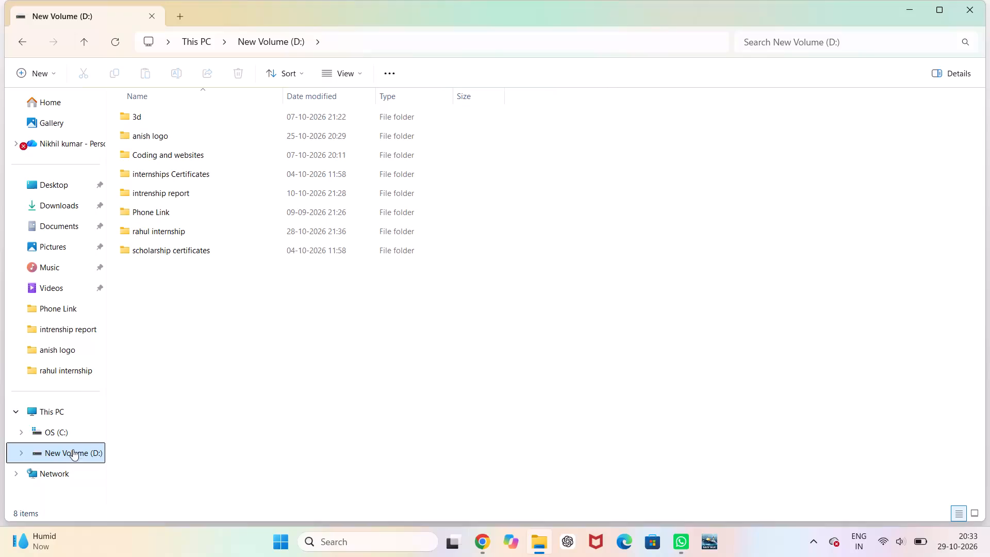
# Open the SNIST_Internship_Report_rahul PDF from the rahul internship folder on drive D:.
pyautogui.doubleClick(163, 231)
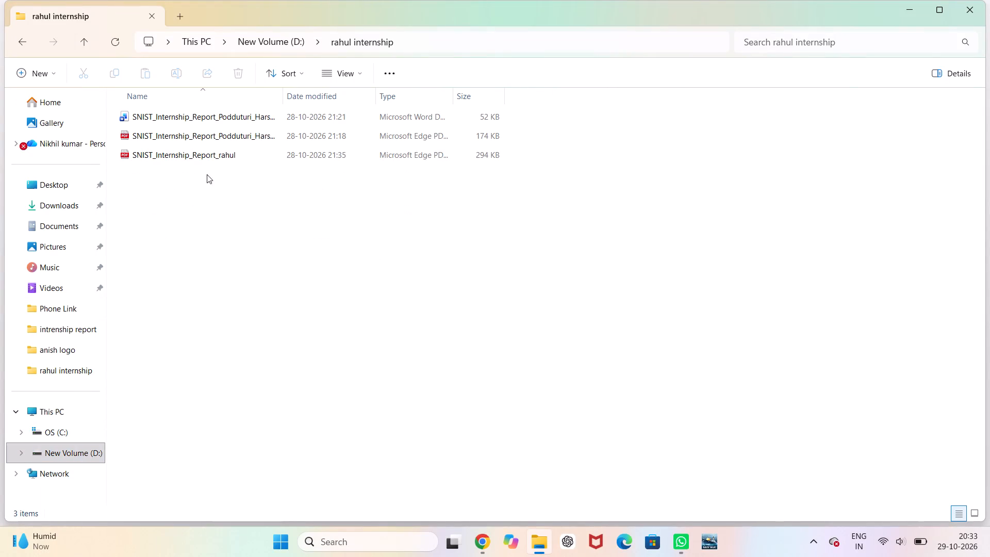
pyautogui.doubleClick(221, 153)
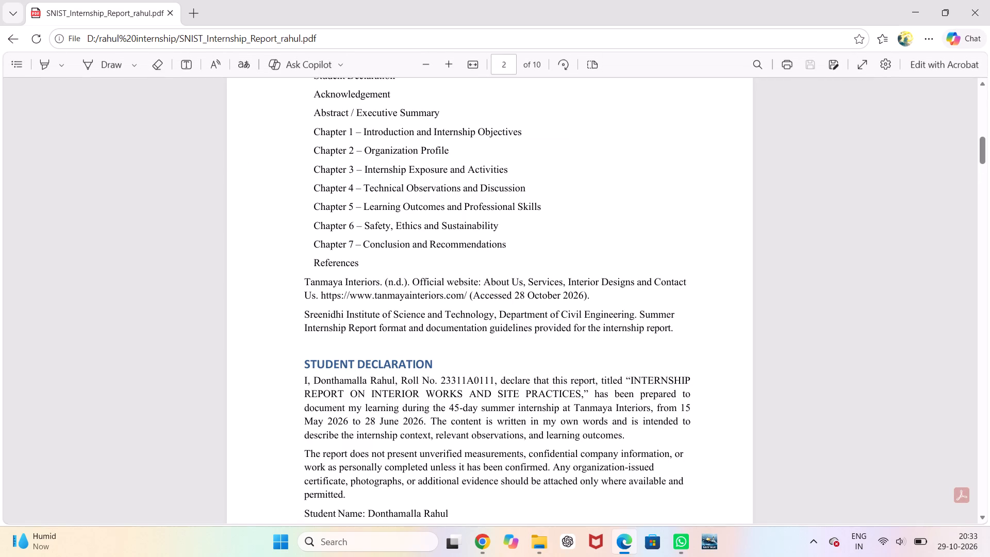
# Examine the internship report's cover page, table of contents, student declaration and the start of the acknowledgement.
pyautogui.scroll(5, 451, 217)
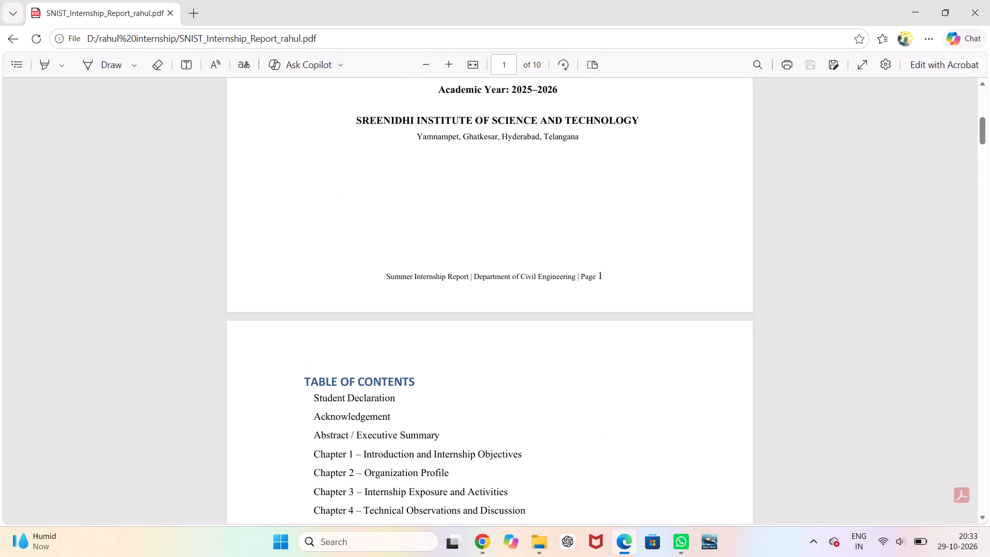
pyautogui.scroll(8, 451, 217)
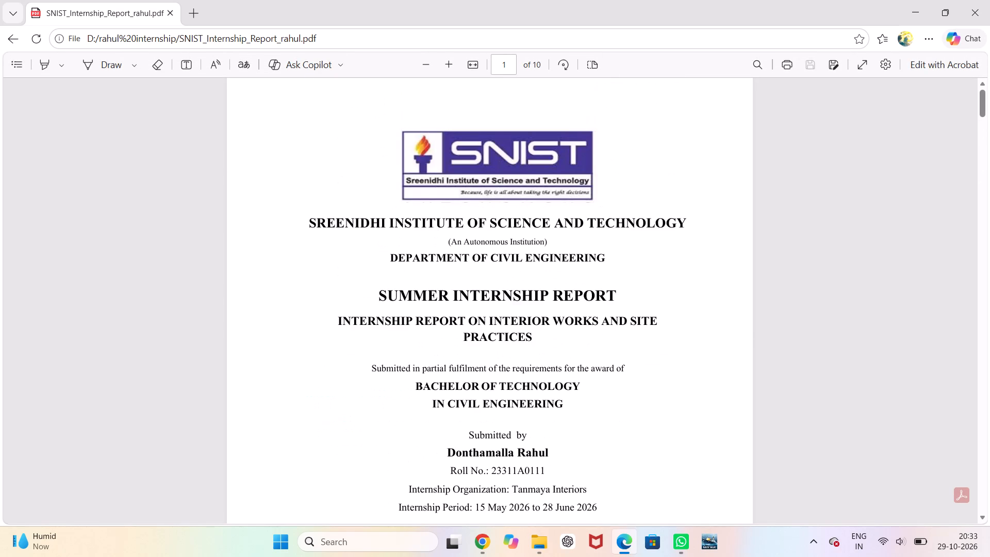
pyautogui.scroll(-4, 451, 217)
pyautogui.scroll(5, 448, 217)
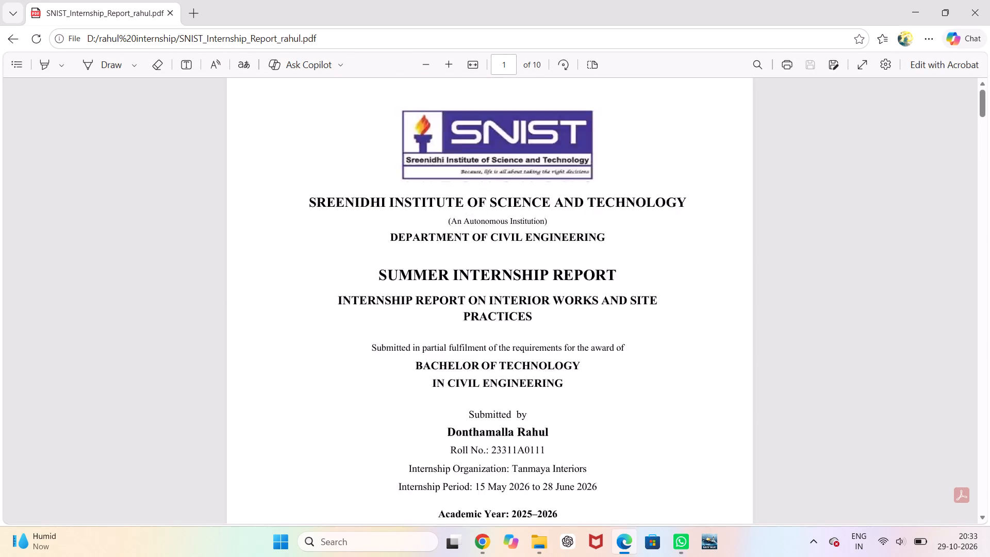
pyautogui.scroll(-11, 448, 217)
pyautogui.scroll(4, 446, 217)
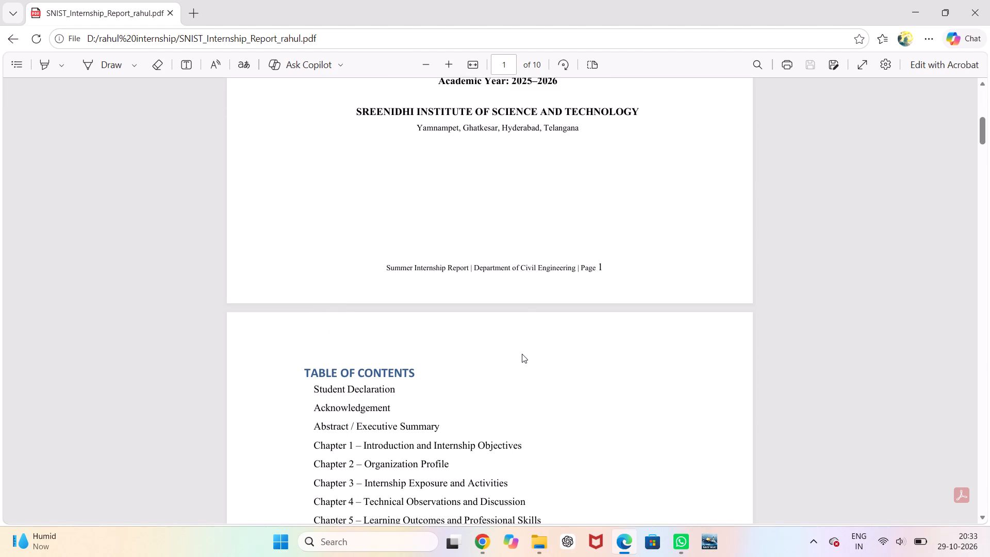
pyautogui.scroll(-2, 521, 351)
pyautogui.scroll(3, 521, 351)
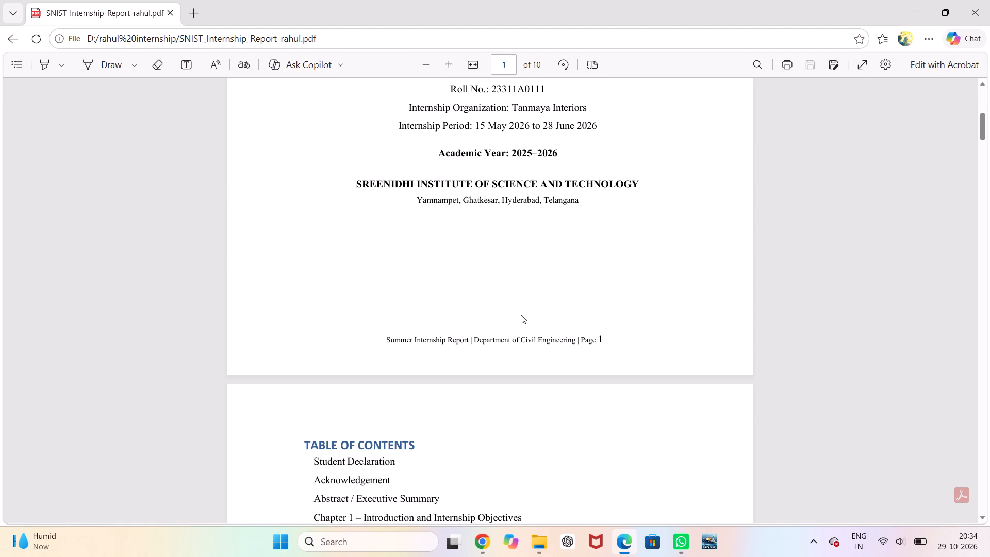
pyautogui.scroll(4, 521, 315)
pyautogui.scroll(-6, 521, 315)
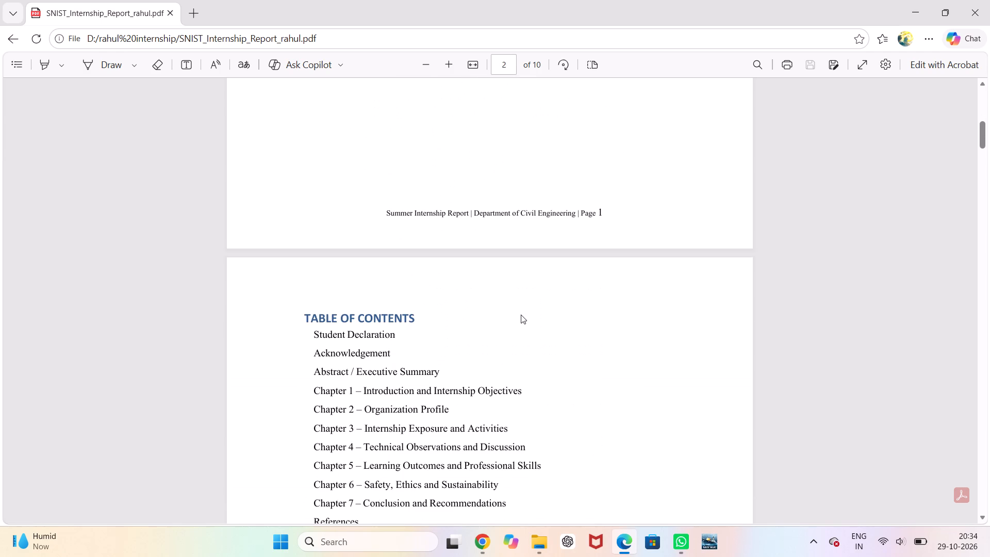
pyautogui.scroll(-10, 521, 315)
pyautogui.scroll(3, 521, 315)
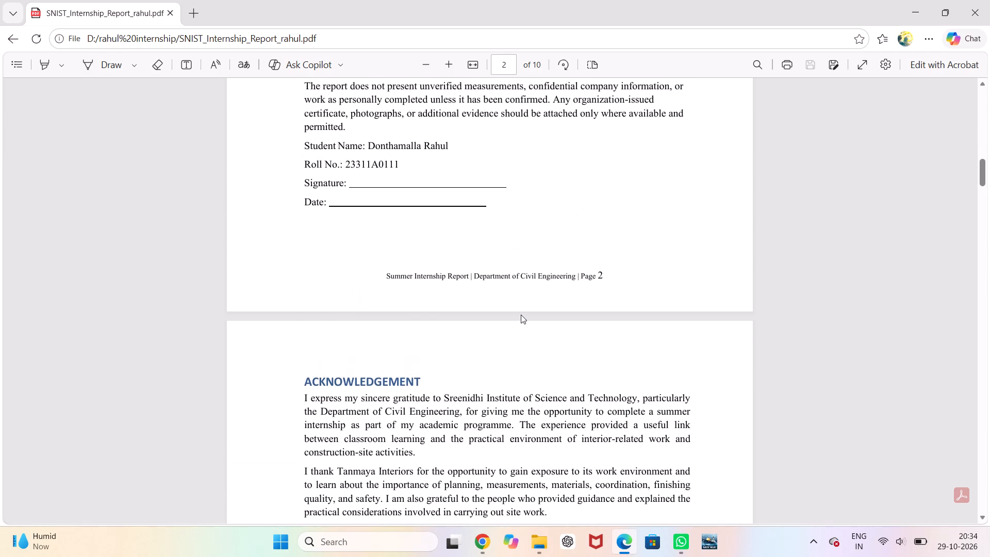
pyautogui.scroll(4, 521, 315)
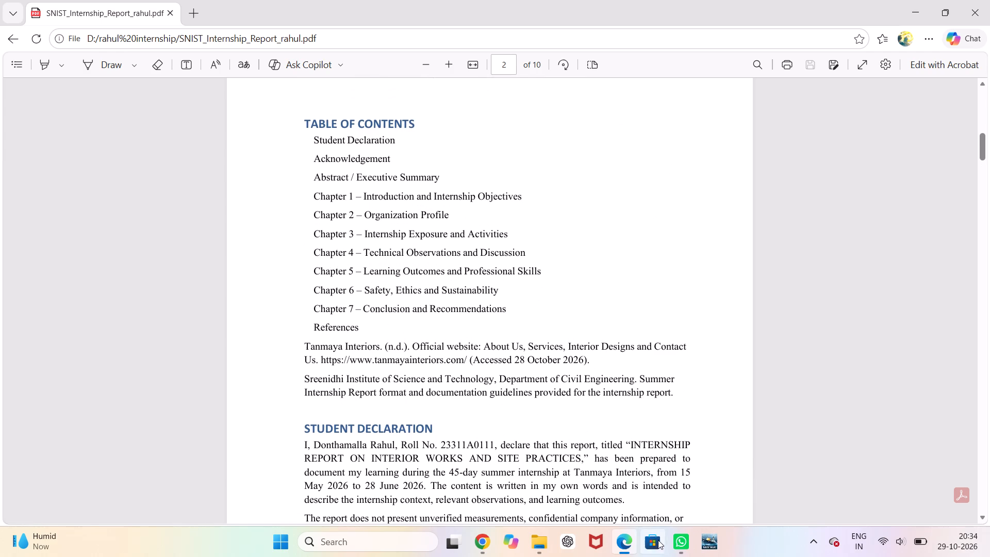
pyautogui.click(674, 545)
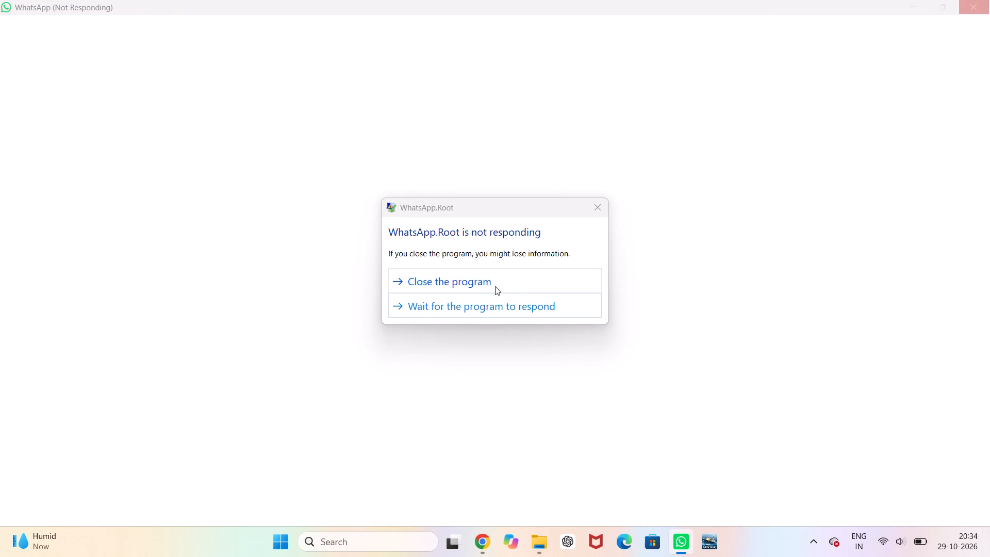
pyautogui.click(482, 287)
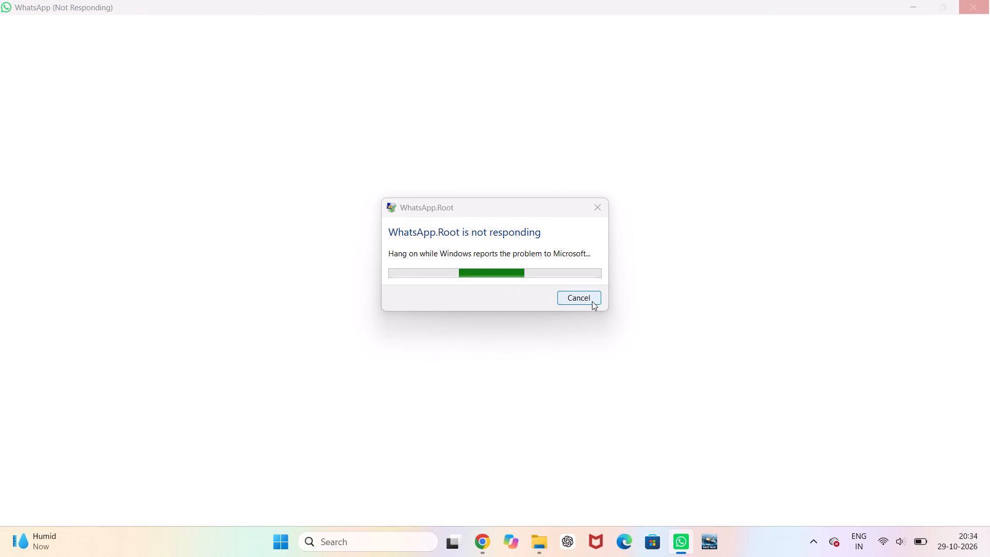
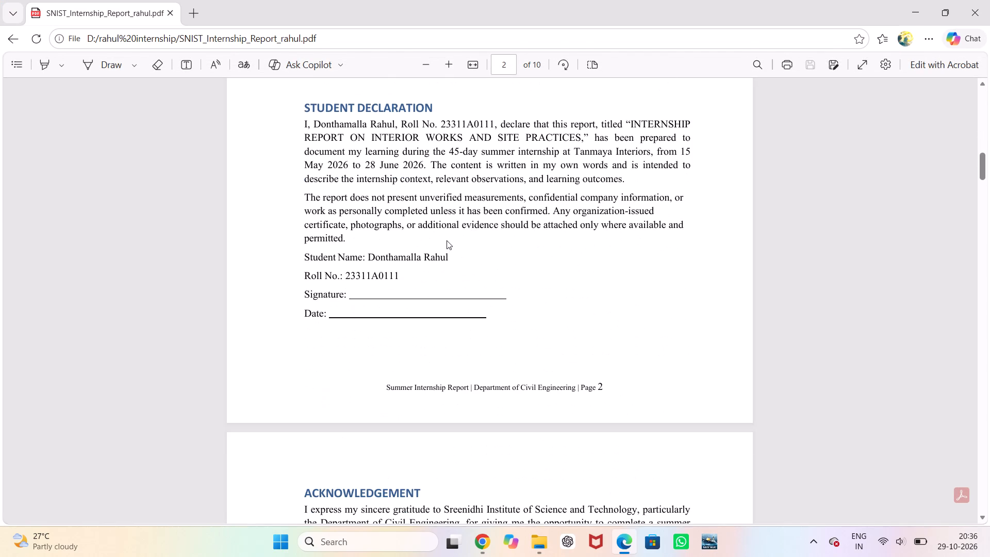
# Review the internship report's opening pages, from the student declaration back to the cover page.
pyautogui.scroll(19, 447, 240)
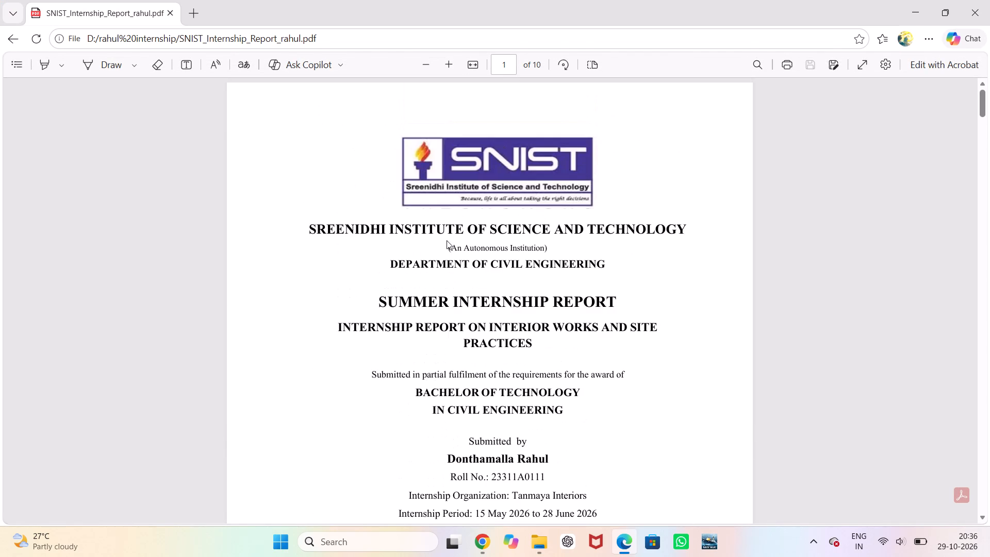
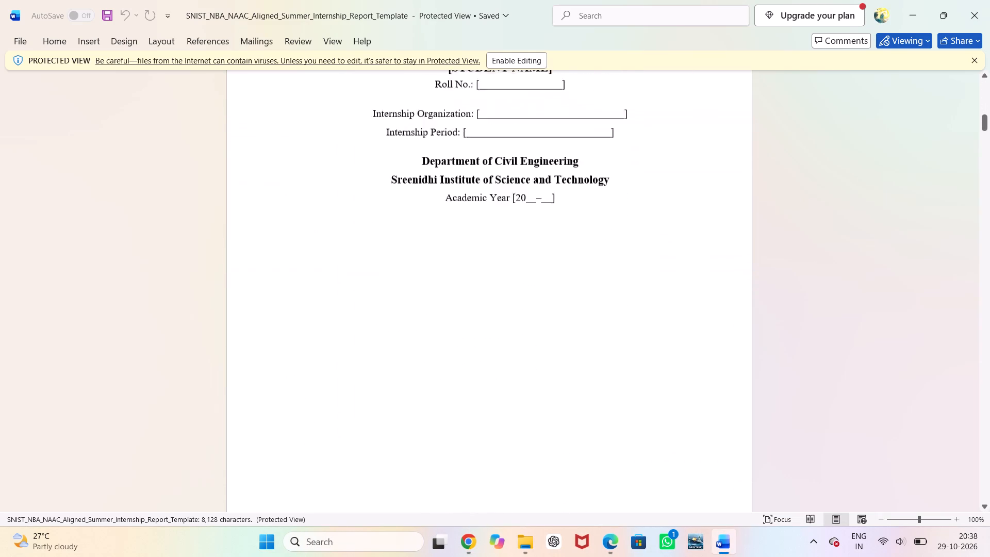
# Examine the front pages of the Word summer internship report template, from the certificate and student declaration through the abstract page.
pyautogui.scroll(-17, 604, 276)
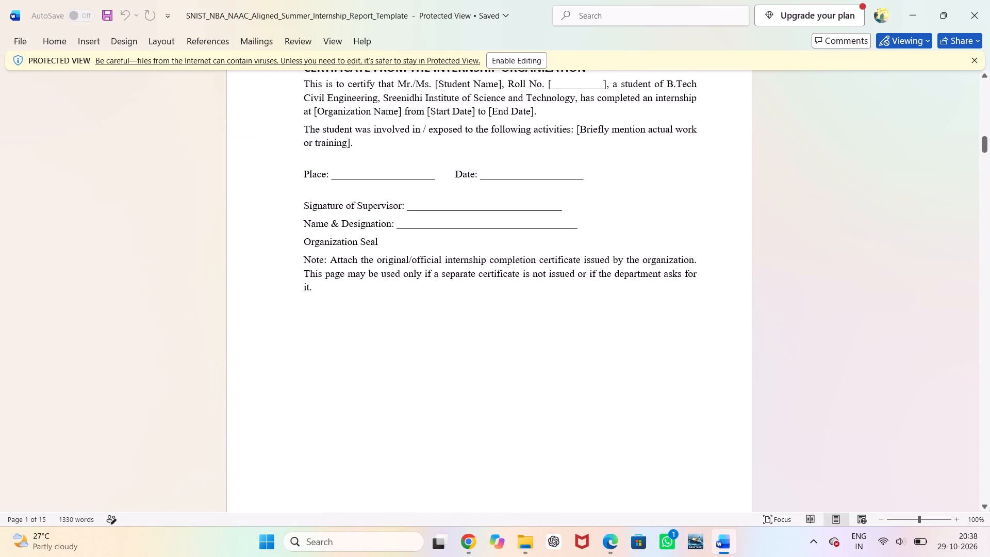
pyautogui.scroll(4, 604, 276)
pyautogui.scroll(-13, 604, 276)
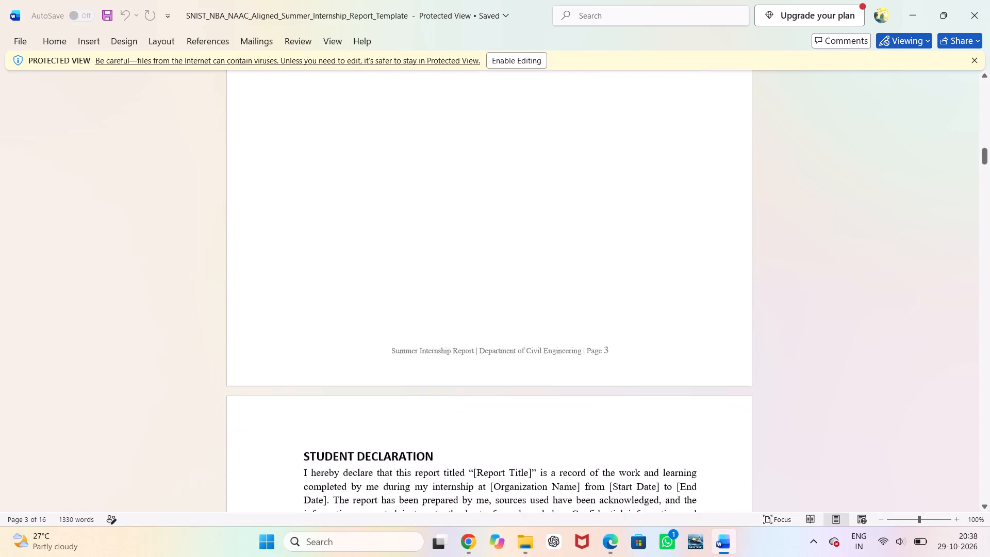
pyautogui.scroll(-15, 604, 276)
pyautogui.scroll(-6, 601, 274)
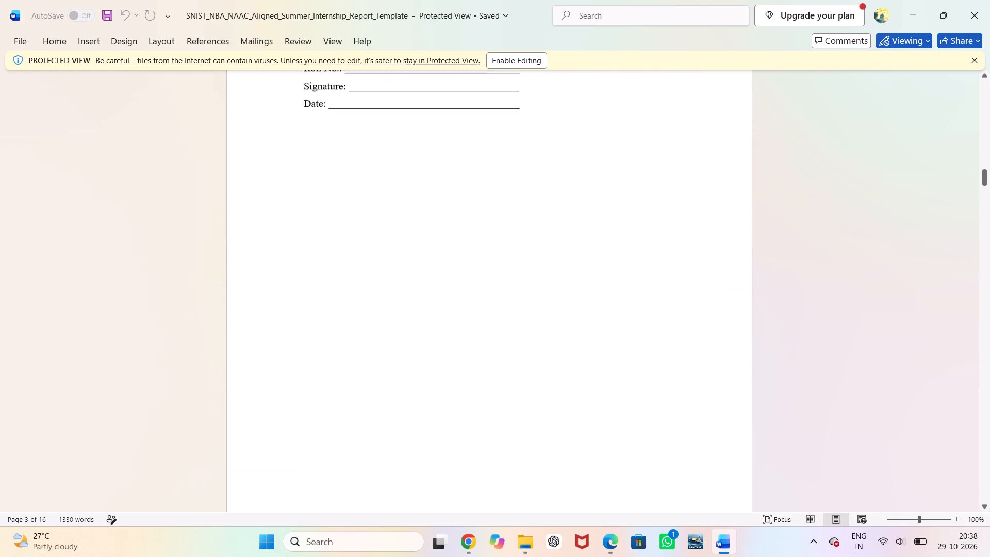
pyautogui.scroll(-16, 601, 274)
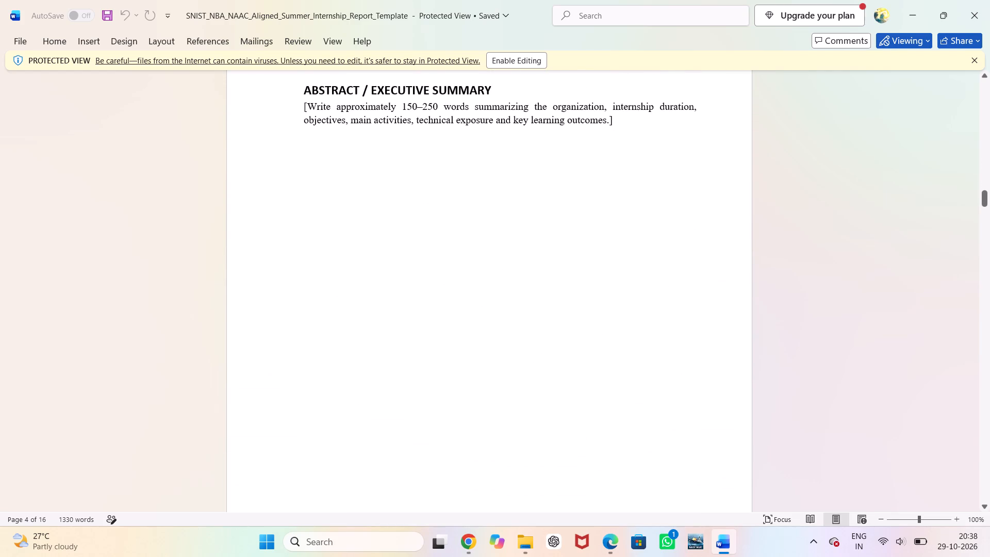
# Review the template's front matter again from the abstract page back through the declaration and certificate to the title page.
pyautogui.scroll(18, 600, 274)
pyautogui.scroll(9, 591, 270)
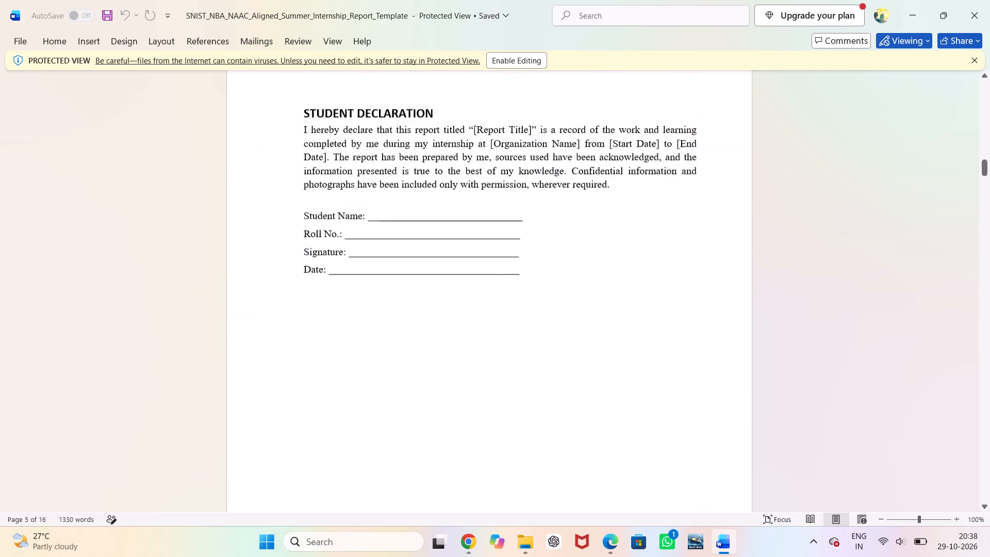
pyautogui.scroll(20, 586, 266)
pyautogui.scroll(7, 581, 262)
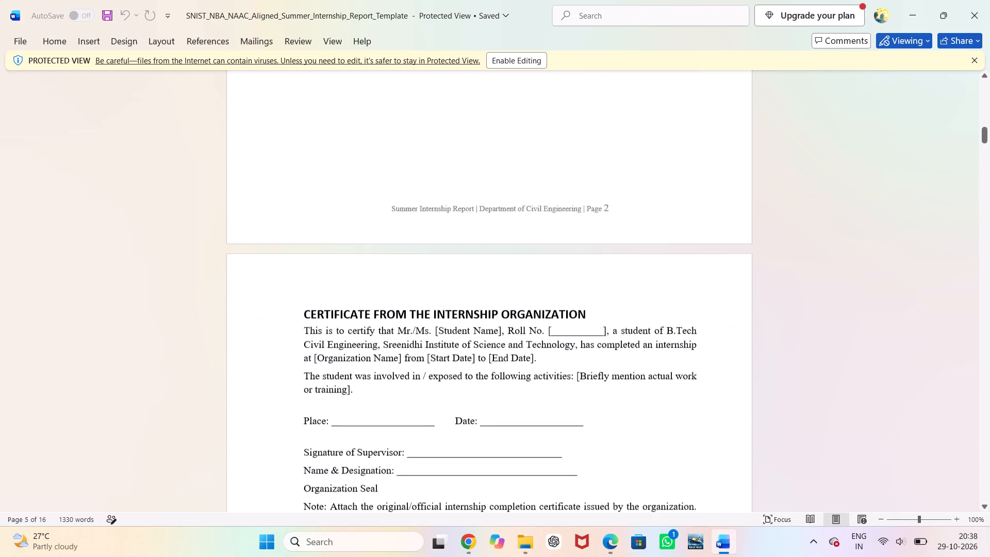
pyautogui.scroll(7, 580, 261)
pyautogui.scroll(14, 579, 259)
pyautogui.scroll(13, 577, 259)
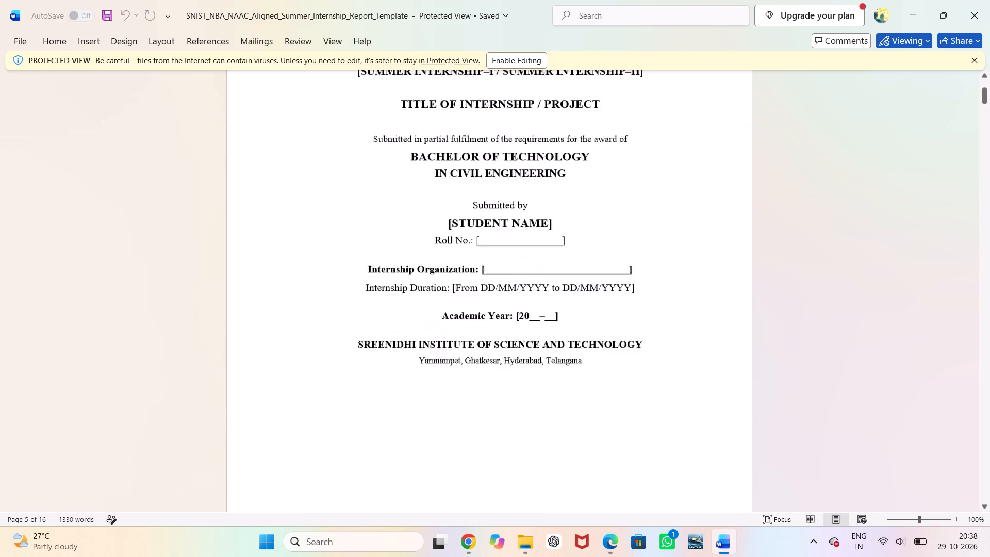
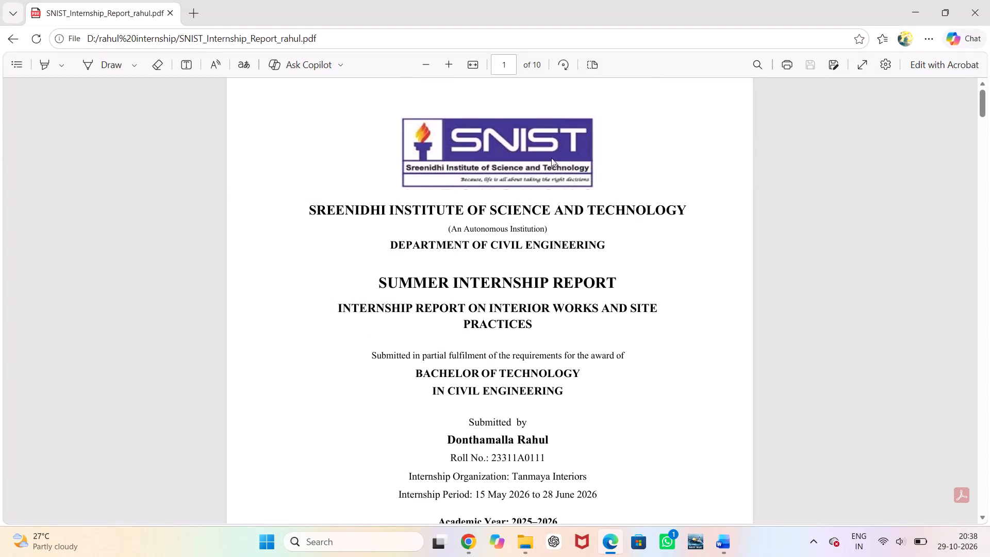
# Minimize the internship report PDF window to return to the rahul internship folder in File Explorer.
pyautogui.click(921, 10)
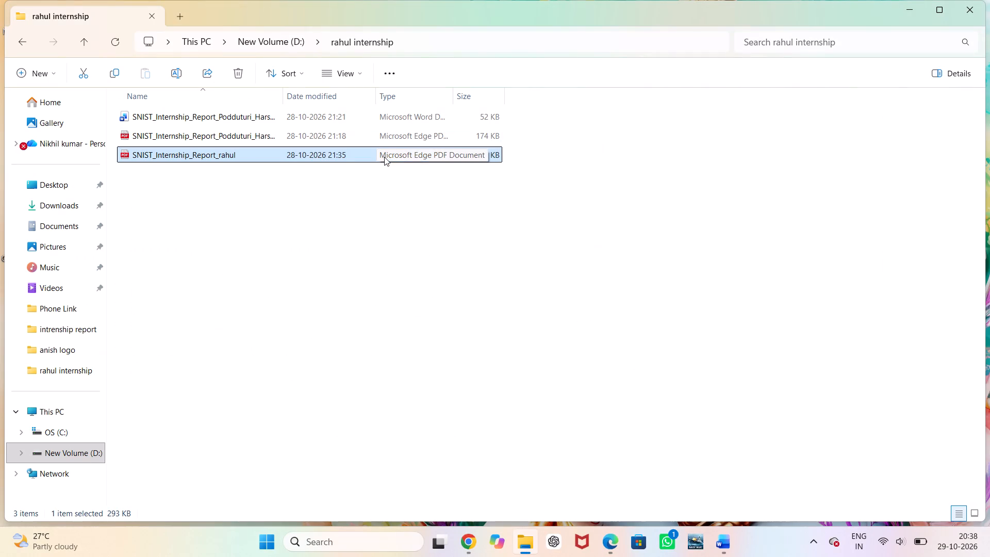
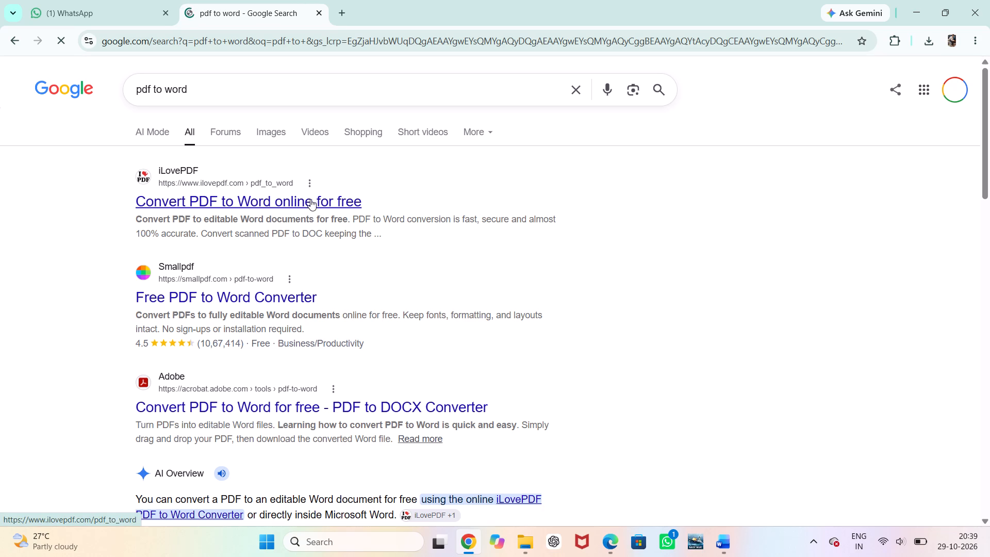
# Open iLovePDF's PDF to Word converter and load SNIST_Internship_Report_rahul from the rahul internship folder on drive D.
pyautogui.click(282, 205)
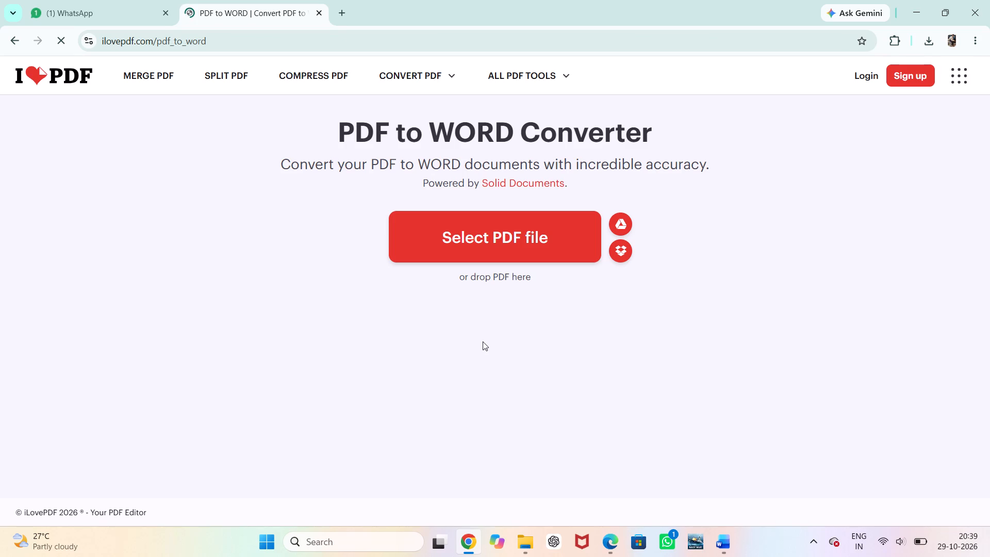
pyautogui.click(556, 239)
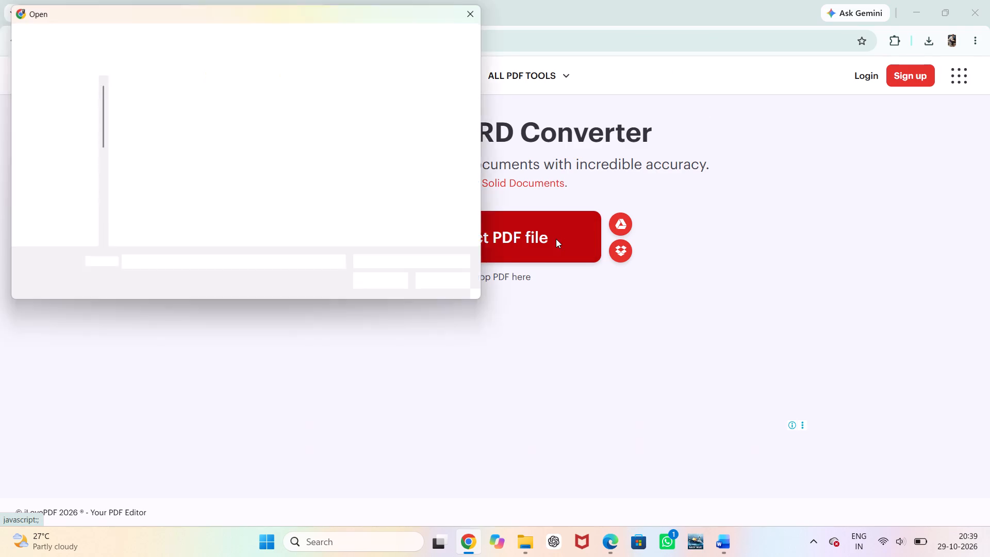
pyautogui.click(81, 208)
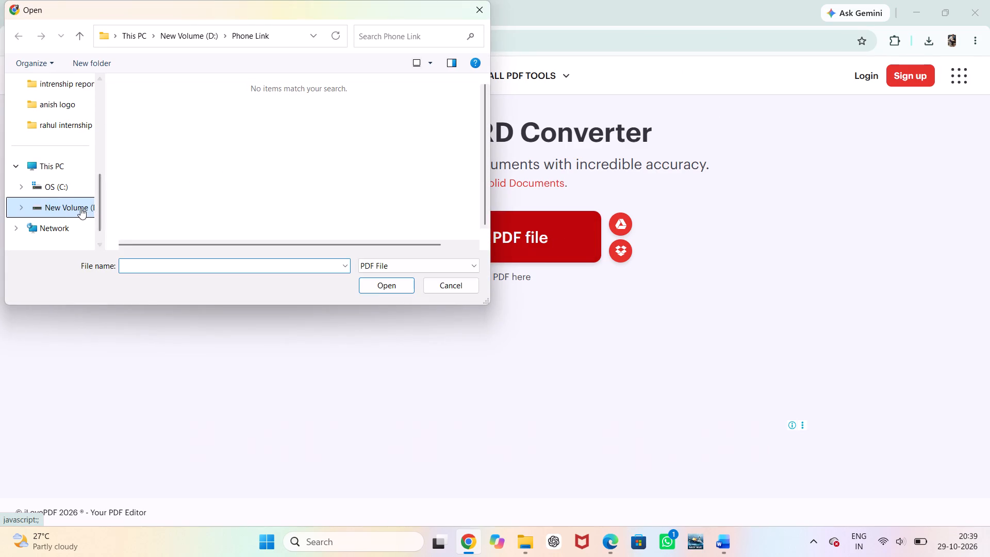
pyautogui.scroll(-3, 147, 197)
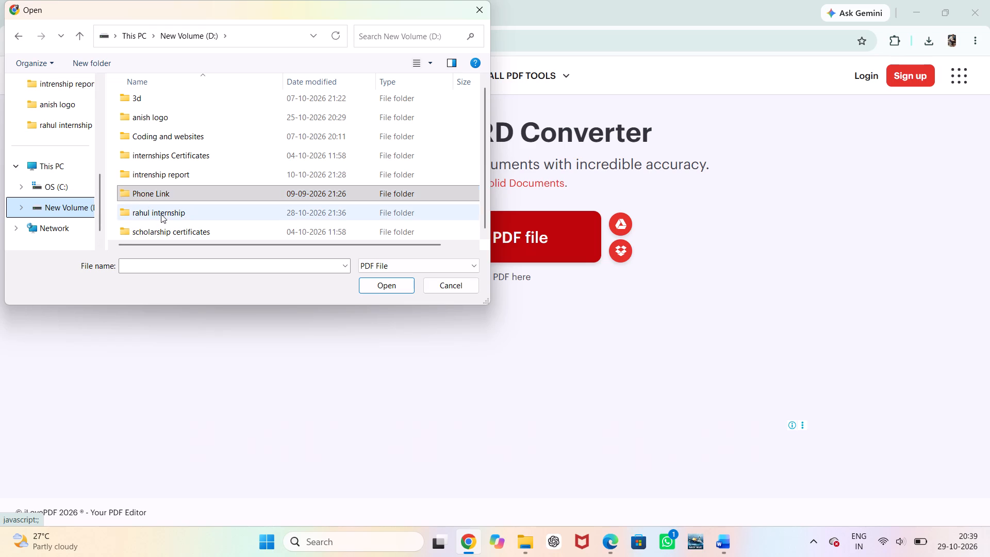
pyautogui.doubleClick(161, 214)
pyautogui.click(187, 120)
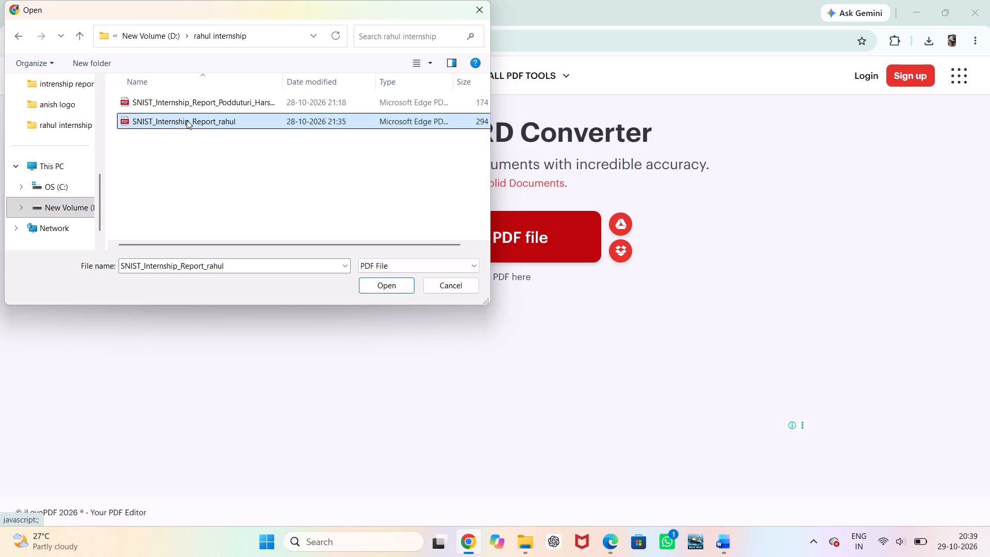
pyautogui.click(387, 283)
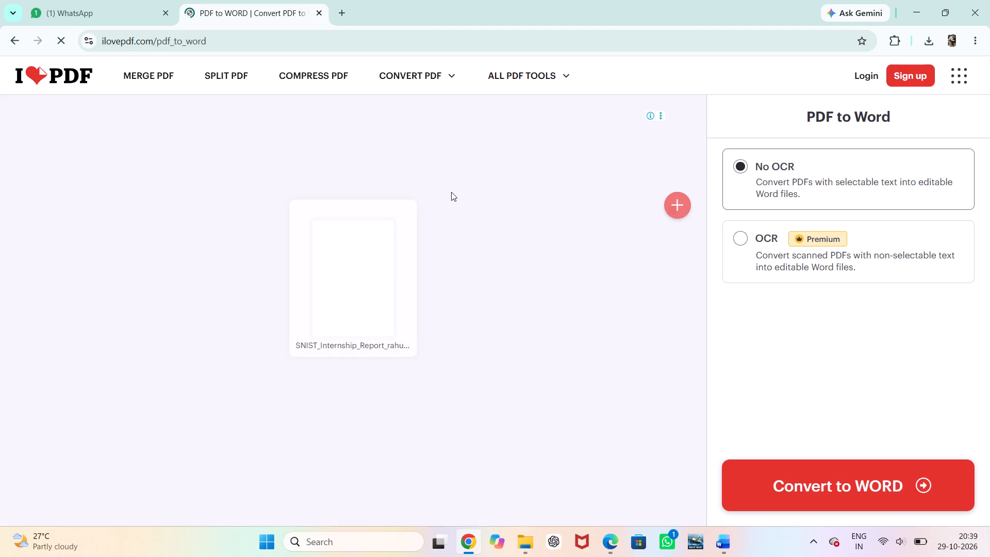
# Convert the loaded internship report PDF to Word without OCR, checking the network connection during the upload.
pyautogui.click(824, 480)
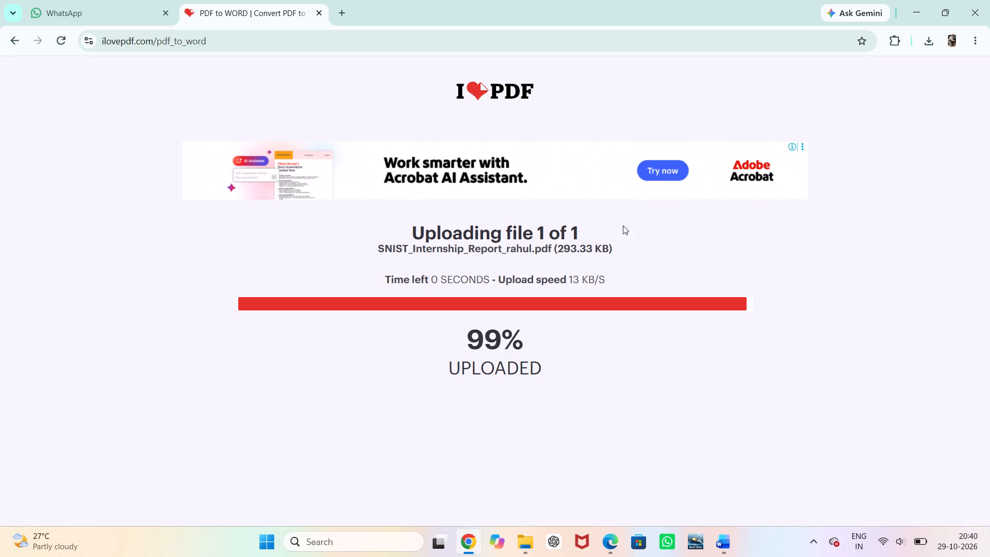
pyautogui.click(887, 543)
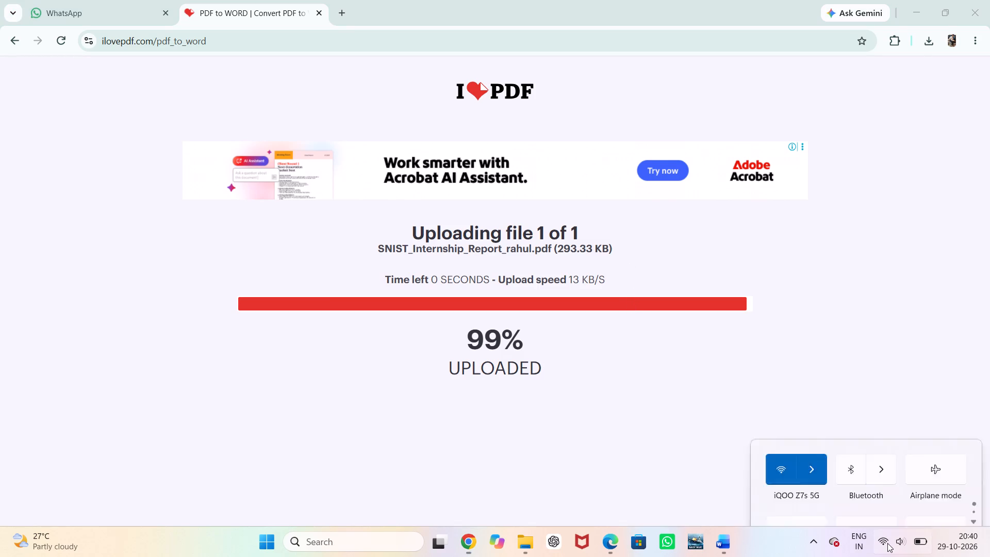
pyautogui.click(843, 210)
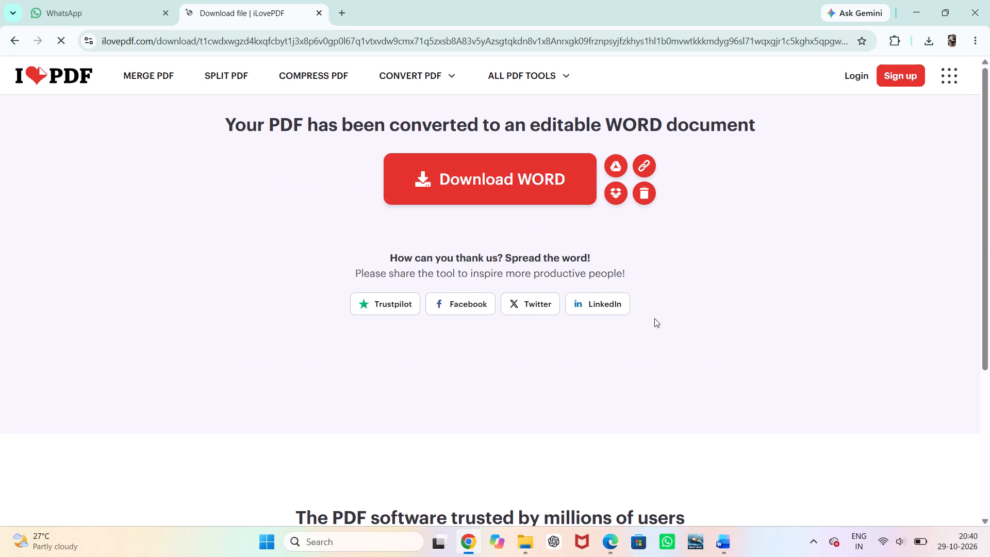
pyautogui.scroll(5, 522, 249)
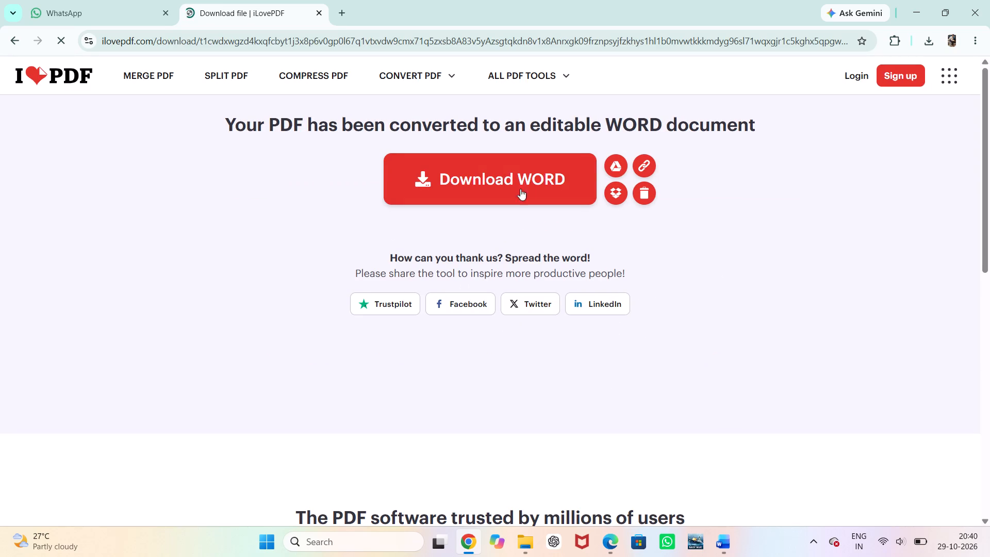
pyautogui.click(520, 191)
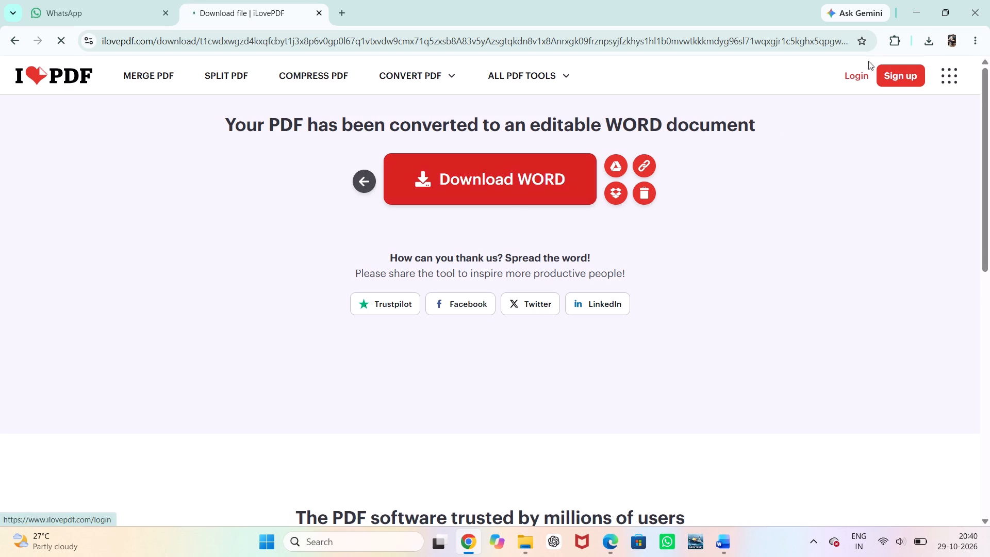
pyautogui.click(929, 41)
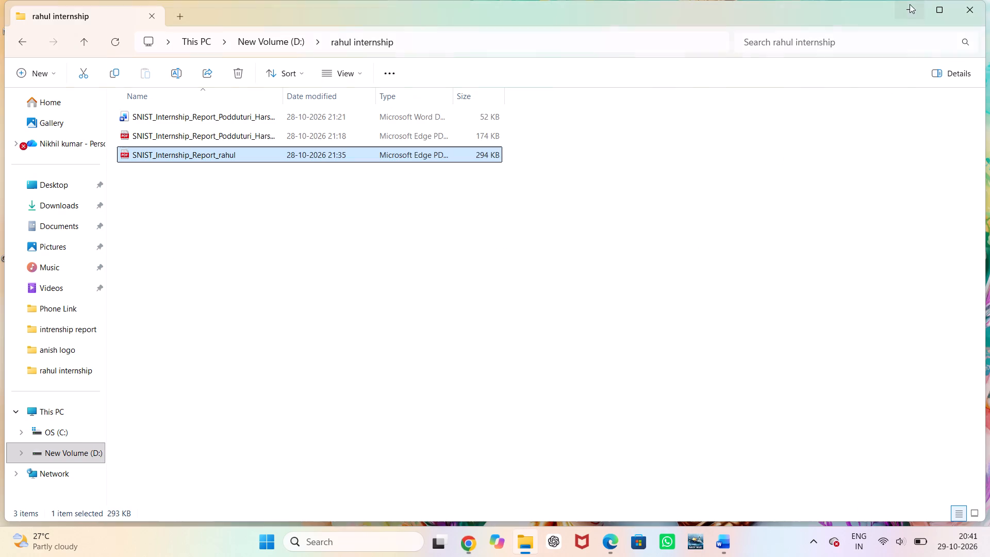
pyautogui.click(52, 204)
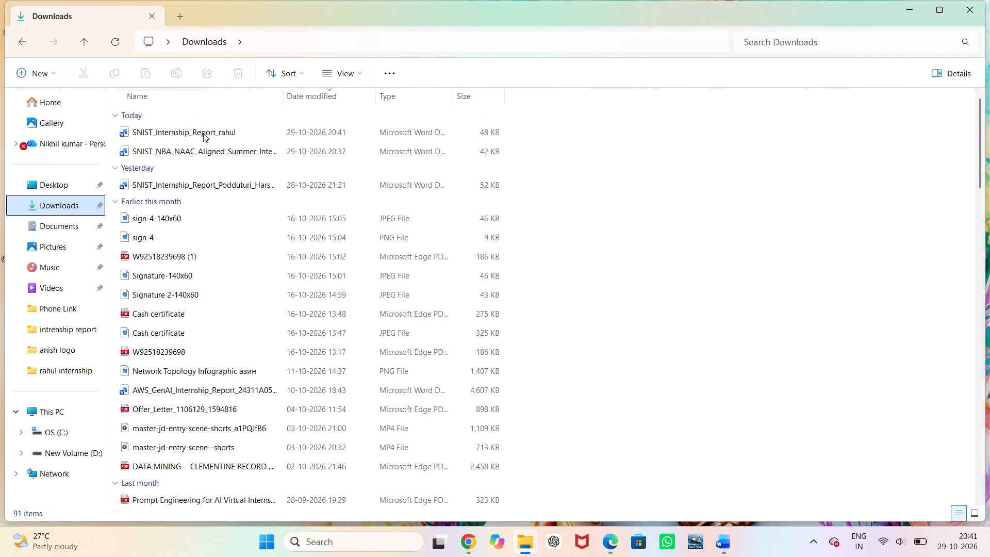
pyautogui.doubleClick(203, 133)
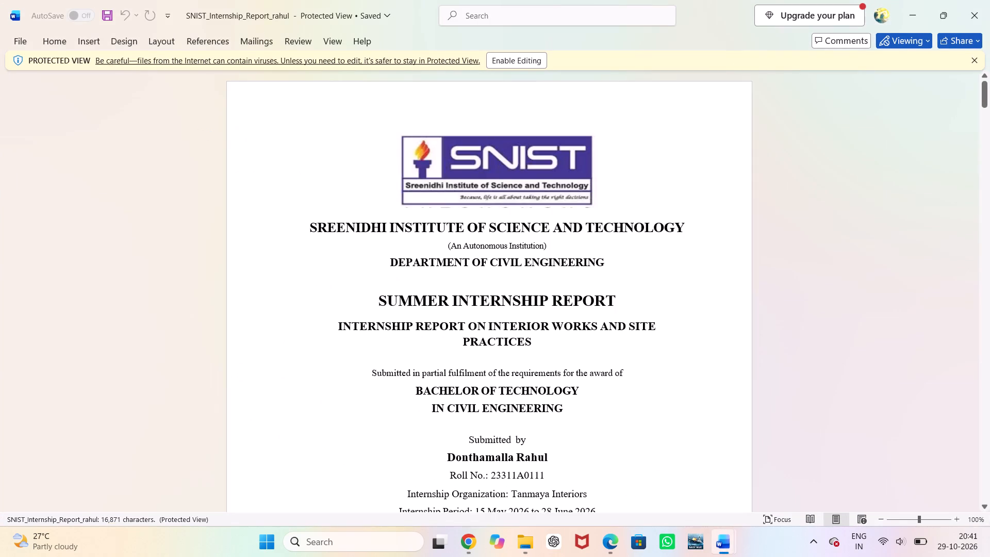
pyautogui.scroll(-18, 530, 248)
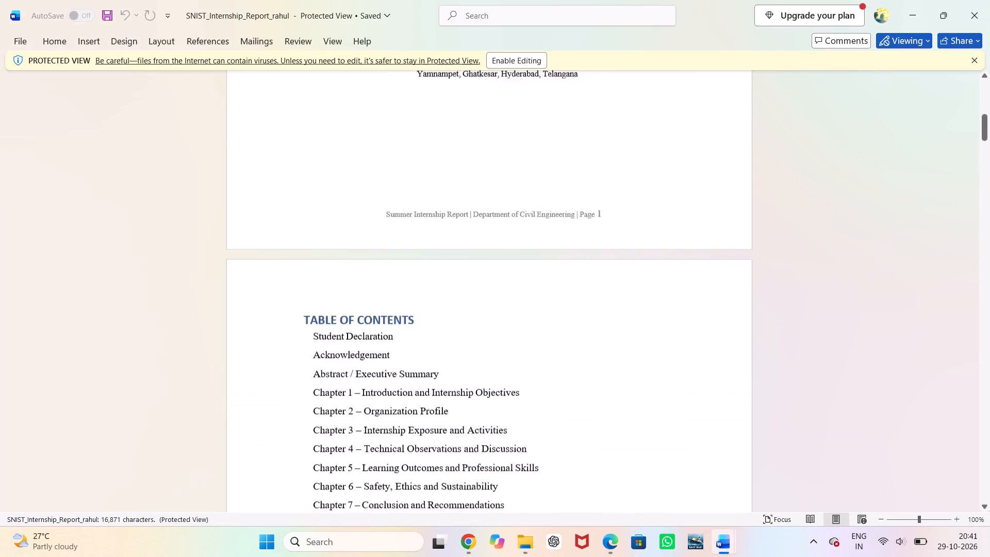
pyautogui.scroll(-11, 524, 247)
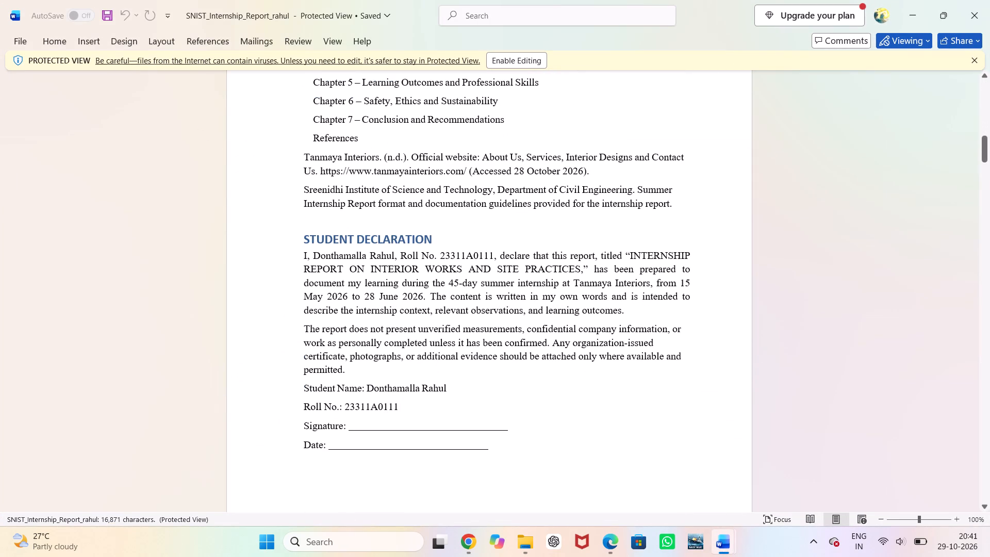
pyautogui.click(520, 68)
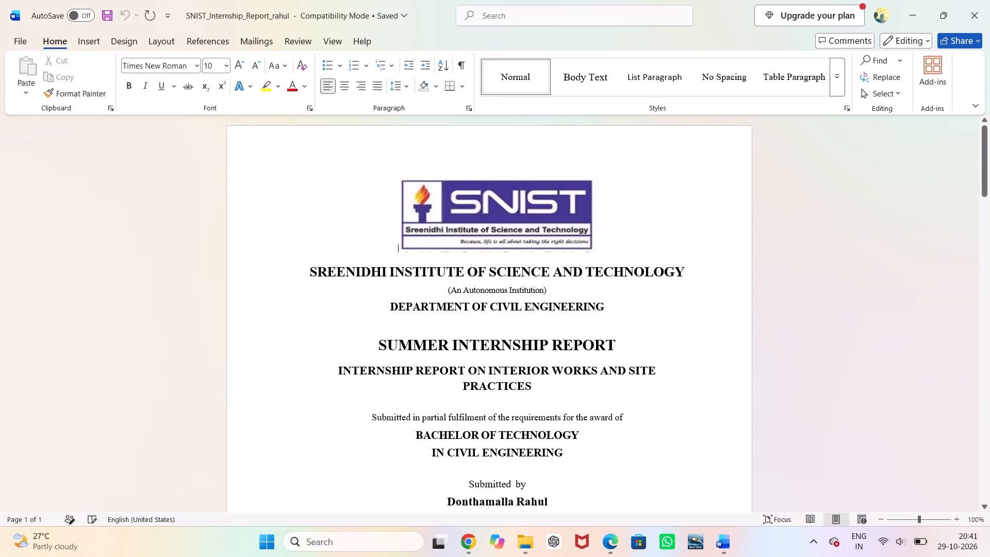
# Review the converted report's opening pages, including the table of contents and student declaration.
pyautogui.scroll(-20, 529, 254)
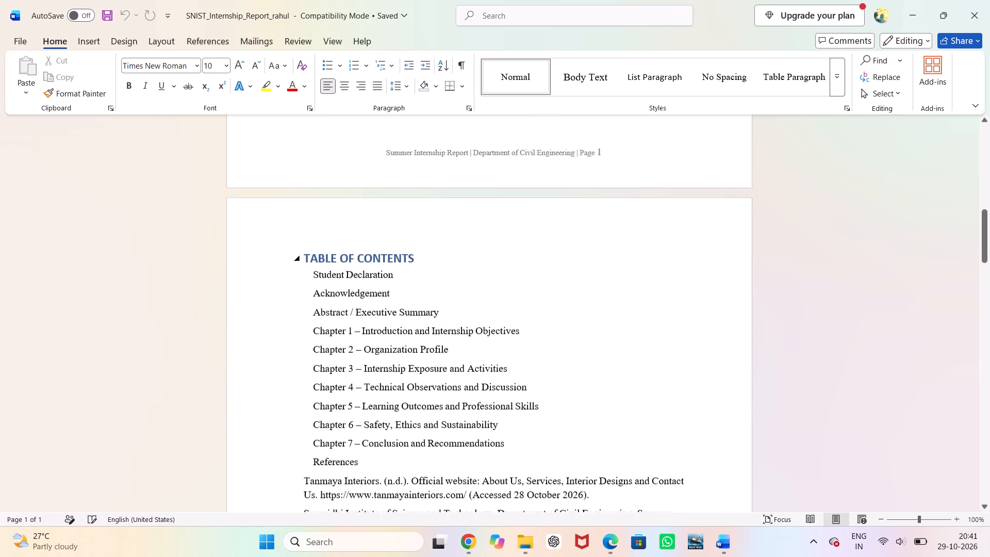
pyautogui.scroll(-16, 527, 252)
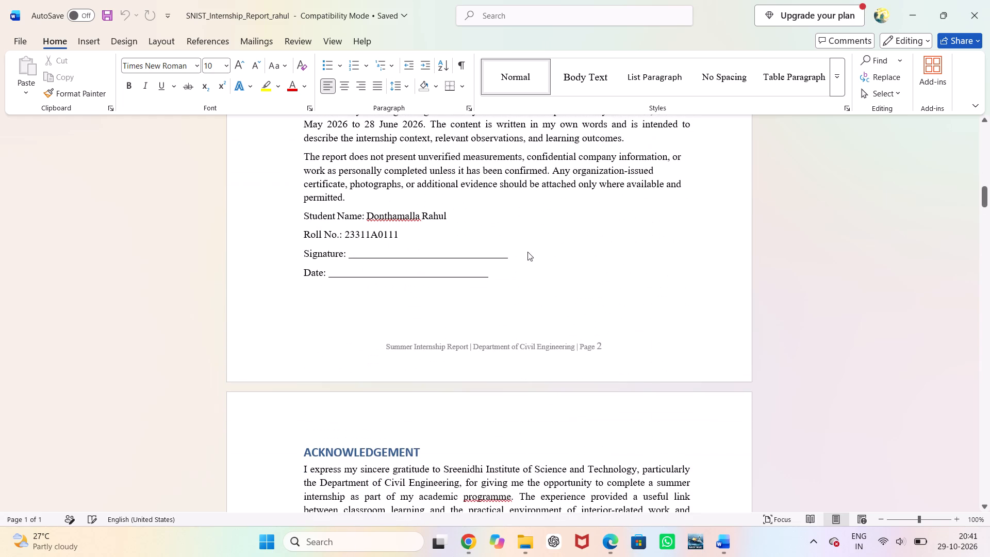
pyautogui.scroll(13, 527, 252)
pyautogui.scroll(-3, 527, 252)
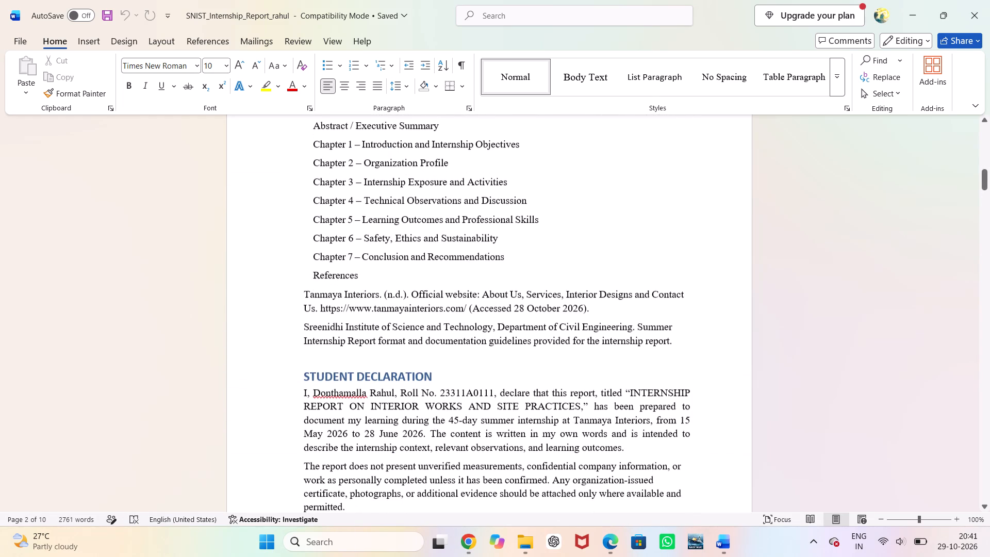
pyautogui.scroll(3, 527, 252)
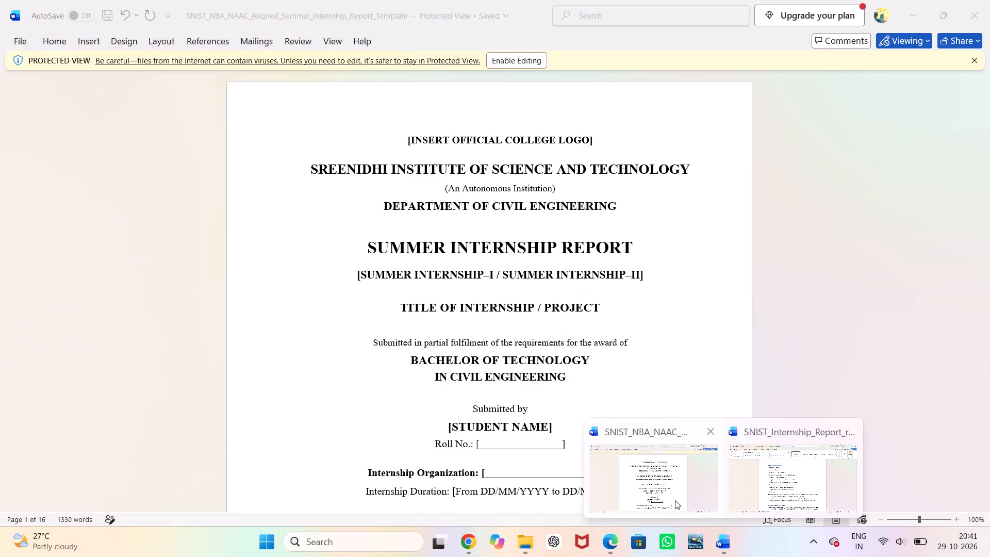
# Switch to the SNIST NBA NAAC report template and examine its front pages, from the cover to the table of contents.
pyautogui.click(675, 500)
pyautogui.scroll(-19, 627, 361)
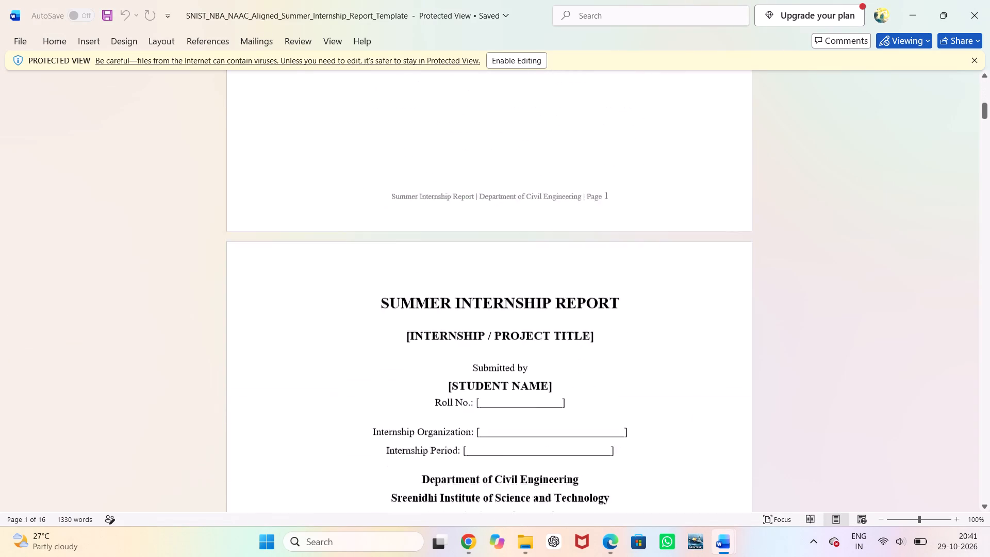
pyautogui.scroll(-20, 627, 361)
pyautogui.scroll(-2, 627, 361)
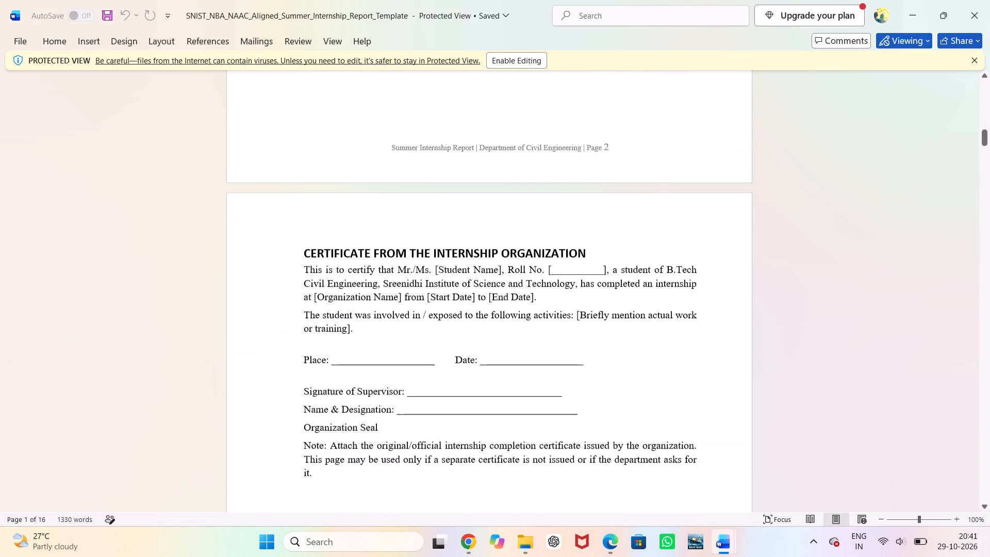
pyautogui.scroll(-19, 627, 361)
pyautogui.scroll(-11, 627, 361)
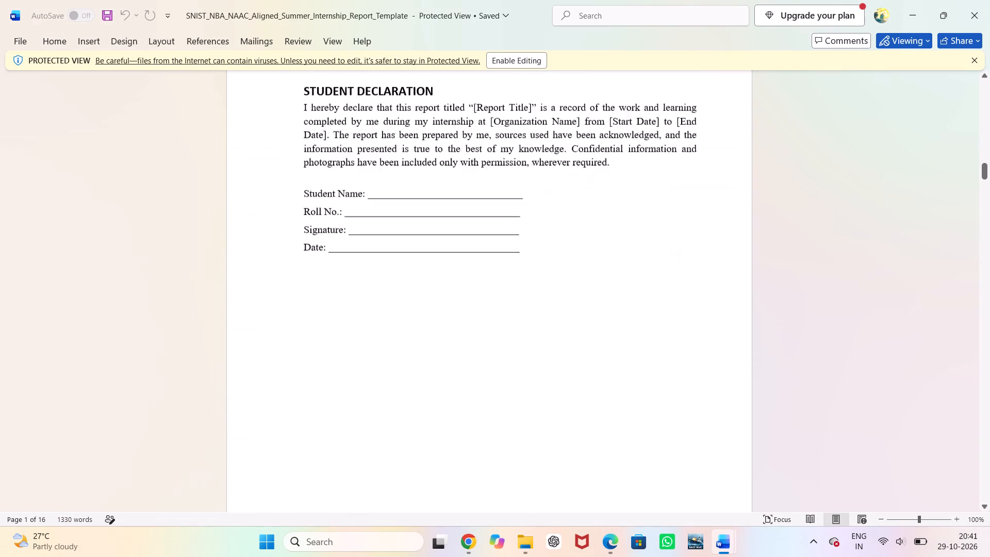
pyautogui.scroll(-14, 627, 361)
pyautogui.scroll(-13, 627, 361)
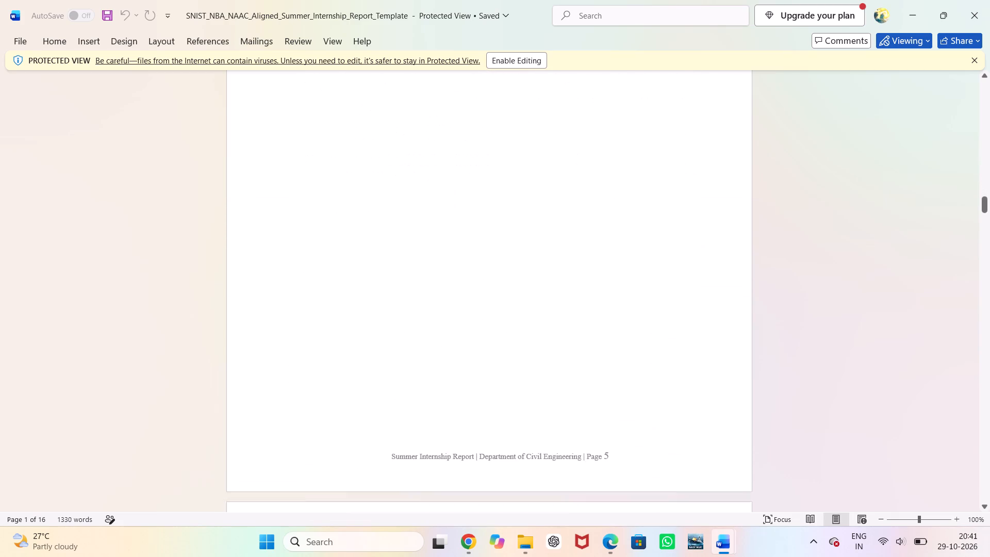
pyautogui.scroll(-14, 627, 361)
pyautogui.scroll(7, 627, 361)
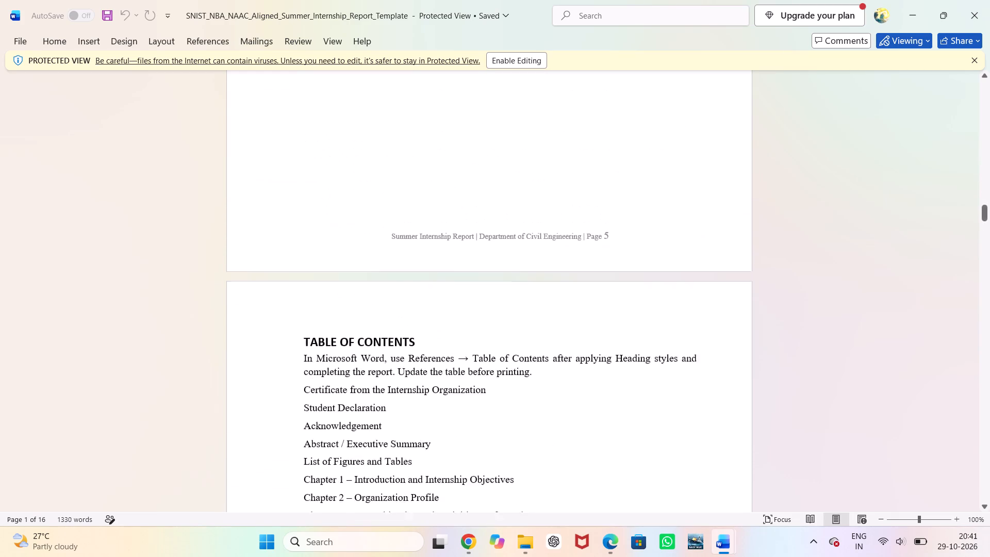
pyautogui.scroll(20, 627, 361)
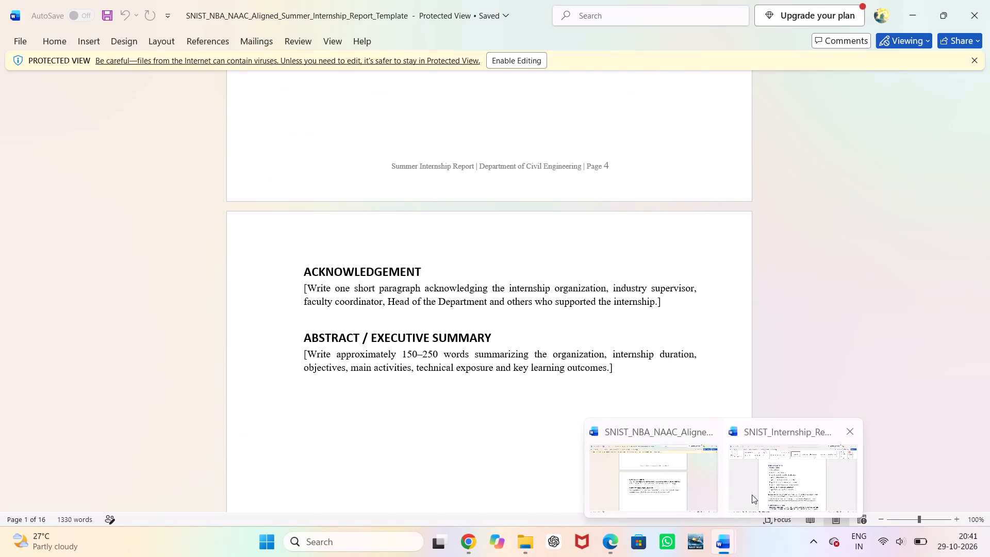
# Return to the converted SNIST_Internship_Report_rahul document and review its cover page.
pyautogui.click(752, 495)
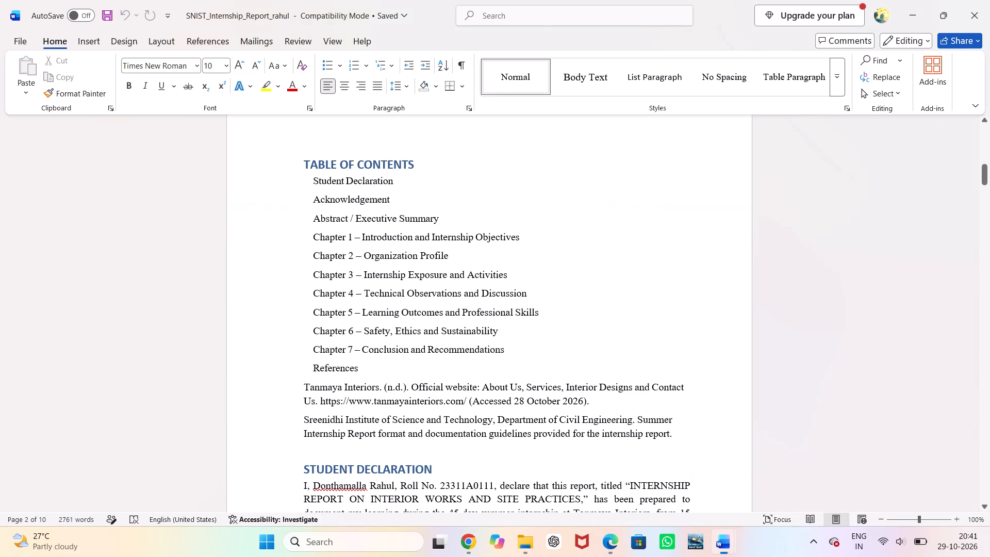
pyautogui.scroll(16, 513, 376)
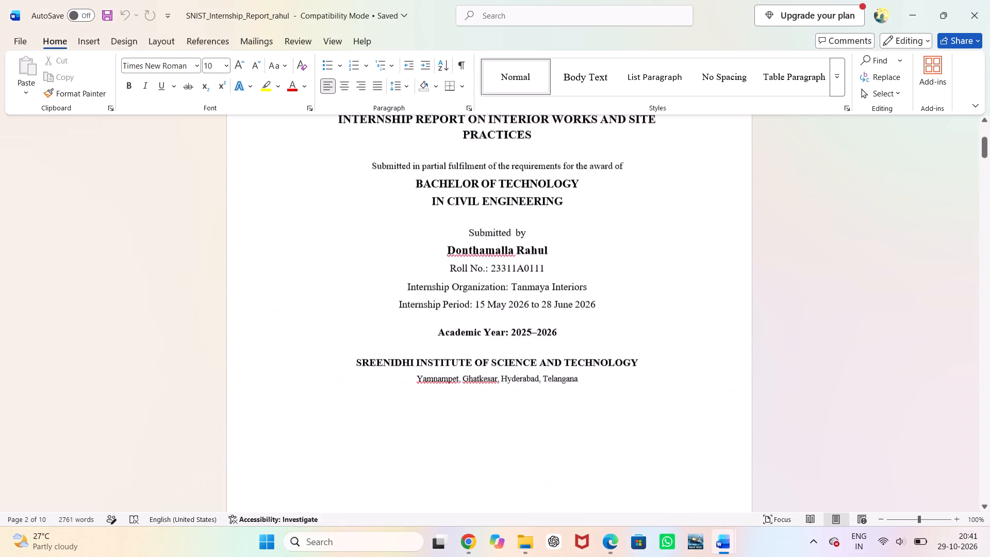
pyautogui.scroll(12, 513, 375)
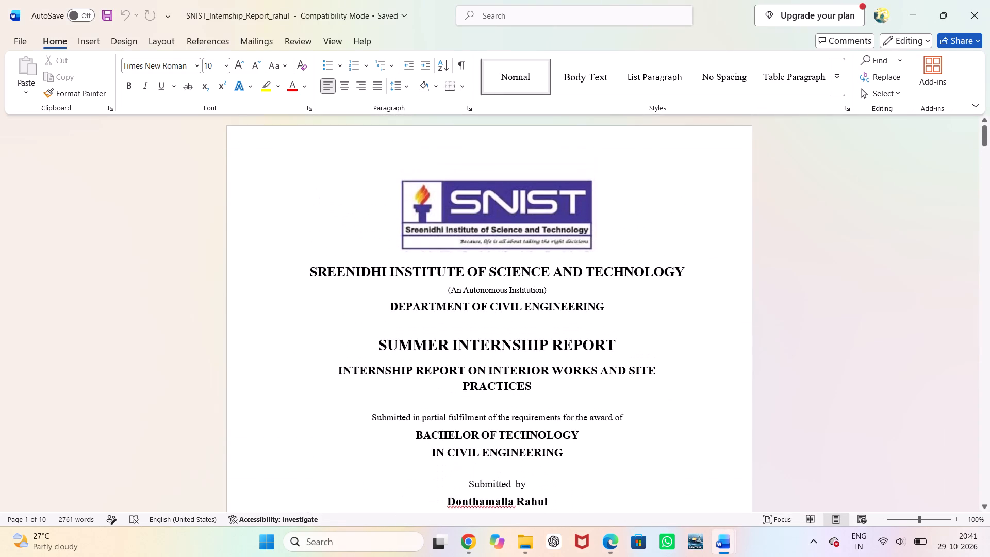
pyautogui.scroll(-5, 515, 383)
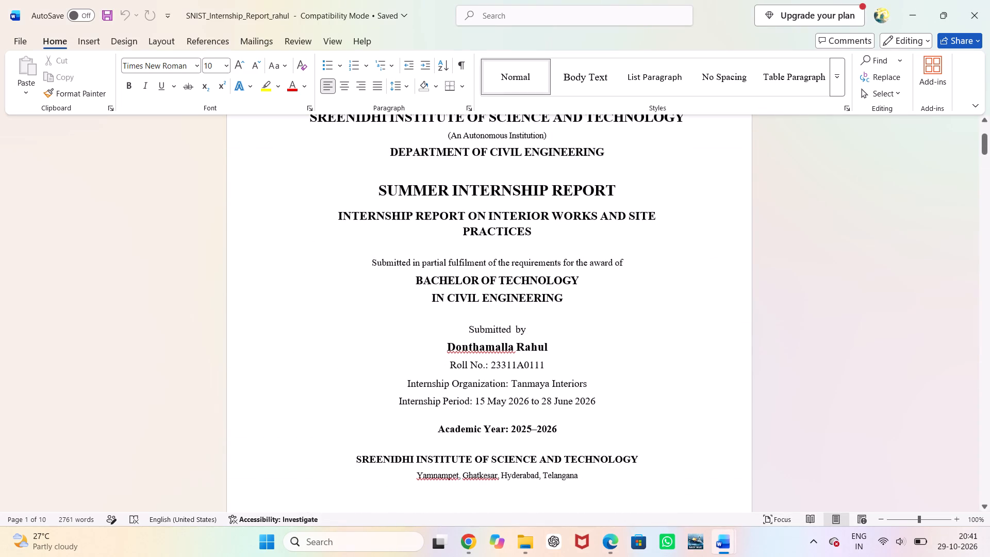
# Review the converted report from its cover page through the declaration, acknowledgement and abstract to the start of Chapter 1.
pyautogui.scroll(6, 546, 402)
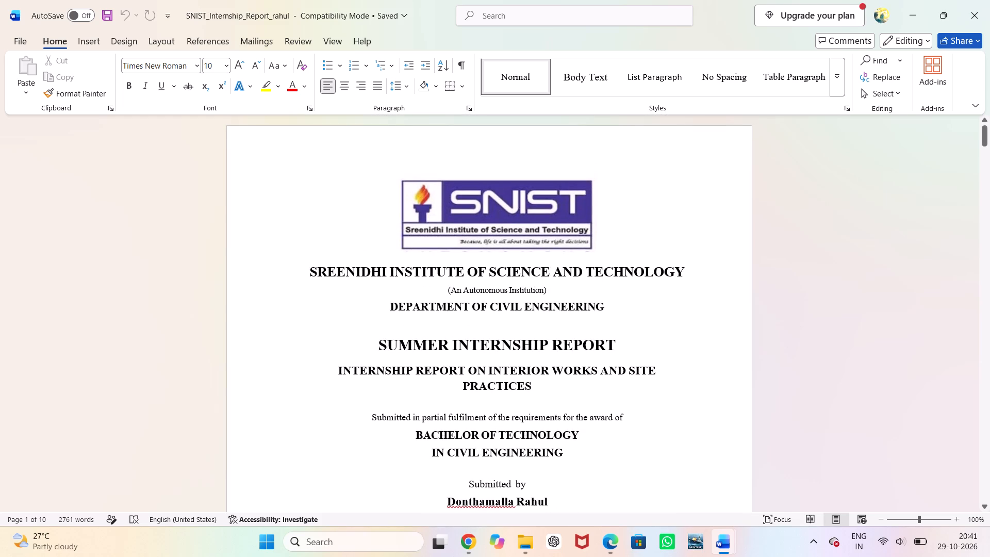
pyautogui.scroll(6, 546, 402)
pyautogui.scroll(-7, 596, 387)
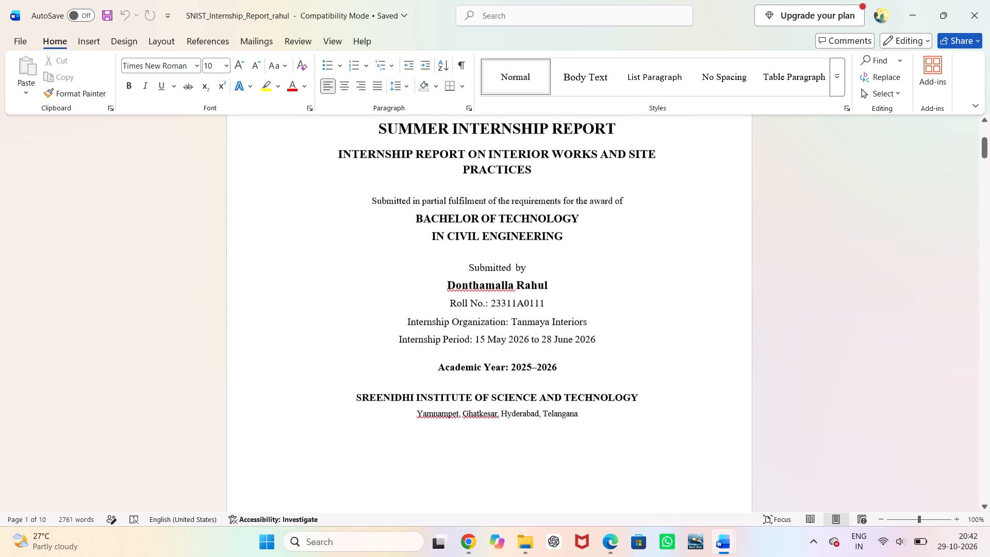
pyautogui.scroll(-18, 596, 387)
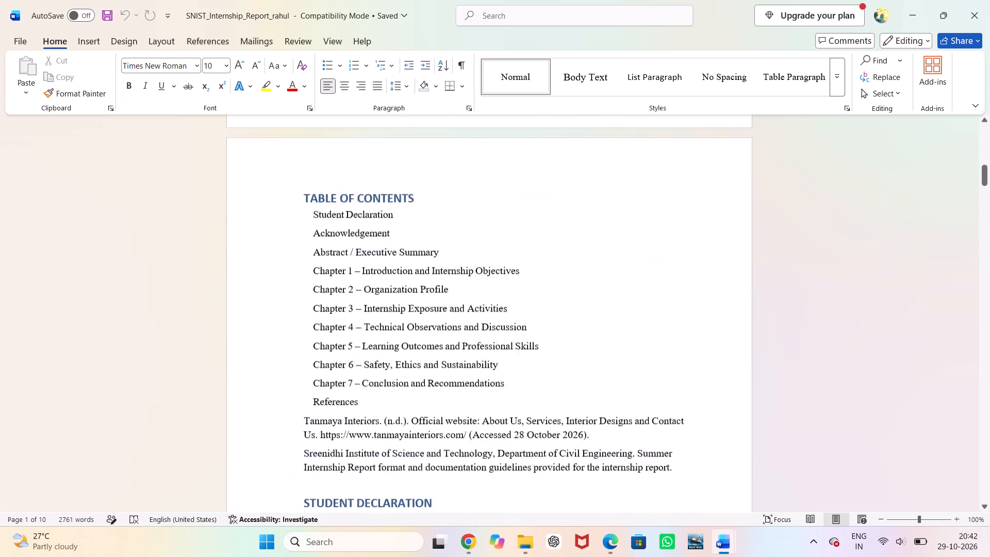
pyautogui.scroll(-6, 596, 387)
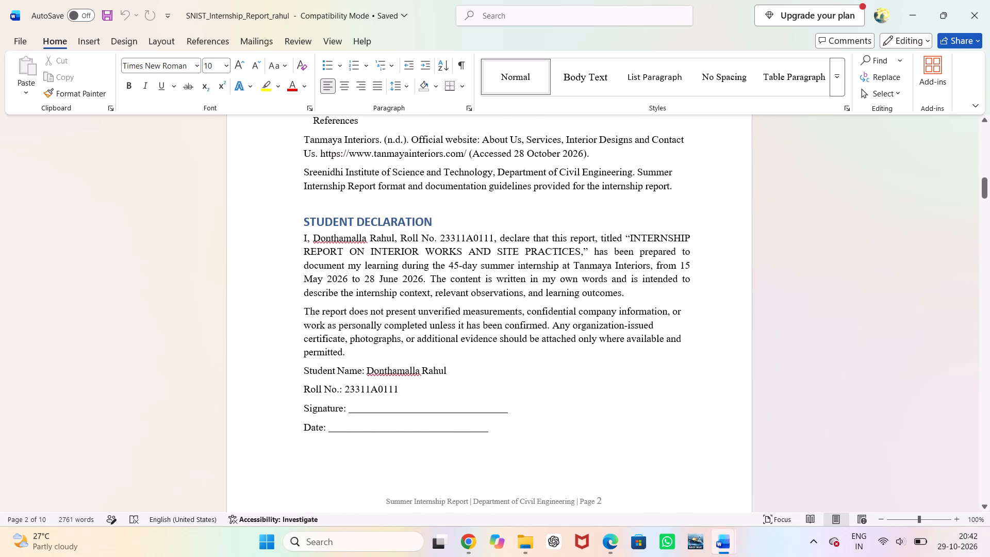
pyautogui.scroll(8, 595, 386)
pyautogui.scroll(-14, 595, 386)
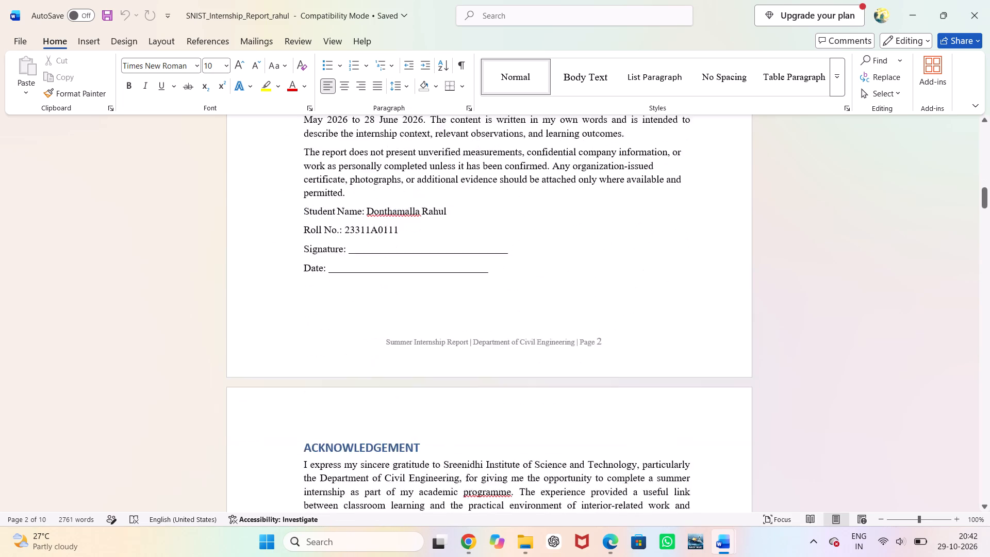
pyautogui.scroll(-14, 594, 386)
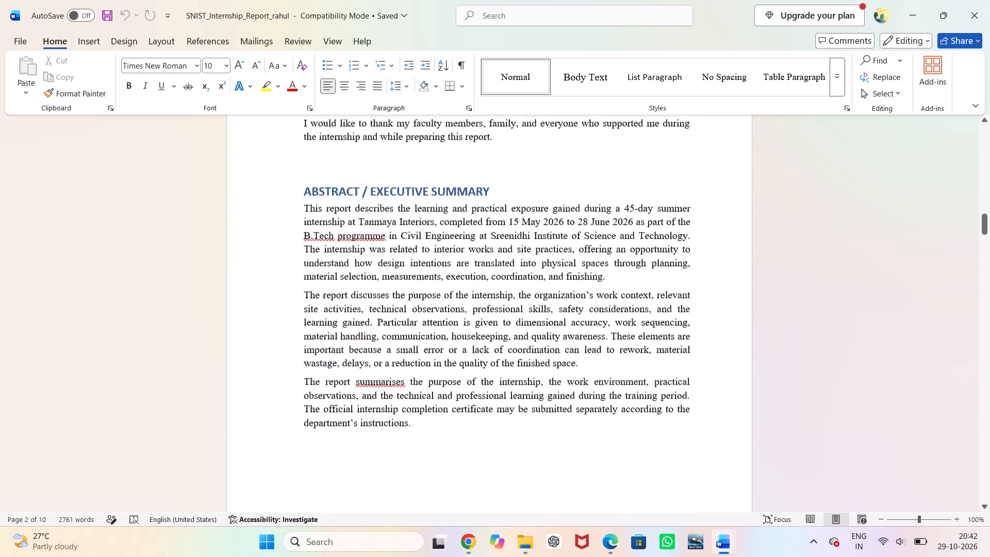
pyautogui.scroll(-17, 591, 383)
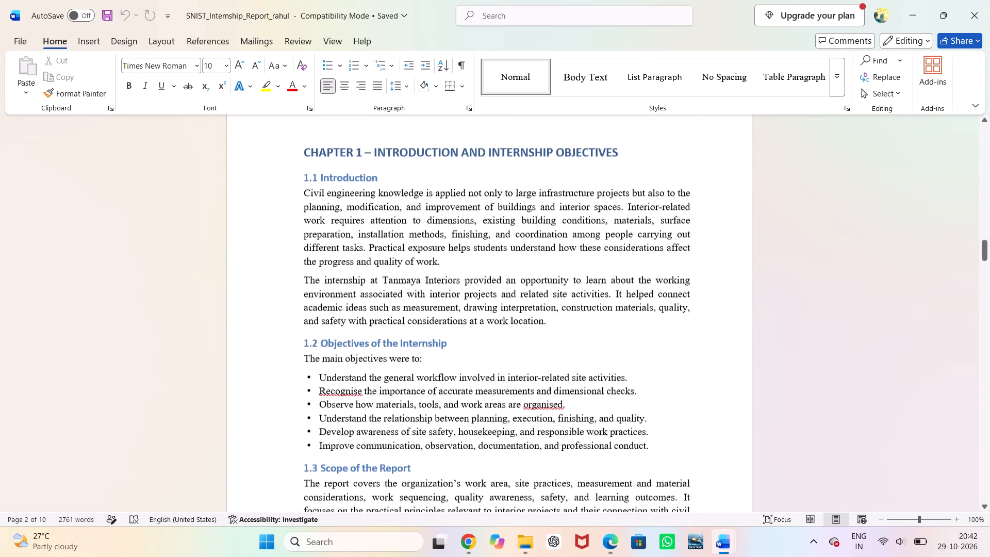
# Go back through the converted report to recheck the student declaration, table of contents and cover page.
pyautogui.scroll(15, 591, 383)
pyautogui.scroll(20, 591, 383)
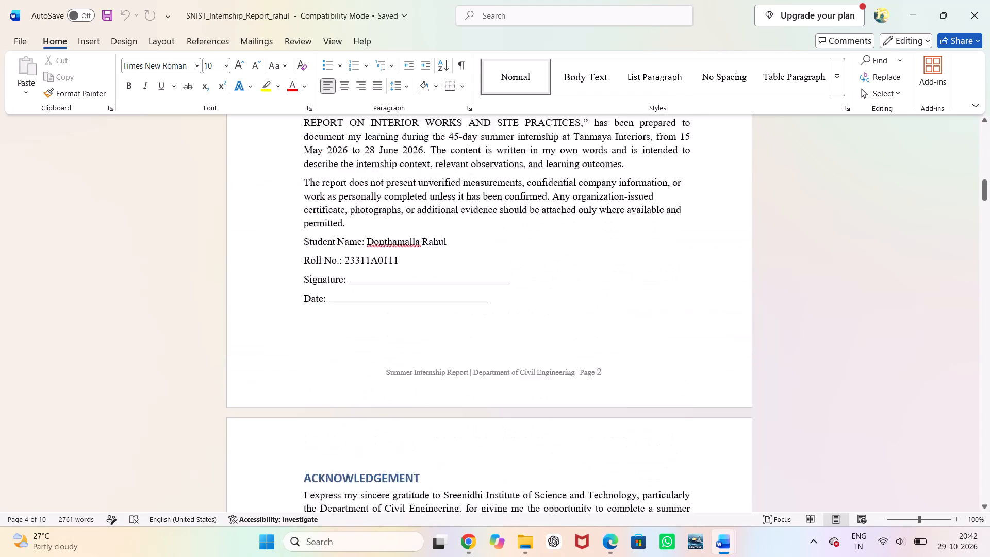
pyautogui.scroll(12, 591, 383)
pyautogui.scroll(-2, 589, 383)
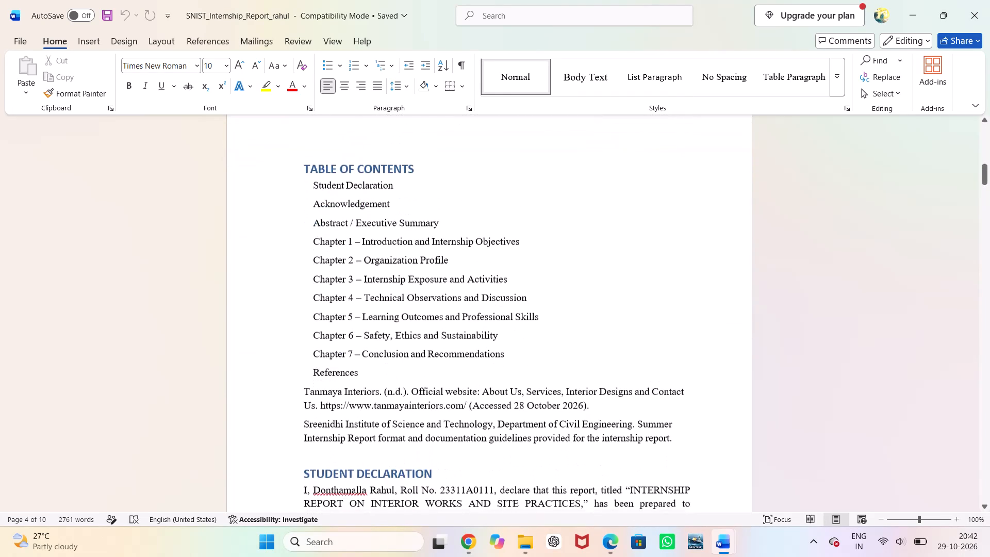
pyautogui.scroll(-3, 589, 383)
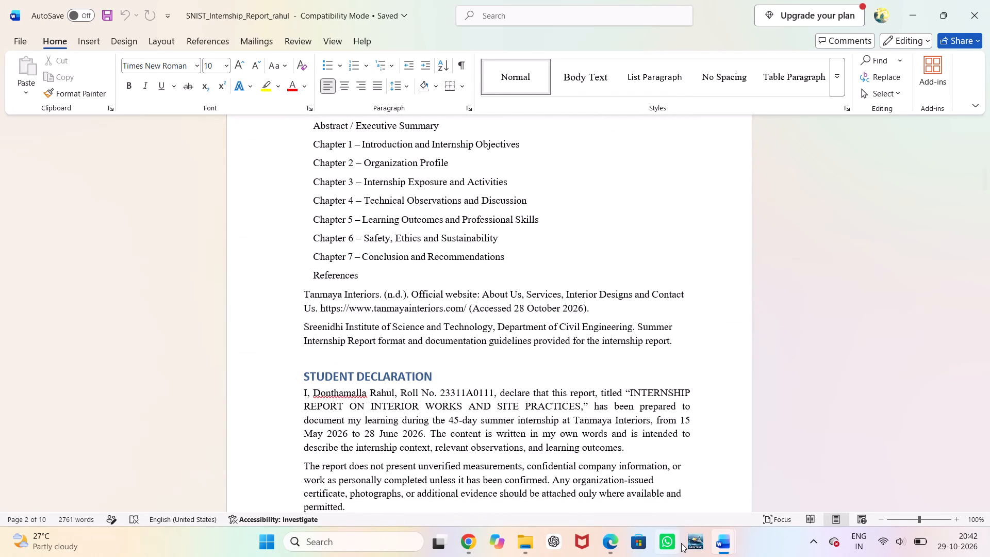
pyautogui.scroll(3, 590, 336)
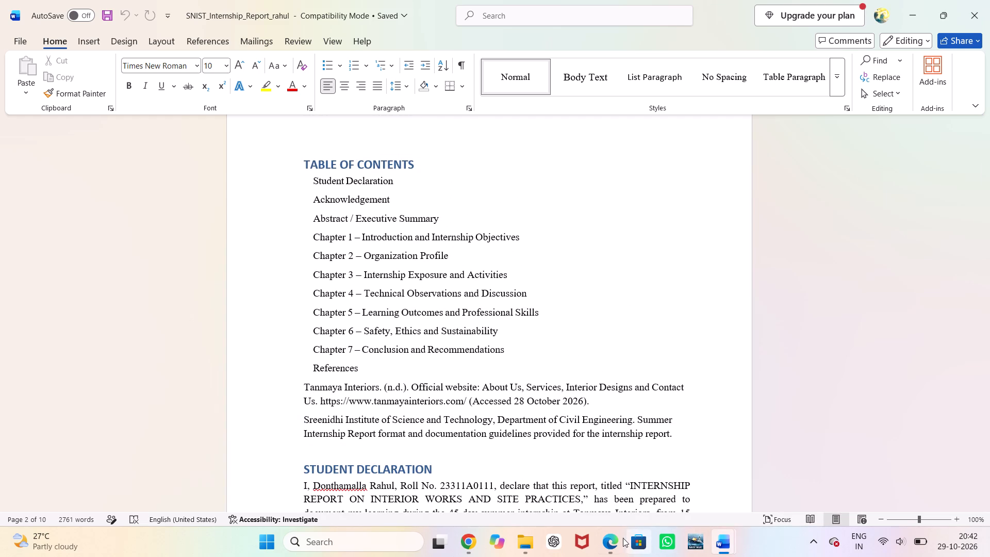
pyautogui.scroll(6, 591, 319)
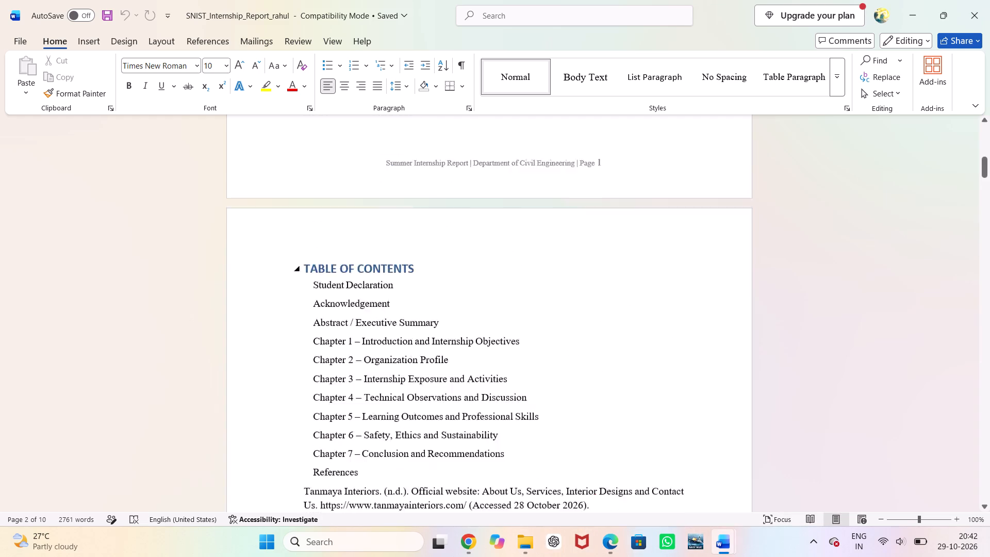
pyautogui.scroll(6, 591, 319)
pyautogui.scroll(-6, 591, 319)
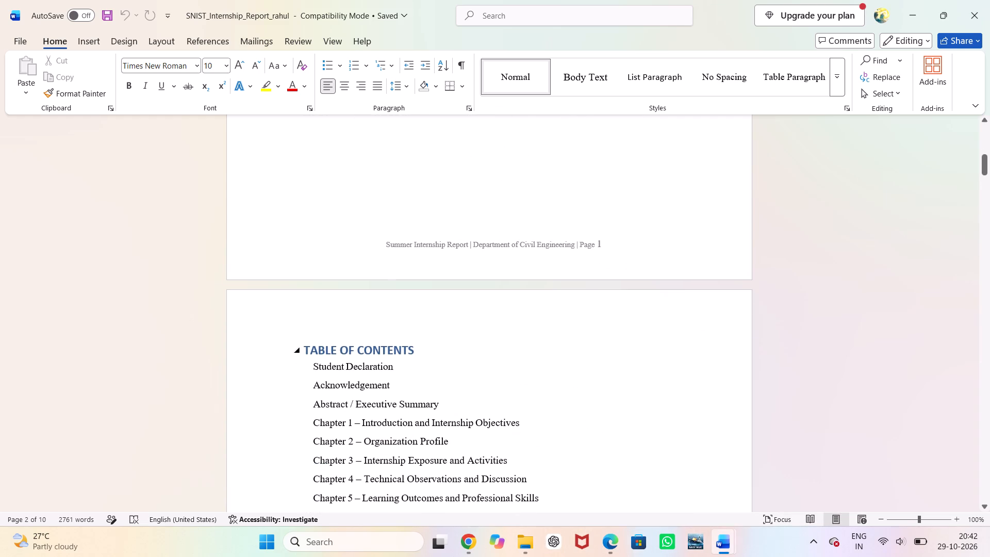
pyautogui.scroll(11, 607, 356)
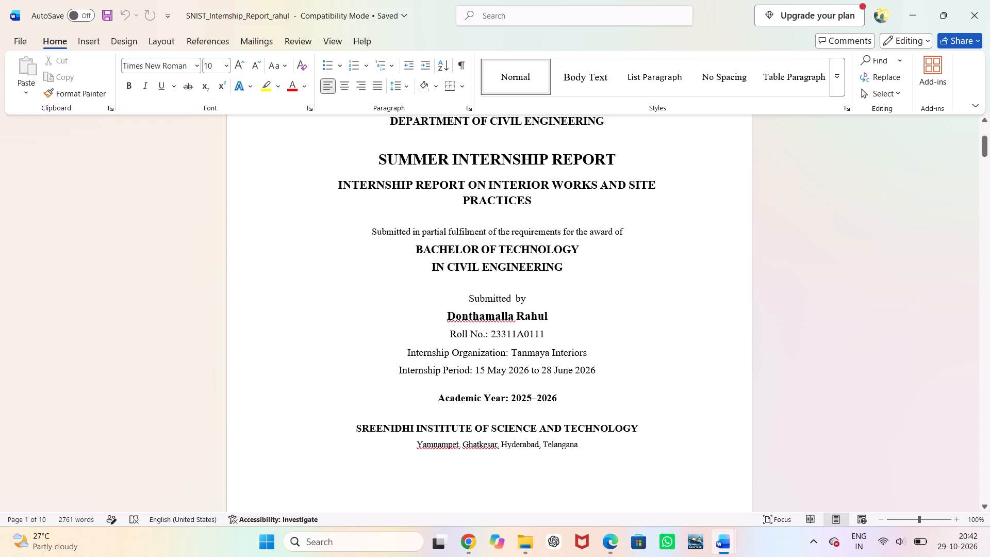
pyautogui.scroll(7, 607, 356)
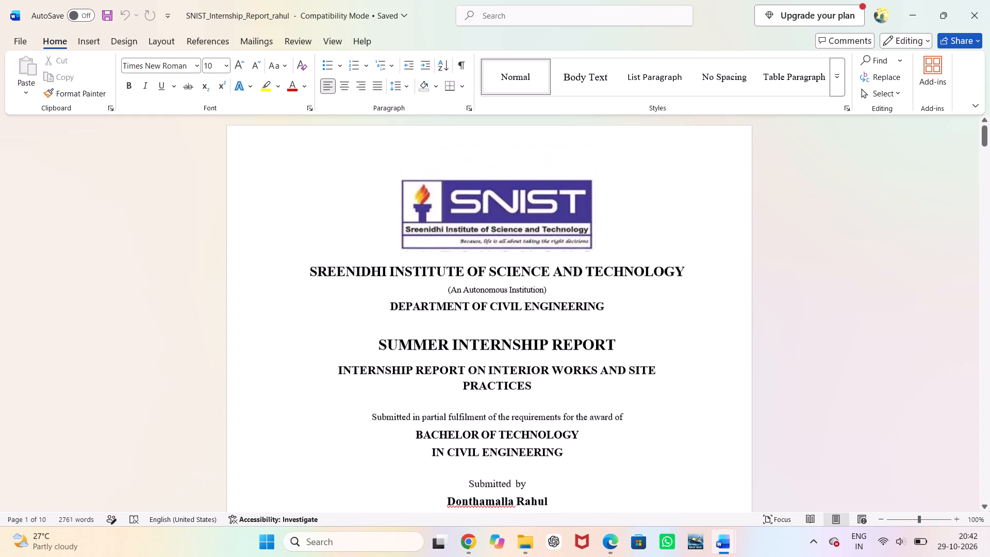
pyautogui.scroll(-5, 608, 357)
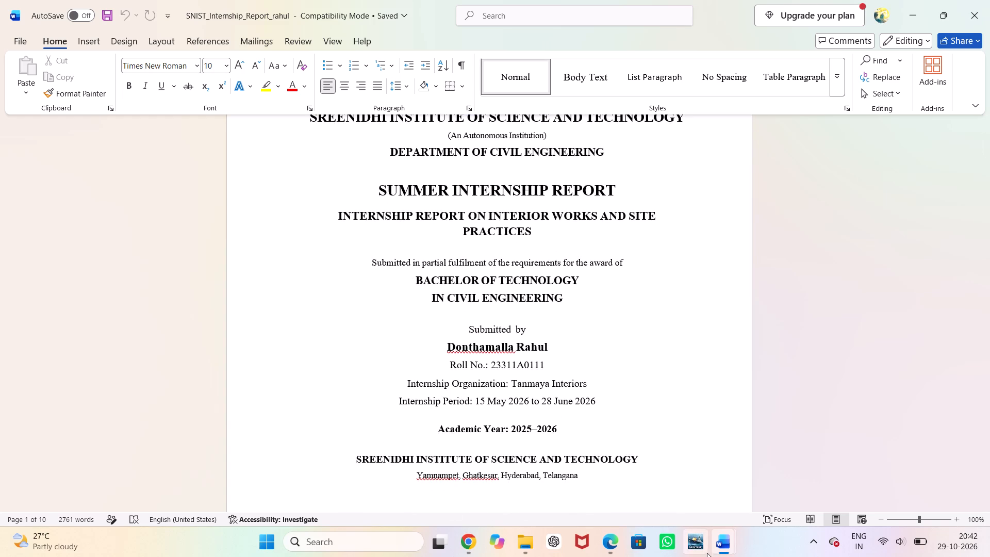
# Switch to the SNIST NBA NAAC report template and examine the pages around its student declaration.
pyautogui.click(767, 485)
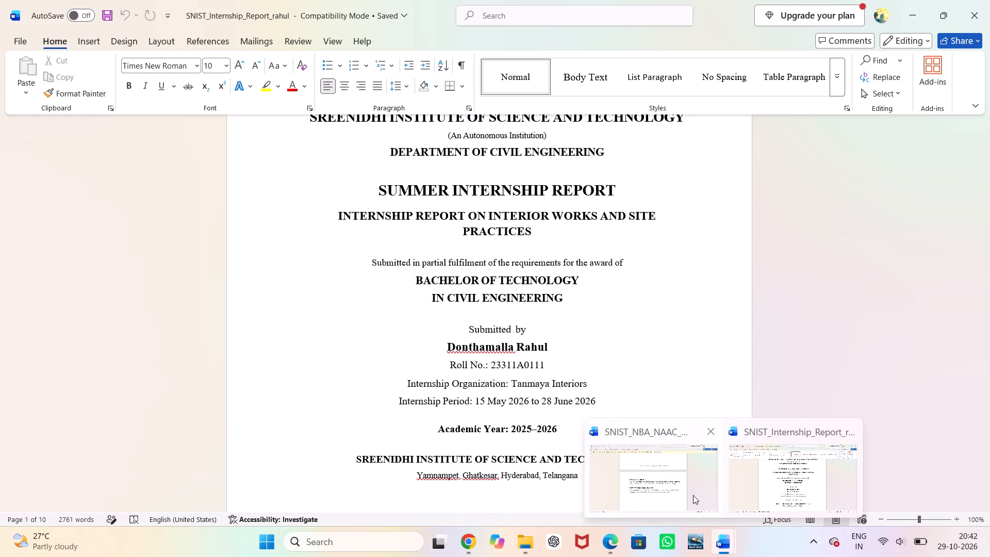
pyautogui.click(690, 492)
pyautogui.scroll(17, 494, 336)
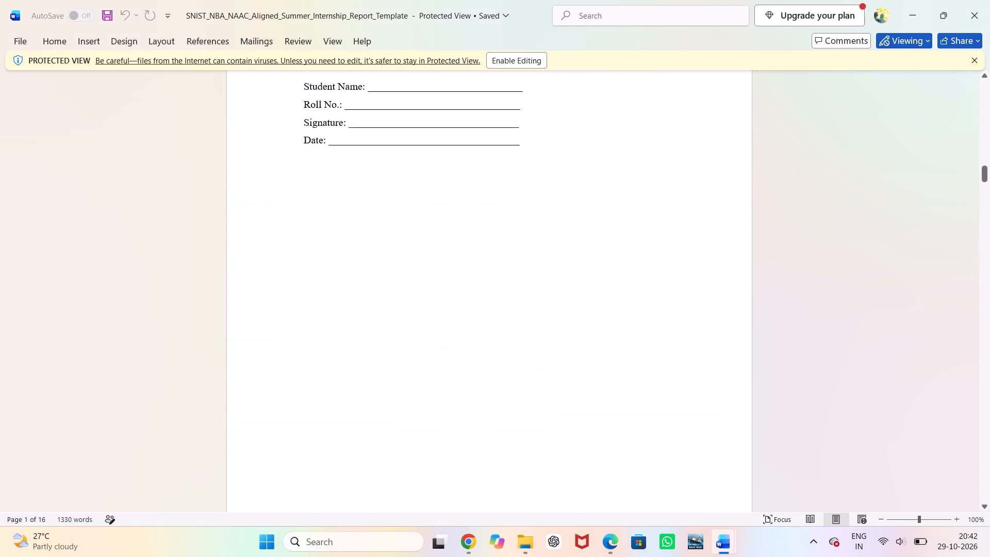
pyautogui.scroll(20, 494, 336)
pyautogui.scroll(-8, 494, 336)
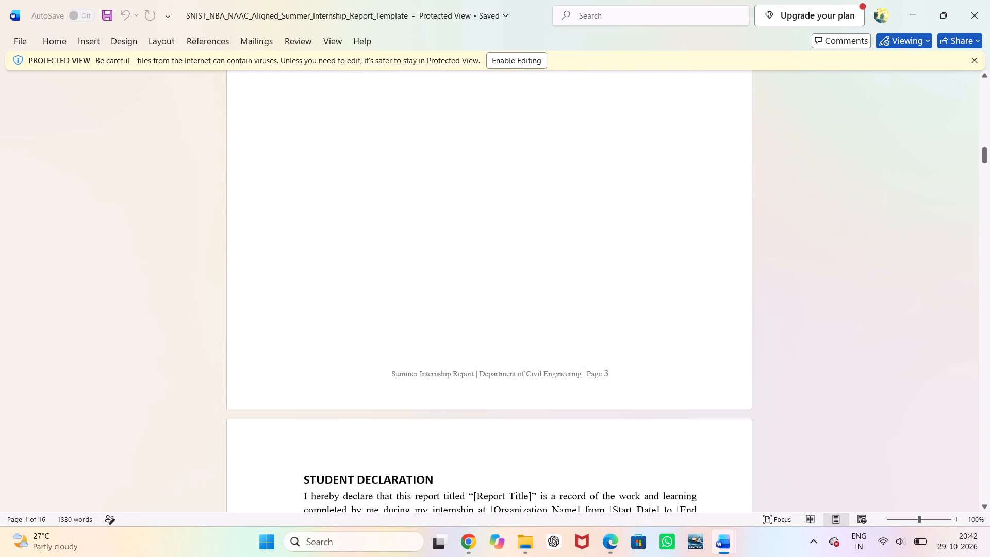
# Return to the SNIST_Internship_Report_rahul document and review it from the cover page to the Chapter 1 introduction.
pyautogui.click(777, 497)
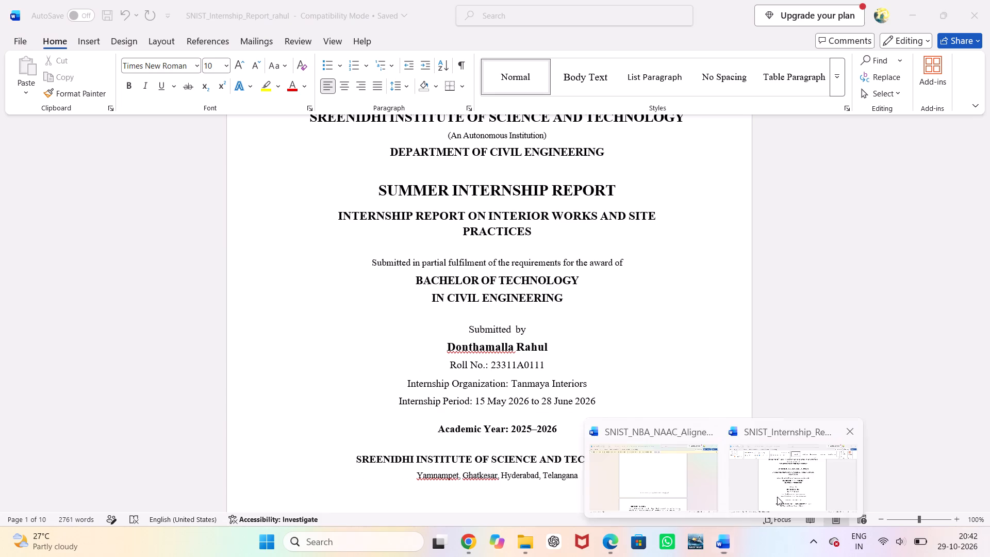
pyautogui.scroll(13, 617, 314)
pyautogui.scroll(-1, 617, 314)
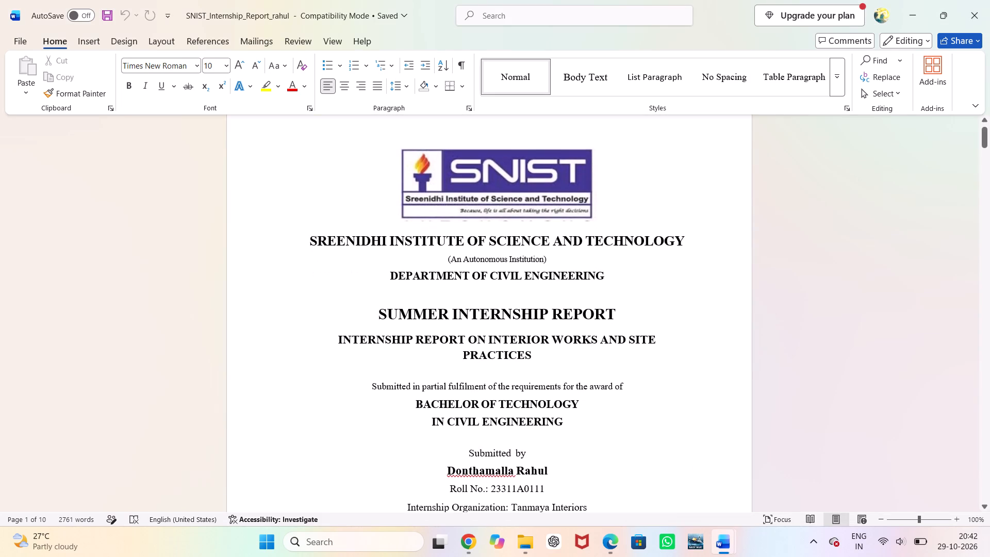
pyautogui.scroll(-17, 501, 310)
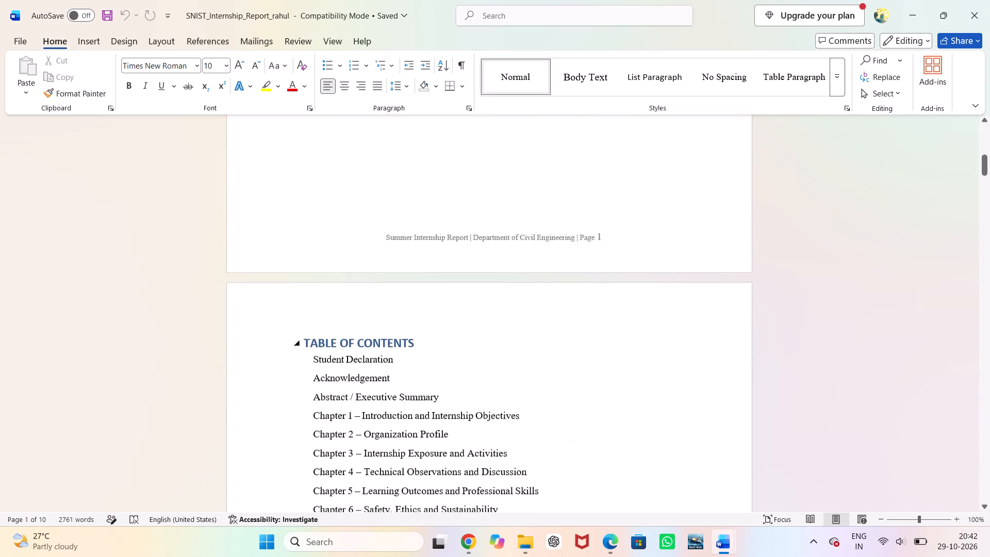
pyautogui.scroll(-7, 501, 310)
pyautogui.scroll(3, 501, 310)
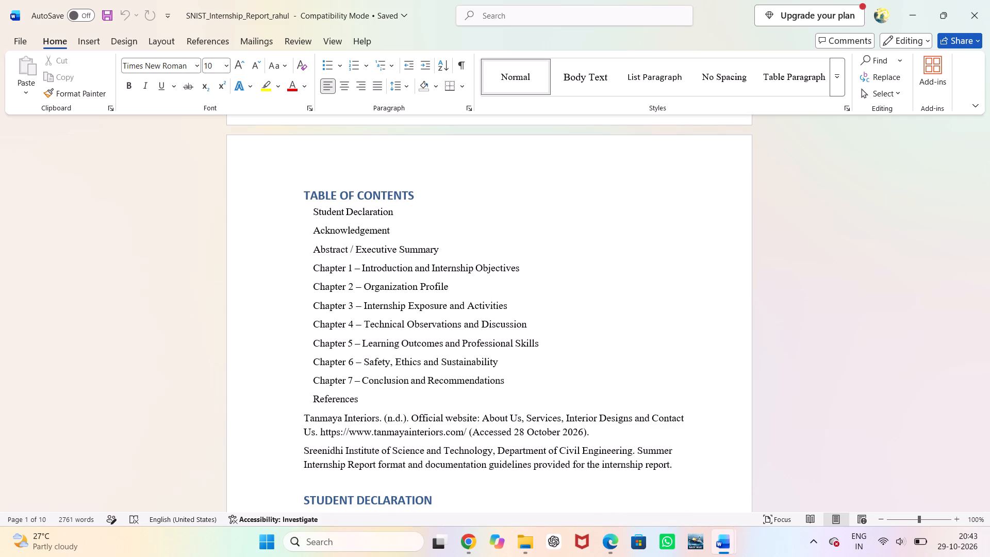
pyautogui.scroll(-5, 552, 335)
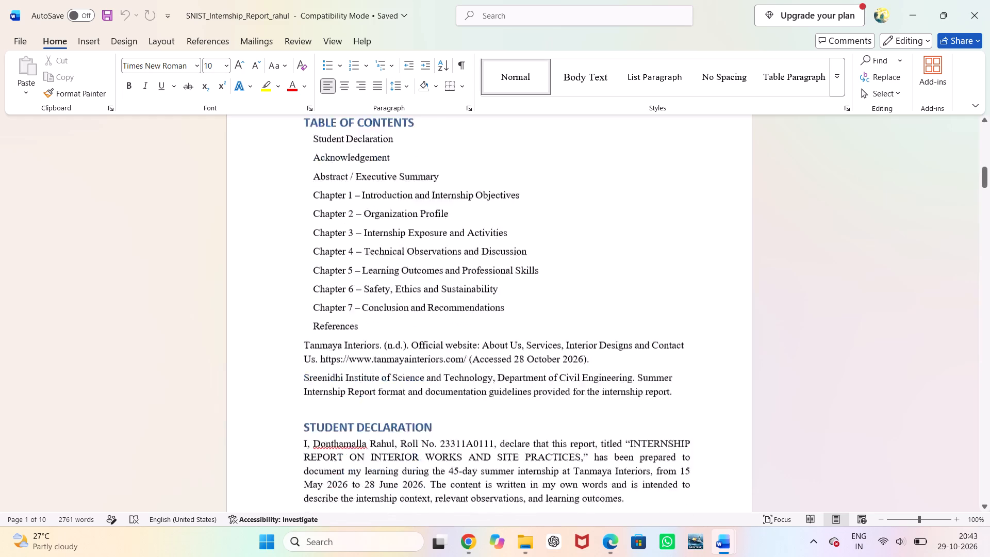
pyautogui.scroll(-16, 552, 335)
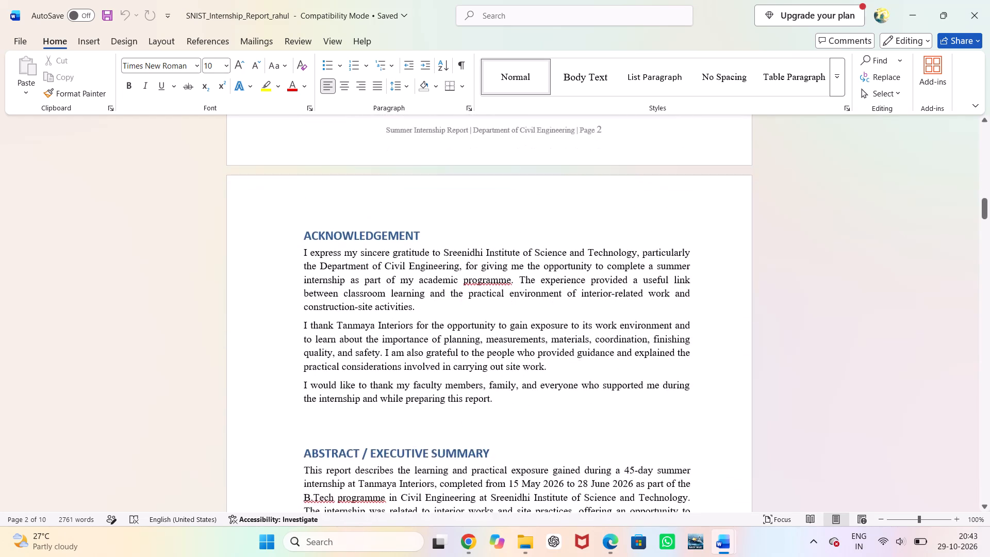
pyautogui.scroll(-3, 552, 335)
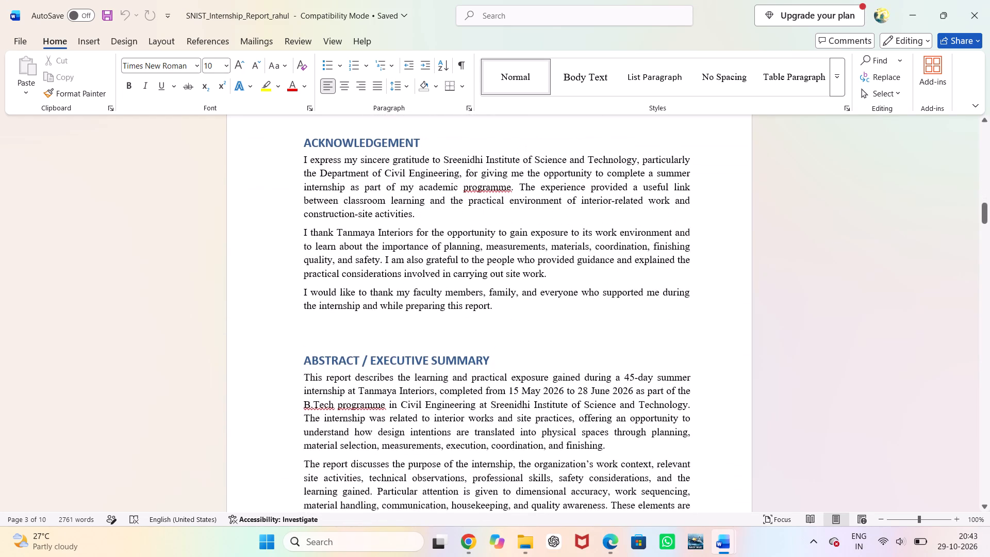
pyautogui.scroll(-13, 552, 335)
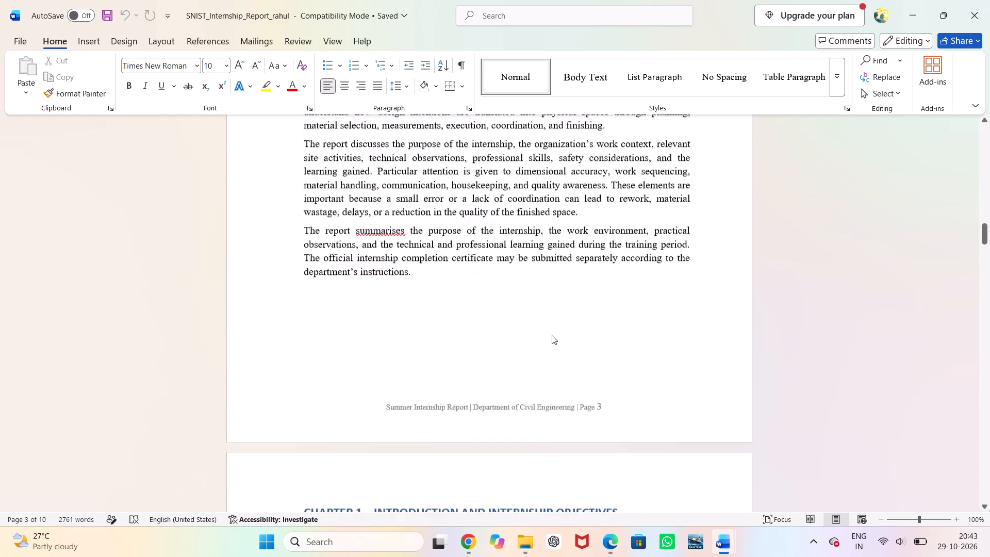
pyautogui.scroll(-6, 552, 335)
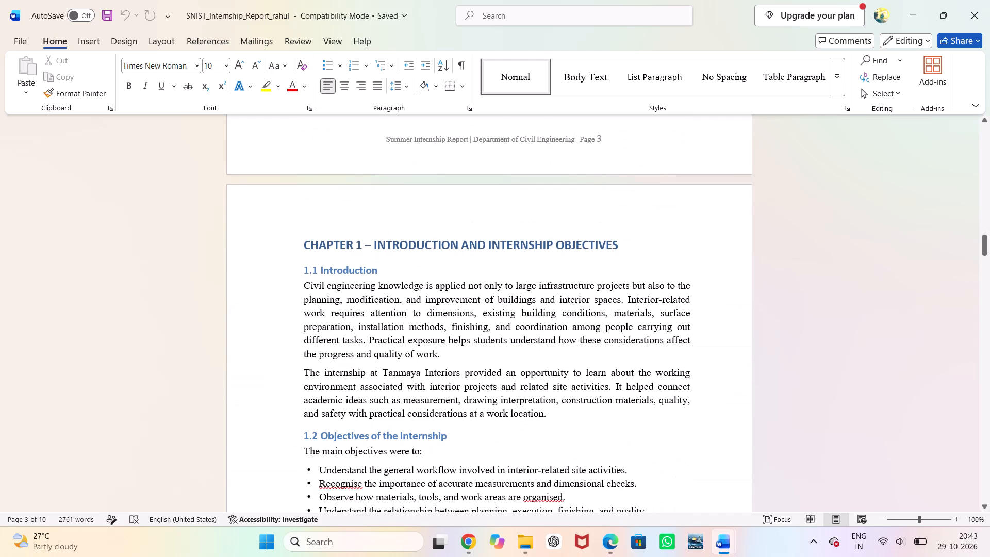
# Go back to the converted report's front pages and recheck the cover page and table of contents.
pyautogui.scroll(13, 552, 335)
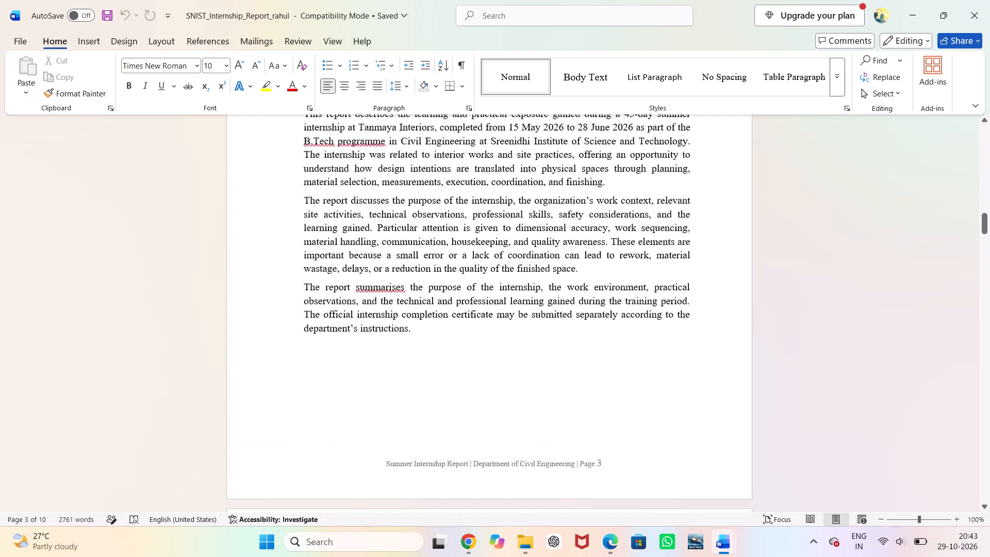
pyautogui.scroll(13, 551, 334)
pyautogui.scroll(15, 523, 285)
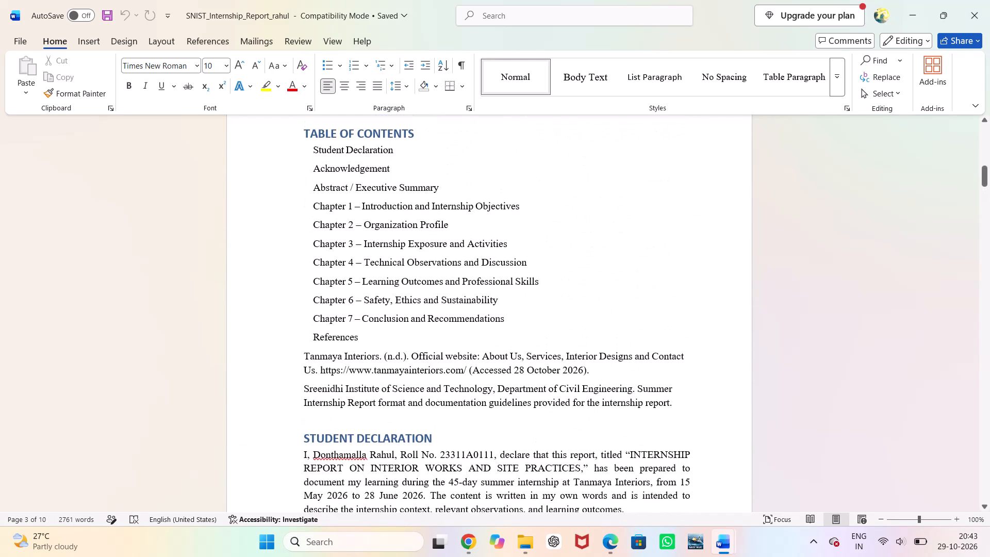
pyautogui.scroll(5, 367, 189)
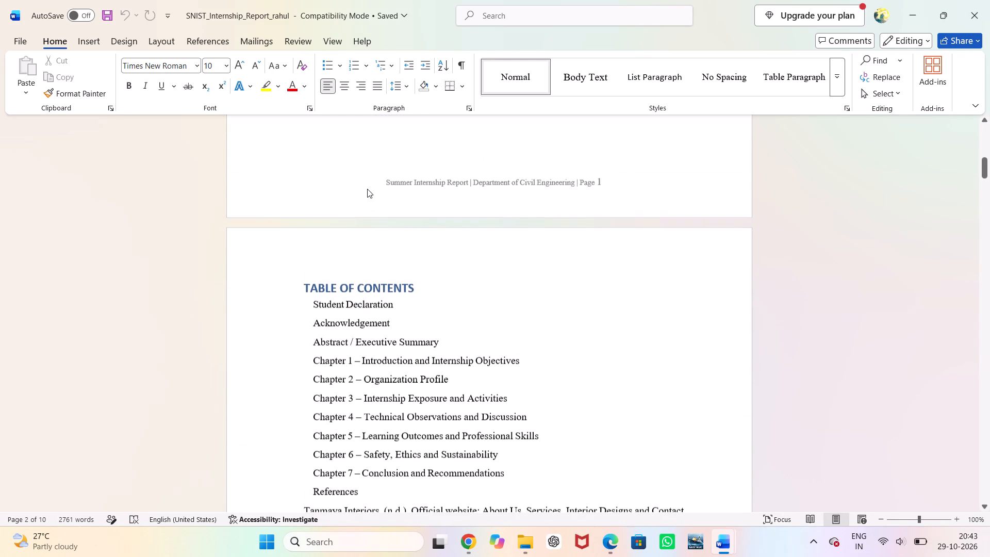
pyautogui.scroll(9, 357, 241)
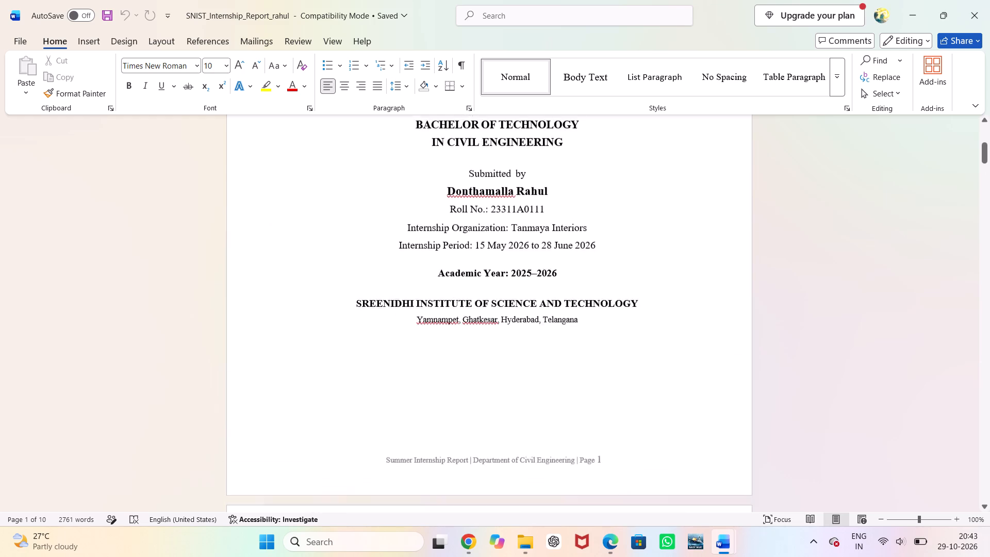
pyautogui.scroll(13, 357, 241)
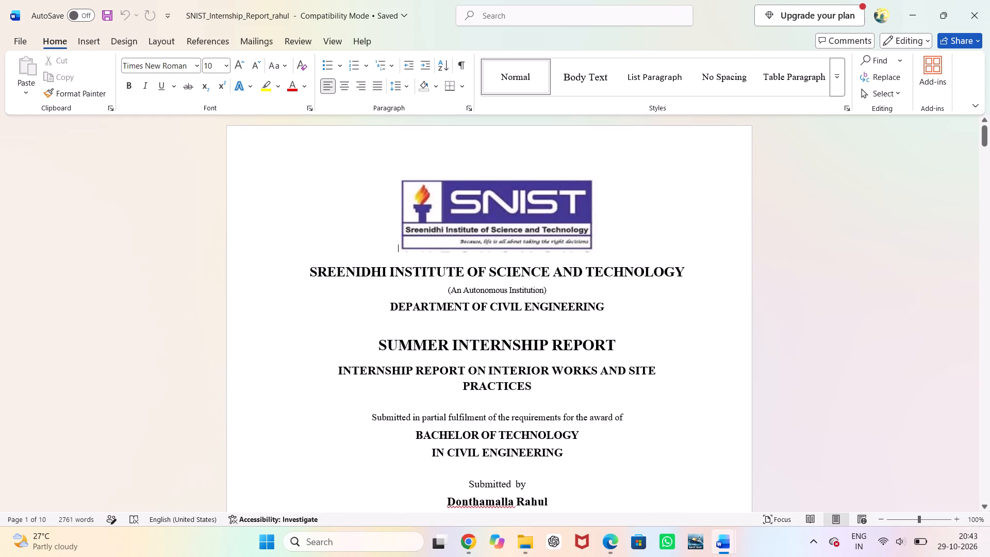
pyautogui.scroll(-20, 519, 256)
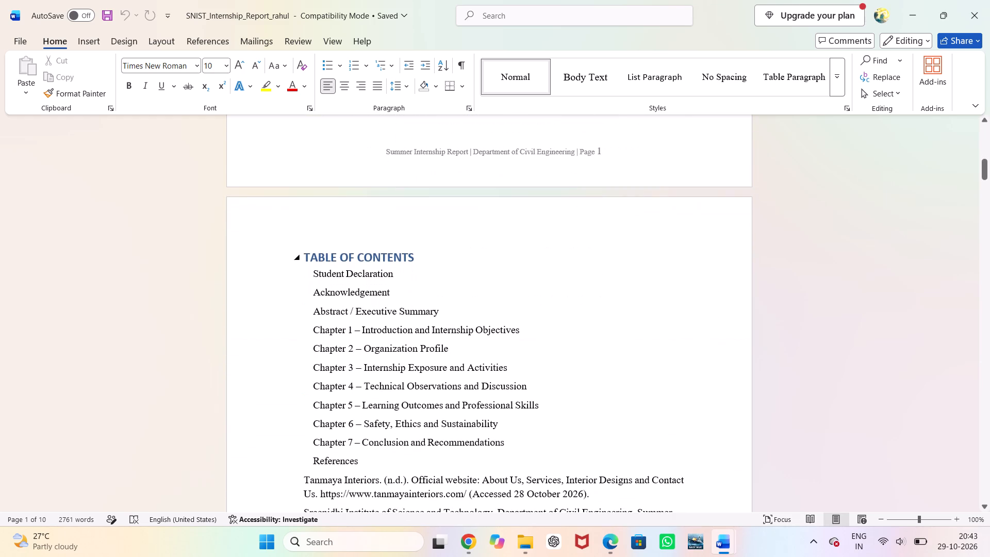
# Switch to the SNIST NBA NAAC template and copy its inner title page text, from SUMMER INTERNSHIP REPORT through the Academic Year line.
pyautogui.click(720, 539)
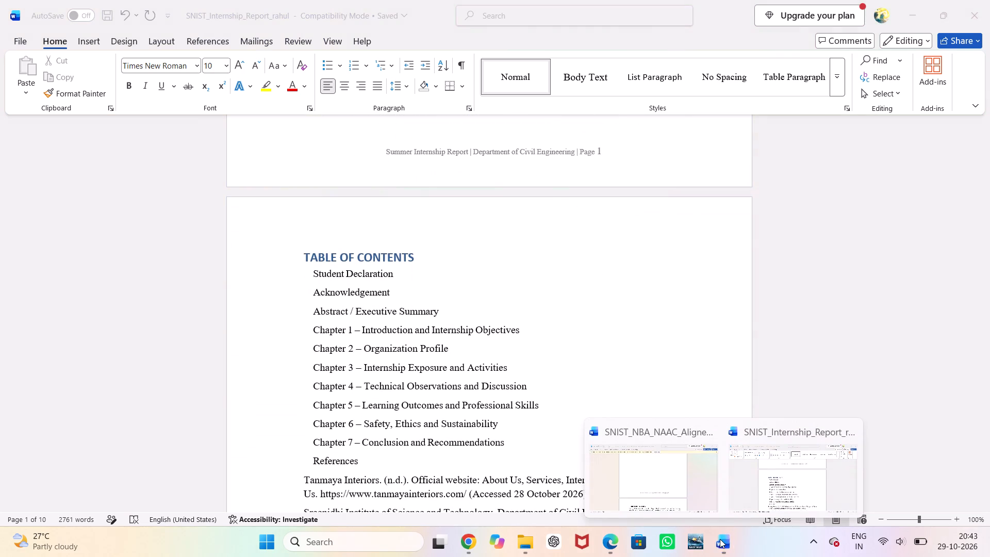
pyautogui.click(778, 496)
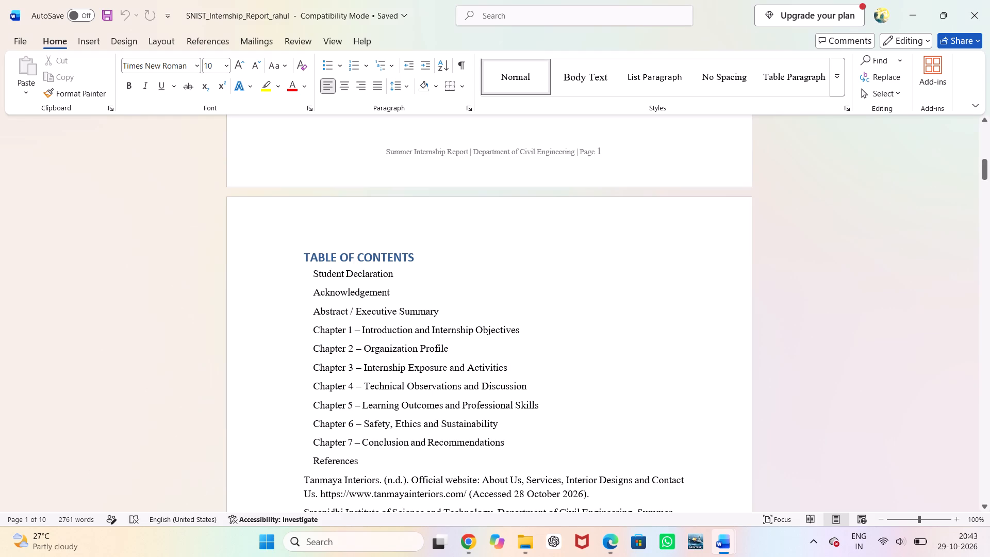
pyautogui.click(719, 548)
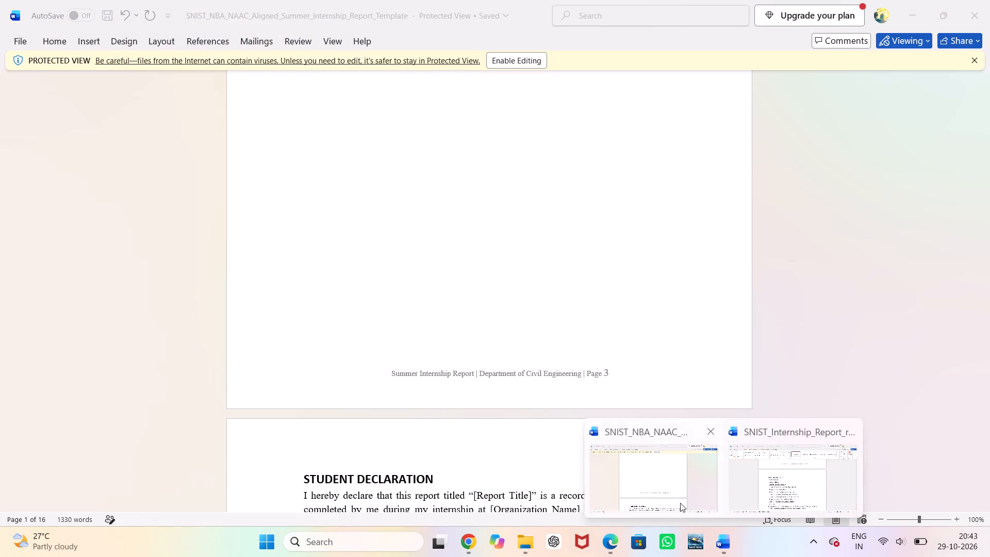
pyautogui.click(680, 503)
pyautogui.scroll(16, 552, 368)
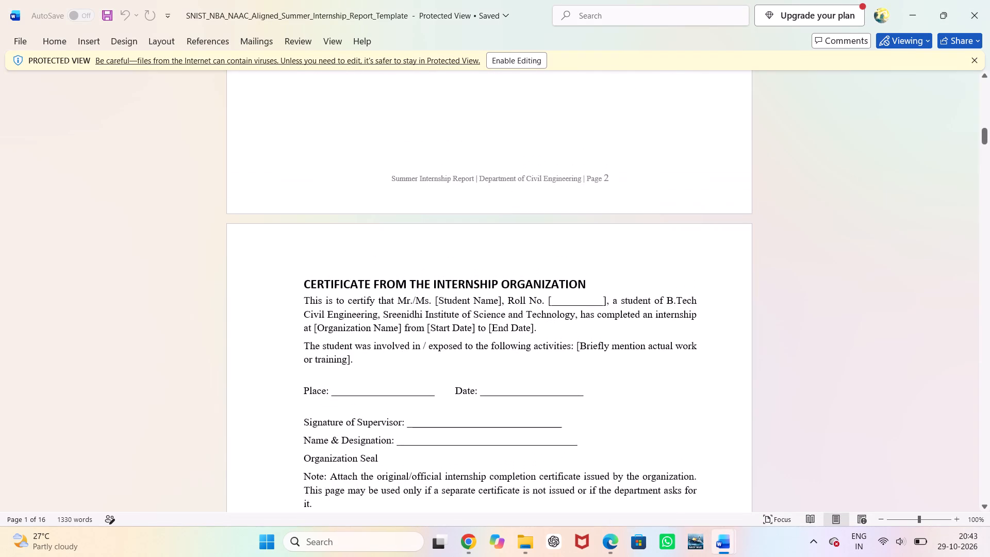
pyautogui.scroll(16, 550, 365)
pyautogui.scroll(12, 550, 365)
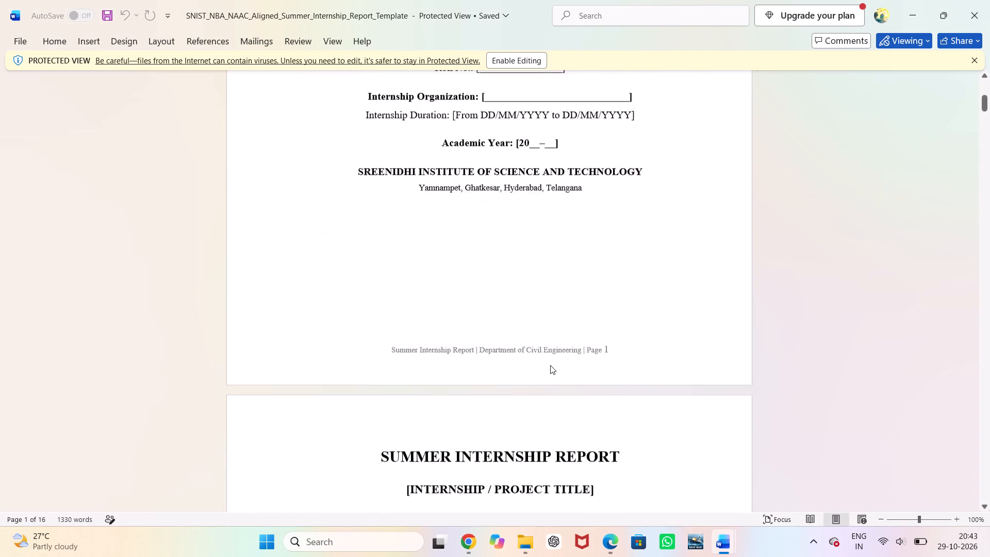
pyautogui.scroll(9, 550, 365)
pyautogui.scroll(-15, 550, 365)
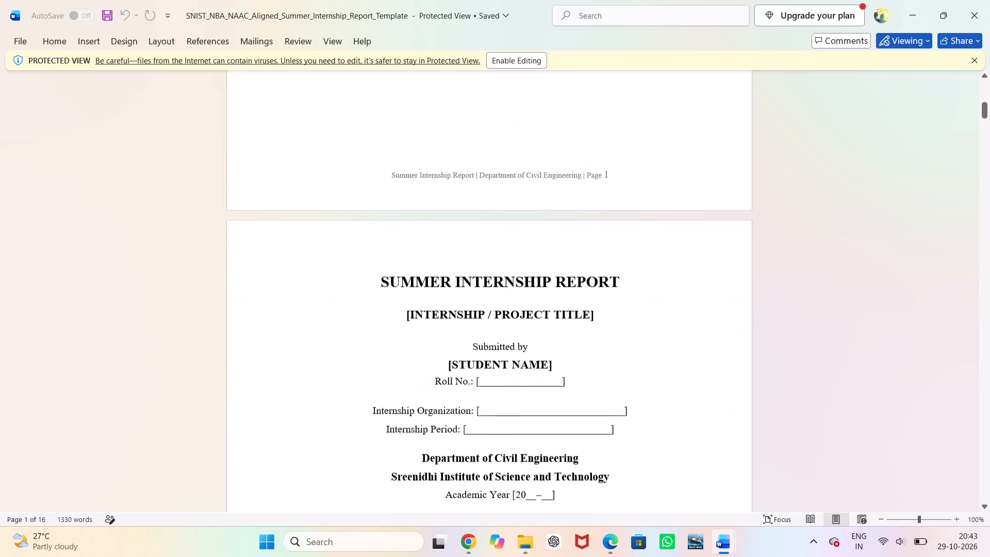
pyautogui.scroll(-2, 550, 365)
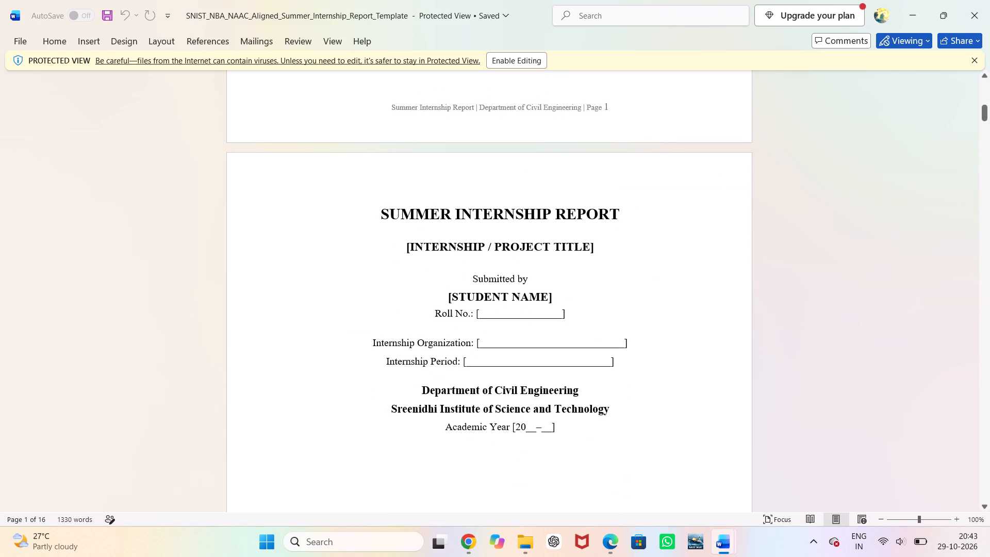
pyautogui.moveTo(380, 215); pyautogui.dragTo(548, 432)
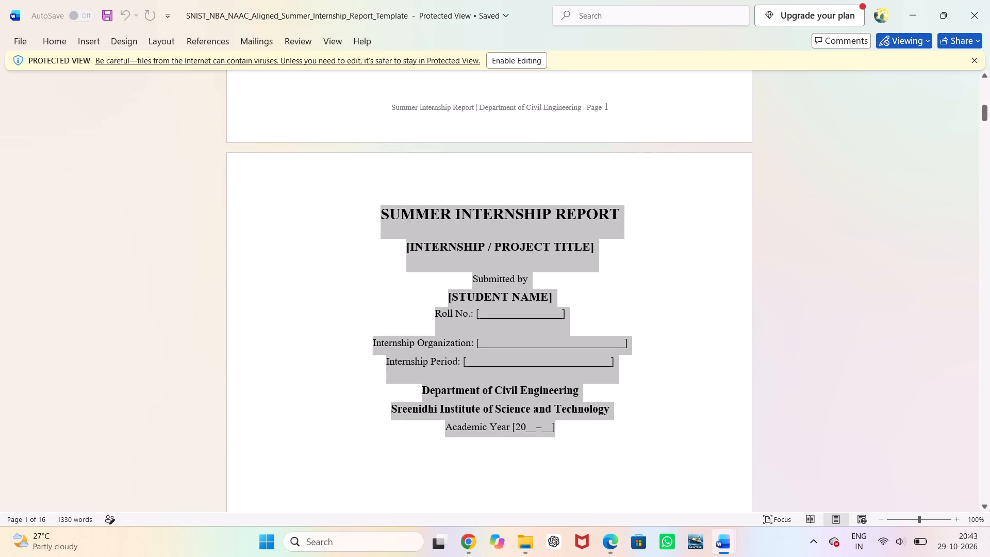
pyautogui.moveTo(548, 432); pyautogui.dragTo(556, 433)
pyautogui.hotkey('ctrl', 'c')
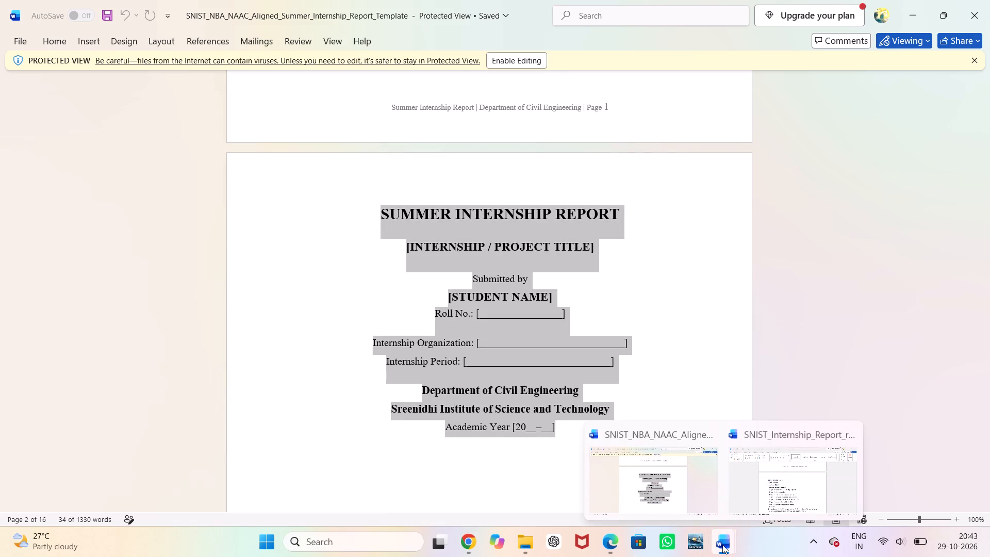
# In the converted internship report, insert an empty line above the TABLE OF CONTENTS heading and place the cursor on it.
pyautogui.click(753, 497)
pyautogui.scroll(8, 483, 314)
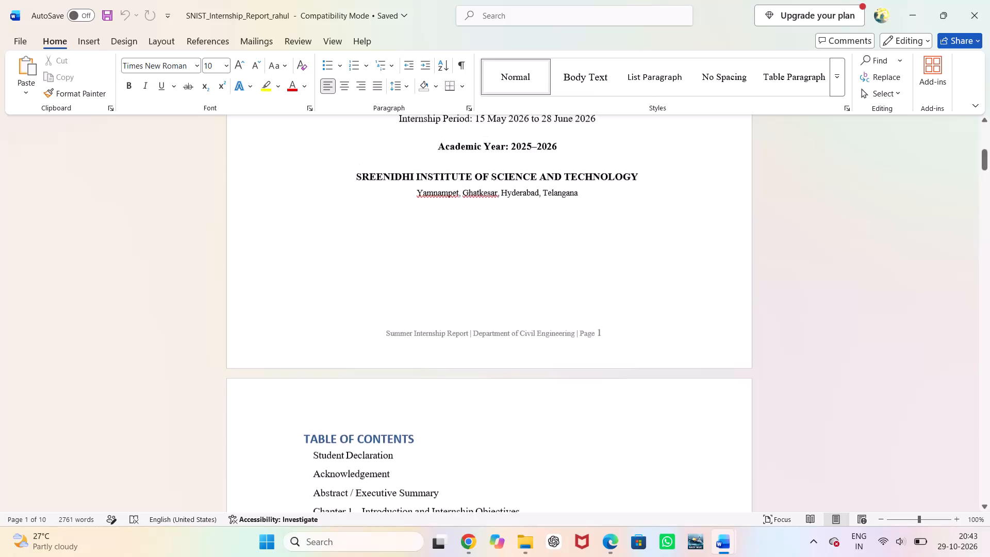
pyautogui.scroll(12, 483, 314)
pyautogui.scroll(-18, 483, 314)
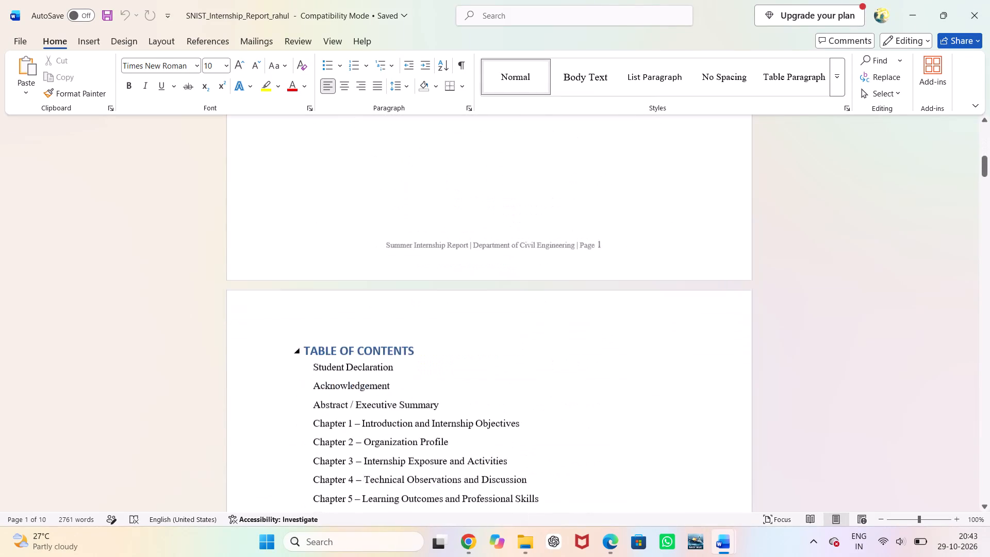
pyautogui.click(485, 300)
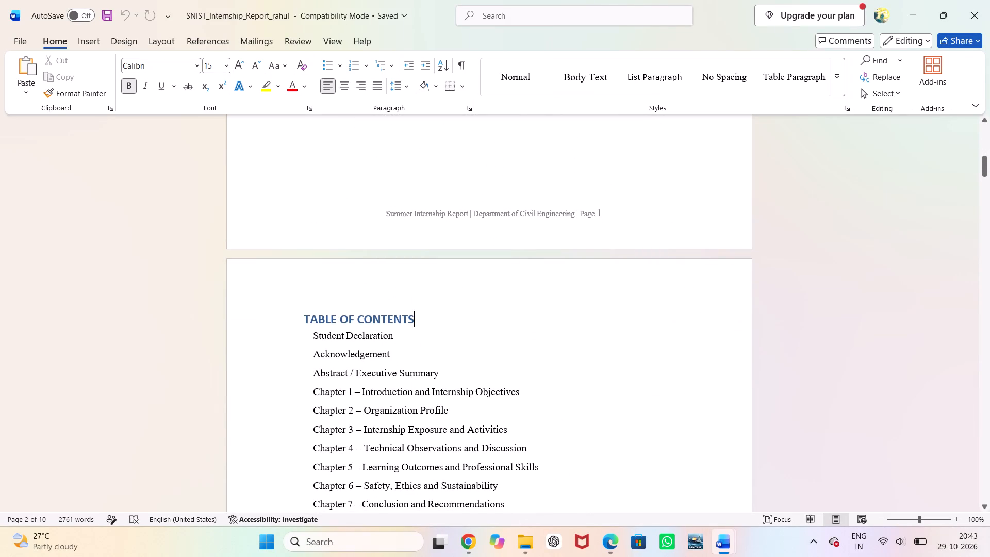
pyautogui.click(293, 313)
pyautogui.click(628, 351)
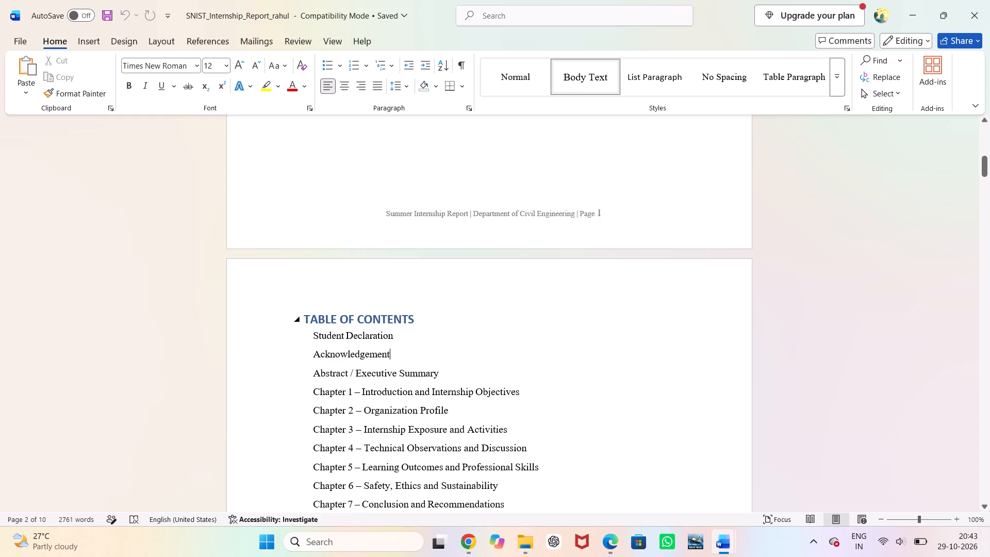
pyautogui.click(319, 370)
pyautogui.press('Up')
pyautogui.press('Up')
pyautogui.press('Up')
pyautogui.press('Up')
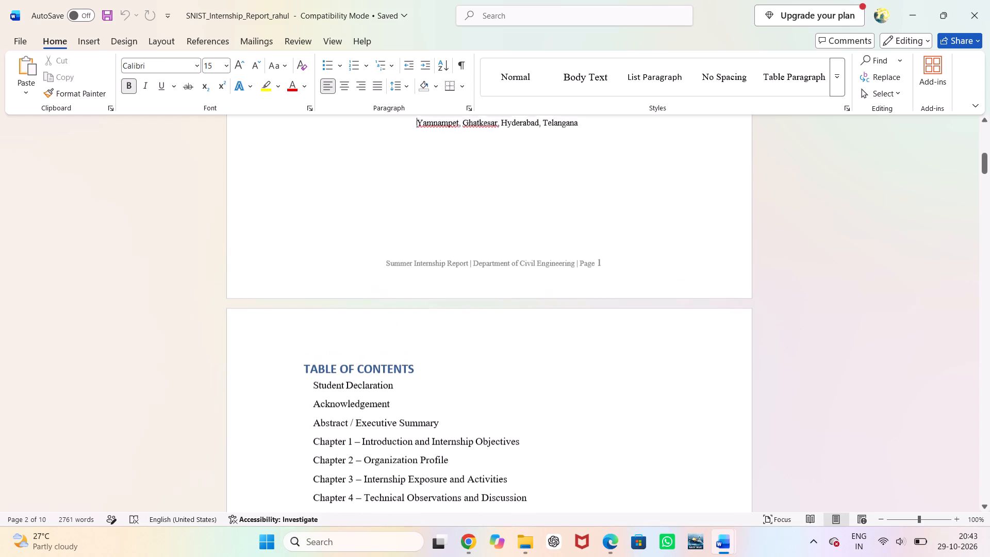
pyautogui.press('Down')
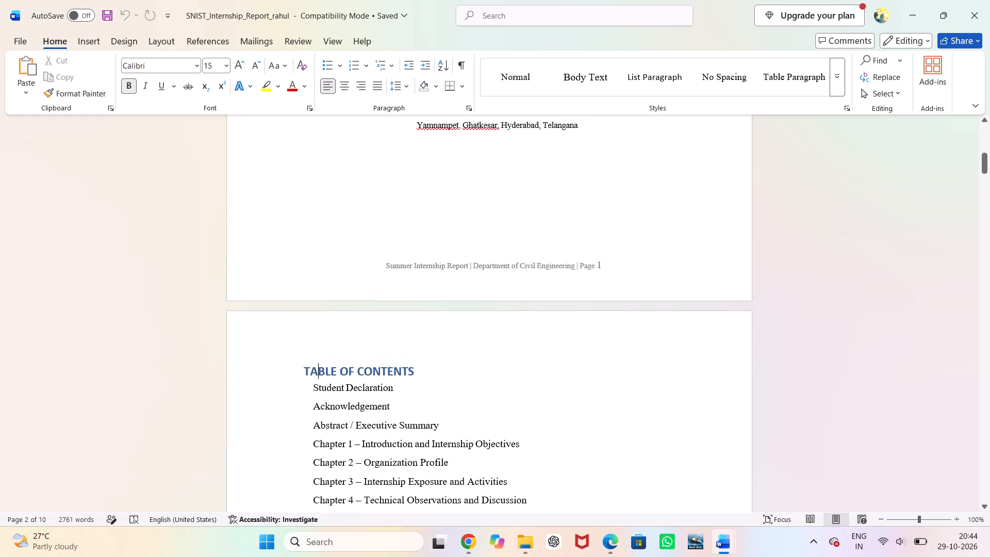
pyautogui.press('Left')
pyautogui.press('Left')
pyautogui.press('Return')
pyautogui.press('Up')
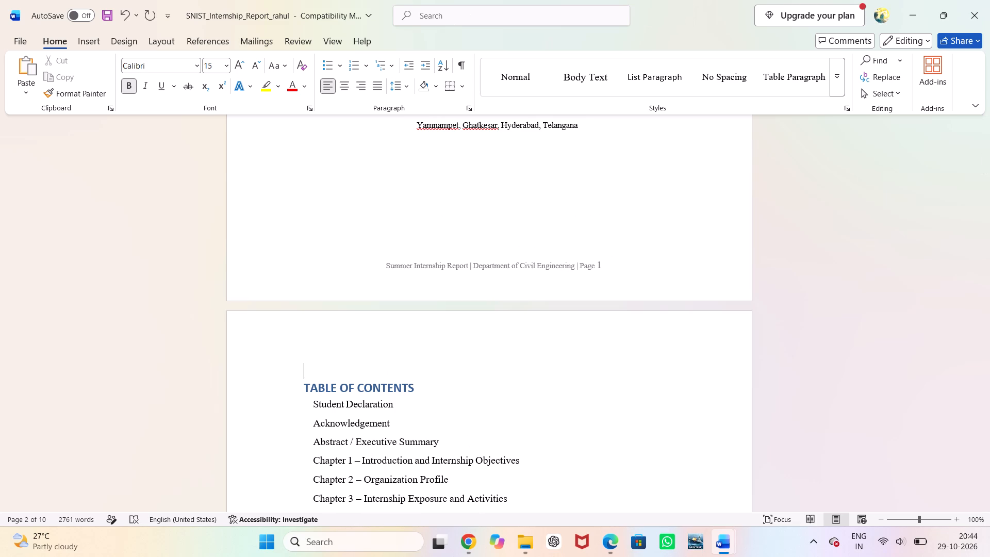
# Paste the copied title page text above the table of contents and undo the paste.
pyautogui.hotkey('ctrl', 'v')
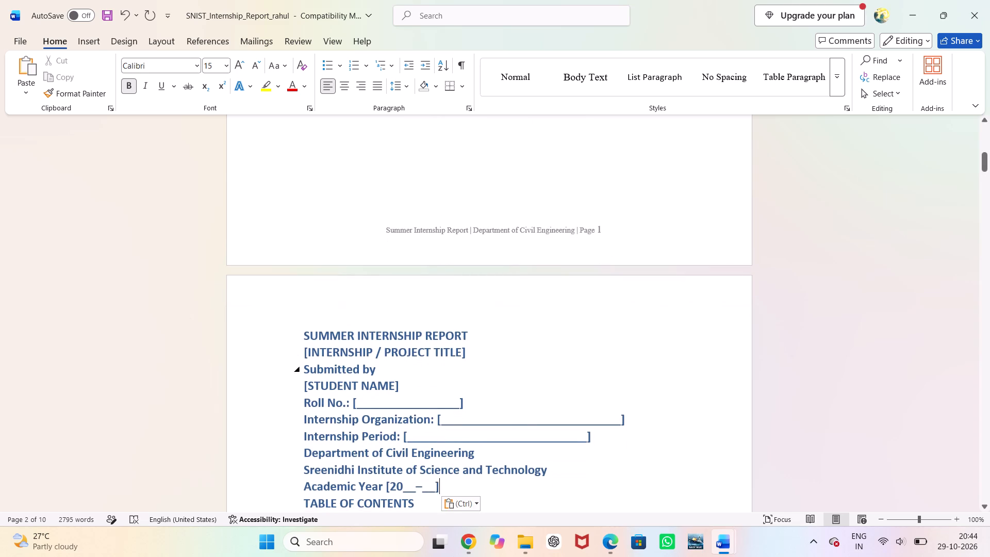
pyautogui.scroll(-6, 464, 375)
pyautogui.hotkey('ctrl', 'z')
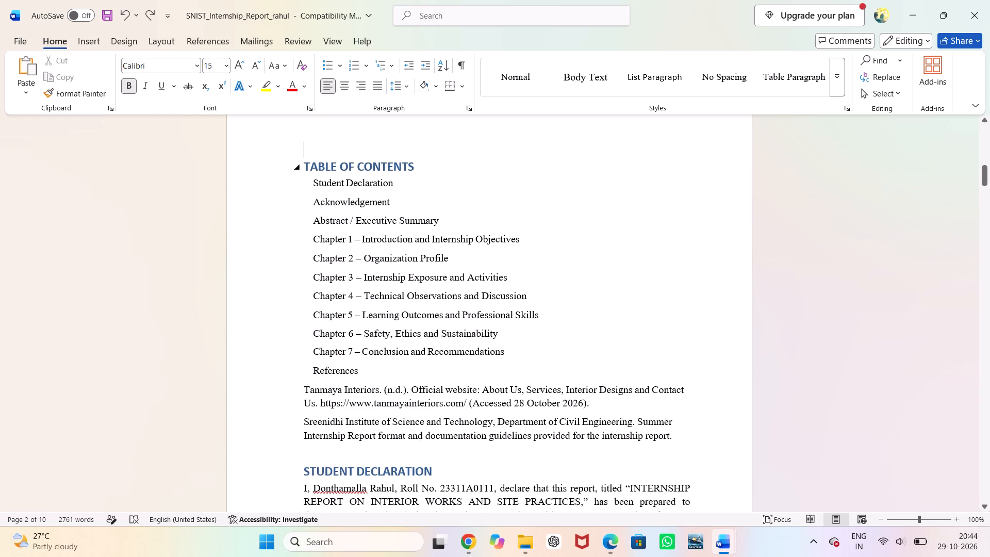
# Examine the report's page layout from the end of the cover page through the table of contents, acknowledgement and abstract.
pyautogui.scroll(2, 384, 169)
pyautogui.scroll(-4, 384, 169)
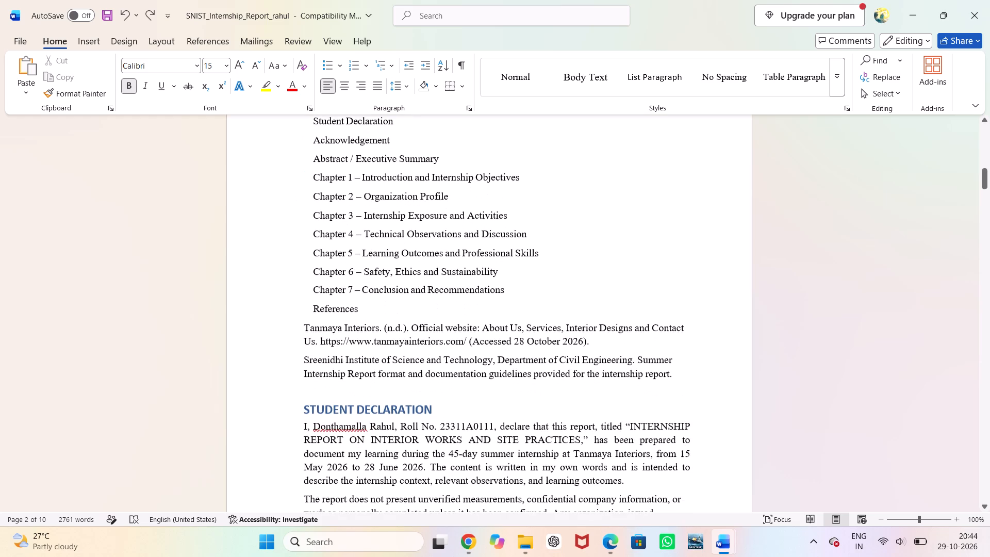
pyautogui.scroll(11, 422, 216)
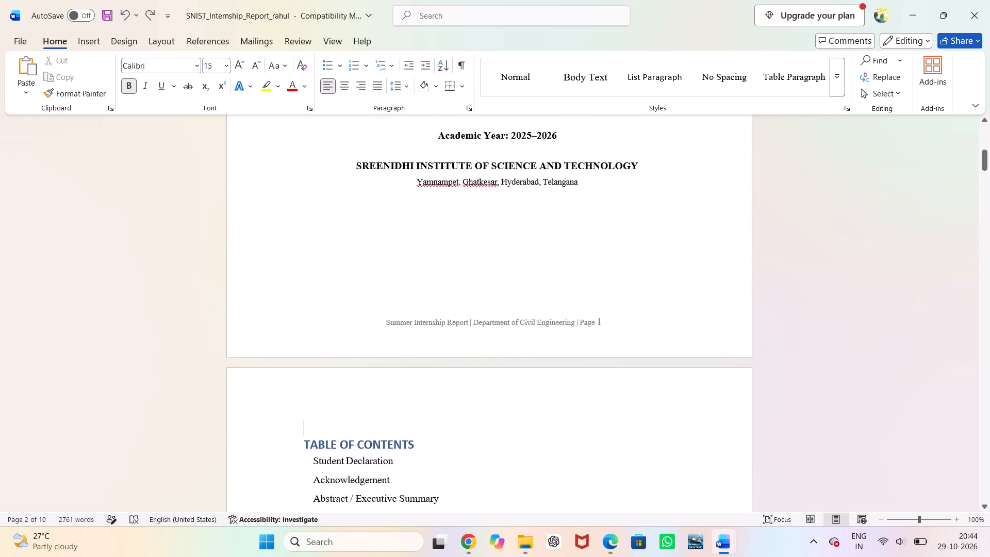
pyautogui.scroll(6, 448, 232)
pyautogui.scroll(-17, 448, 232)
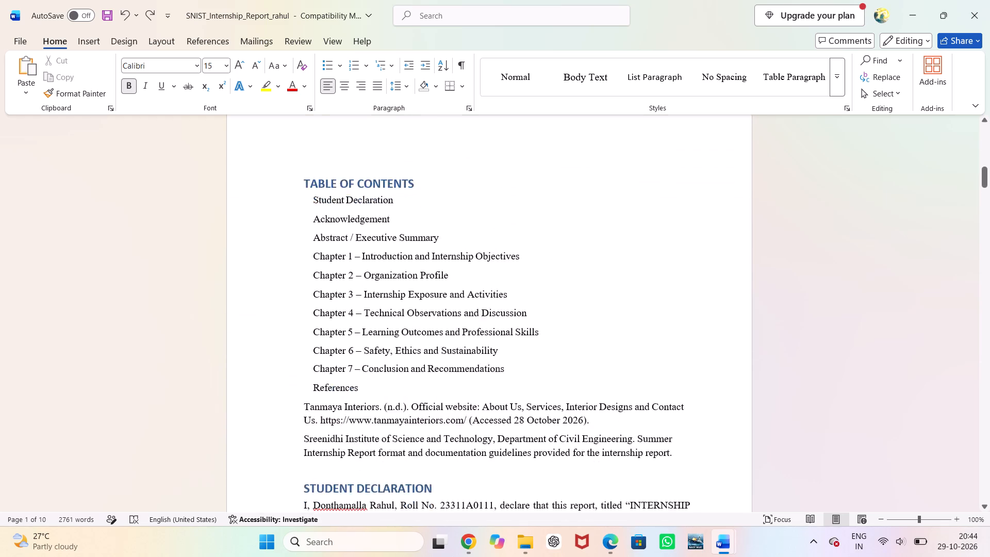
pyautogui.scroll(-18, 448, 232)
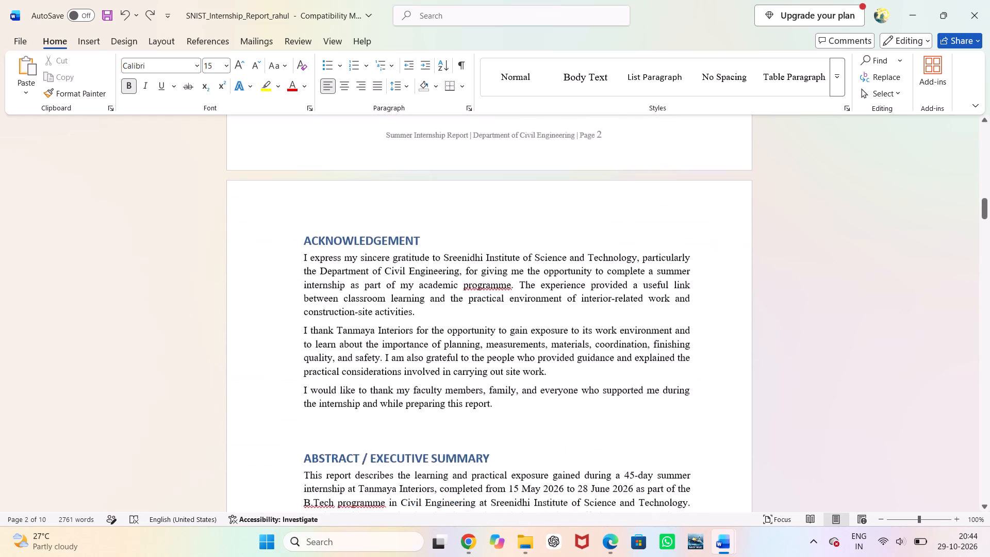
pyautogui.scroll(-1, 448, 232)
pyautogui.scroll(19, 448, 232)
pyautogui.scroll(8, 447, 231)
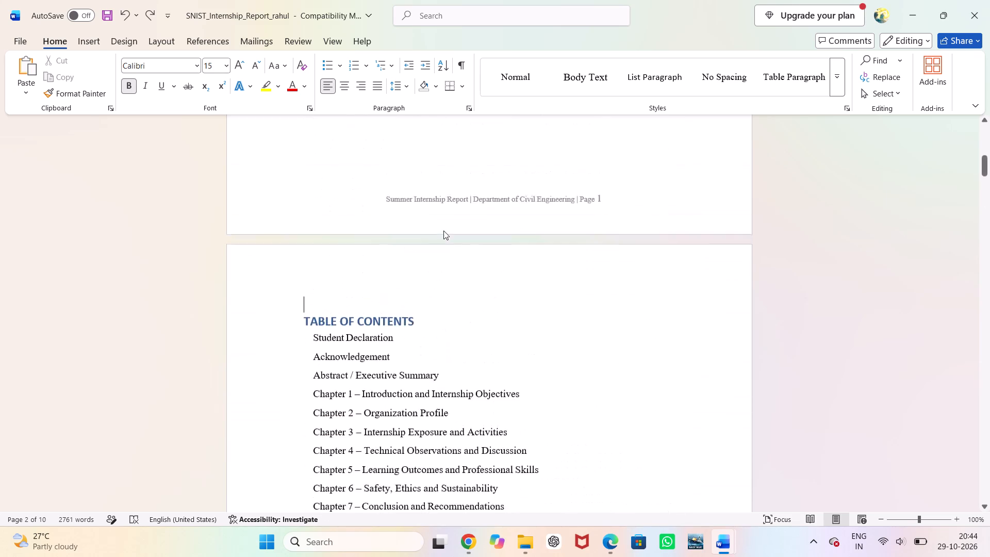
# Recheck the report's second page, covering the table of contents, reference entries and student declaration.
pyautogui.scroll(-4, 437, 231)
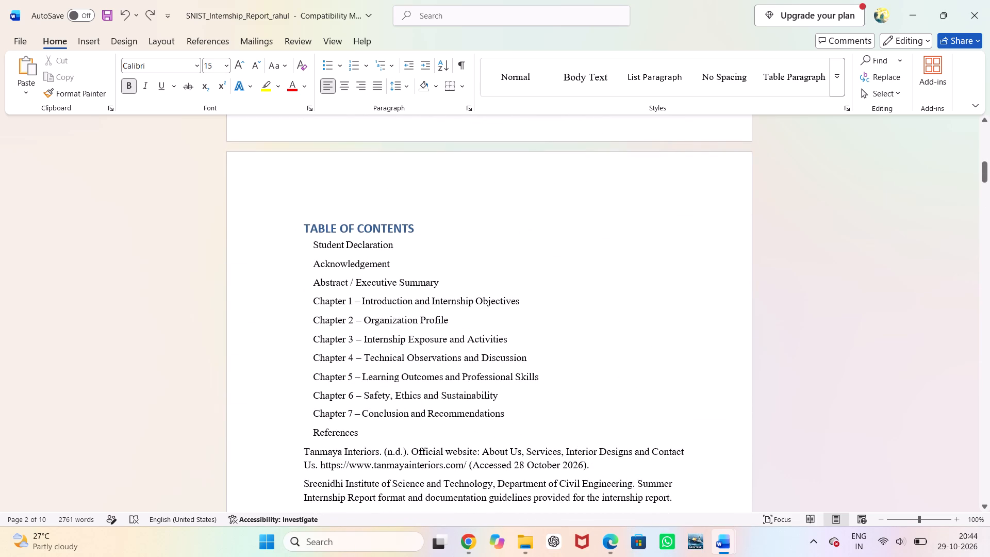
pyautogui.scroll(4, 437, 278)
pyautogui.scroll(-17, 437, 278)
pyautogui.scroll(10, 437, 278)
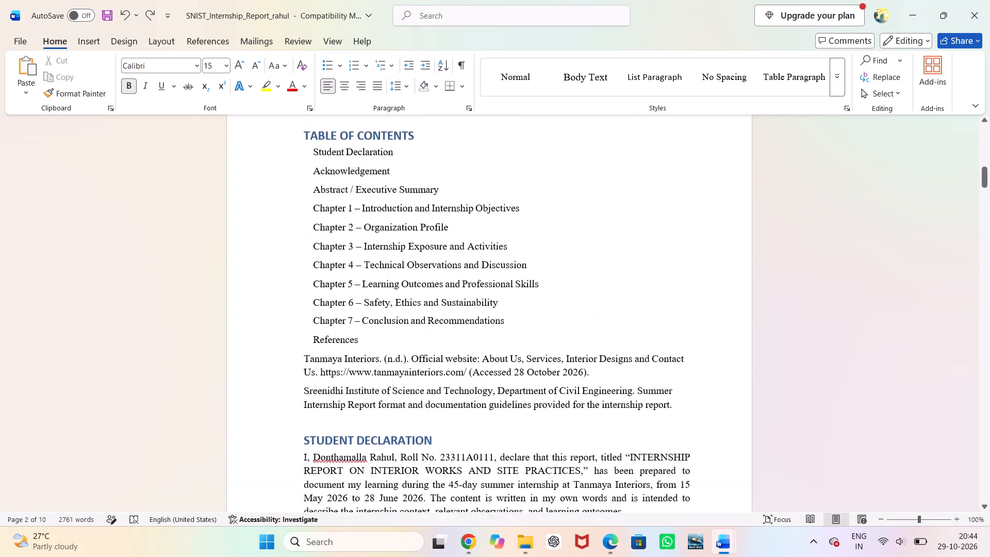
pyautogui.scroll(3, 437, 278)
pyautogui.scroll(-6, 437, 278)
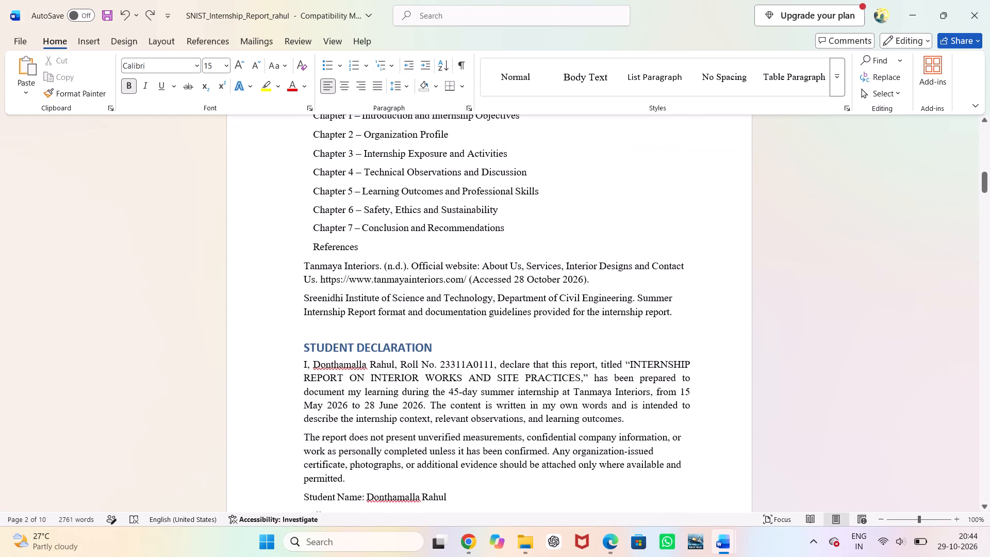
pyautogui.scroll(6, 437, 278)
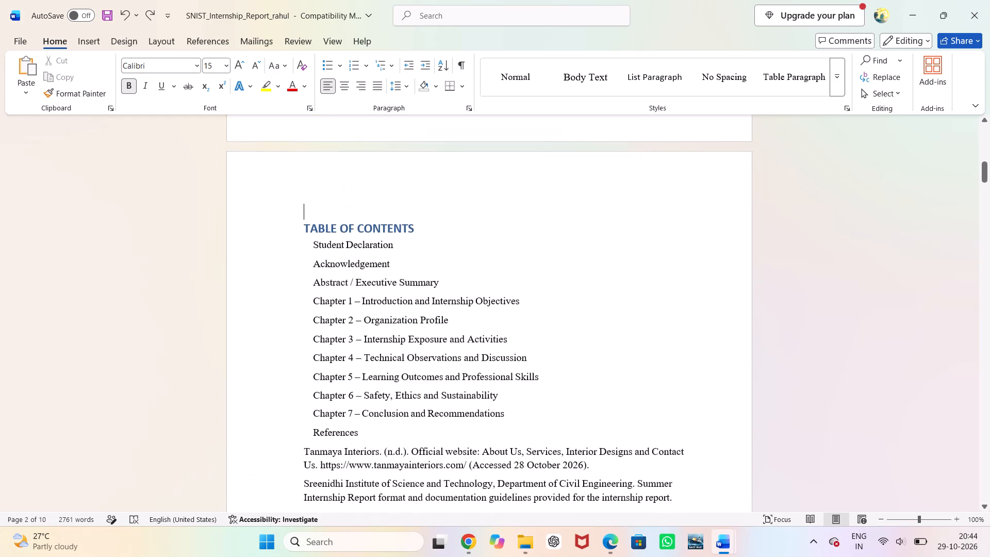
# Review the report from the table of contents through the student declaration to the acknowledgement and abstract, and return to the contents.
pyautogui.click(409, 249)
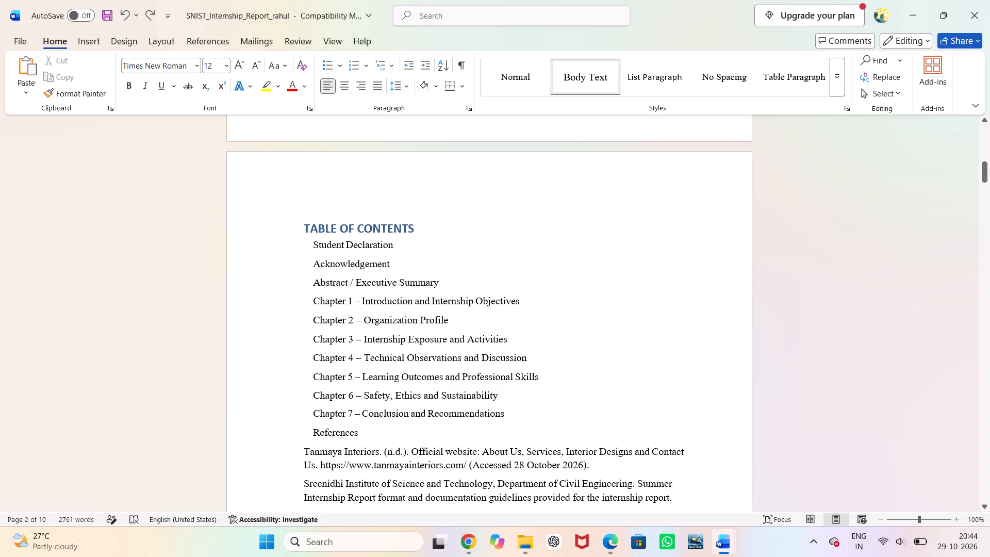
pyautogui.scroll(-13, 449, 364)
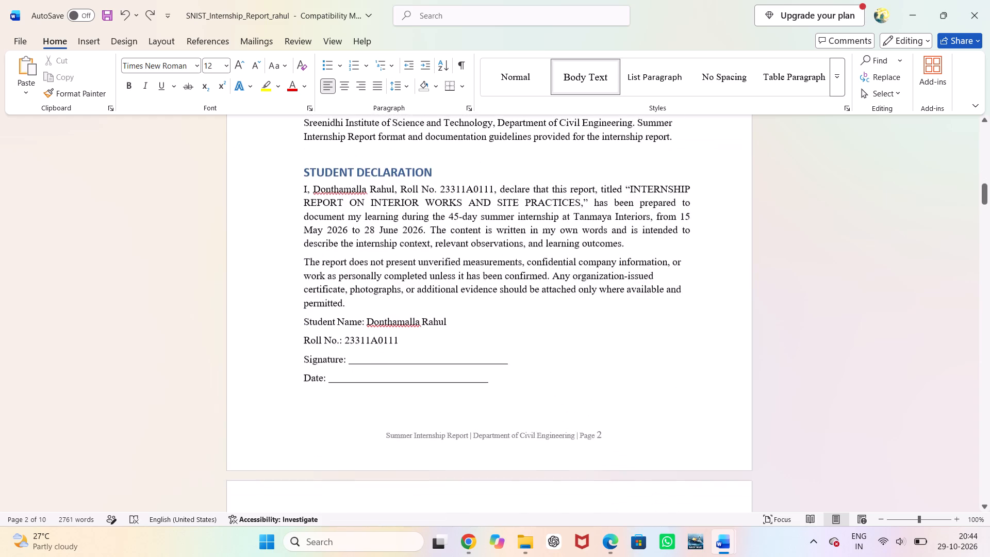
pyautogui.scroll(-12, 449, 364)
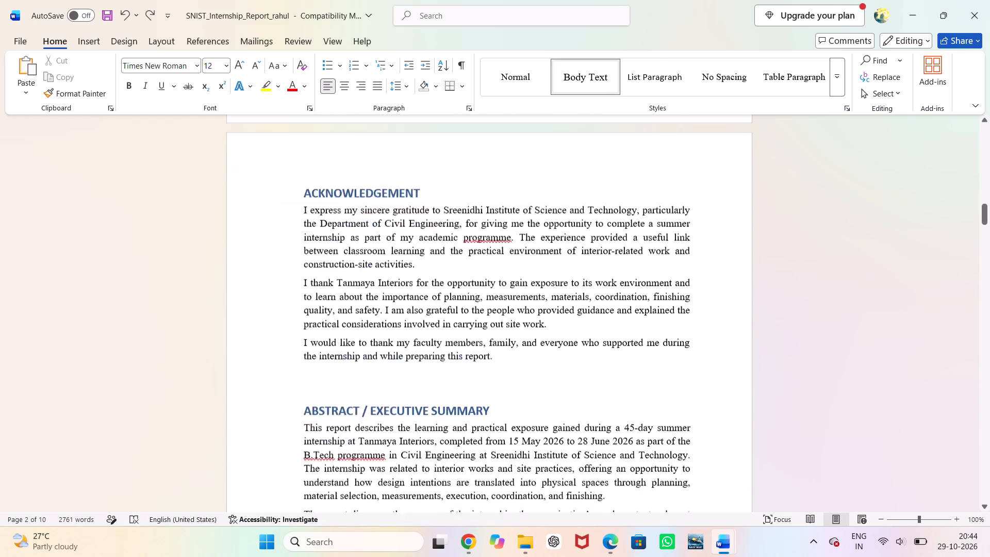
pyautogui.scroll(-2, 449, 364)
pyautogui.scroll(18, 449, 364)
pyautogui.scroll(6, 450, 363)
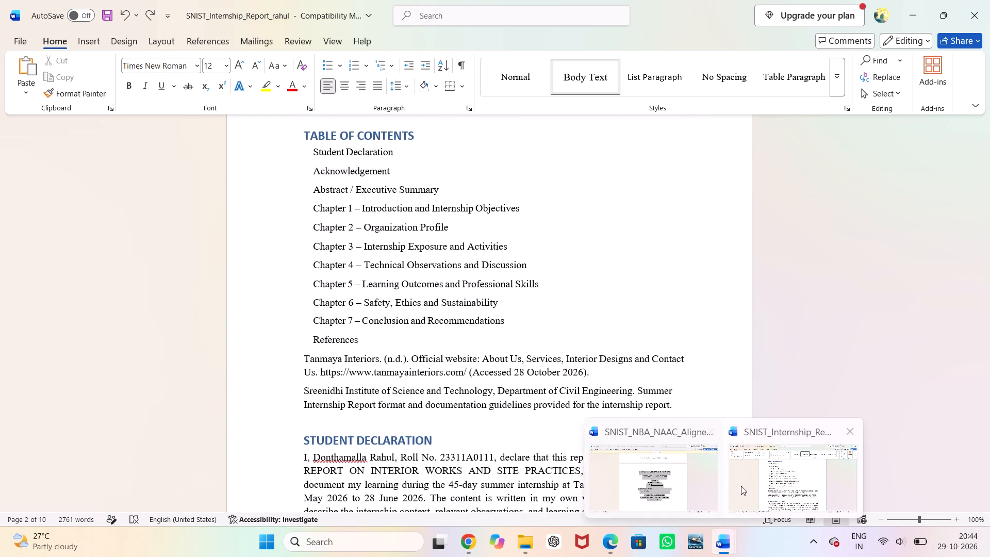
# Switch to the SNIST NBA NAAC report template and examine its cover page.
pyautogui.click(671, 496)
pyautogui.scroll(6, 629, 447)
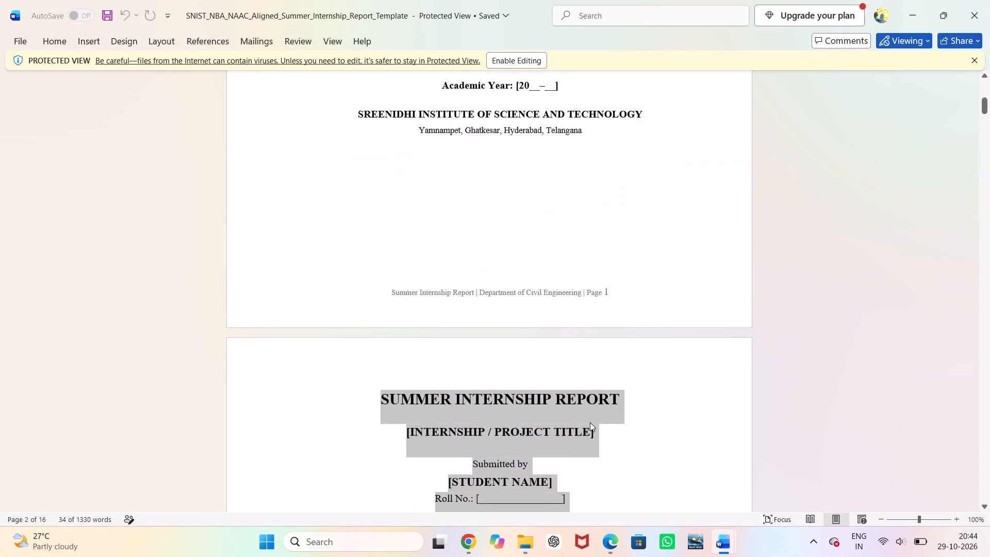
pyautogui.scroll(18, 590, 422)
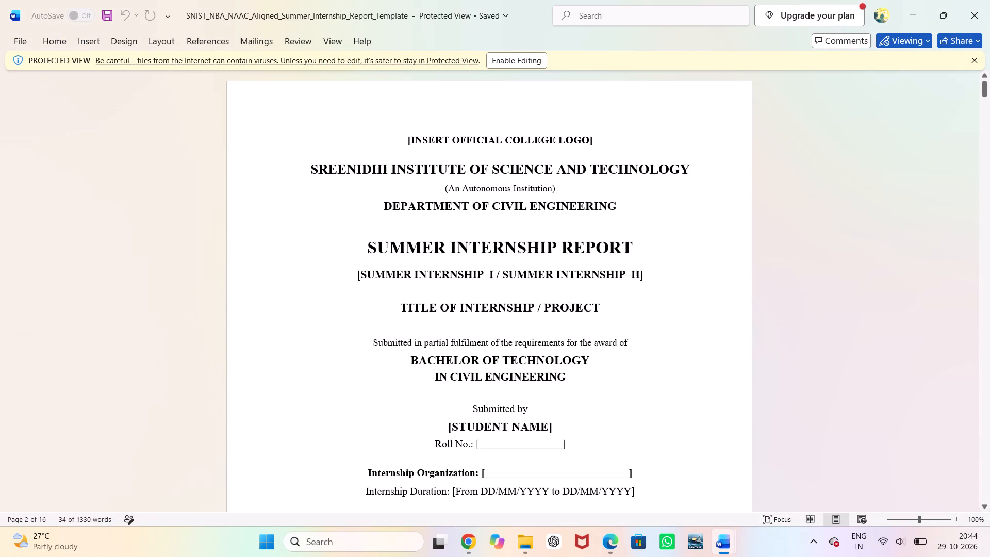
# Examine the template's title page that follows its cover page.
pyautogui.scroll(-20, 590, 422)
pyautogui.scroll(-1, 590, 422)
pyautogui.scroll(2, 590, 422)
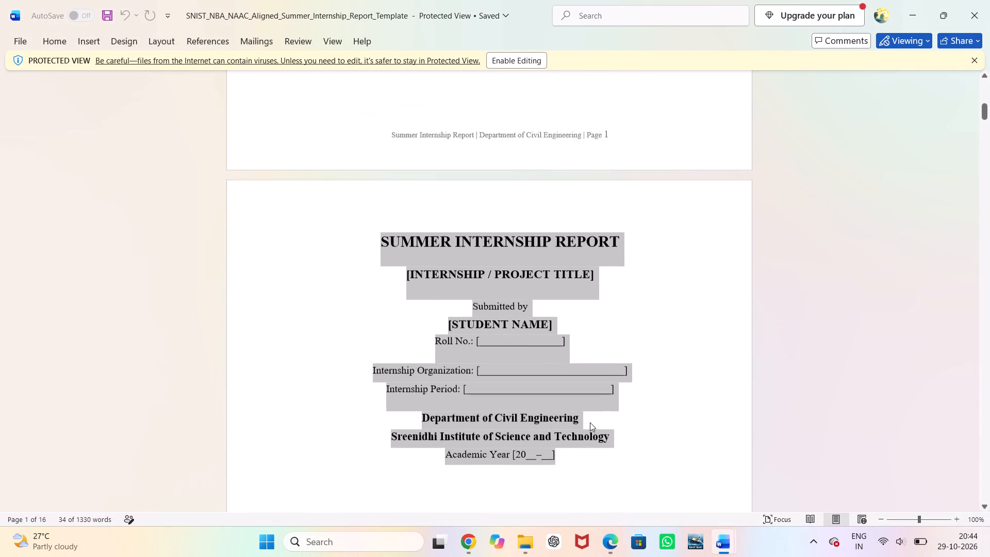
pyautogui.scroll(4, 590, 422)
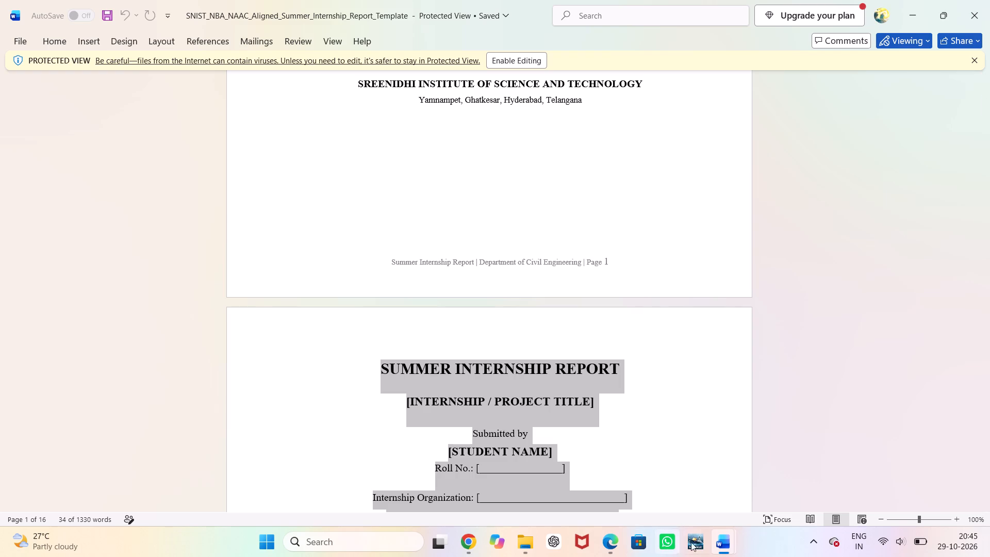
# Switch to the SNIST internship report and insert a blank line between Student Declaration and Acknowledgement in the table of contents.
pyautogui.click(716, 543)
pyautogui.click(780, 485)
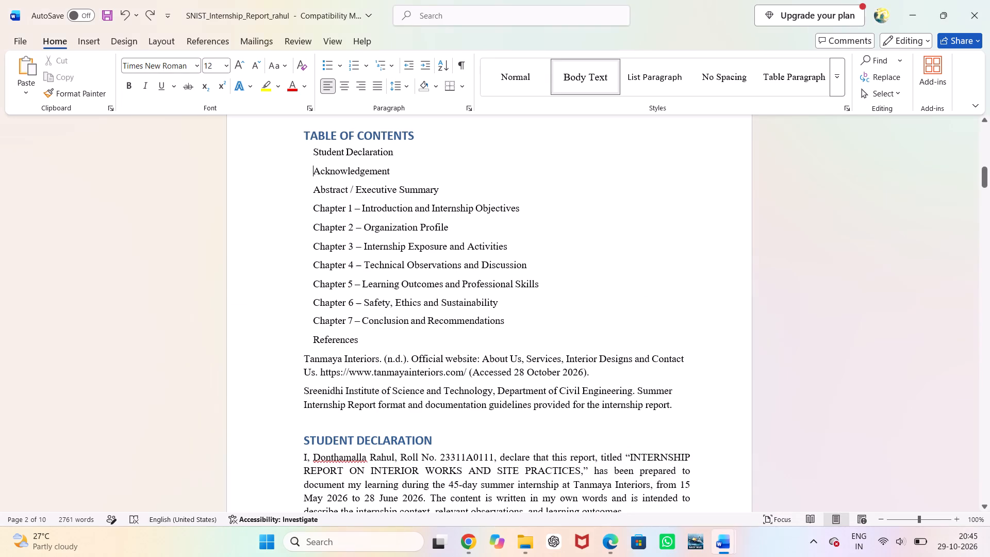
pyautogui.scroll(5, 477, 271)
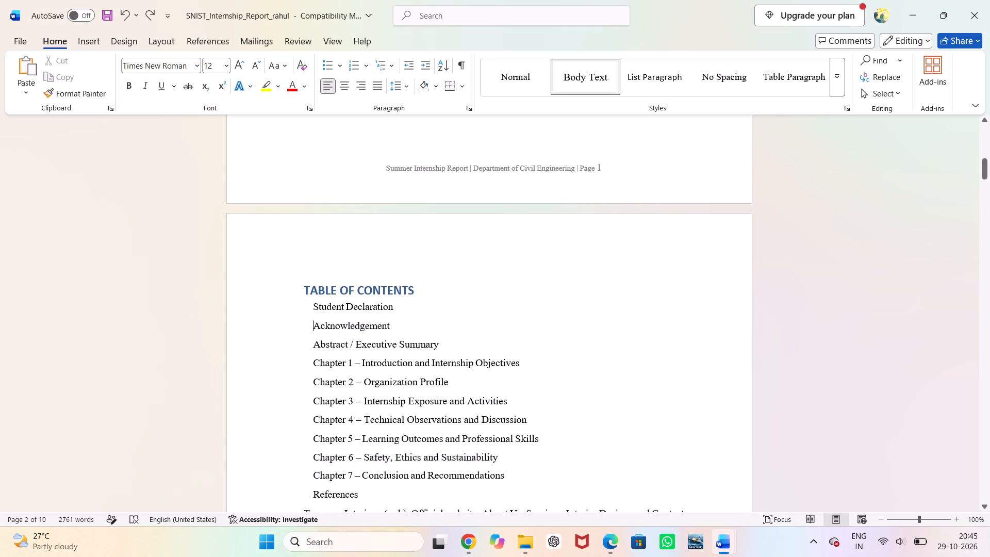
pyautogui.click(397, 325)
pyautogui.scroll(1, 413, 316)
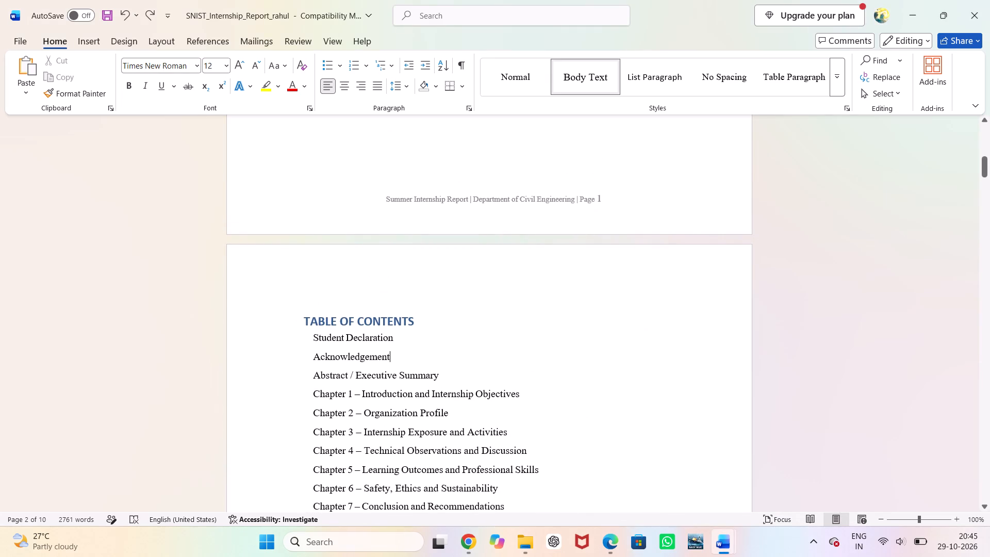
pyautogui.click(418, 343)
pyautogui.press('Return')
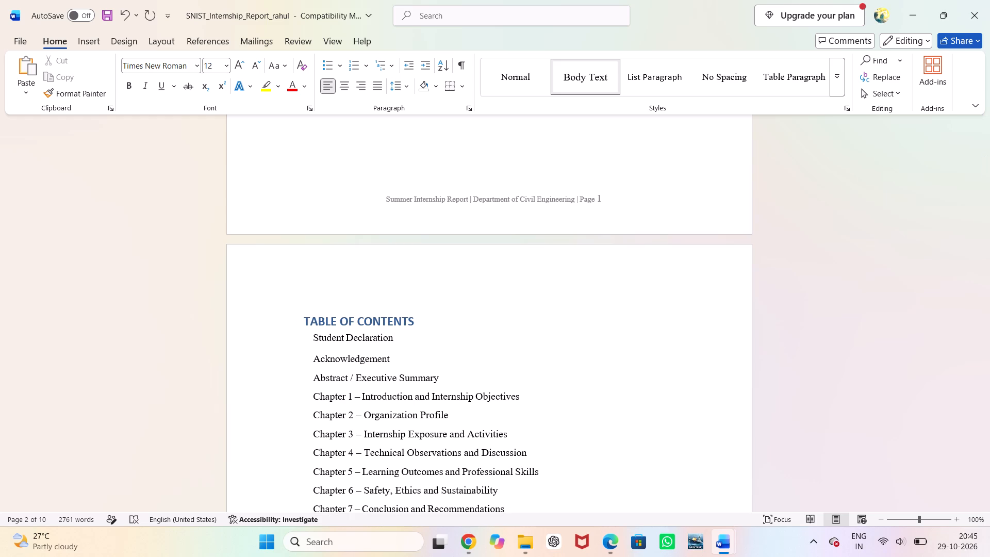
pyautogui.press('Return')
pyautogui.press('Up')
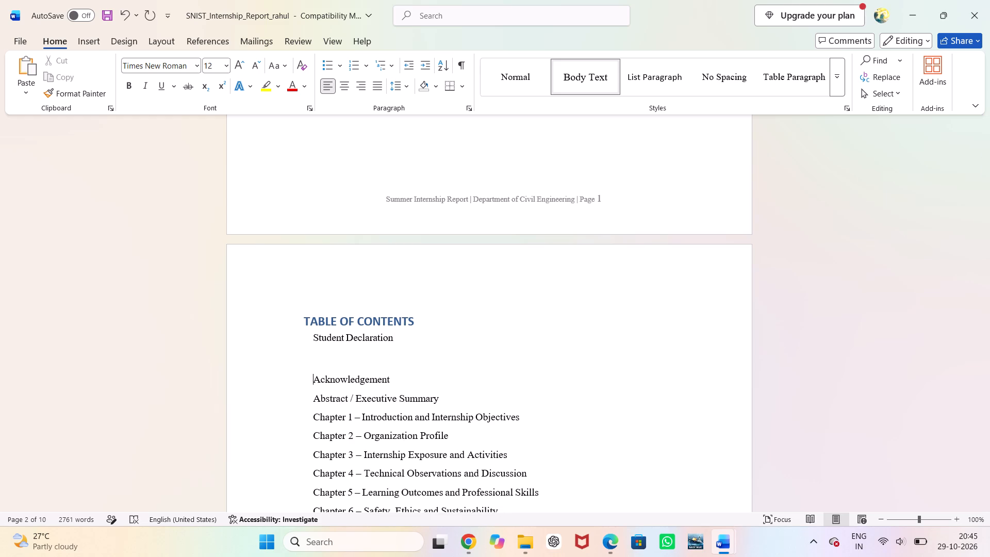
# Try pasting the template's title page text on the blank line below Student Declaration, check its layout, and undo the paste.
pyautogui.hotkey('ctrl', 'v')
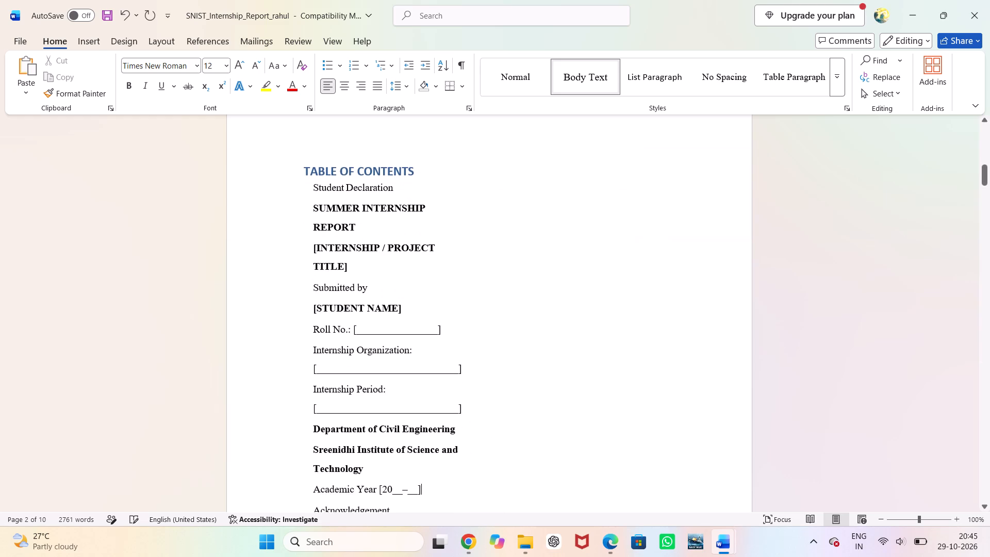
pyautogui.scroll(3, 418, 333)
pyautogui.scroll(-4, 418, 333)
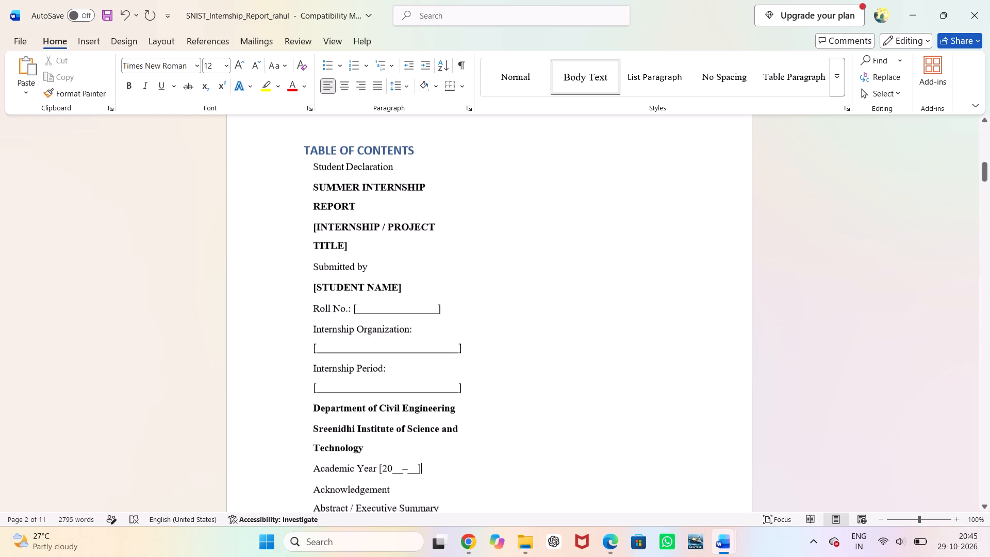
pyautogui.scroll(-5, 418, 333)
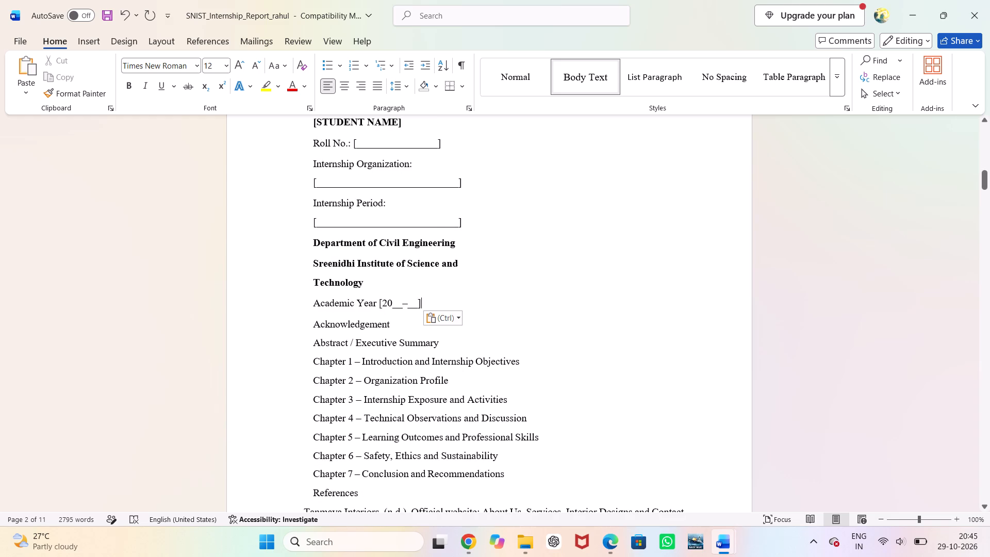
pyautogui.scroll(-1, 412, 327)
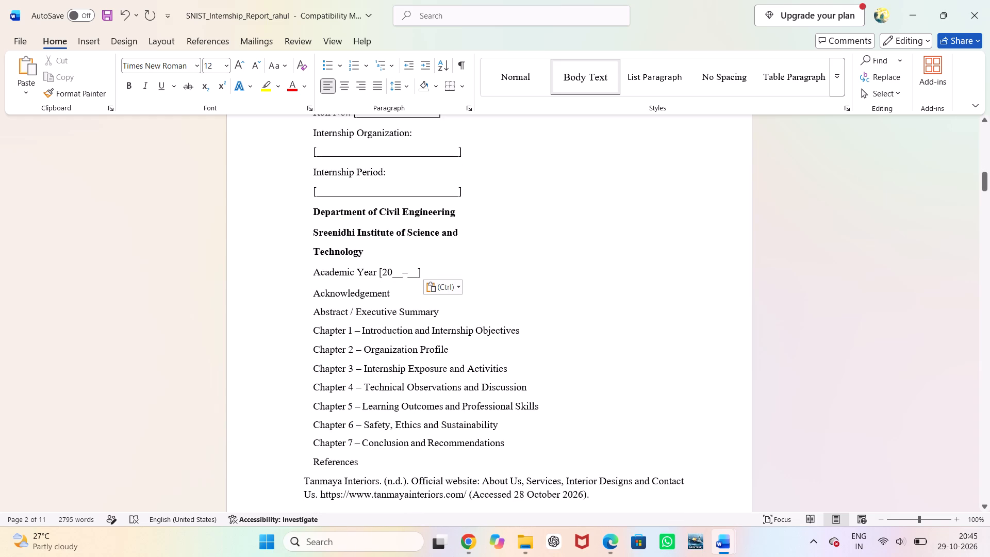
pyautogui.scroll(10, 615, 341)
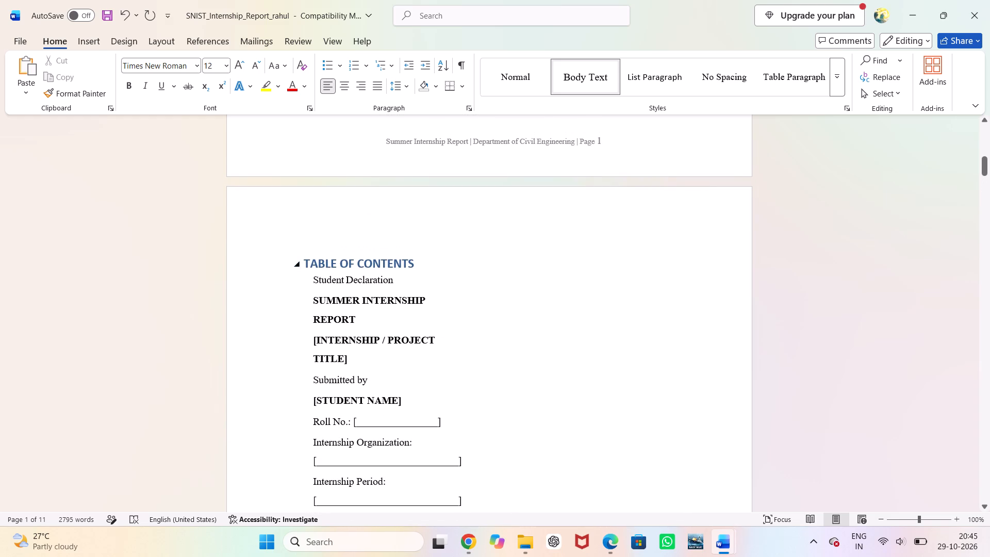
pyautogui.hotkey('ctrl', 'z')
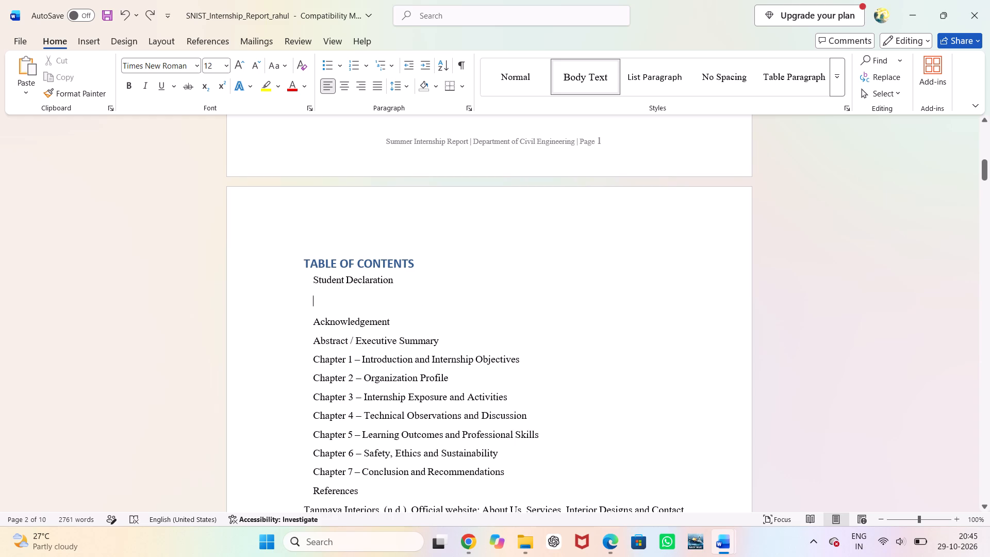
# Review the report from its cover page through the table of contents to the end of the student declaration.
pyautogui.scroll(19, 422, 286)
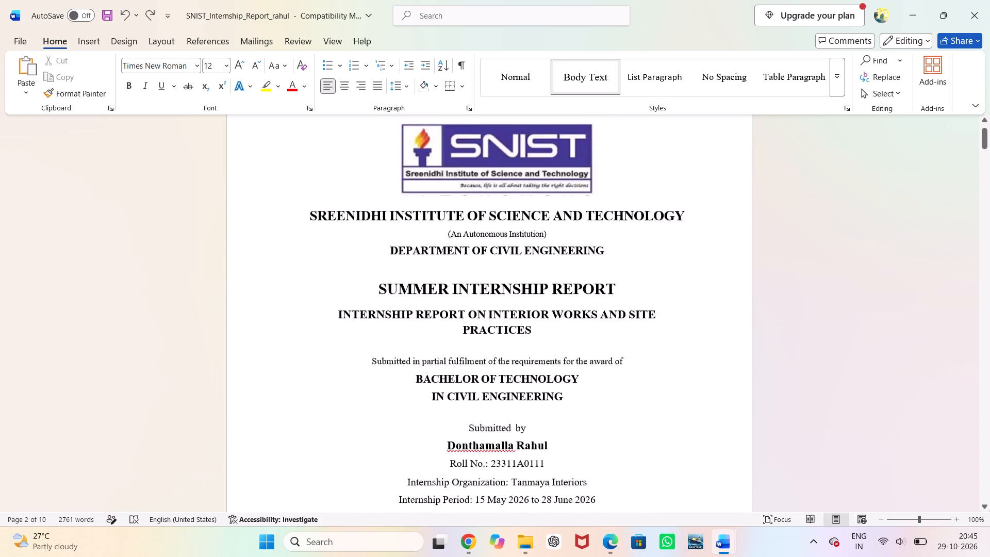
pyautogui.scroll(-19, 423, 286)
pyautogui.scroll(-10, 423, 286)
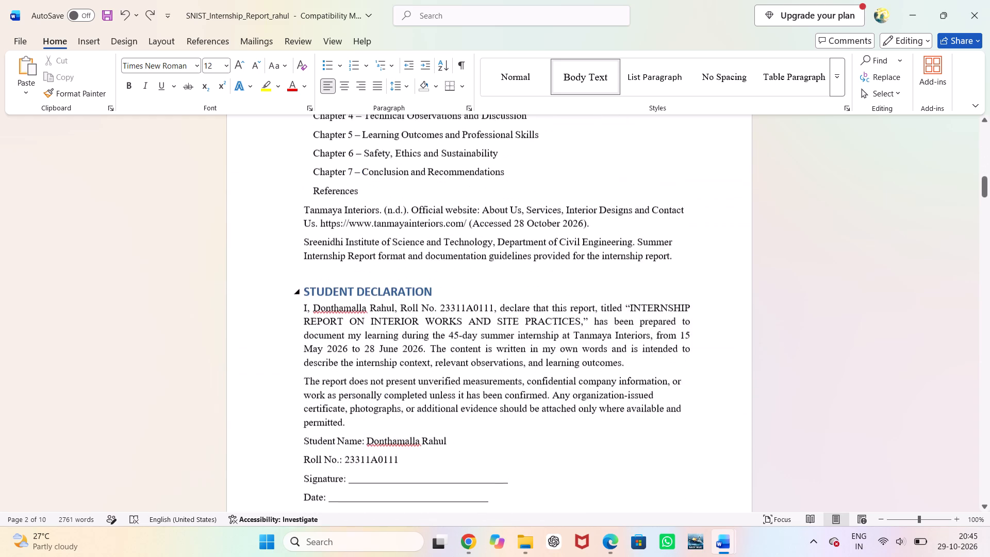
pyautogui.scroll(5, 423, 286)
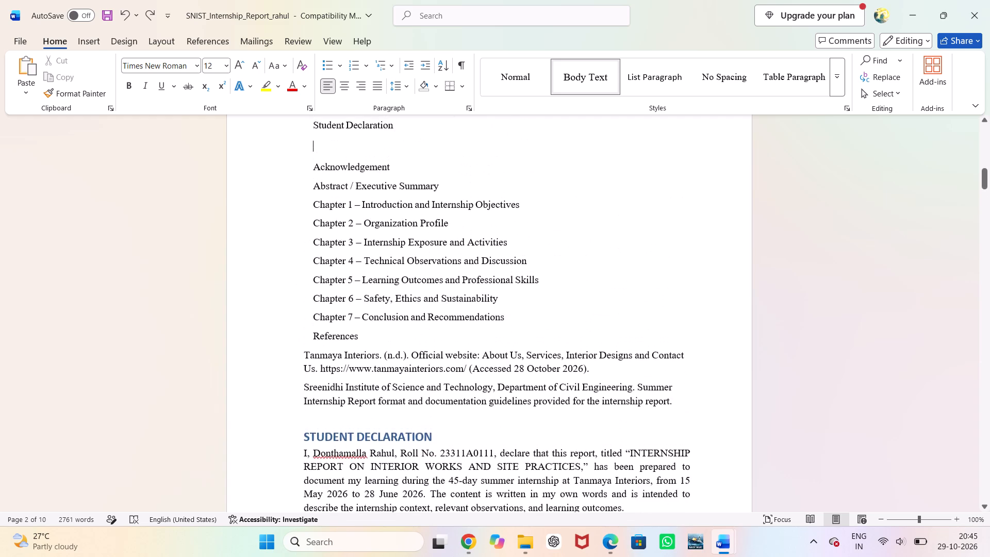
pyautogui.scroll(1, 423, 286)
pyautogui.scroll(-9, 423, 286)
pyautogui.scroll(2, 423, 286)
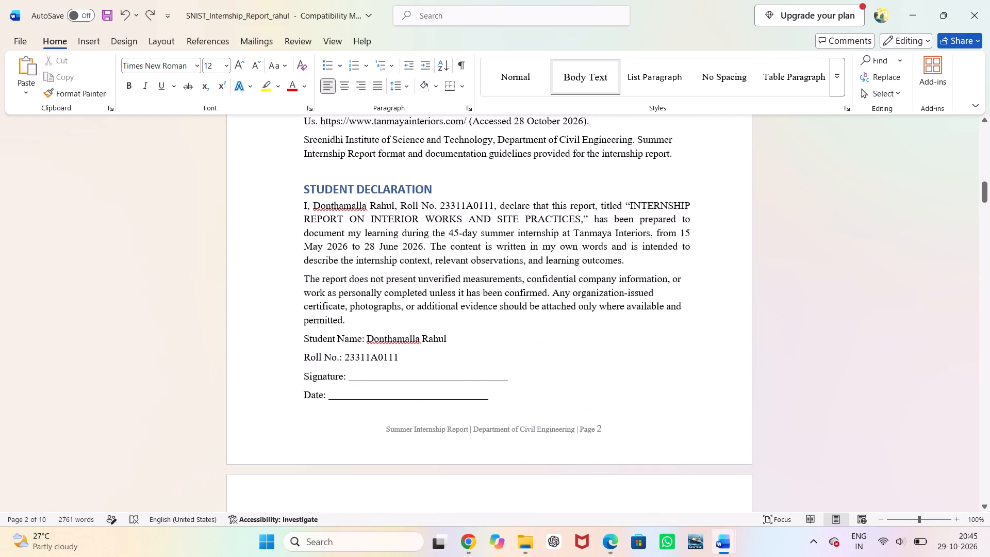
pyautogui.scroll(4, 423, 286)
pyautogui.scroll(-4, 423, 286)
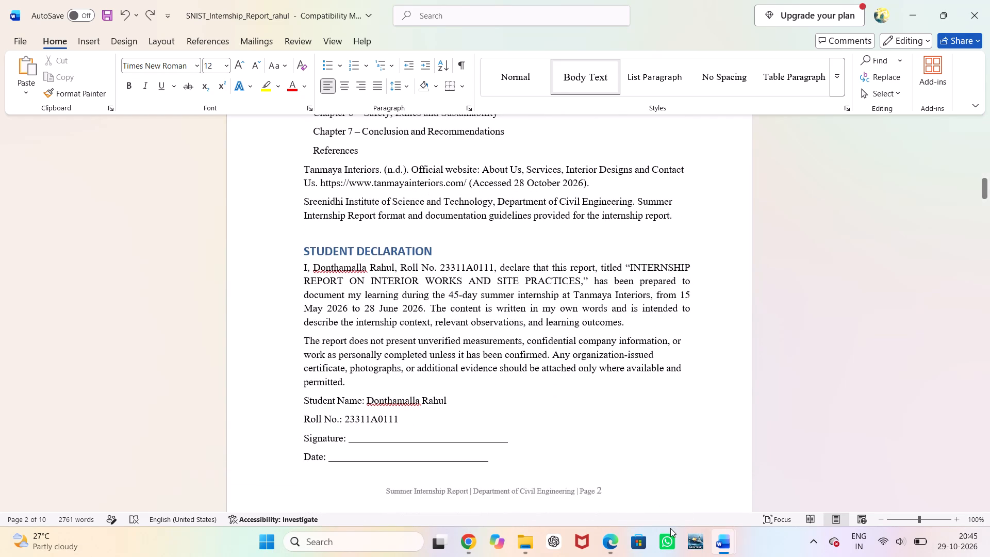
# Switch to the template and examine its page order from the title page and organization certificate through the table of contents.
pyautogui.click(692, 502)
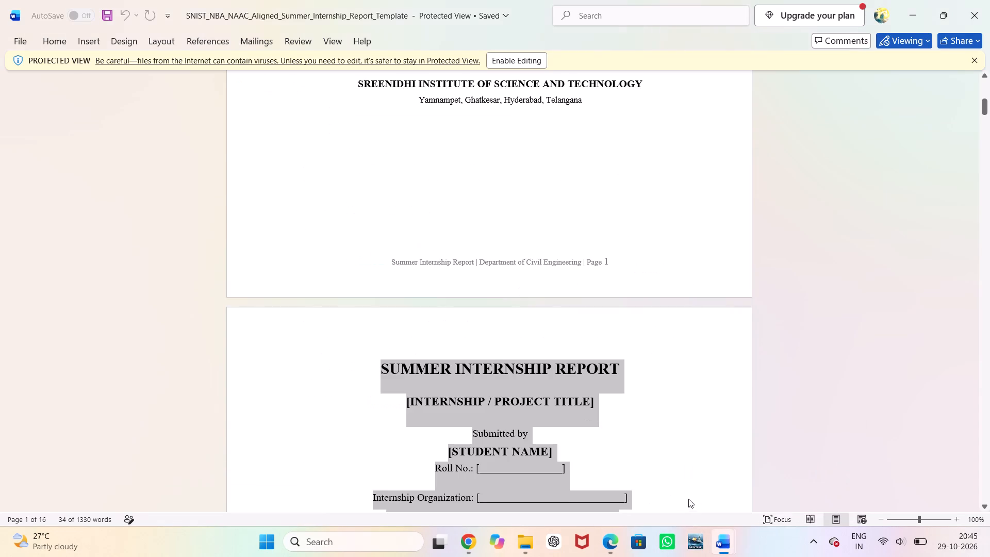
pyautogui.scroll(-20, 582, 404)
pyautogui.scroll(-5, 582, 404)
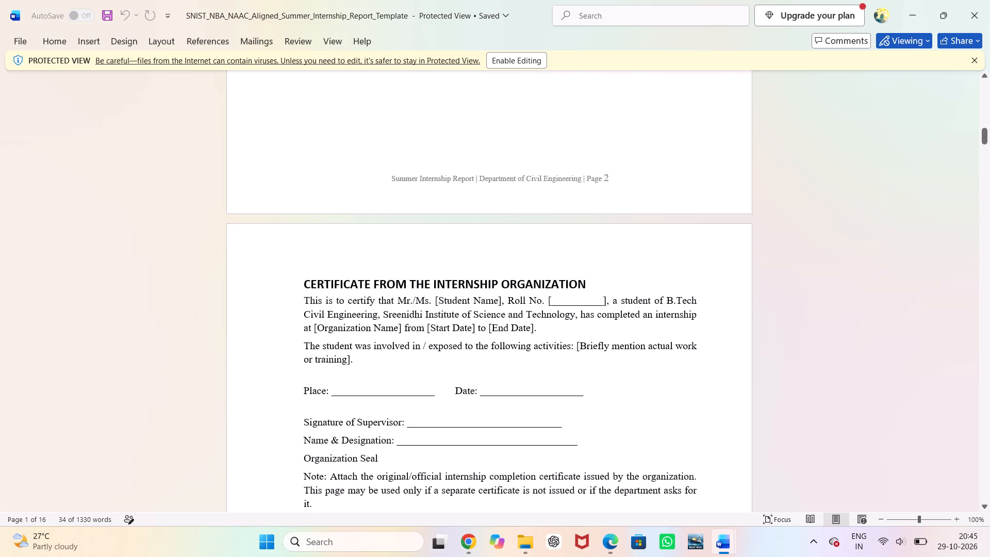
pyautogui.scroll(-16, 582, 404)
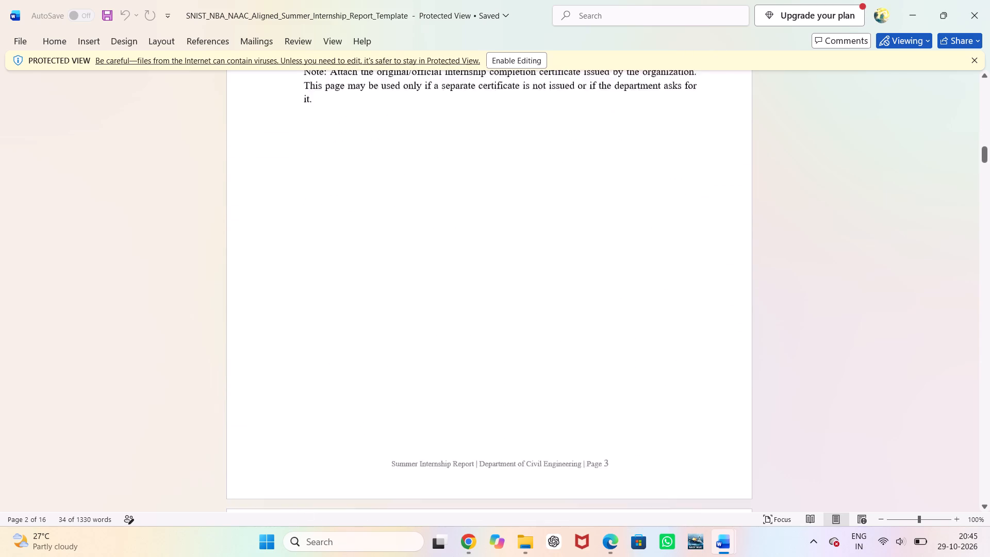
pyautogui.scroll(-10, 582, 404)
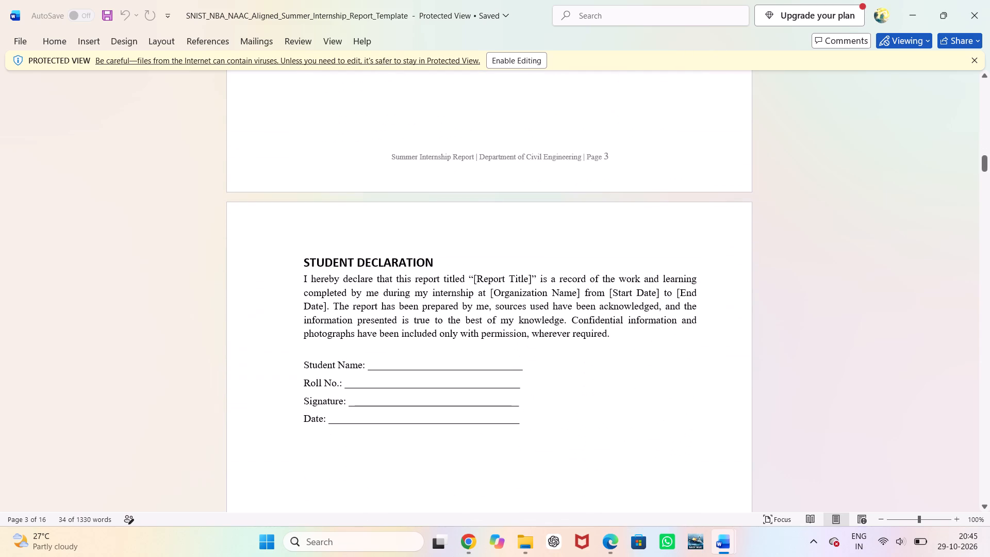
pyautogui.scroll(-17, 582, 404)
pyautogui.scroll(-6, 582, 404)
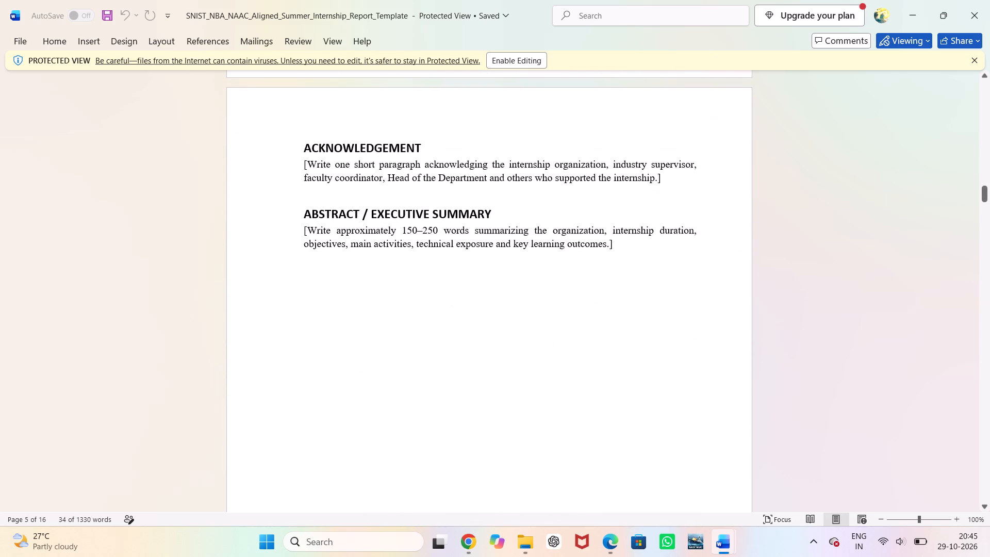
pyautogui.scroll(-20, 582, 404)
pyautogui.scroll(-7, 582, 404)
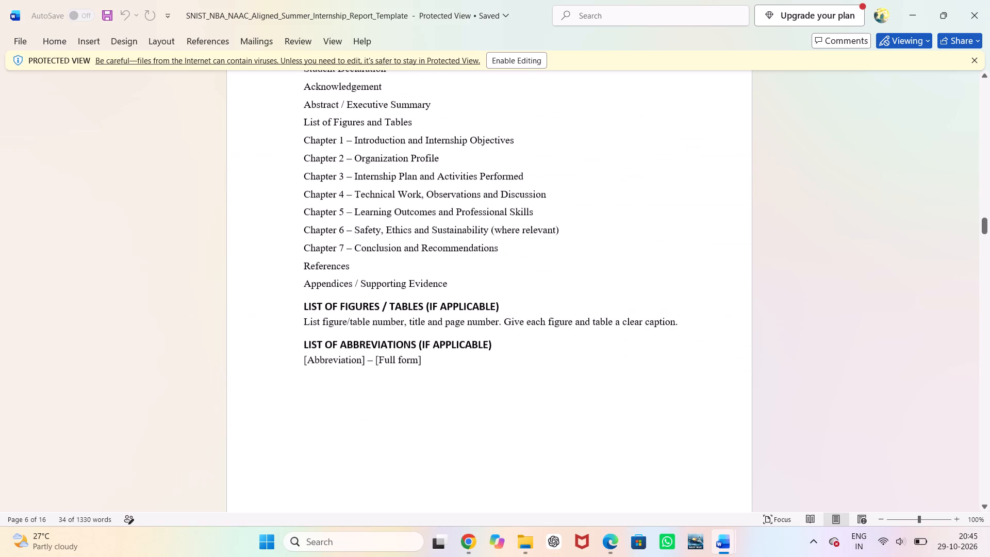
pyautogui.scroll(3, 582, 404)
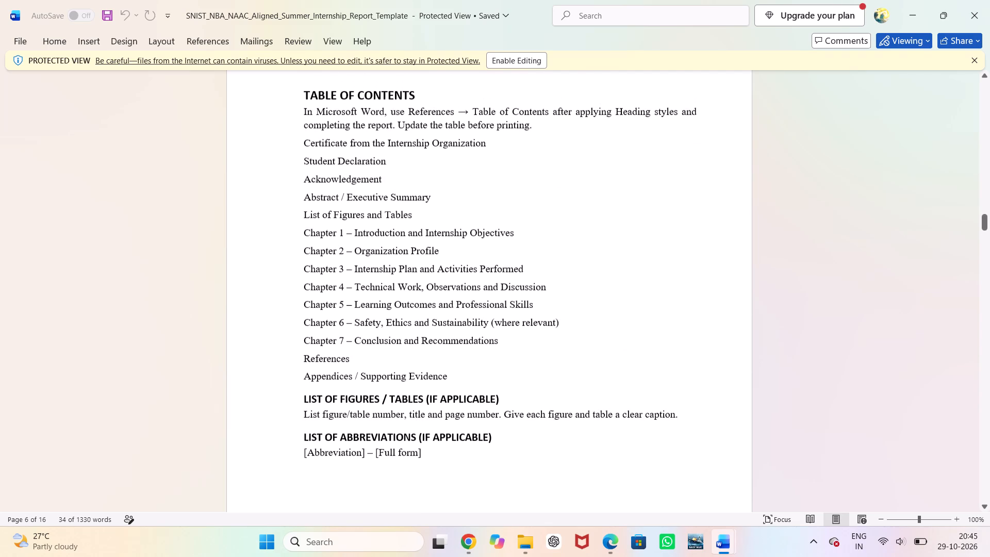
# Switch to the SNIST internship report and copy the table of contents section from its heading through the last reference entry.
pyautogui.click(772, 480)
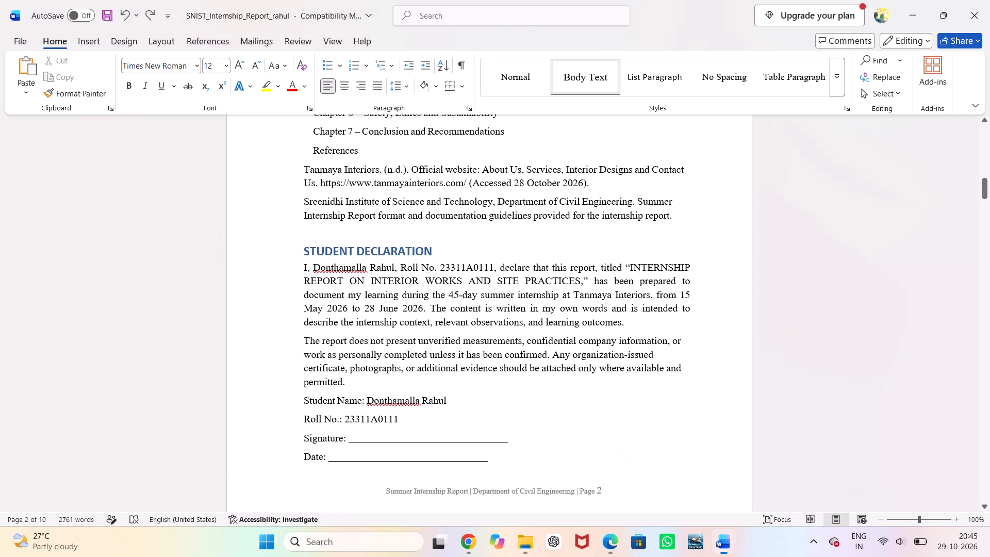
pyautogui.scroll(14, 472, 384)
pyautogui.scroll(-4, 472, 384)
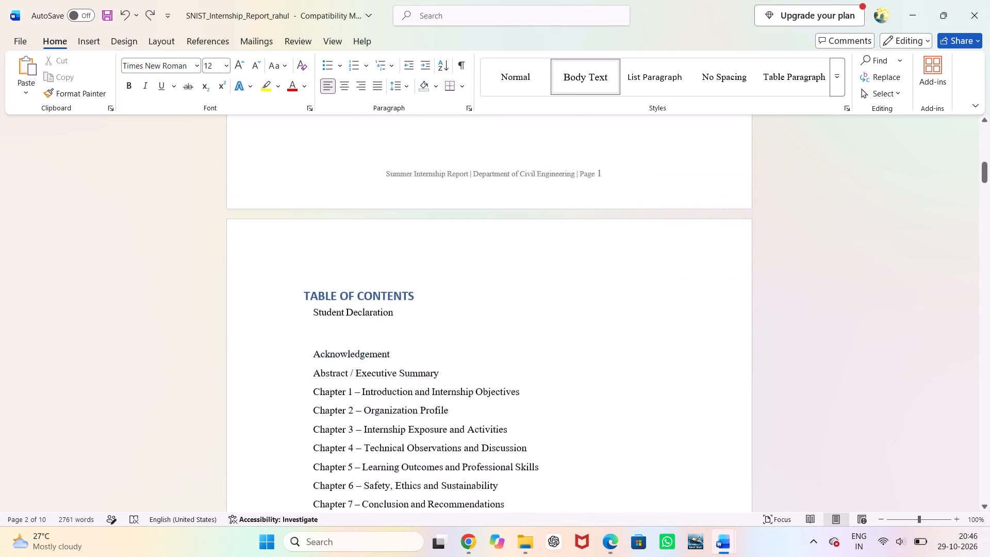
pyautogui.scroll(-3, 472, 384)
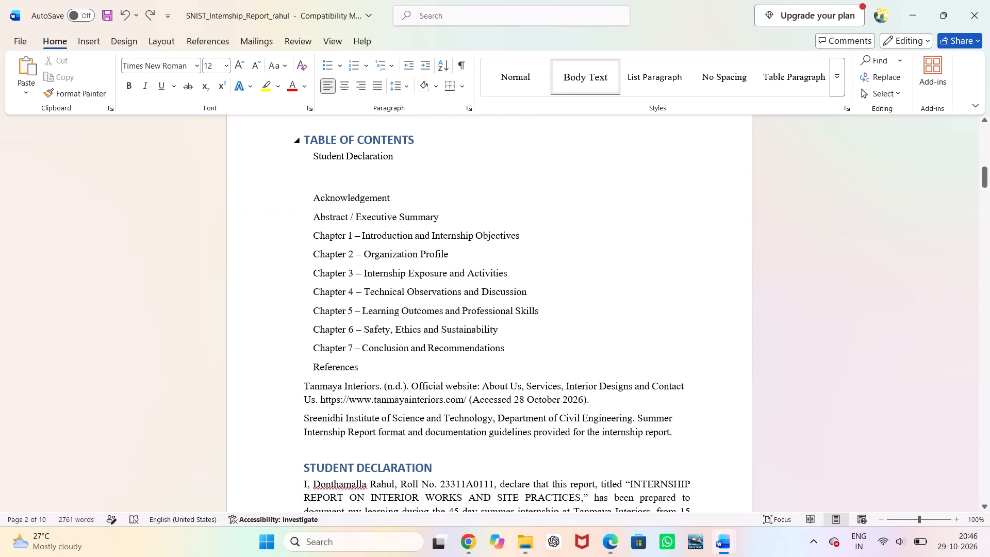
pyautogui.moveTo(304, 137); pyautogui.dragTo(646, 438)
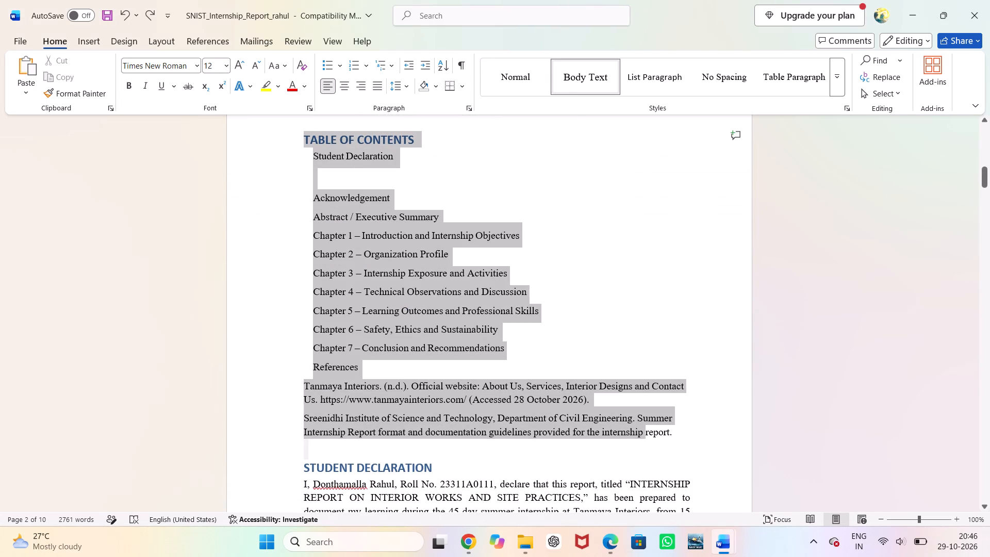
pyautogui.moveTo(646, 438); pyautogui.dragTo(679, 435)
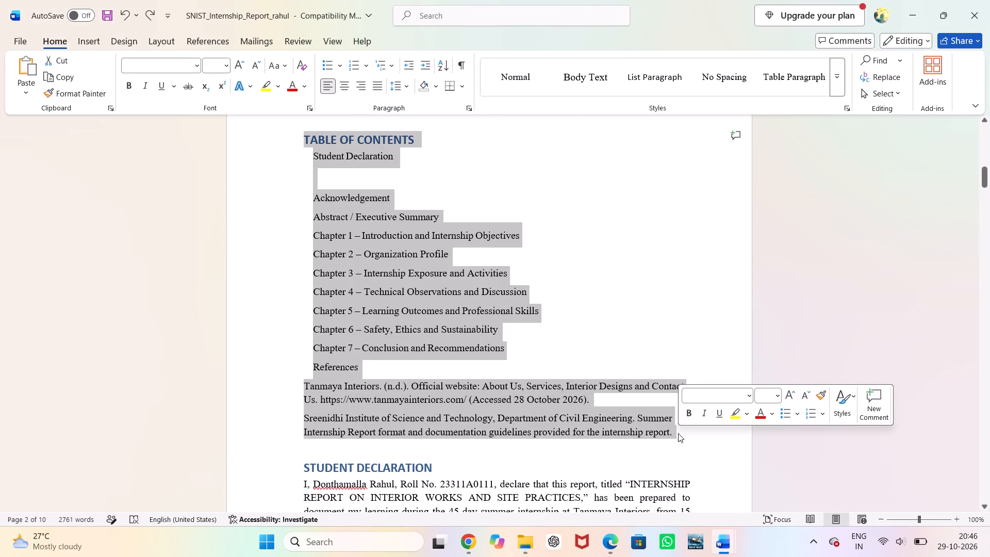
pyautogui.hotkey('ctrl', 'c')
# Add blank lines above the Acknowledgement heading on page 3 and a line break below that heading.
pyautogui.scroll(-9, 650, 424)
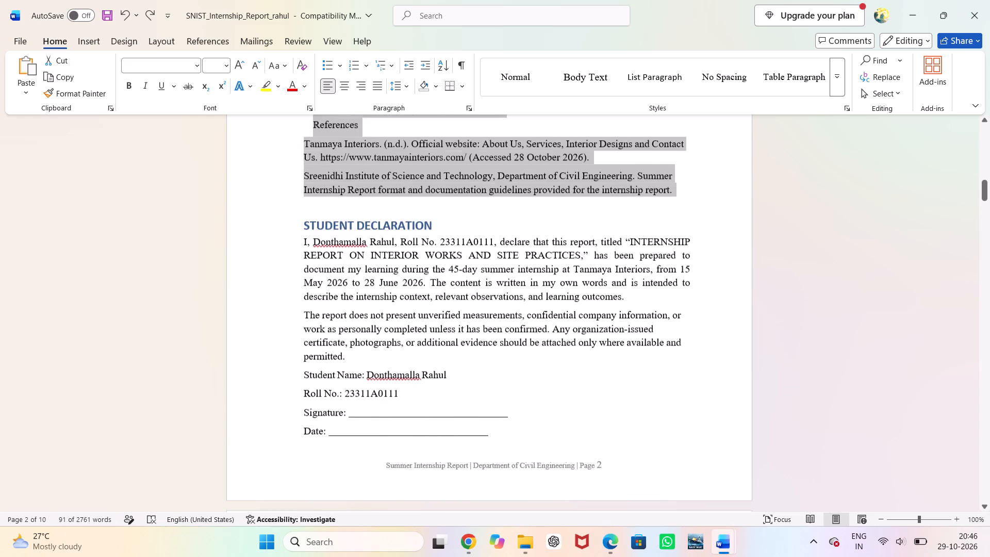
pyautogui.scroll(-16, 650, 422)
pyautogui.scroll(14, 648, 419)
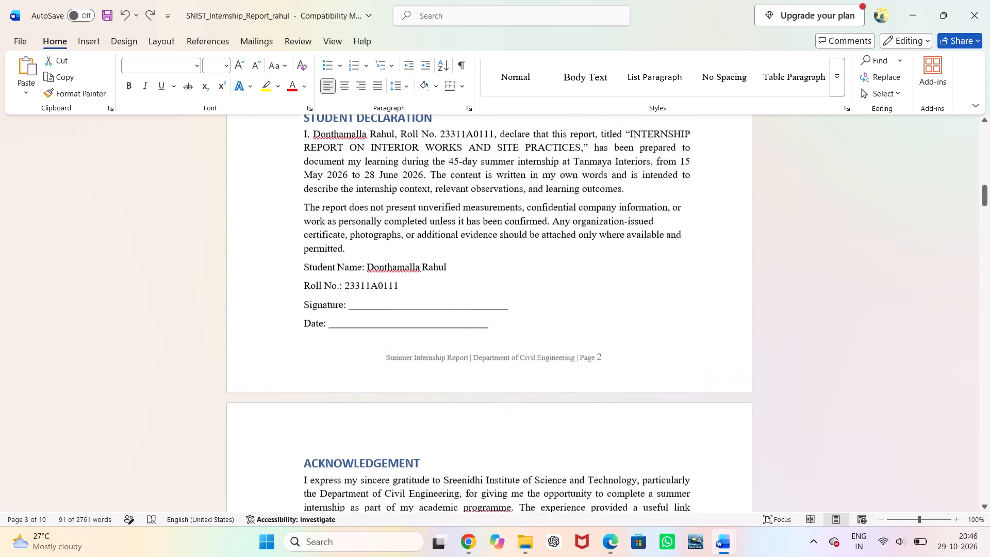
pyautogui.click(496, 448)
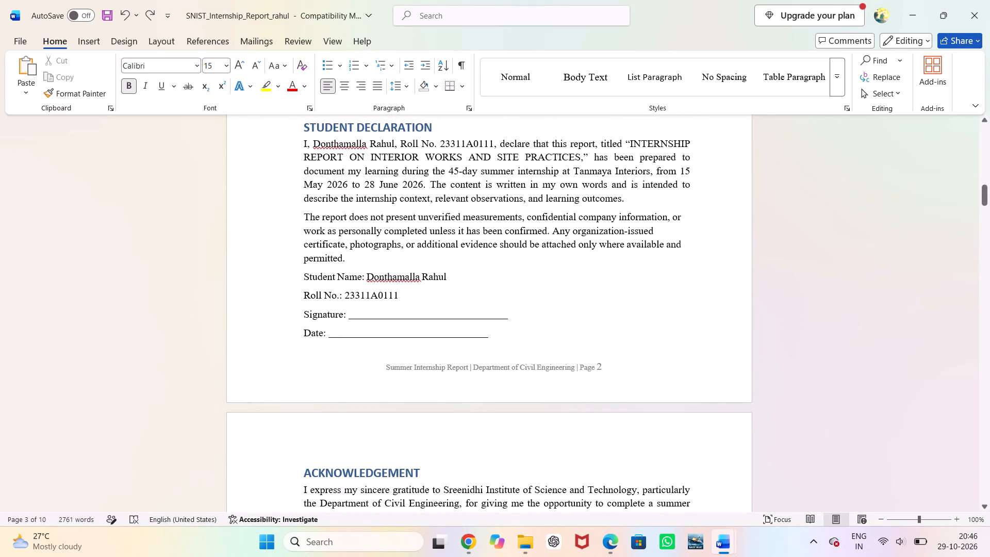
pyautogui.hotkey('shift', 'Return')
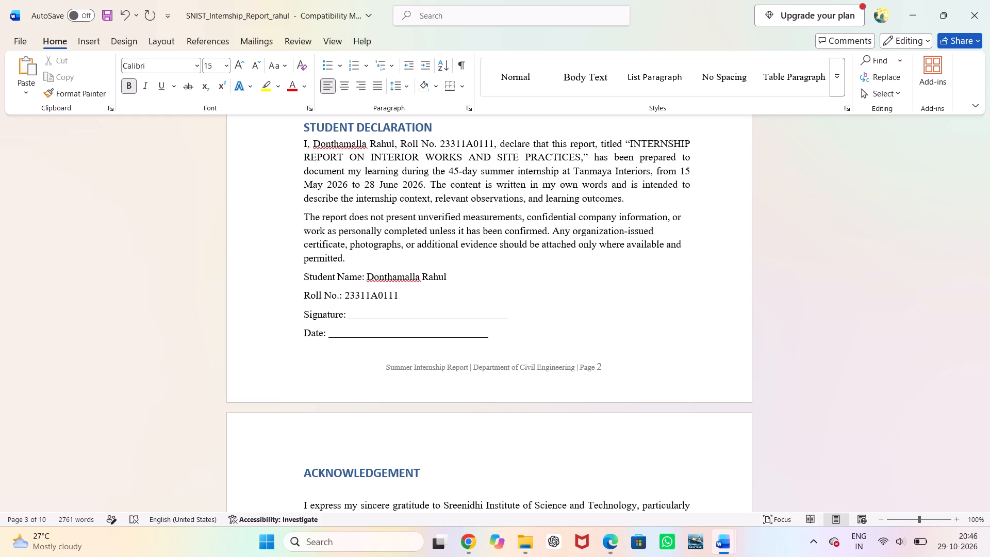
pyautogui.press('Up')
pyautogui.press('Return')
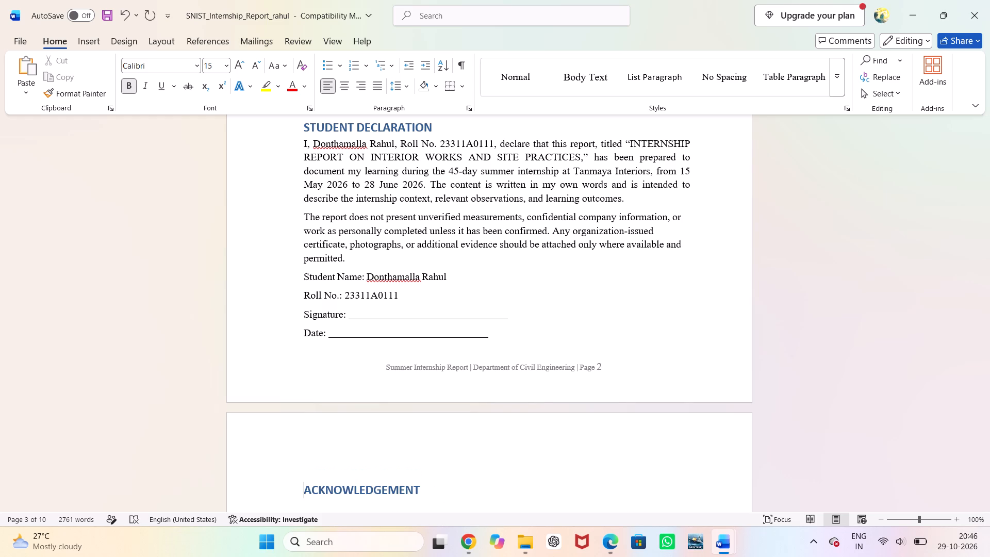
pyautogui.scroll(-1, 542, 388)
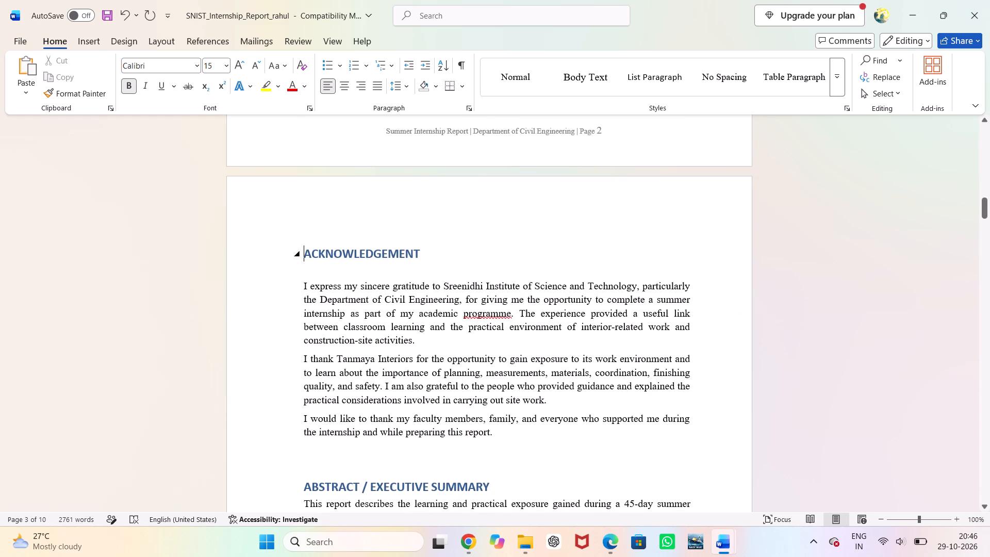
pyautogui.press('Up')
pyautogui.press('Up')
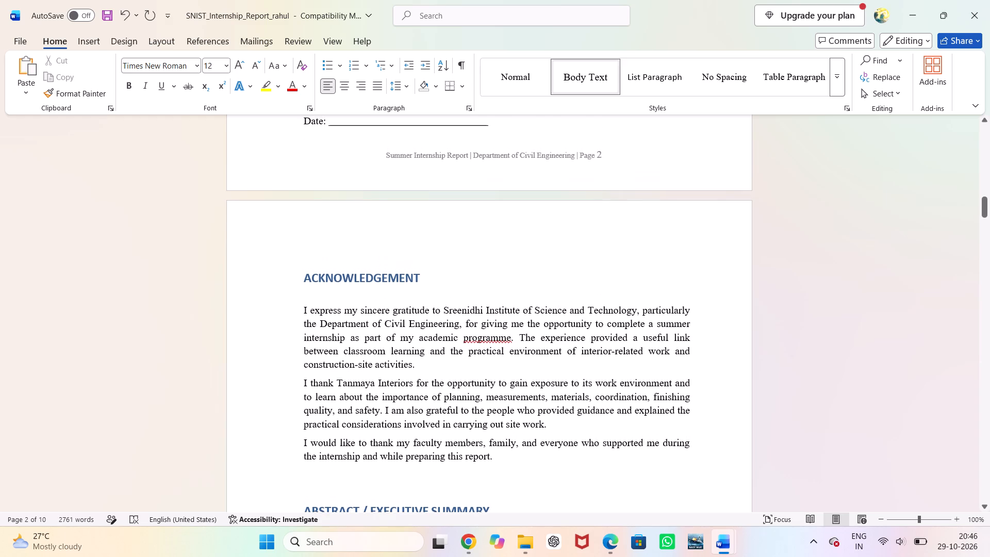
pyautogui.press('Down')
pyautogui.press('Return')
pyautogui.press('Return')
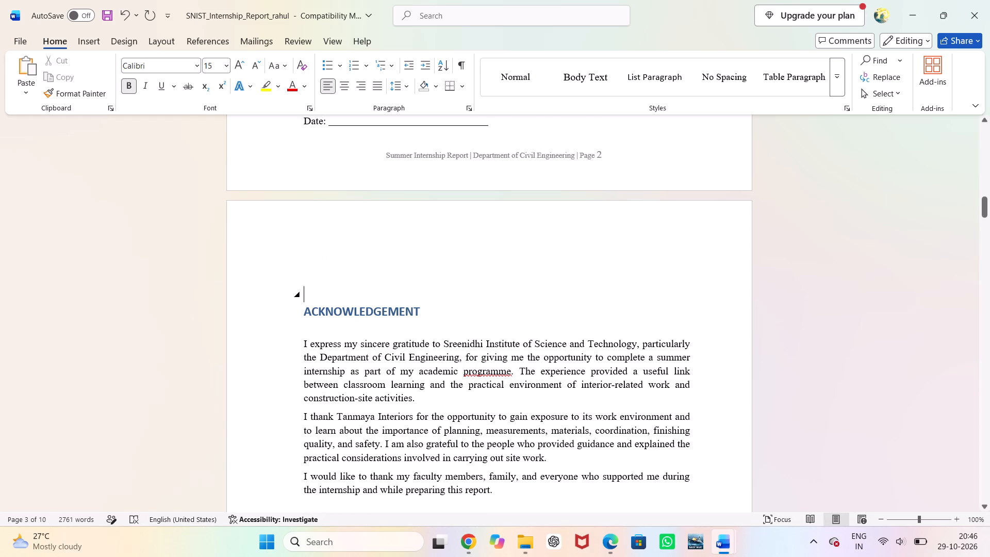
# Copy the TABLE OF CONTENTS heading from page 2 and paste it on the blank line above the Acknowledgement heading.
pyautogui.scroll(4, 449, 308)
pyautogui.scroll(18, 450, 305)
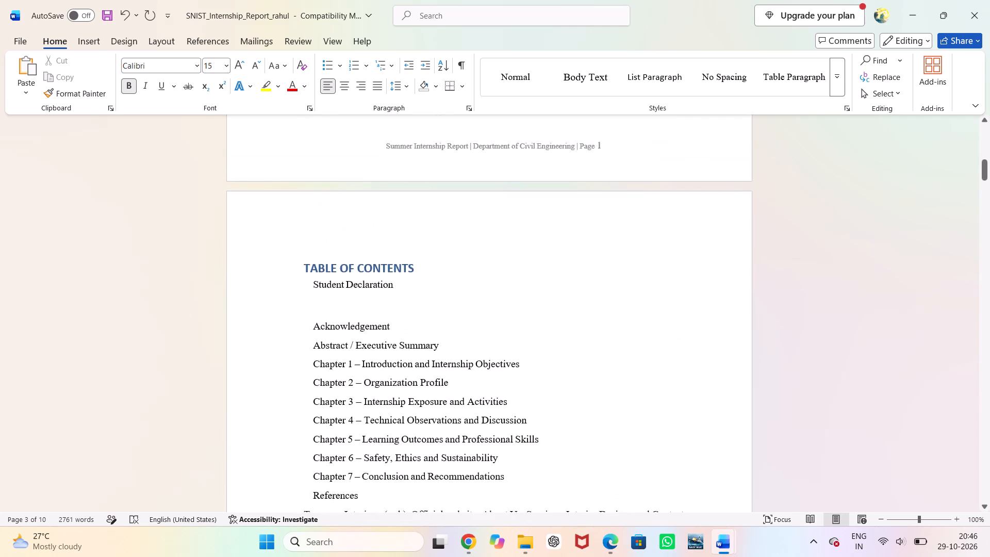
pyautogui.scroll(-13, 450, 304)
pyautogui.scroll(-8, 445, 384)
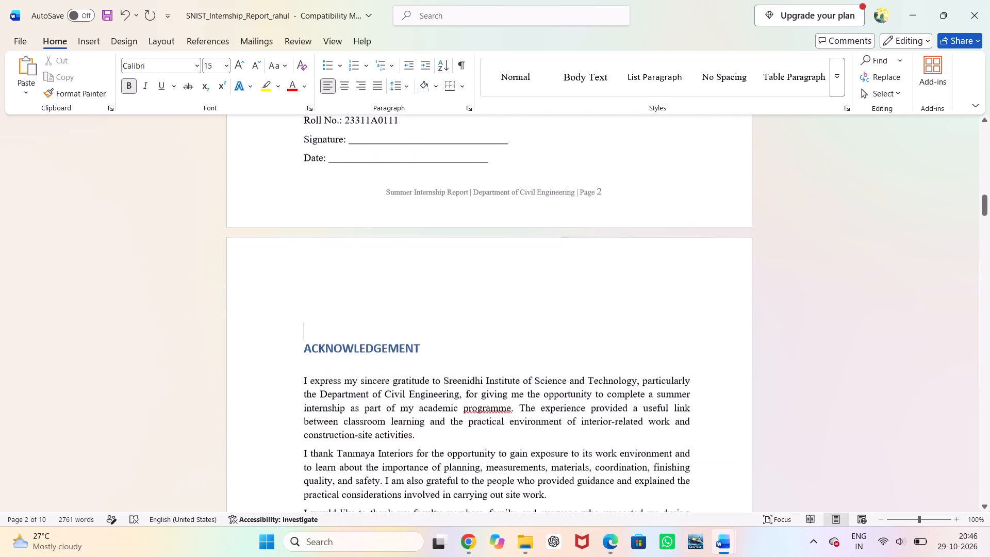
pyautogui.scroll(4, 428, 321)
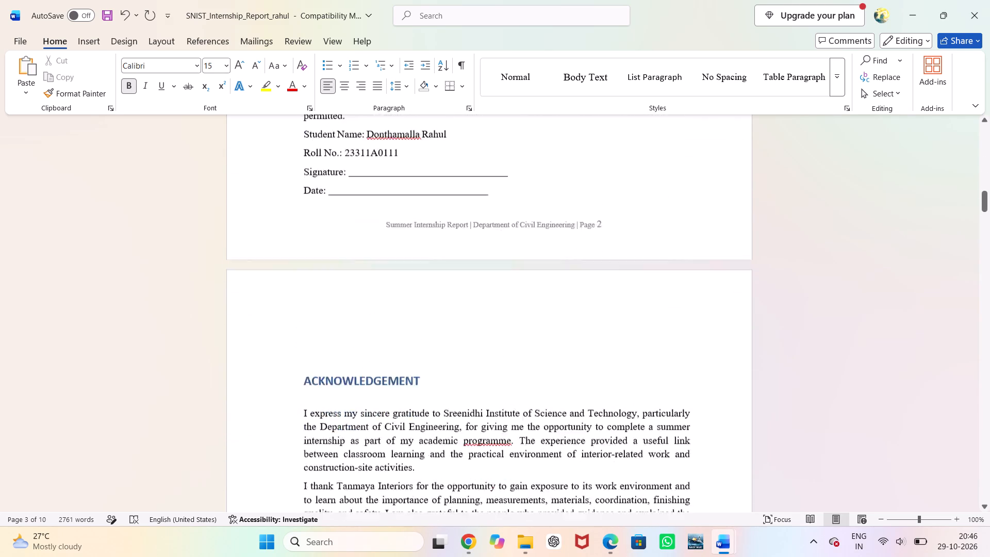
pyautogui.scroll(15, 428, 321)
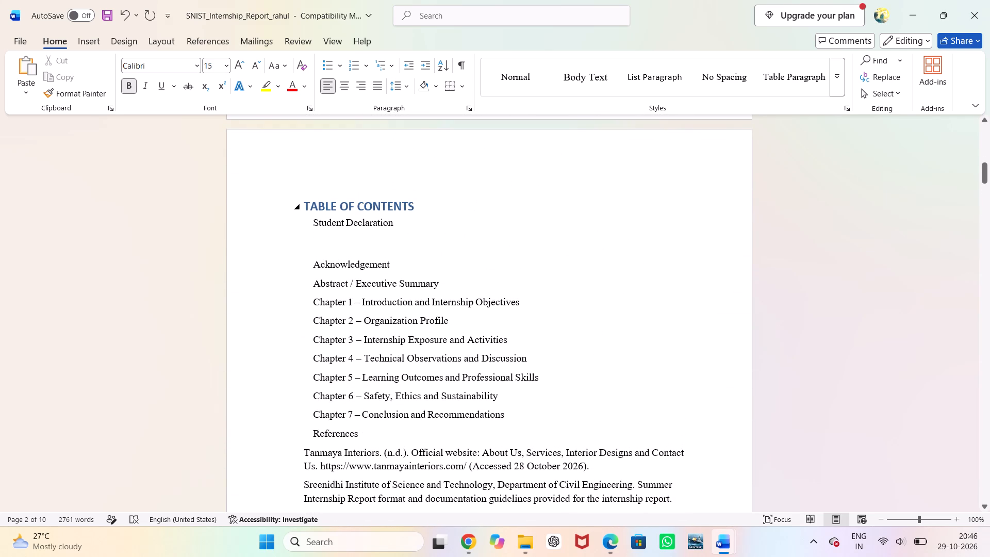
pyautogui.moveTo(305, 204); pyautogui.dragTo(394, 206)
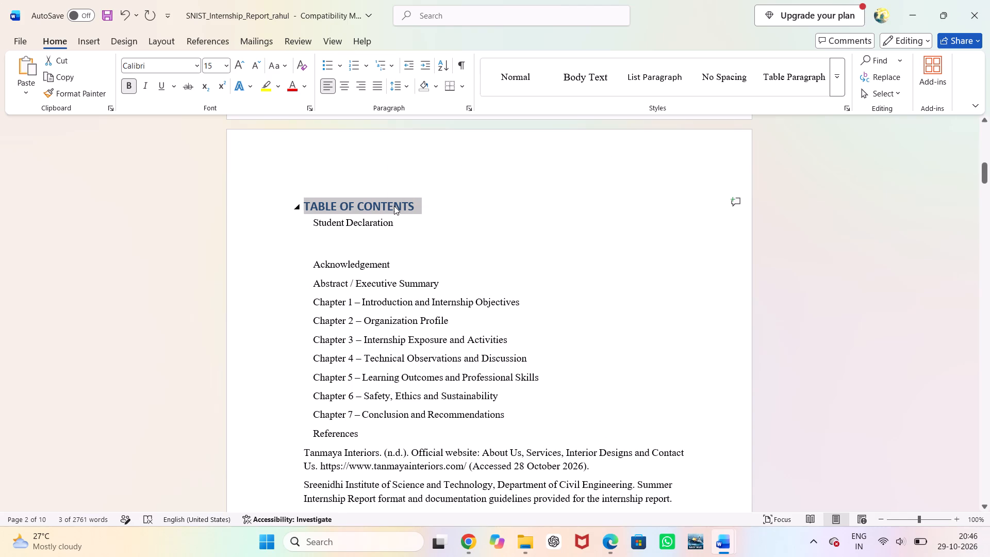
pyautogui.hotkey('ctrl', 'c')
pyautogui.scroll(-14, 417, 246)
pyautogui.scroll(-6, 418, 335)
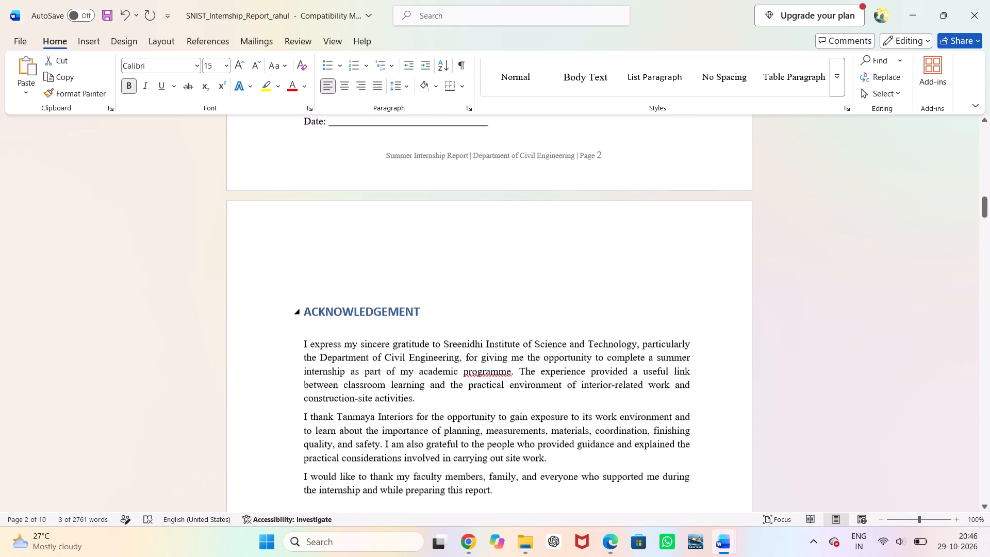
pyautogui.click(384, 288)
pyautogui.hotkey('ctrl', 'v')
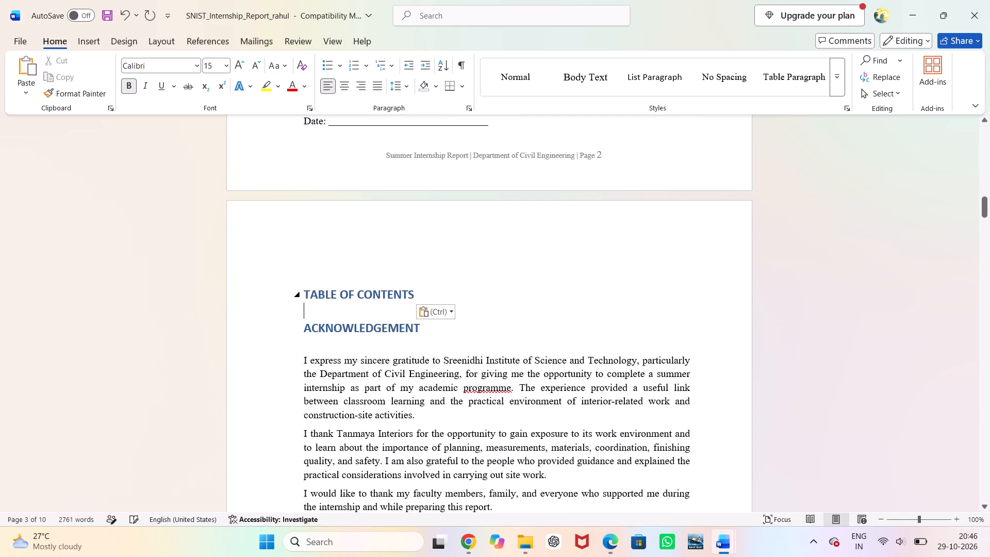
# Paste the earlier copied full table of contents from the clipboard history on the blank line below the new TABLE OF CONTENTS heading.
pyautogui.keyDown('ctrl'); pyautogui.click(365, 312); pyautogui.keyUp('ctrl')
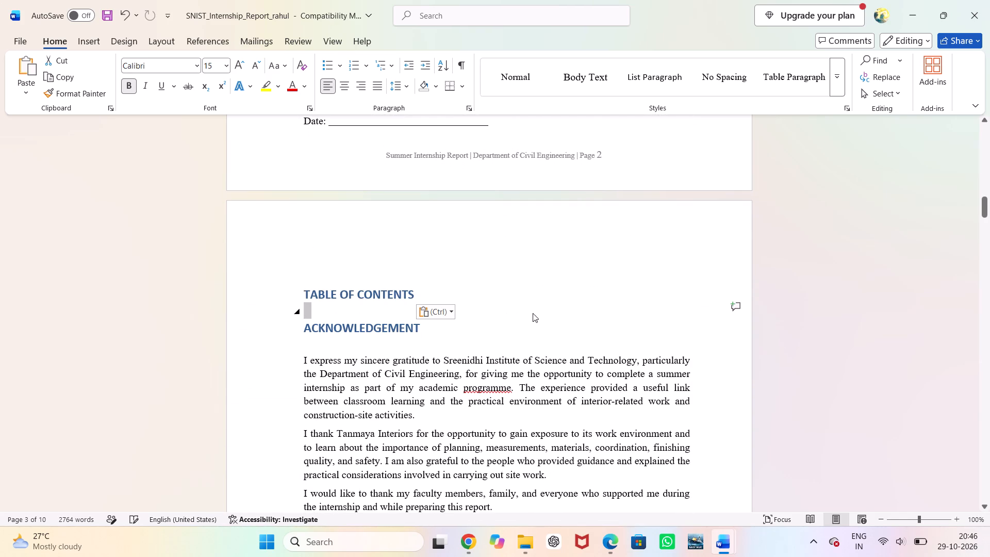
pyautogui.keyDown('ctrl'); pyautogui.click(541, 313); pyautogui.keyUp('ctrl')
pyautogui.keyDown('ctrl'); pyautogui.click(353, 318); pyautogui.keyUp('ctrl')
pyautogui.keyDown('ctrl'); pyautogui.click(353, 306); pyautogui.keyUp('ctrl')
pyautogui.keyDown('ctrl'); pyautogui.rightClick(353, 306); pyautogui.keyUp('ctrl')
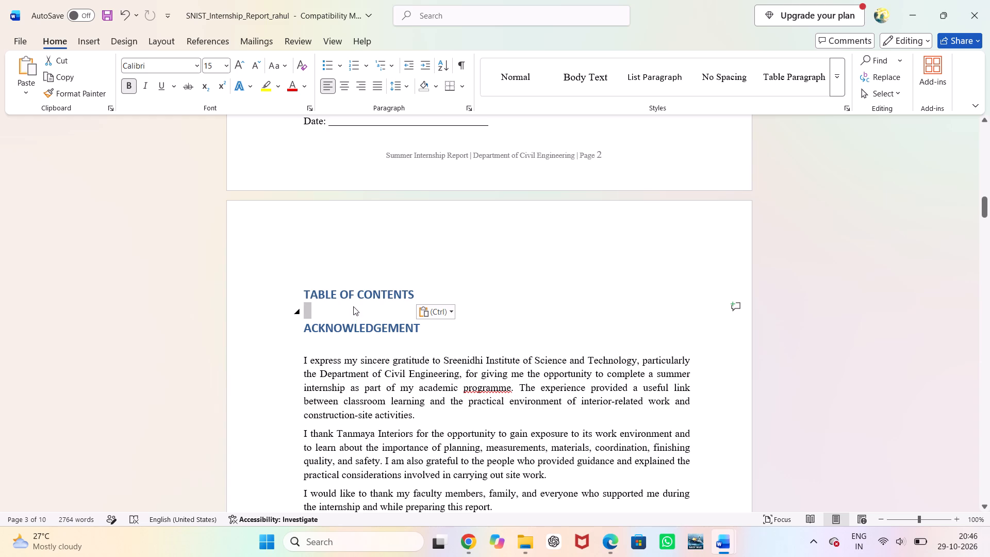
pyautogui.keyDown('ctrl'); pyautogui.click(353, 306); pyautogui.keyUp('ctrl')
pyautogui.keyDown('ctrl'); pyautogui.rightClick(353, 306); pyautogui.keyUp('ctrl')
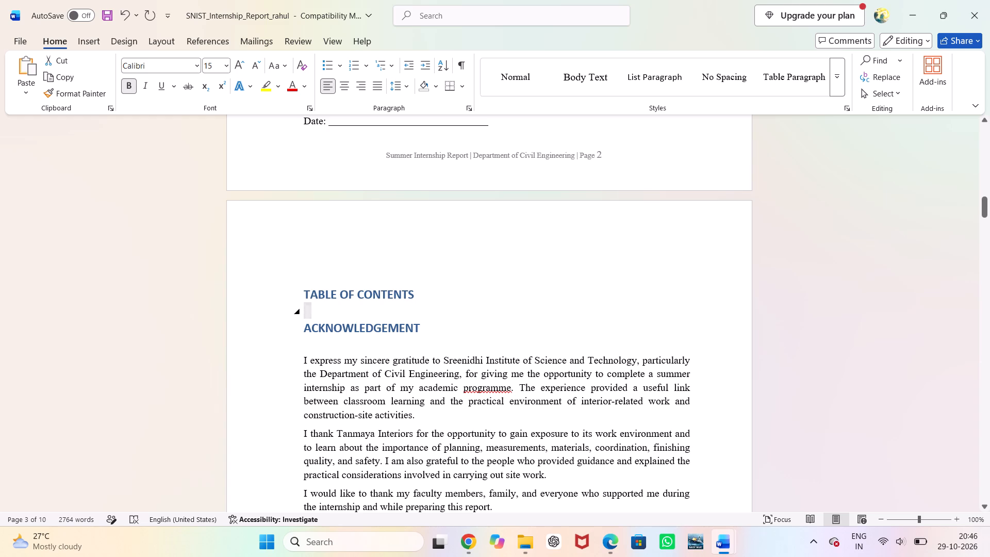
pyautogui.keyDown('ctrl'); pyautogui.click(337, 312); pyautogui.keyUp('ctrl')
pyautogui.keyDown('ctrl'); pyautogui.rightClick(346, 309); pyautogui.keyUp('ctrl')
pyautogui.keyDown('ctrl'); pyautogui.click(359, 311); pyautogui.keyUp('ctrl')
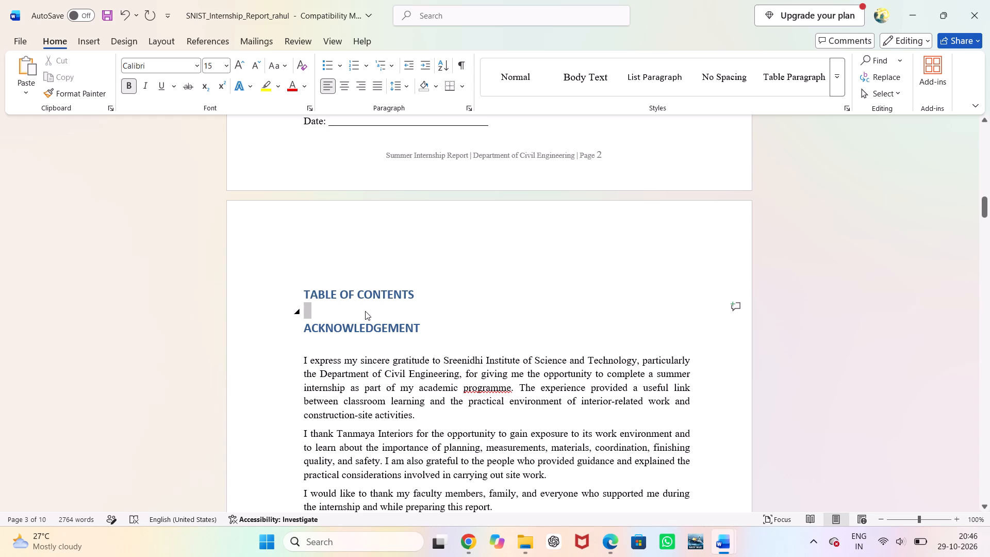
pyautogui.hotkey('ctrl', 'Up')
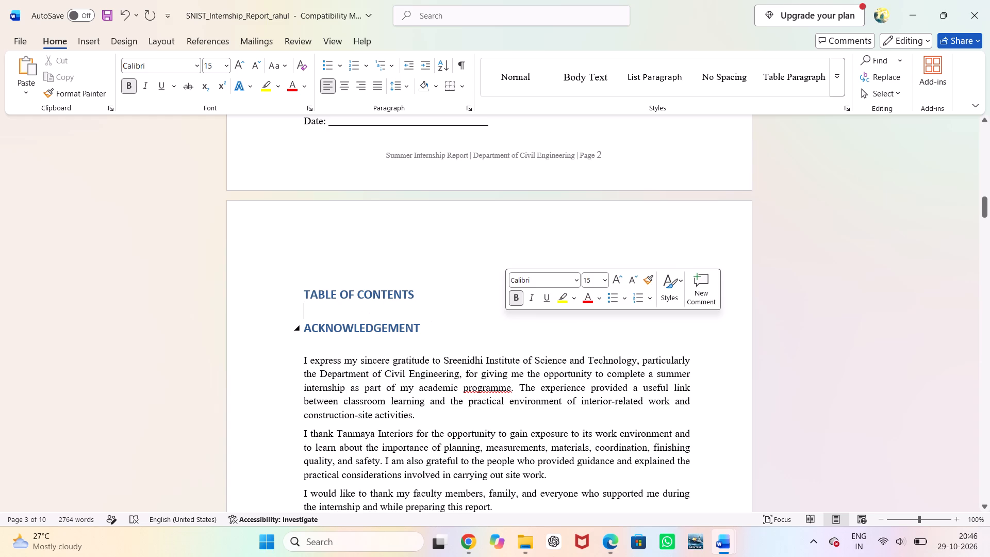
pyautogui.press('super+v')
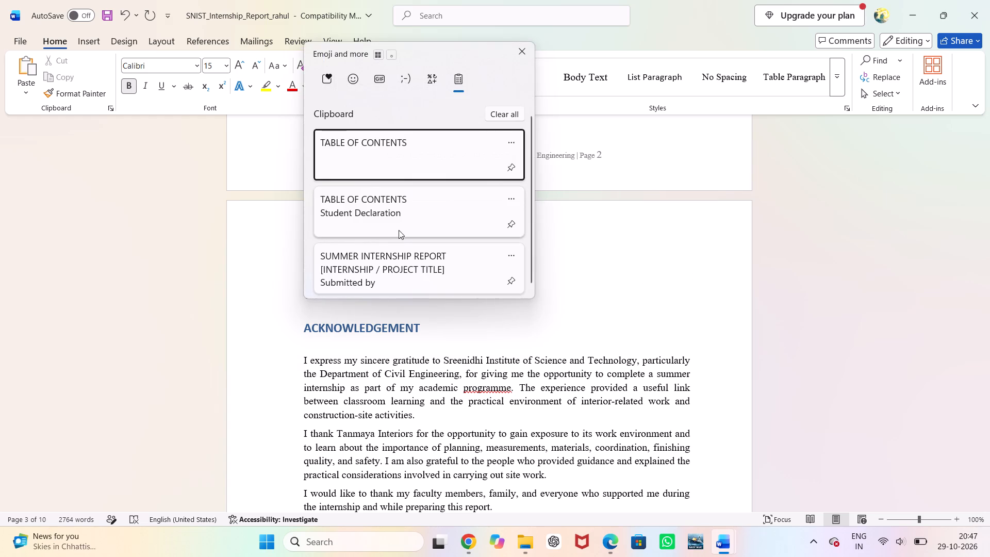
pyautogui.click(392, 211)
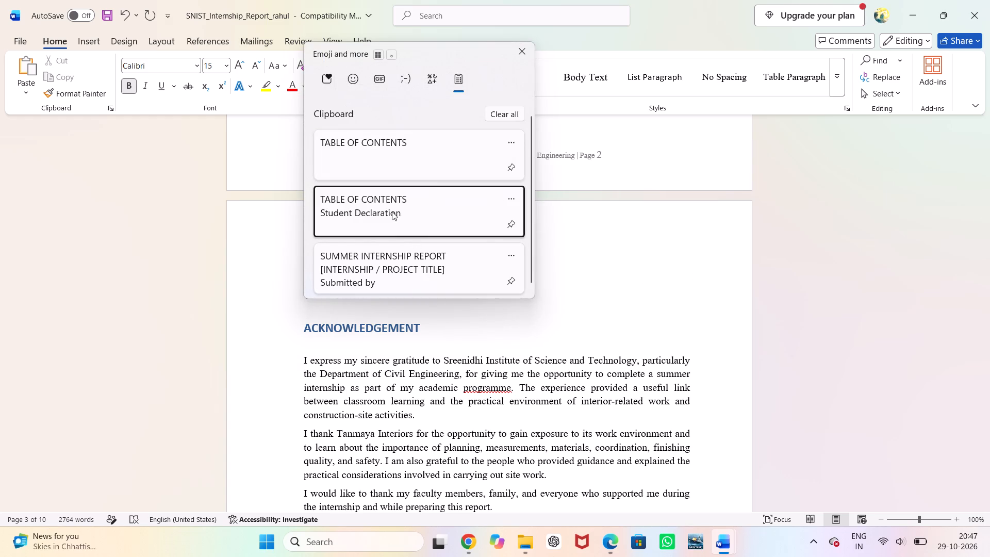
pyautogui.hotkey('ctrl', 'v')
# Delete the duplicate TABLE OF CONTENTS line above the pasted Student Declaration entry.
pyautogui.scroll(-1, 477, 263)
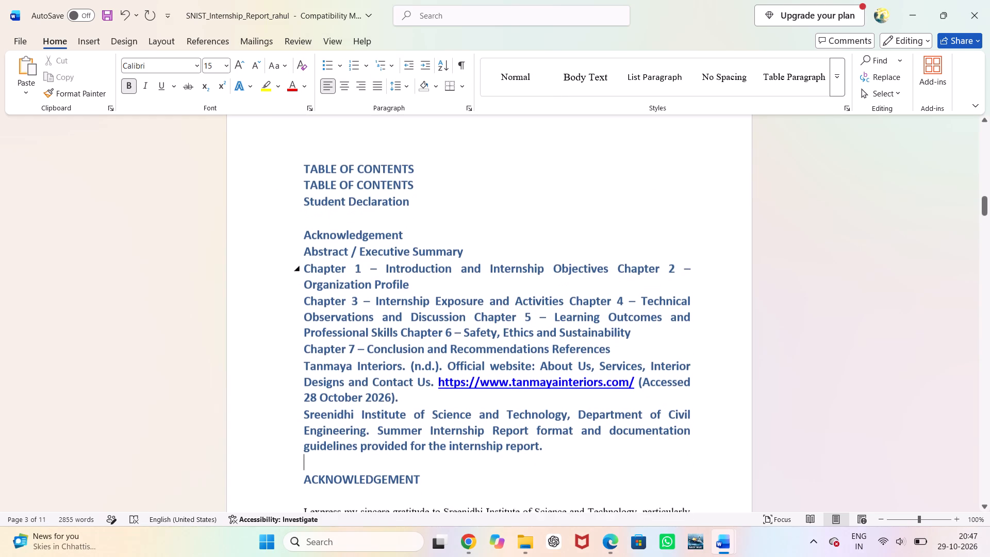
pyautogui.moveTo(304, 177); pyautogui.dragTo(407, 177)
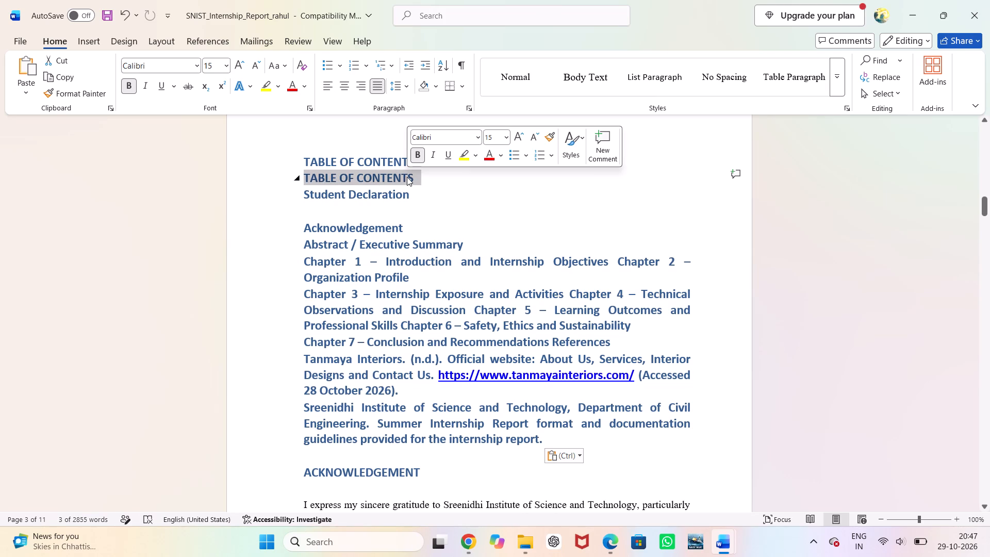
pyautogui.press('BackSpace')
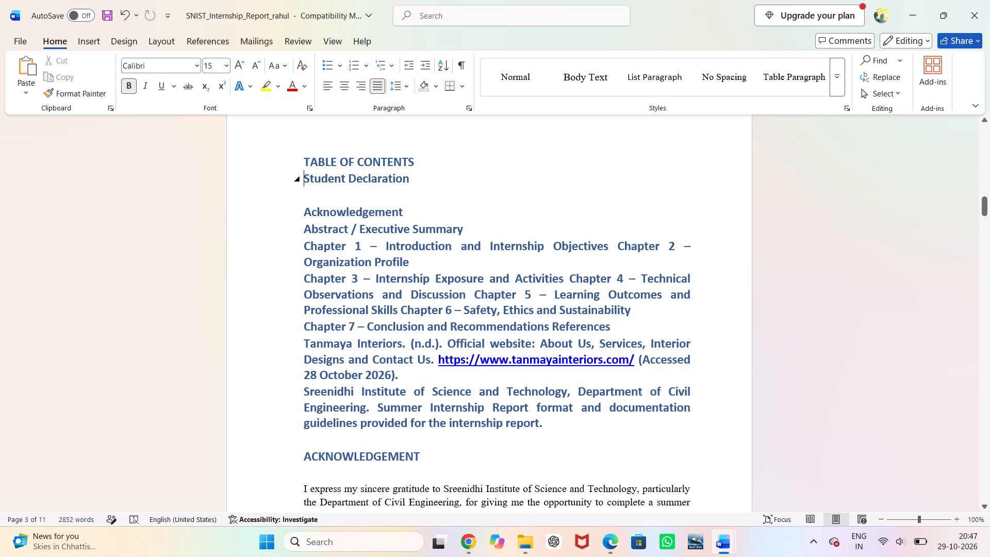
# Apply the Body Text style to all pasted contents entries, from Student Declaration through the Sreenidhi Institute reference on page 3.
pyautogui.moveTo(306, 176); pyautogui.dragTo(422, 352)
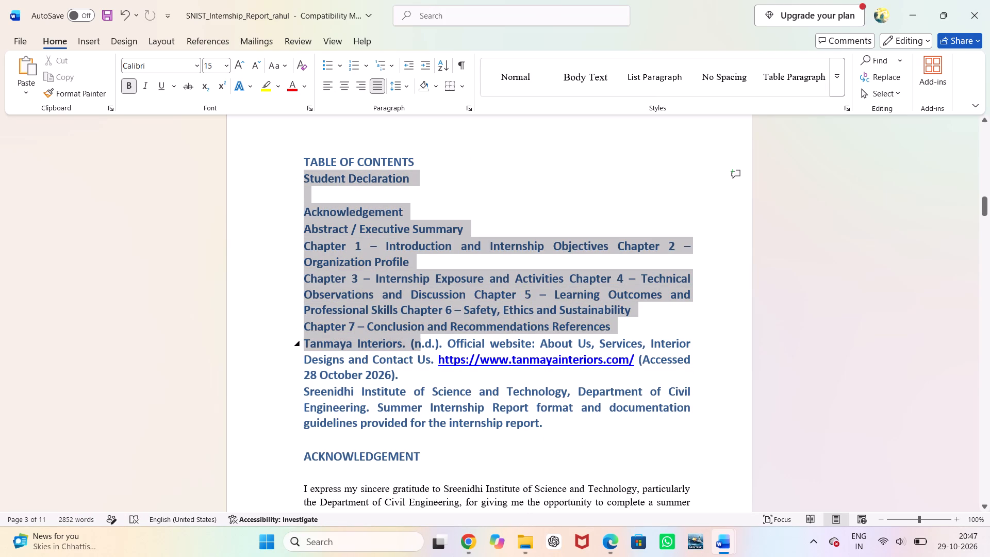
pyautogui.moveTo(422, 352); pyautogui.dragTo(543, 420)
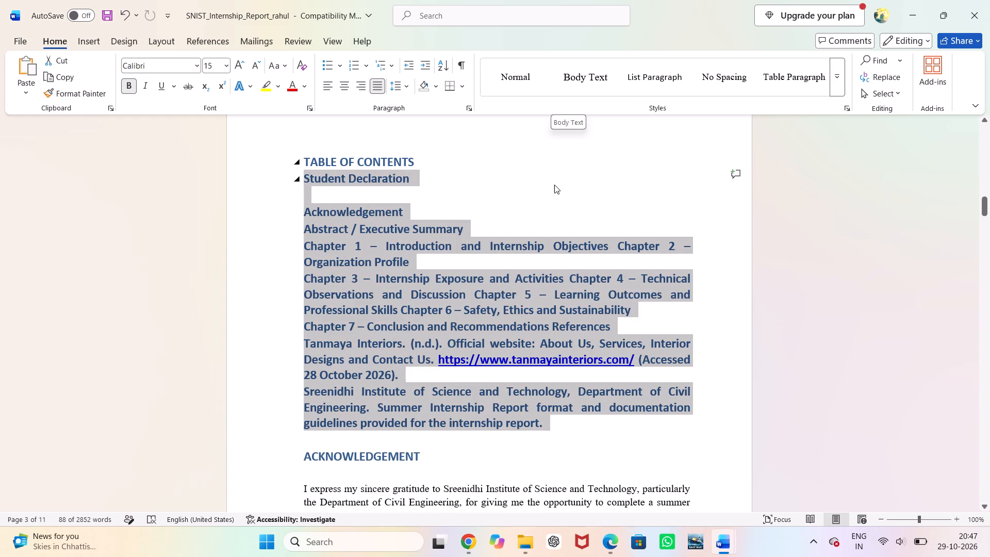
pyautogui.scroll(20, 553, 197)
pyautogui.scroll(4, 553, 197)
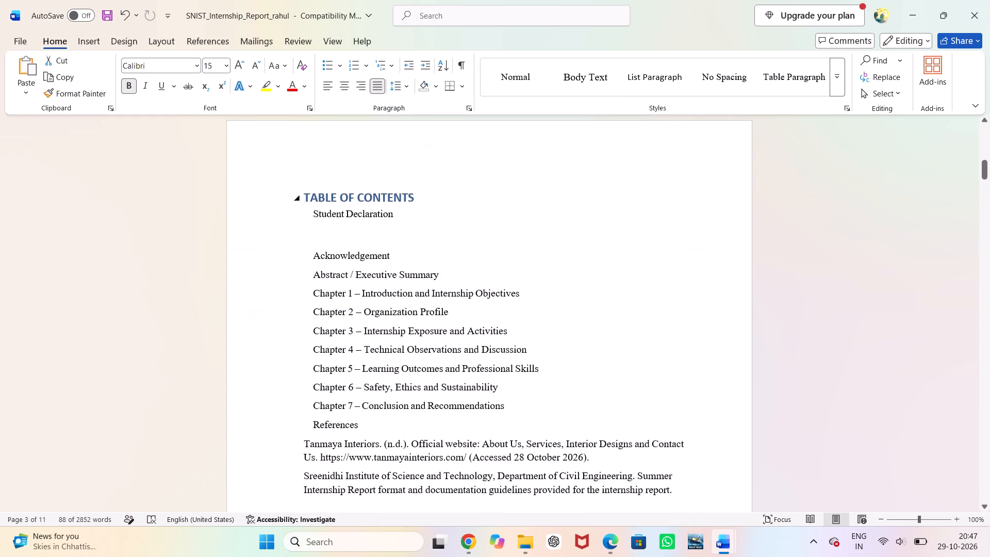
pyautogui.scroll(-3, 573, 189)
pyautogui.scroll(2, 573, 189)
pyautogui.scroll(-11, 573, 189)
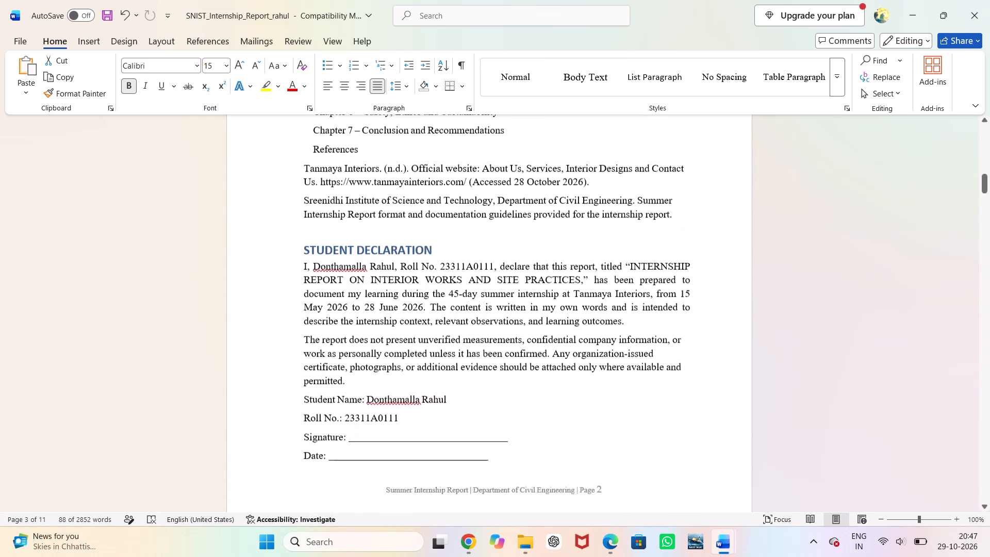
pyautogui.scroll(-11, 573, 189)
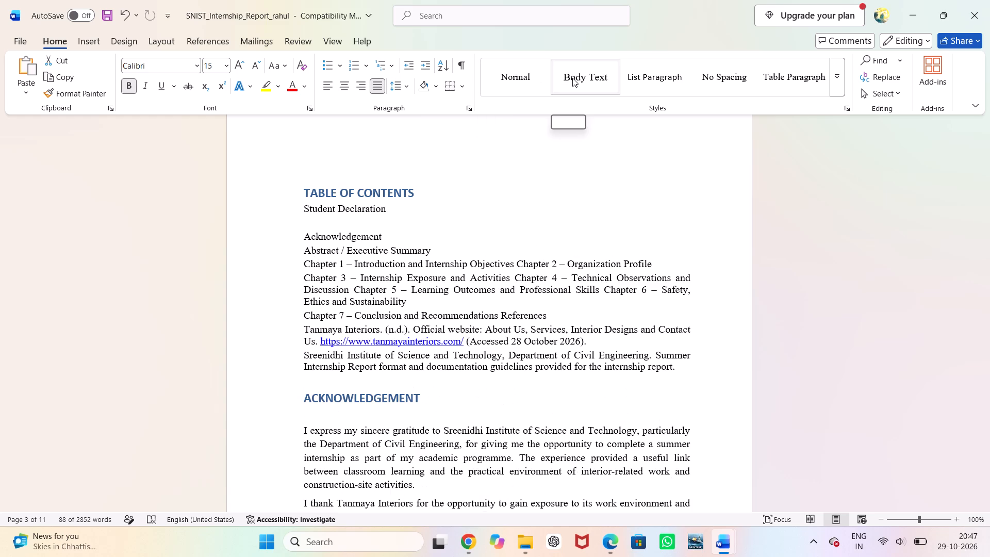
pyautogui.click(572, 78)
pyautogui.click(448, 242)
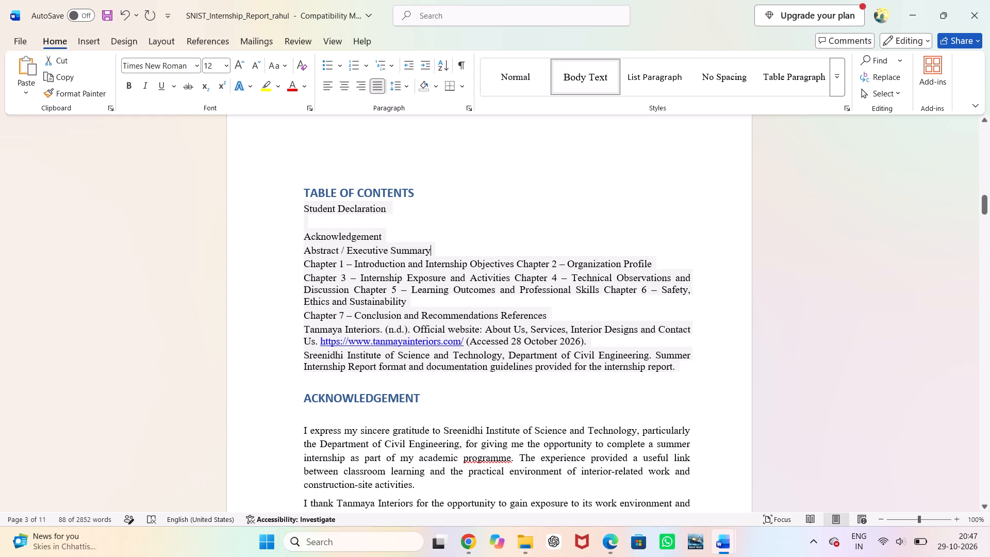
# Delete the blank line between the Student Declaration and Acknowledgement entries in the page 3 contents list.
pyautogui.click(345, 224)
pyautogui.press('BackSpace')
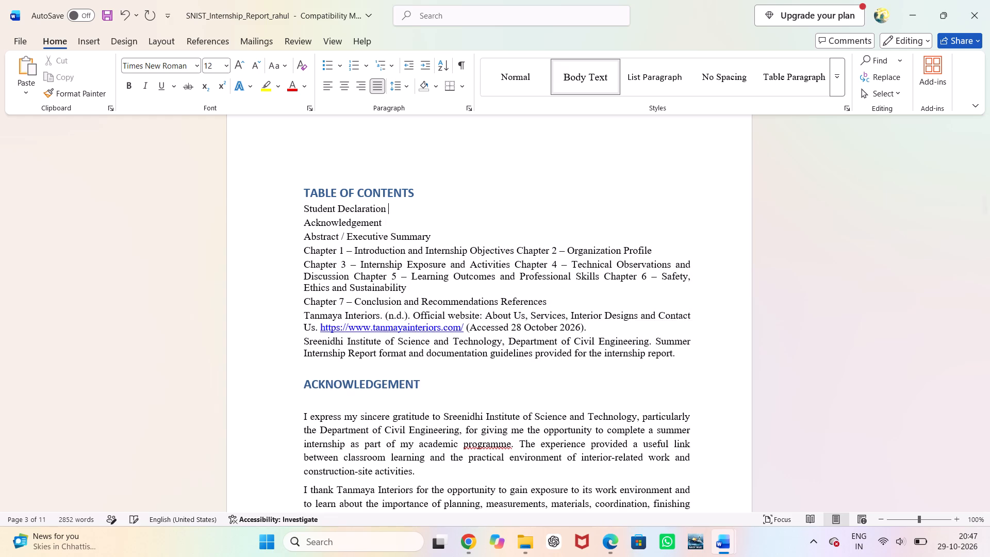
# Break the Chapter 1 entry after "Internship Objectives" so that "Chapter 2 – Organization Profile" starts on its own line.
pyautogui.click(552, 252)
pyautogui.press('Return')
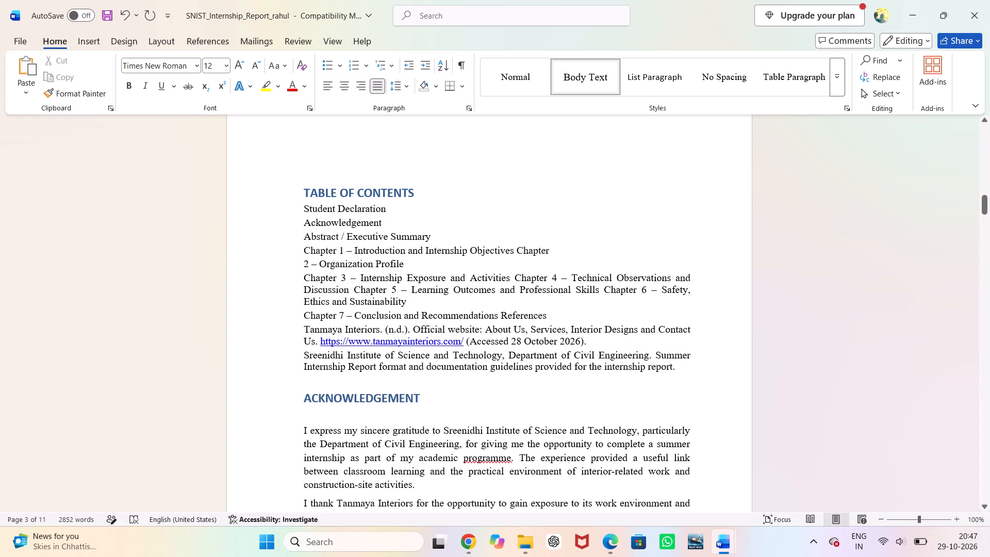
pyautogui.press('BackSpace')
pyautogui.press('Left')
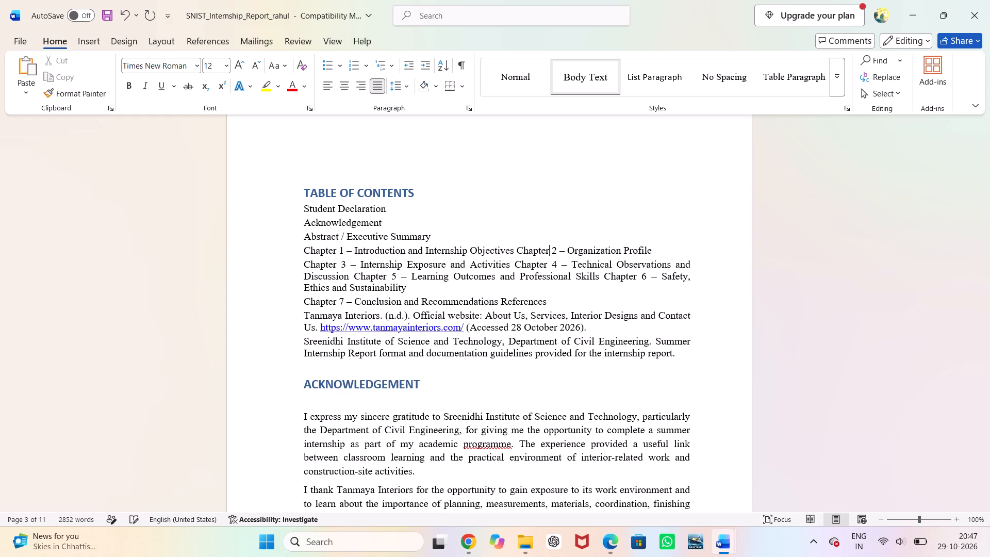
pyautogui.press('Left')
pyautogui.press('Left')
pyautogui.press('Left')
pyautogui.press('Left')
pyautogui.press('Left')
pyautogui.press('Left')
pyautogui.press('Left')
pyautogui.press('Left')
pyautogui.press('Right')
pyautogui.press('BackSpace')
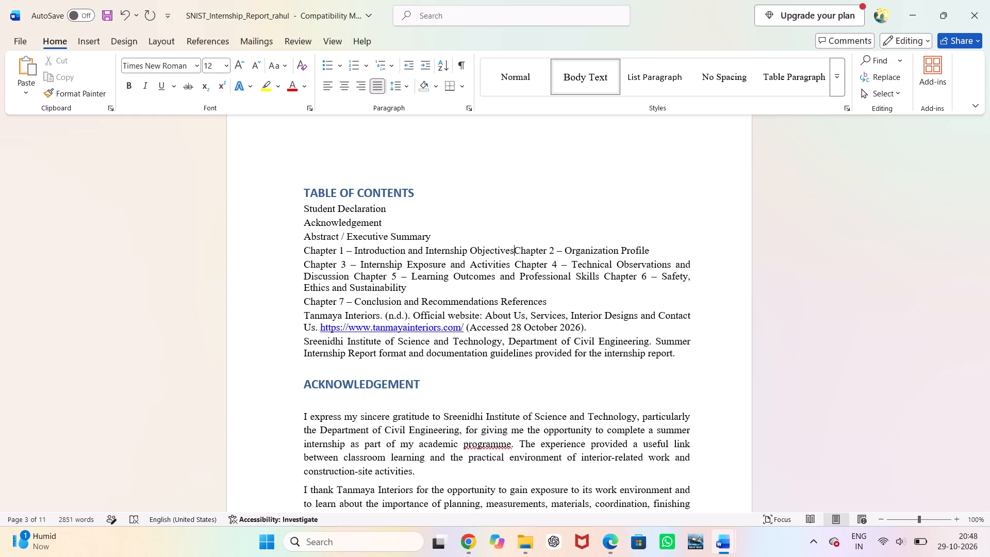
pyautogui.press('space')
pyautogui.press('Return')
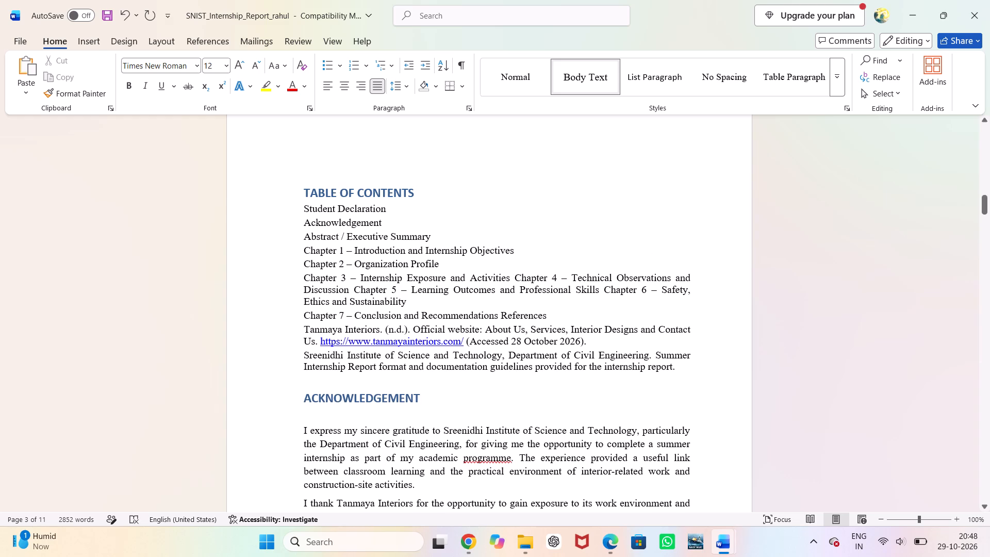
# Split the run-on Chapter 3 entry so that Chapters 4, 5 and 6 each start on their own line without a leading space.
pyautogui.click(511, 278)
pyautogui.press('Return')
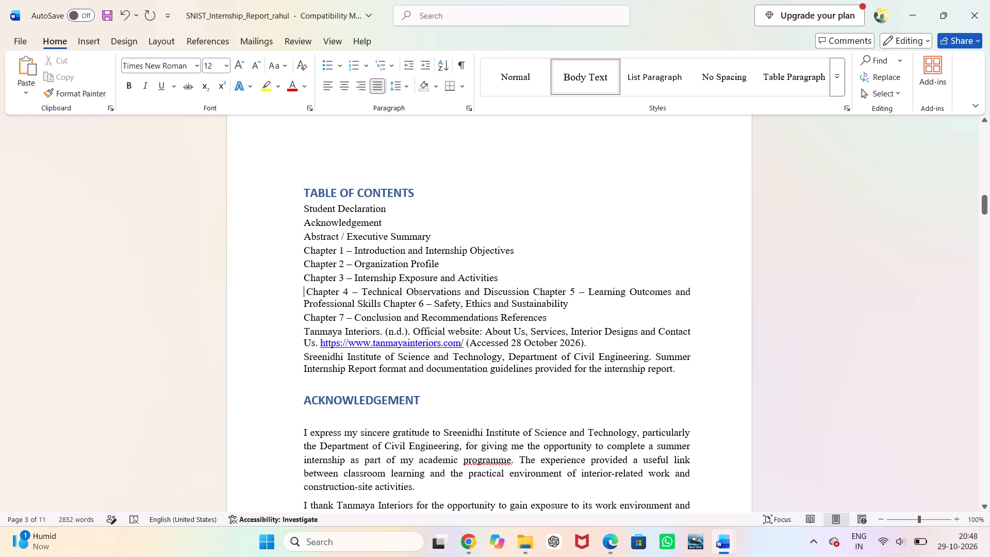
pyautogui.press('BackSpace')
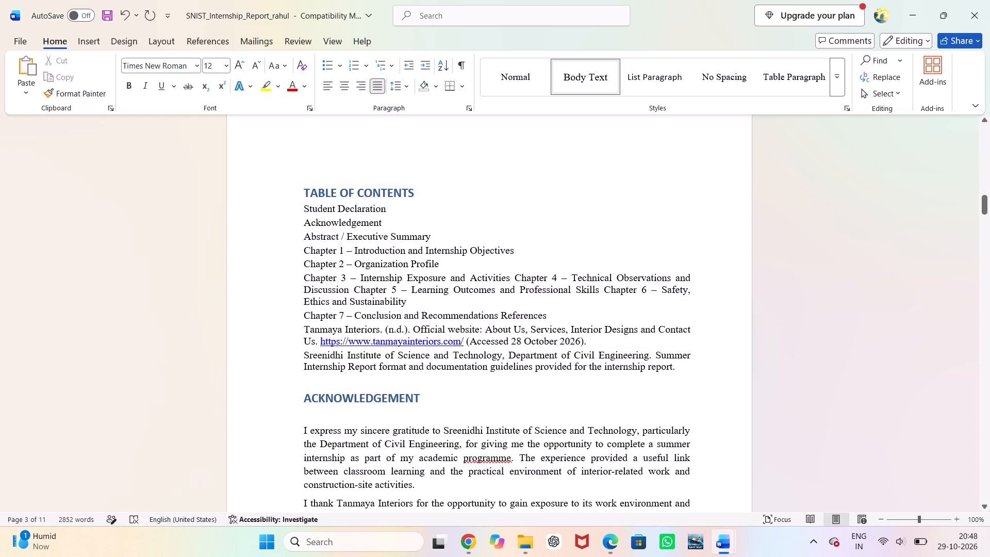
pyautogui.press('Return')
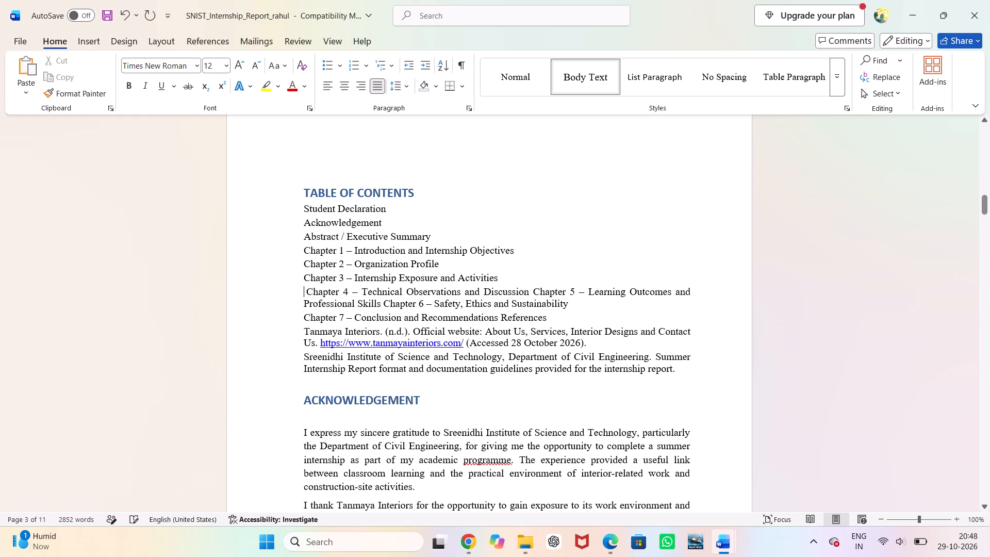
pyautogui.press('Right')
pyautogui.press('BackSpace')
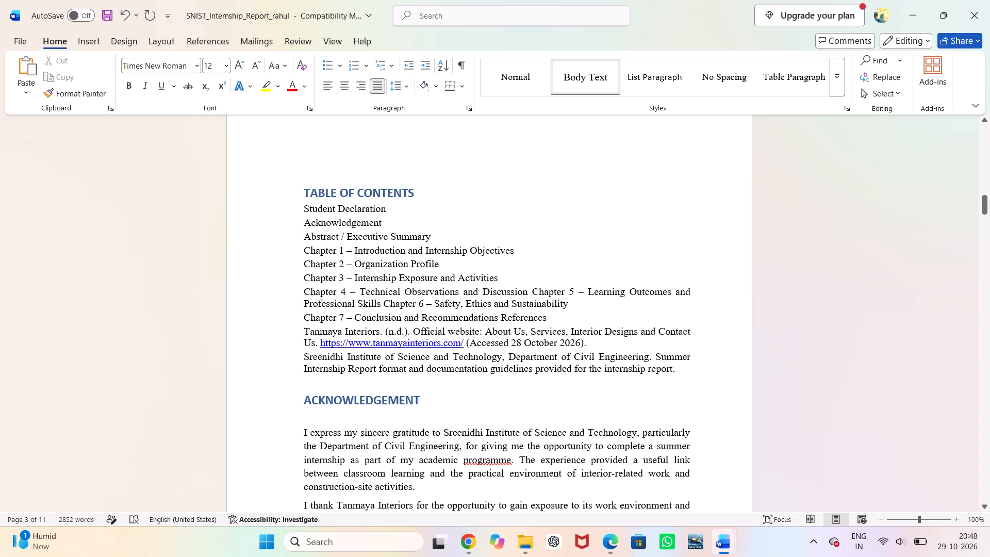
pyautogui.click(532, 291)
pyautogui.press('Return')
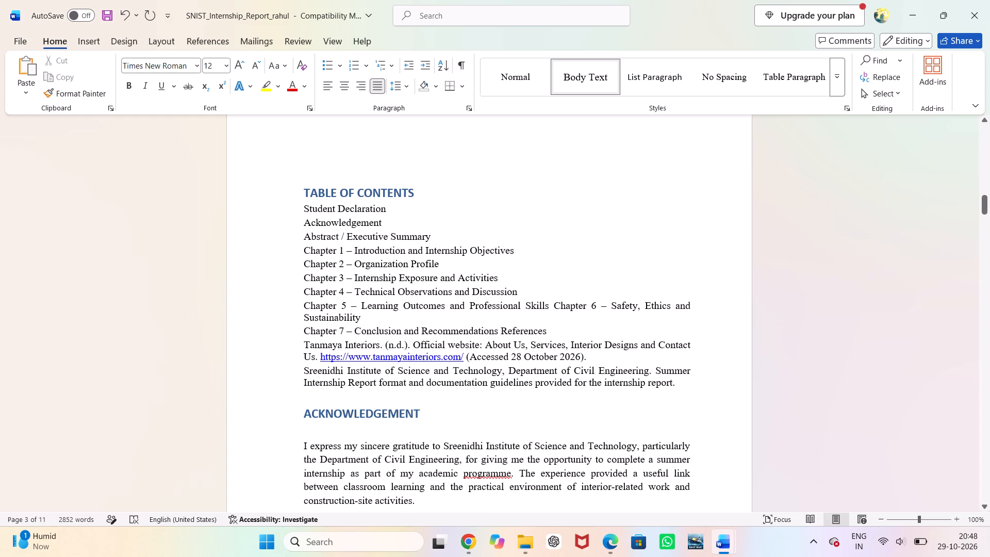
pyautogui.click(550, 305)
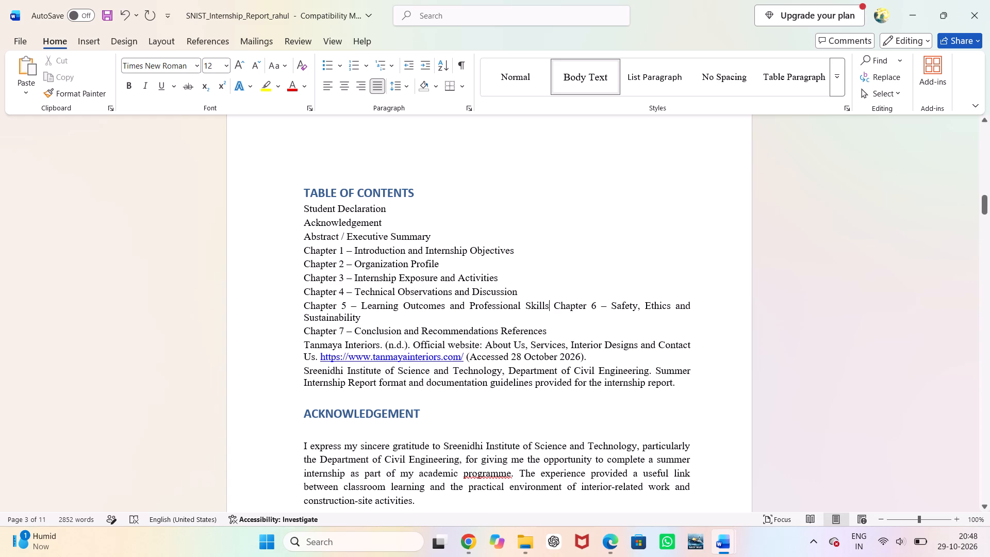
pyautogui.click(554, 306)
pyautogui.press('Return')
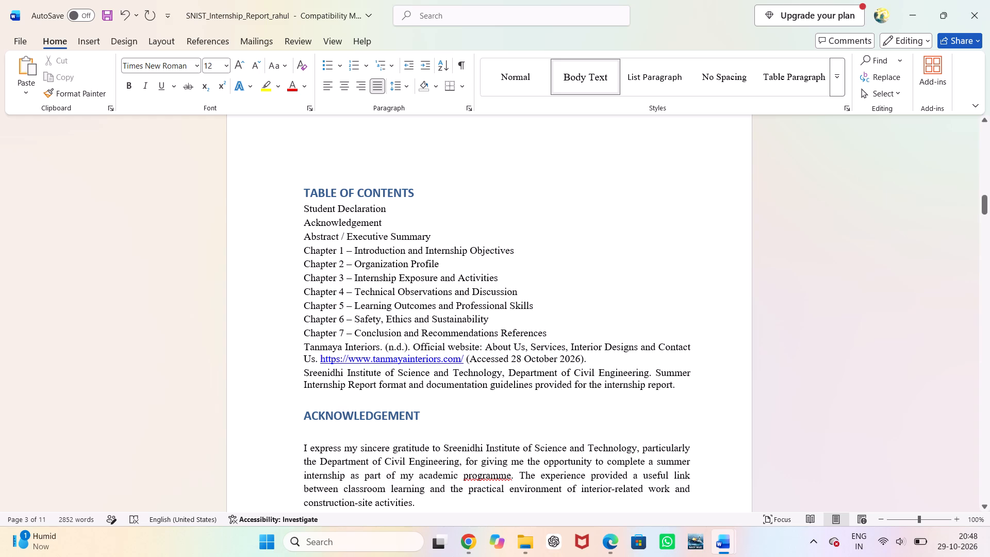
# Insert a blank line between the Chapter 7 entry and the Tanmaya Interiors reference in the contents list.
pyautogui.scroll(-5, 483, 363)
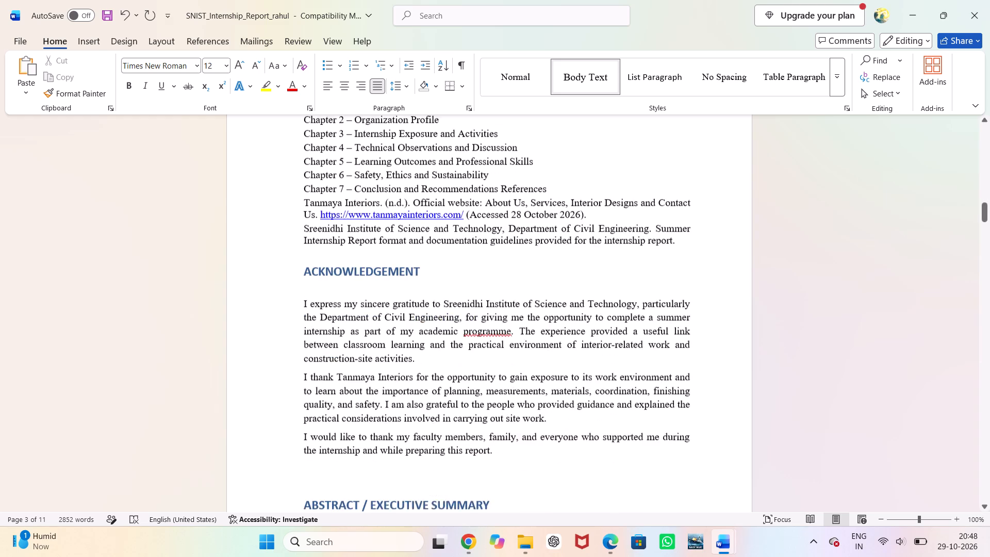
pyautogui.scroll(5, 483, 363)
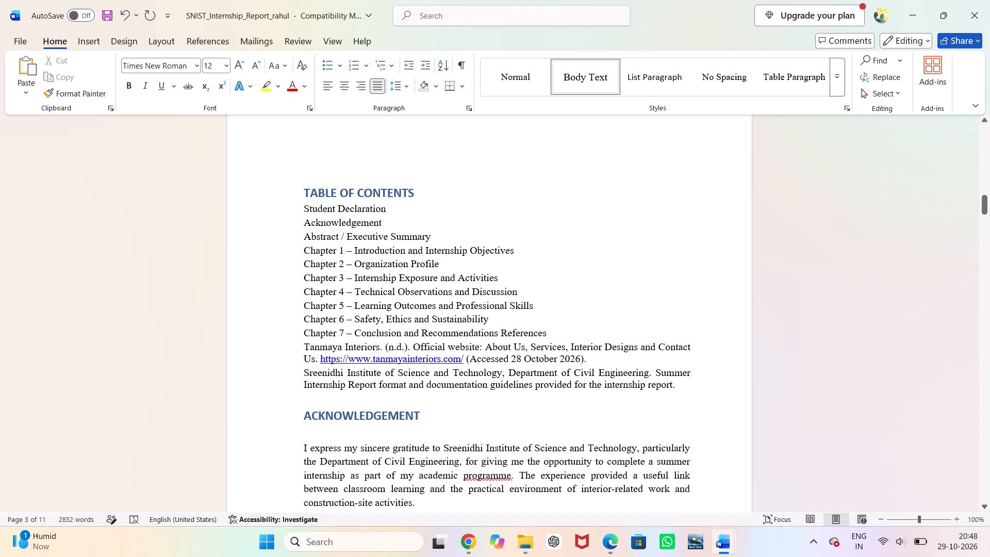
pyautogui.scroll(-1, 544, 332)
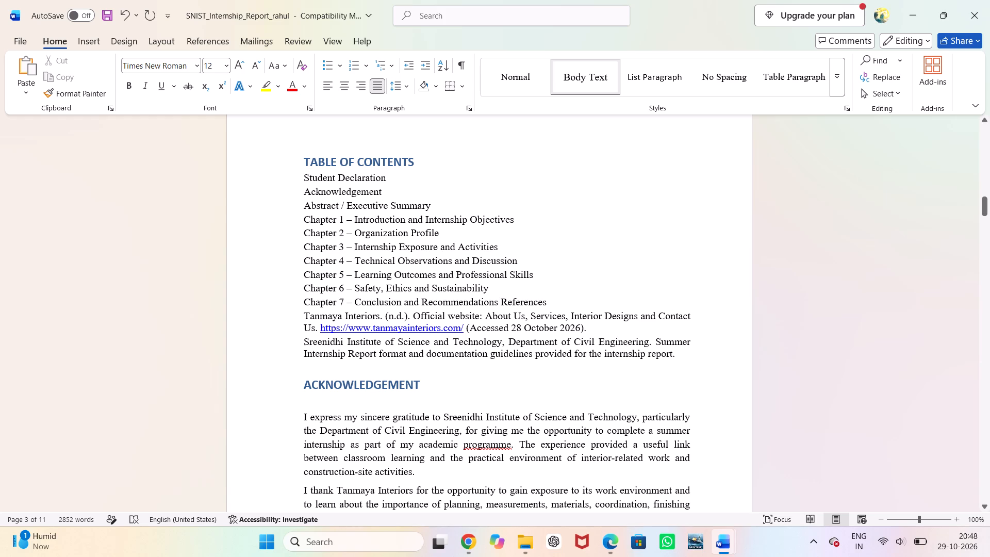
pyautogui.click(557, 302)
pyautogui.press('Return')
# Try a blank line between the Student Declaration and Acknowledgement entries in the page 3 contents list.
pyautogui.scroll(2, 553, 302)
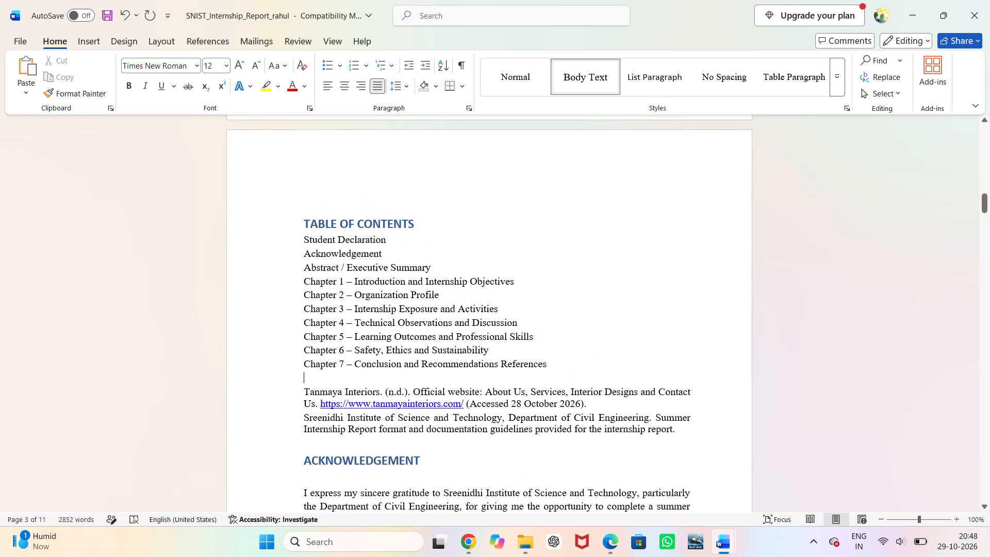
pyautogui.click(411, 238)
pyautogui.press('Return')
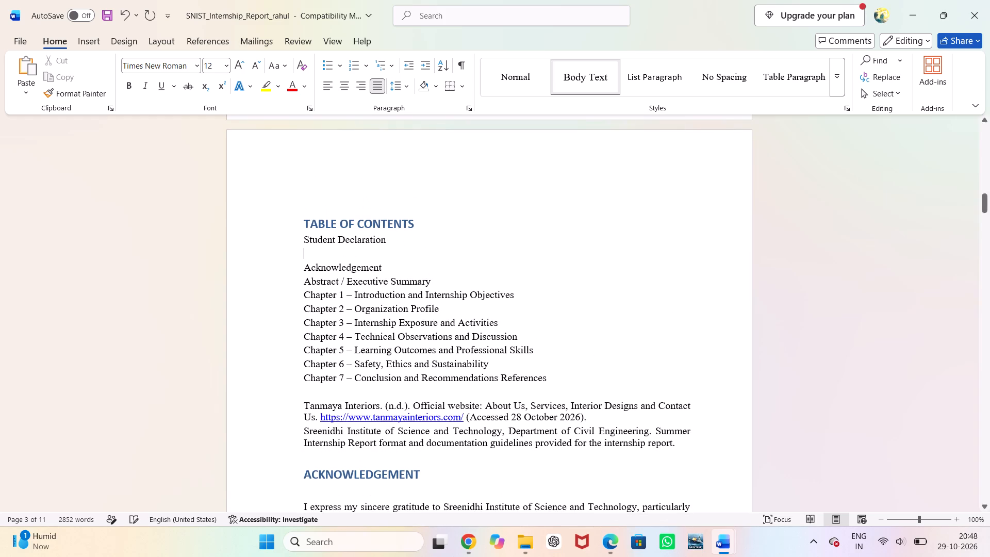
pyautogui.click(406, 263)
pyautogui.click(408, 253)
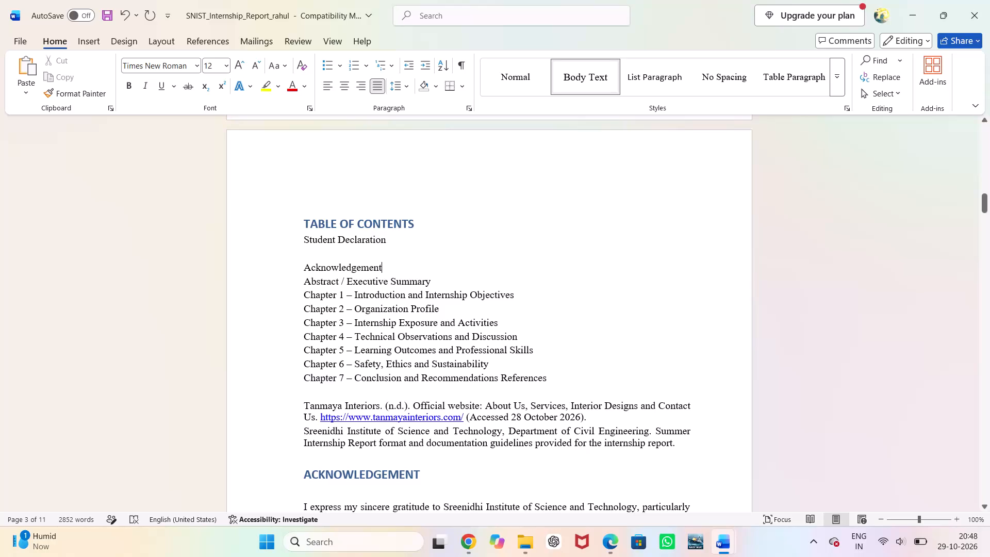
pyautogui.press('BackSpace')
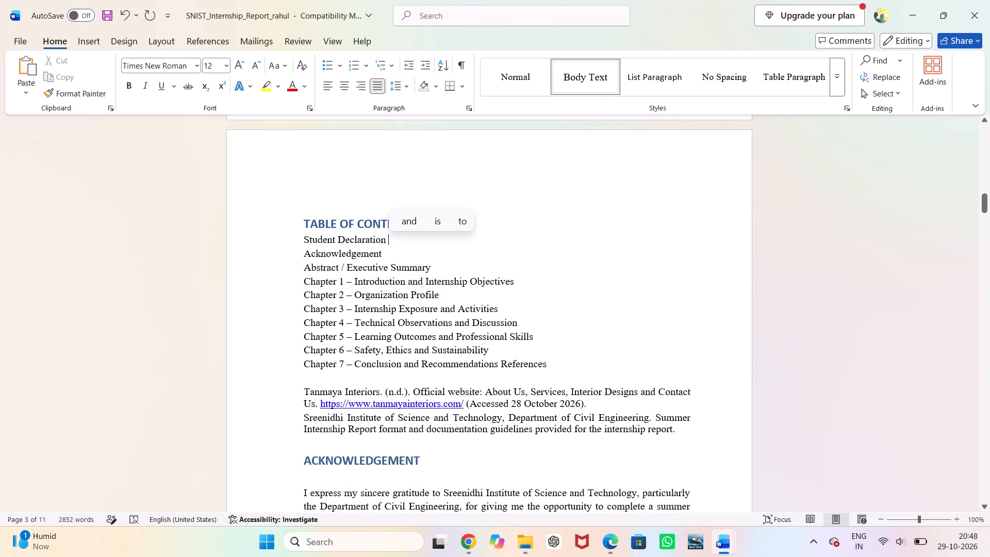
# Switch to the NBA/NAAC-aligned template document and examine the order of its Acknowledgement, Abstract and Table of Contents pages.
pyautogui.scroll(-3, 423, 282)
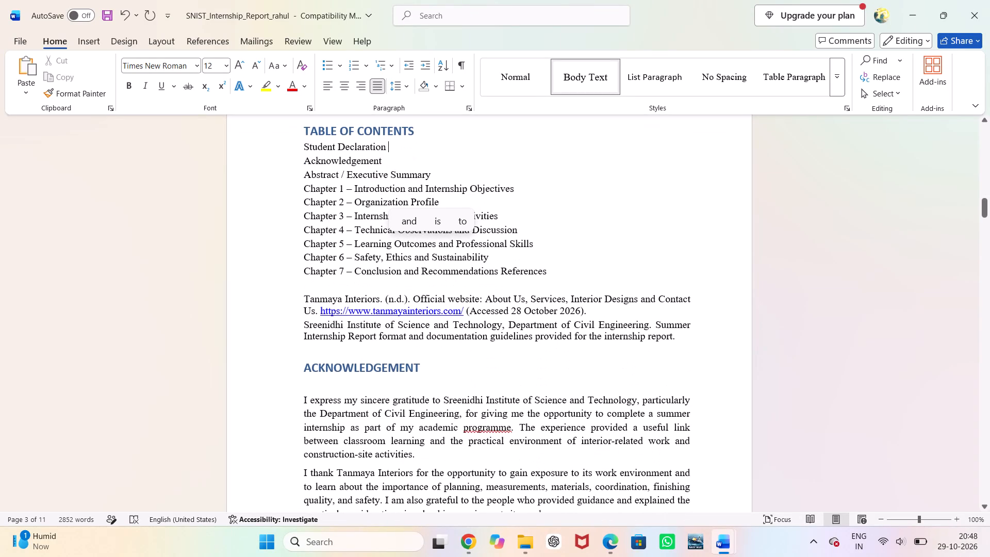
pyautogui.scroll(-1, 423, 282)
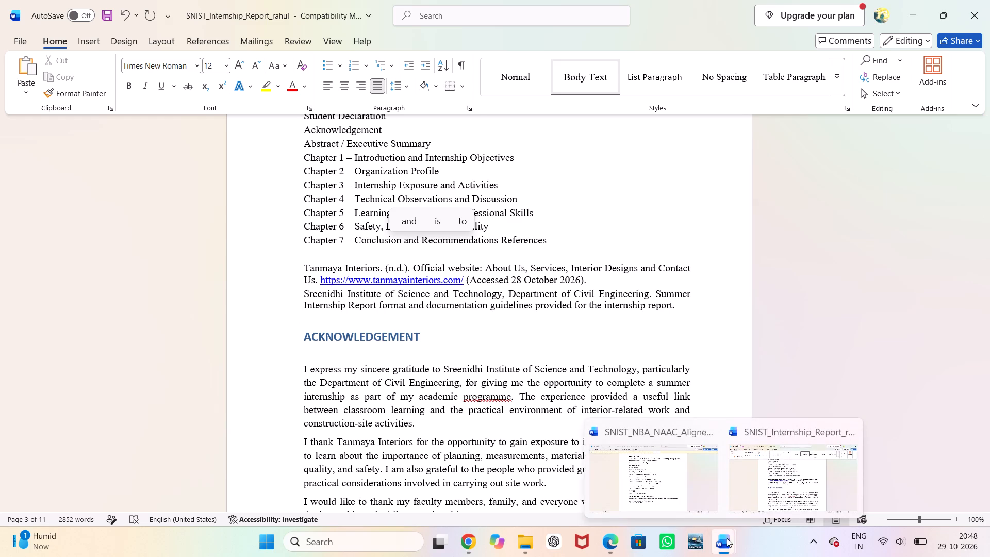
pyautogui.click(695, 493)
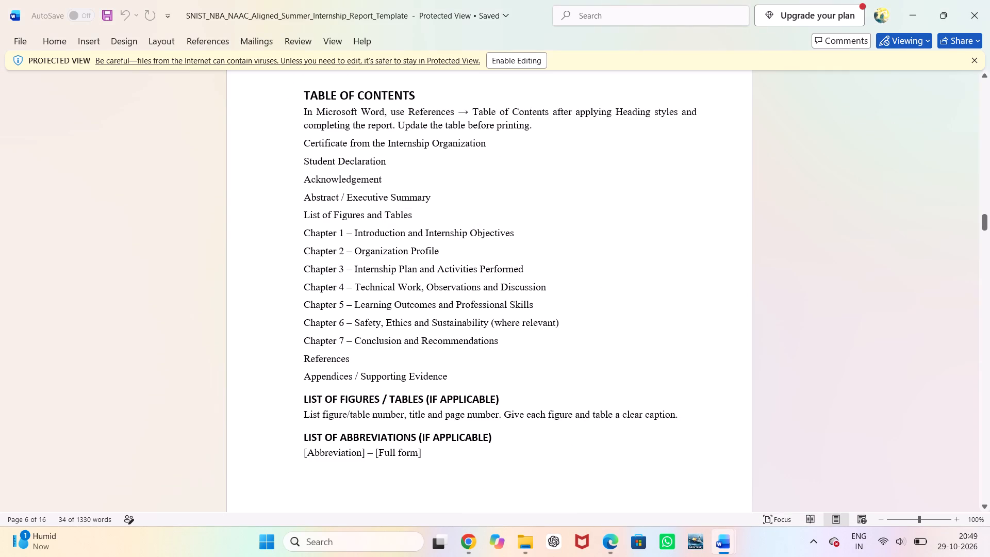
pyautogui.scroll(19, 563, 424)
pyautogui.scroll(5, 563, 424)
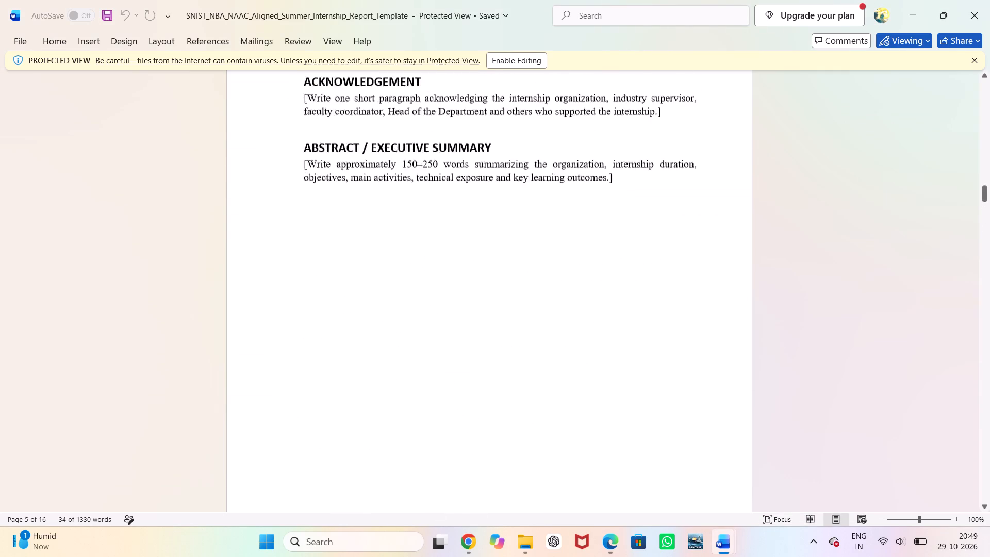
pyautogui.scroll(9, 563, 424)
pyautogui.scroll(-12, 563, 424)
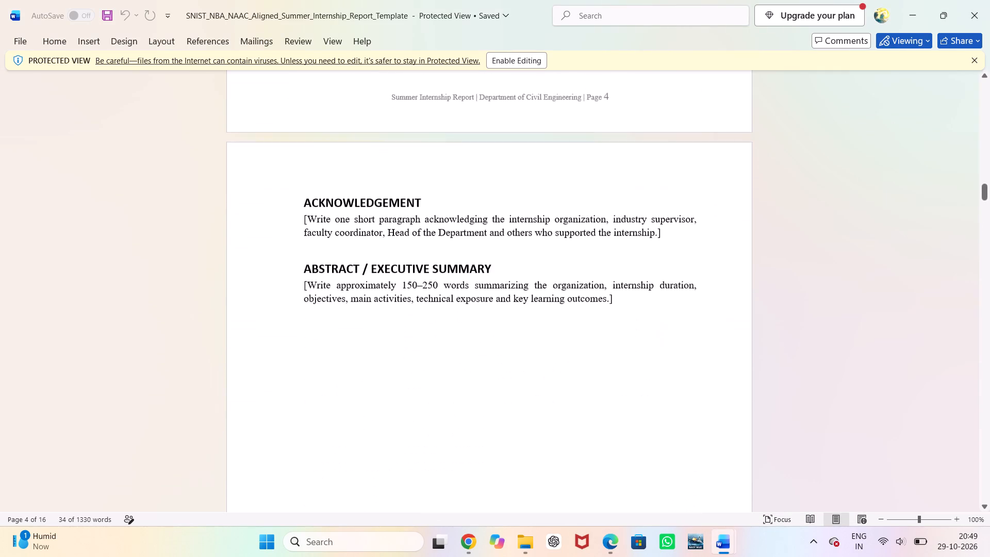
pyautogui.scroll(-19, 563, 422)
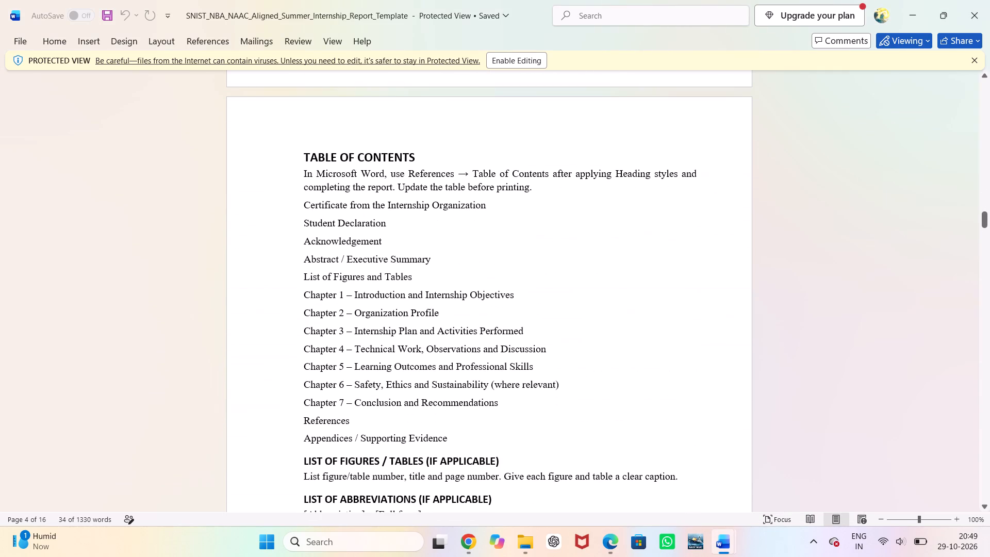
# Return to the internship report and compare its contents list, Acknowledgement, Abstract and Chapter 1 page order with the template.
pyautogui.scroll(-3, 563, 421)
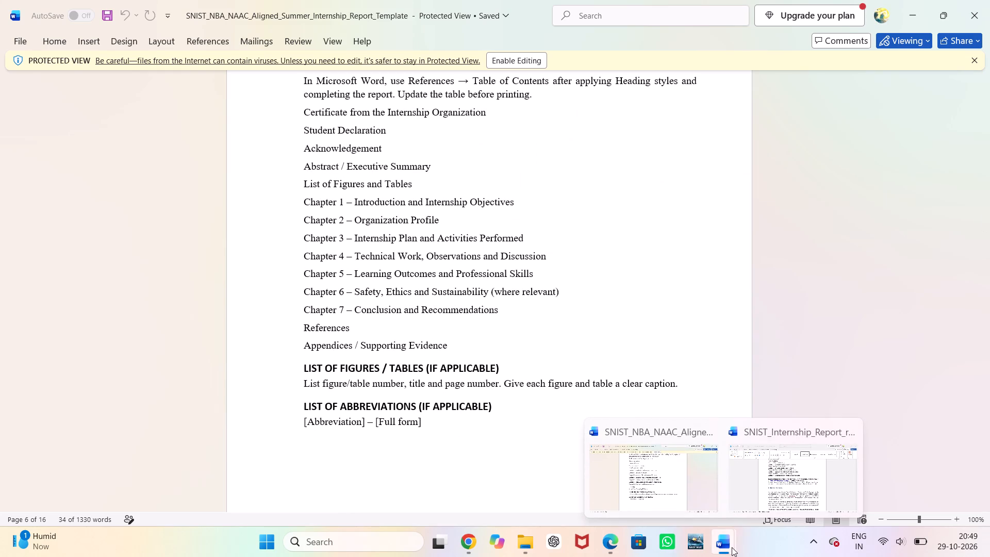
pyautogui.click(765, 496)
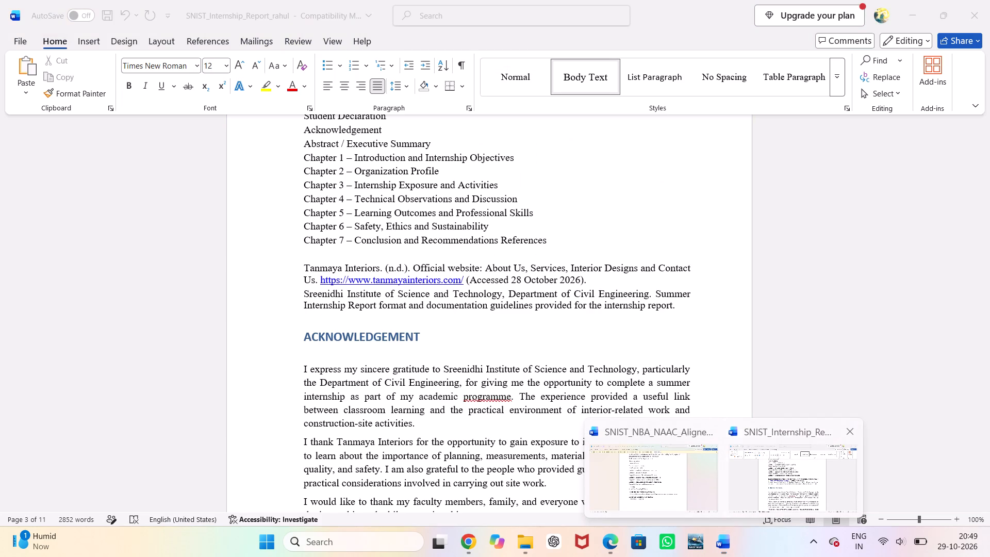
pyautogui.scroll(-19, 588, 379)
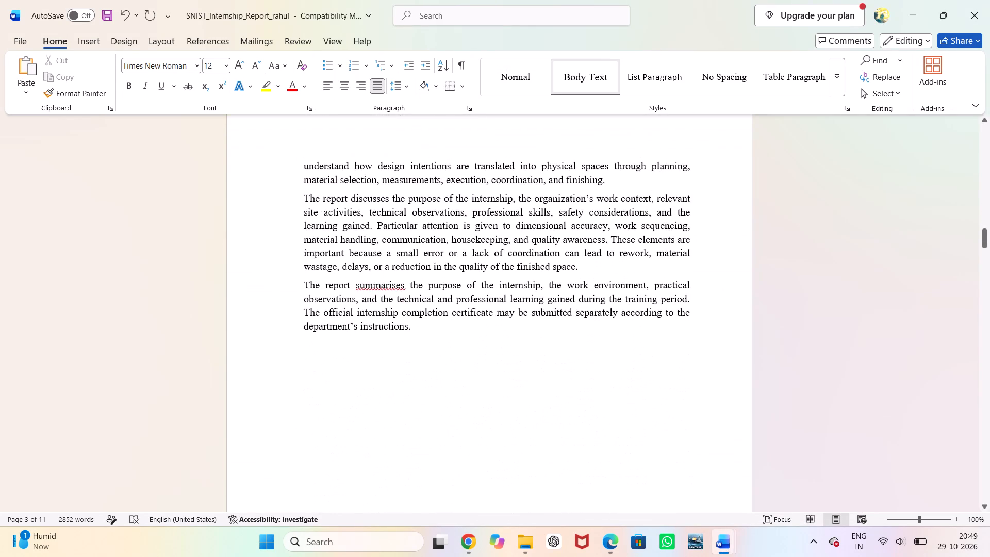
pyautogui.scroll(-18, 588, 379)
pyautogui.scroll(7, 588, 379)
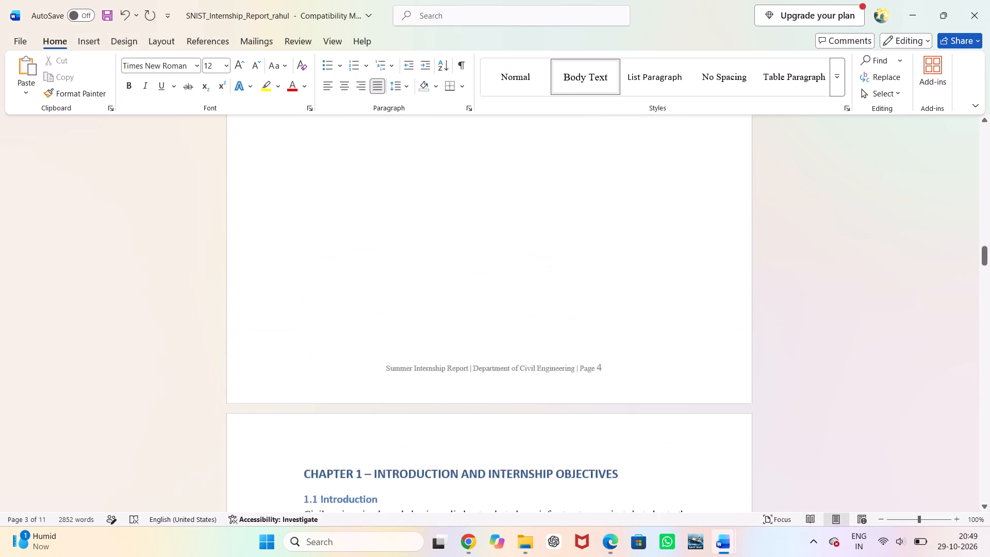
pyautogui.scroll(16, 588, 379)
pyautogui.scroll(15, 588, 379)
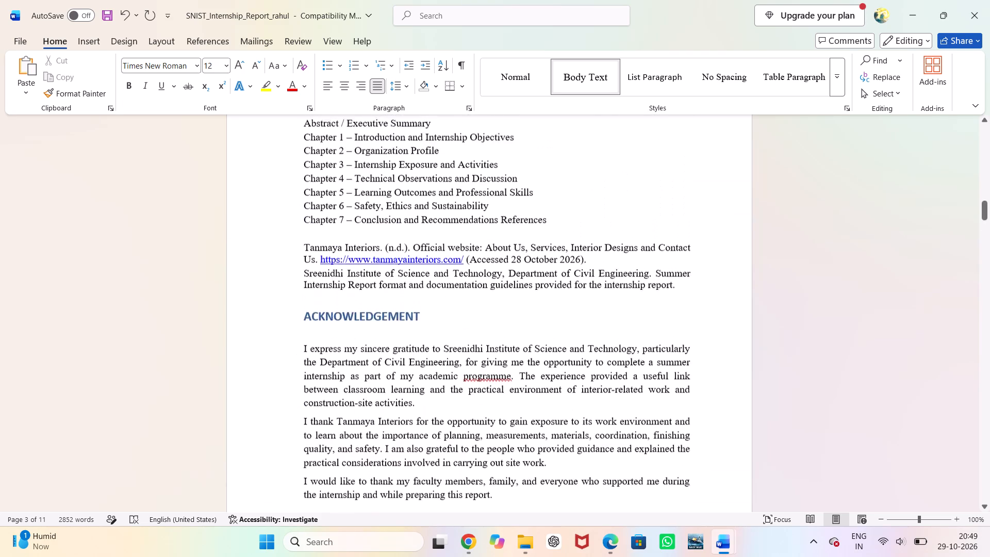
pyautogui.scroll(6, 586, 370)
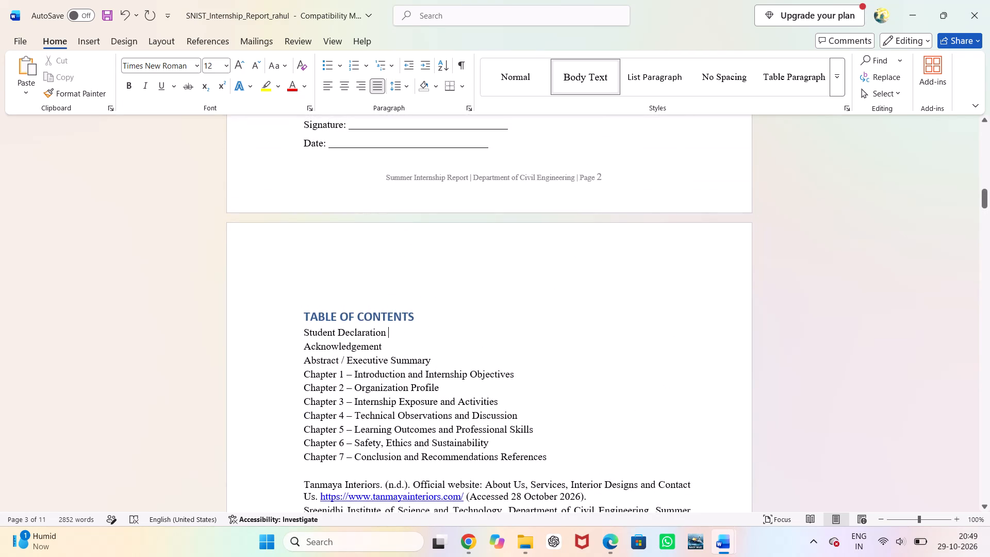
# Undo the page 3 edits, including the contents list added above the Acknowledgement and the blank lines around that heading.
pyautogui.hotkey('ctrl', 'z')
pyautogui.hotkey('ctrl', 'z')
pyautogui.hotkey('ctrl', 'z')
pyautogui.hotkey('ctrl', 'z')
pyautogui.hotkey('ctrl', 'z')
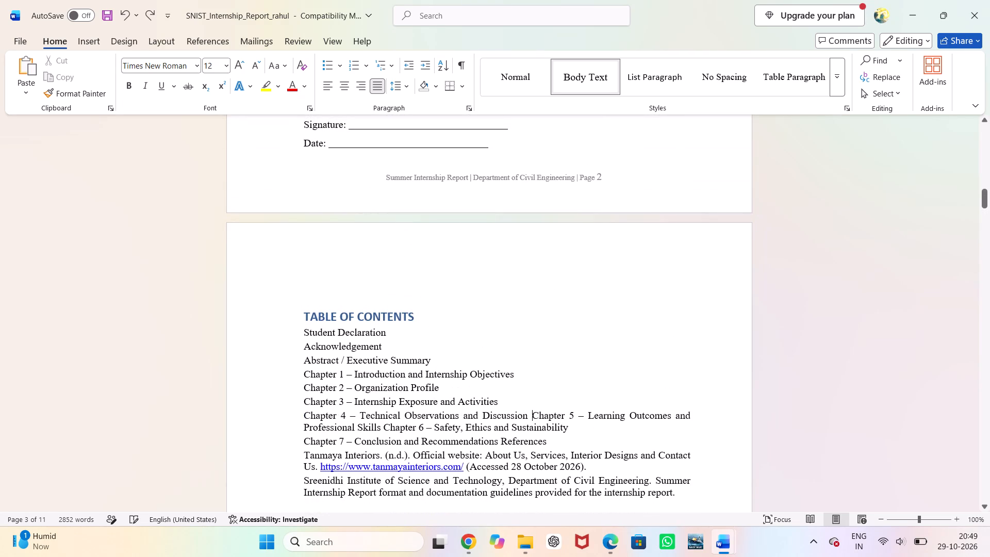
pyautogui.hotkey('ctrl', 'z')
pyautogui.hotkey('ctrl', 'z')
pyautogui.hotkey('ctrl', 'z')
pyautogui.hotkey('ctrl', 'z')
pyautogui.hotkey('ctrl', 'z')
pyautogui.hotkey('ctrl', 'z')
pyautogui.hotkey('ctrl', 'z')
pyautogui.hotkey('ctrl', 'z')
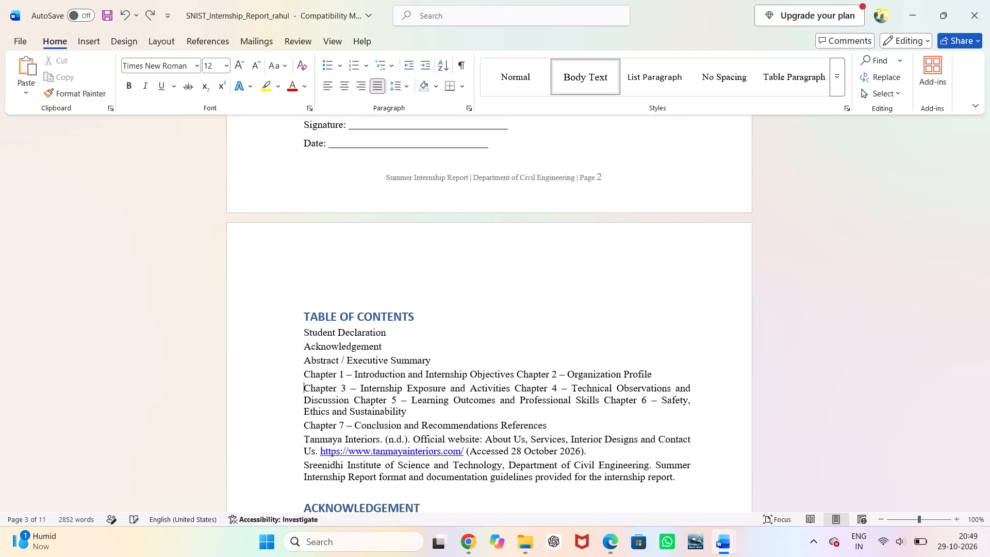
pyautogui.hotkey('ctrl', 'z')
pyautogui.hotkey('ctrl', 'z')
pyautogui.hotkey('ctrl', 'z')
pyautogui.hotkey('ctrl', 'z')
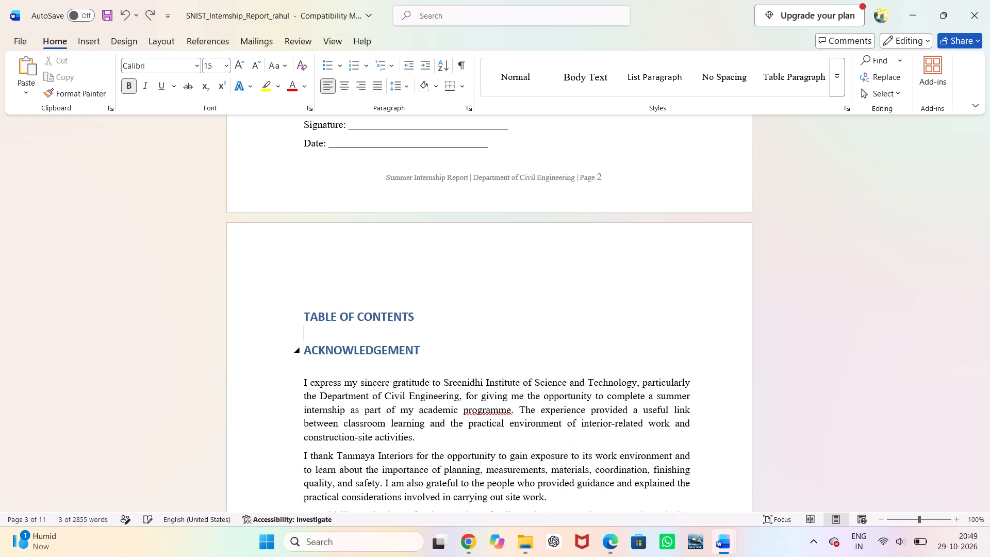
pyautogui.hotkey('ctrl', 'z')
pyautogui.hotkey('ctrl', 'z')
pyautogui.hotkey('ctrl', 'z')
pyautogui.hotkey('ctrl', 'z')
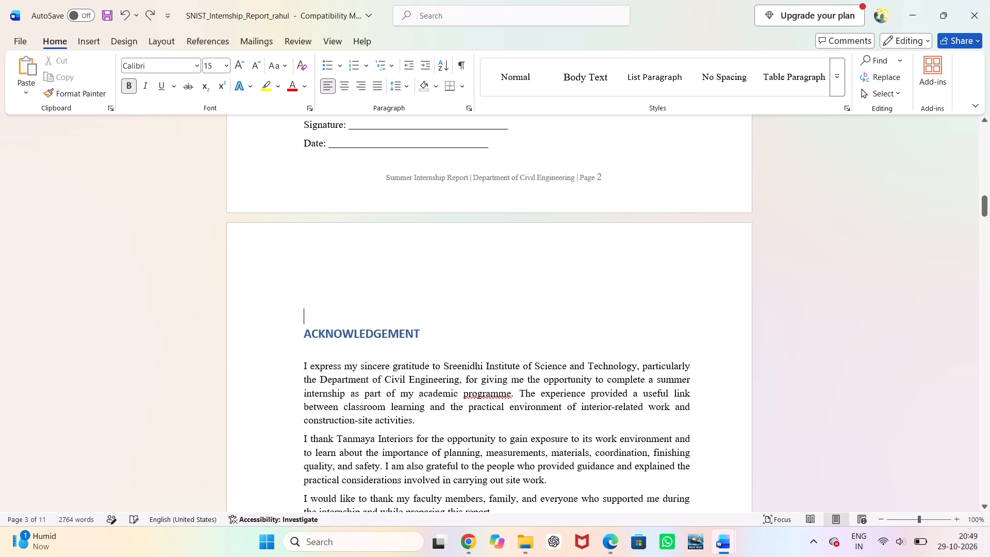
pyautogui.hotkey('ctrl', 'z')
pyautogui.hotkey('ctrl', 'z')
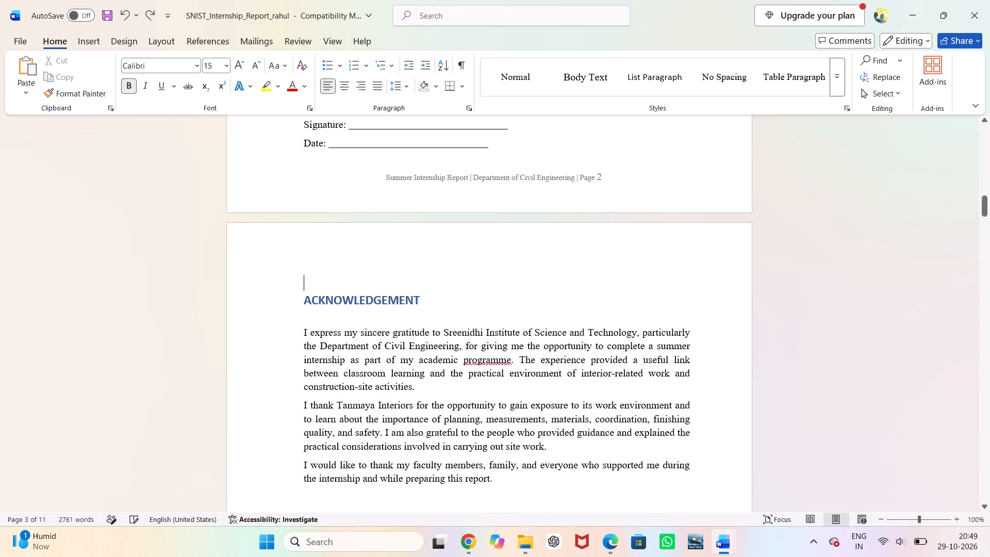
pyautogui.hotkey('ctrl', 'z')
pyautogui.hotkey('ctrl', 'z')
pyautogui.hotkey('ctrl', 'z')
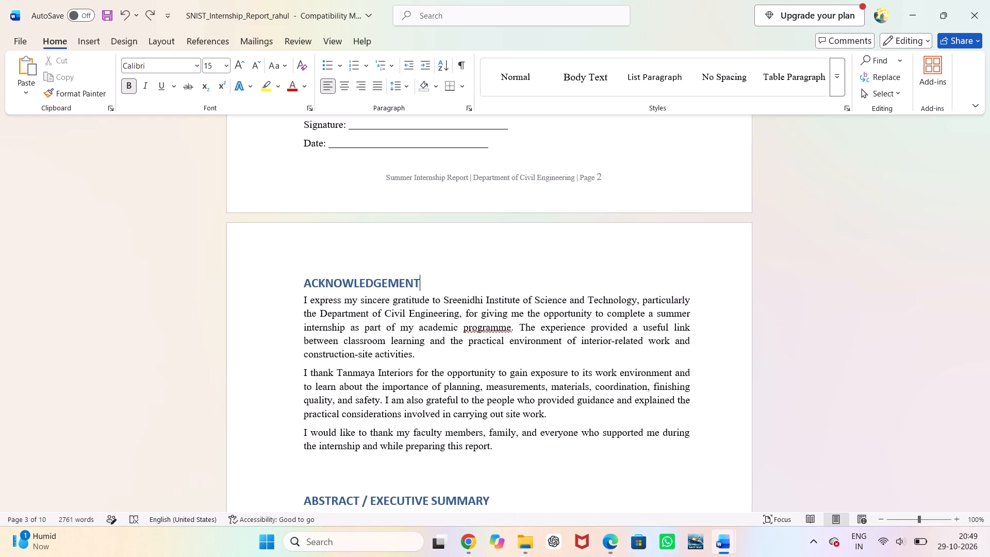
# Examine the order and page breaks of the Student Declaration, Acknowledgement, Abstract and Chapter 1 sections in the report.
pyautogui.scroll(-8, 581, 354)
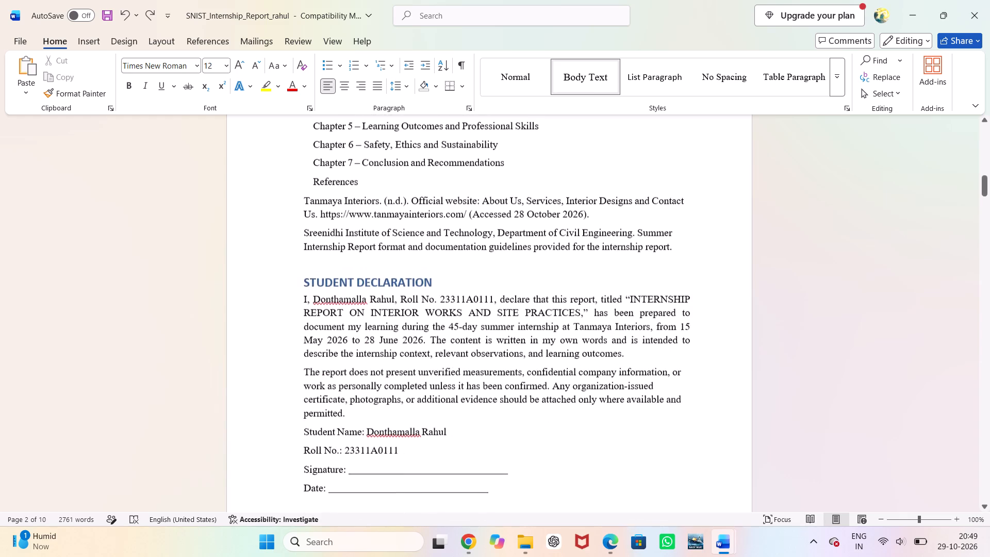
pyautogui.scroll(-6, 581, 354)
pyautogui.scroll(-20, 581, 354)
pyautogui.scroll(-4, 581, 354)
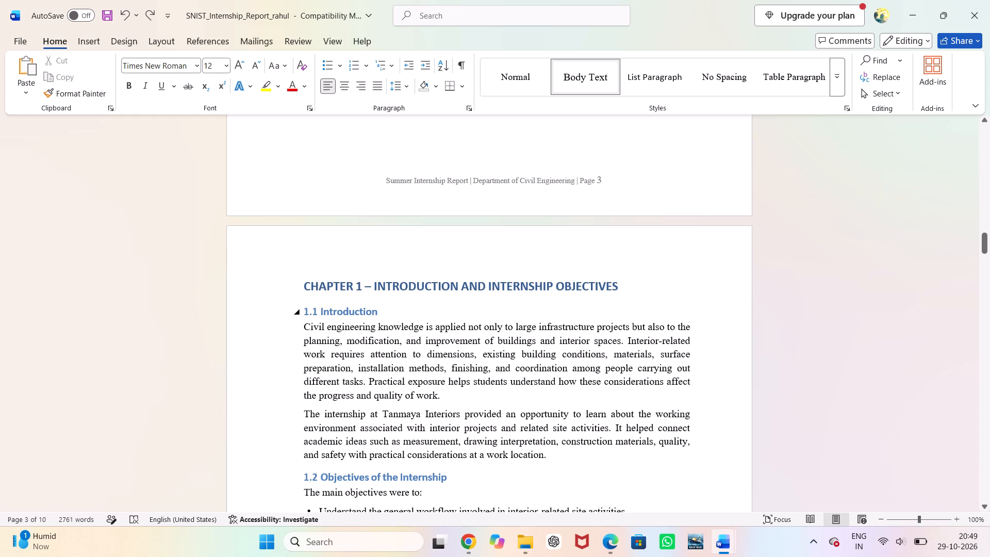
pyautogui.scroll(17, 388, 314)
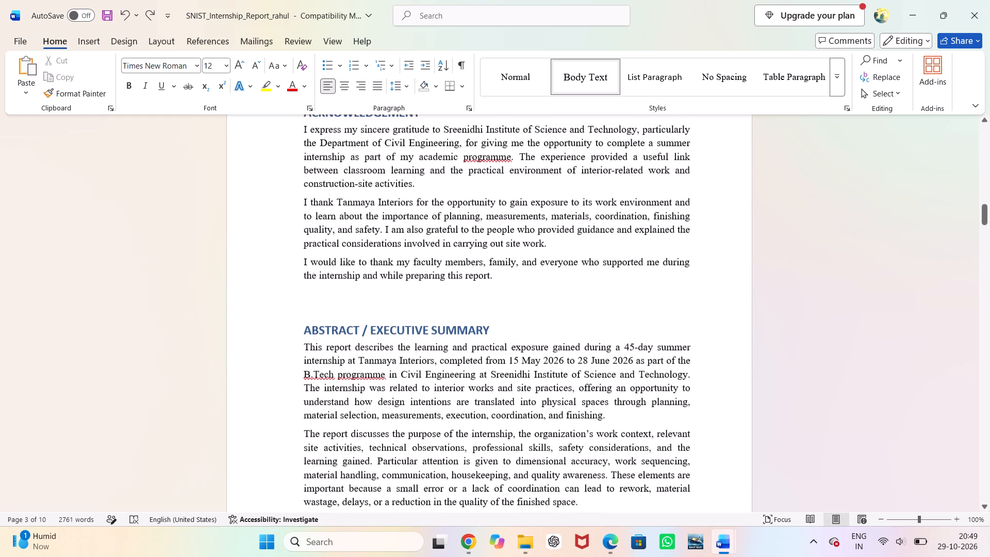
pyautogui.scroll(-1, 388, 314)
pyautogui.scroll(6, 388, 314)
pyautogui.scroll(-10, 388, 314)
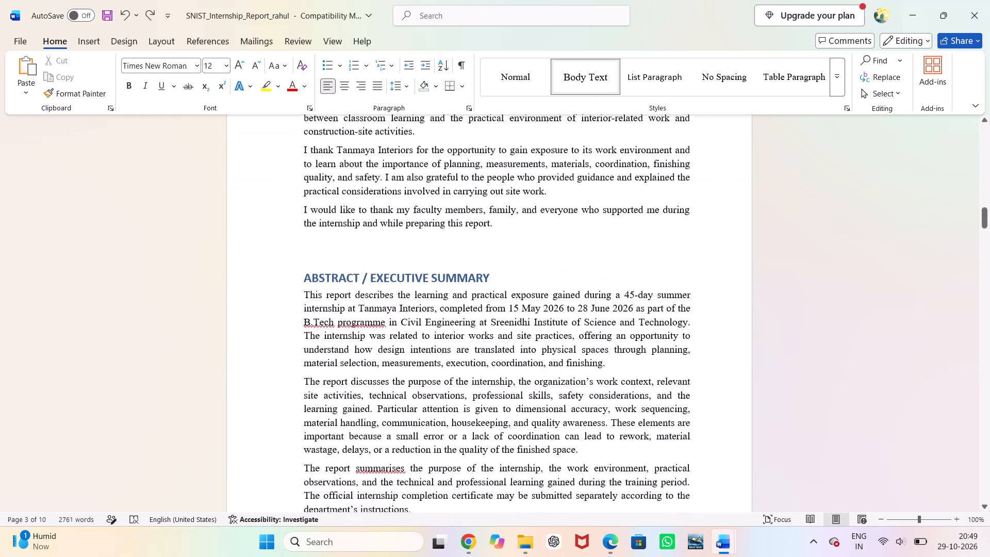
pyautogui.scroll(-13, 388, 314)
pyautogui.scroll(11, 388, 314)
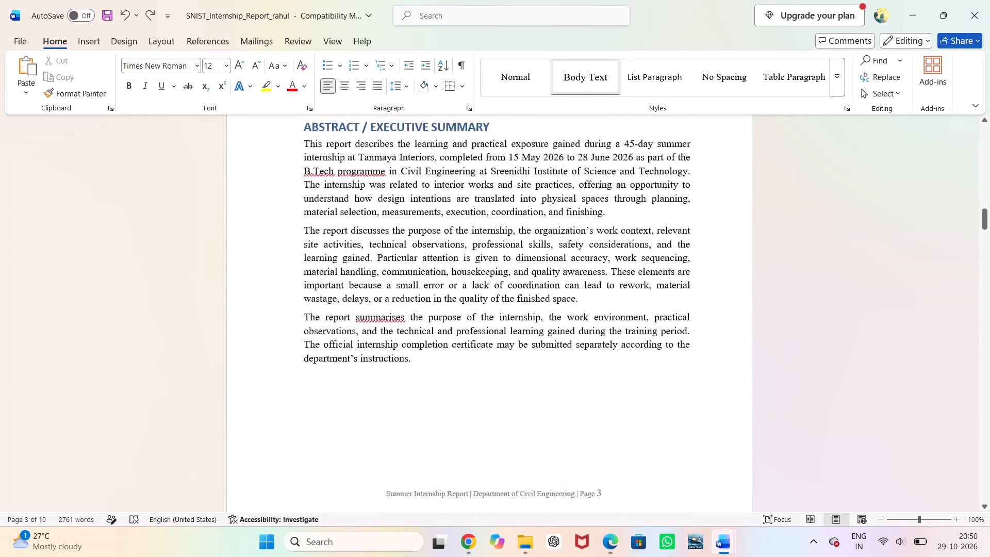
pyautogui.scroll(20, 398, 300)
pyautogui.scroll(13, 398, 300)
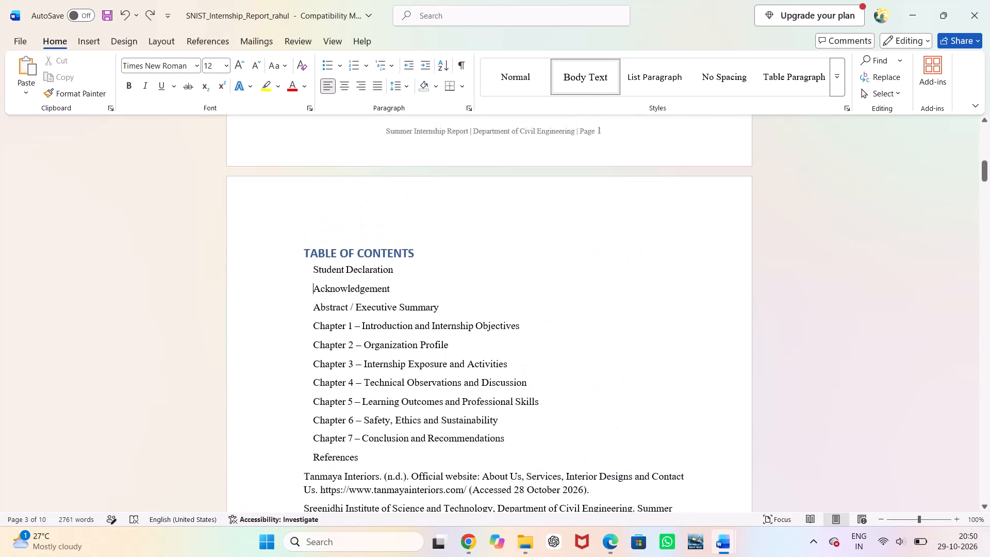
# Copy the page 2 Table of Contents section, from its heading through the Sreenidhi Institute reference.
pyautogui.moveTo(303, 250); pyautogui.dragTo(383, 391)
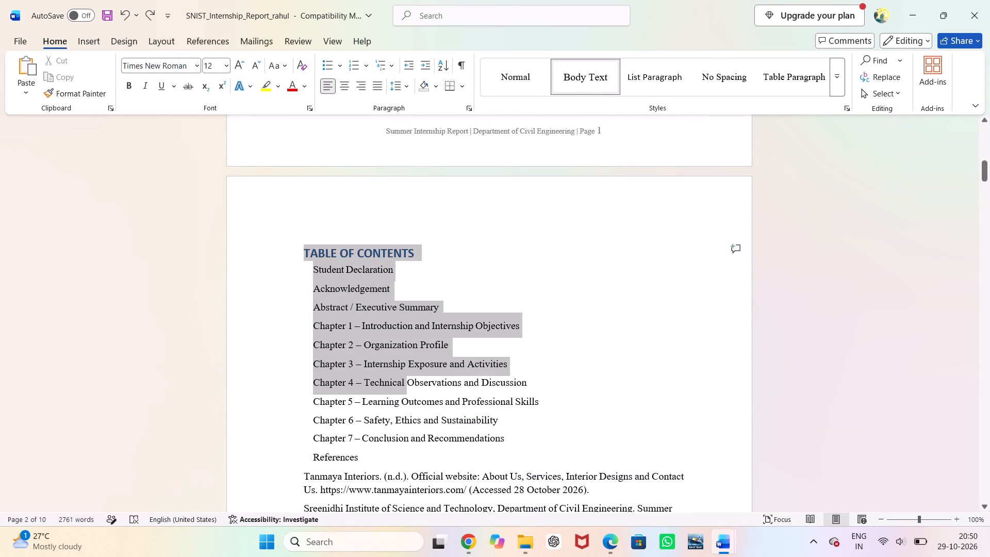
pyautogui.moveTo(383, 391); pyautogui.dragTo(435, 507)
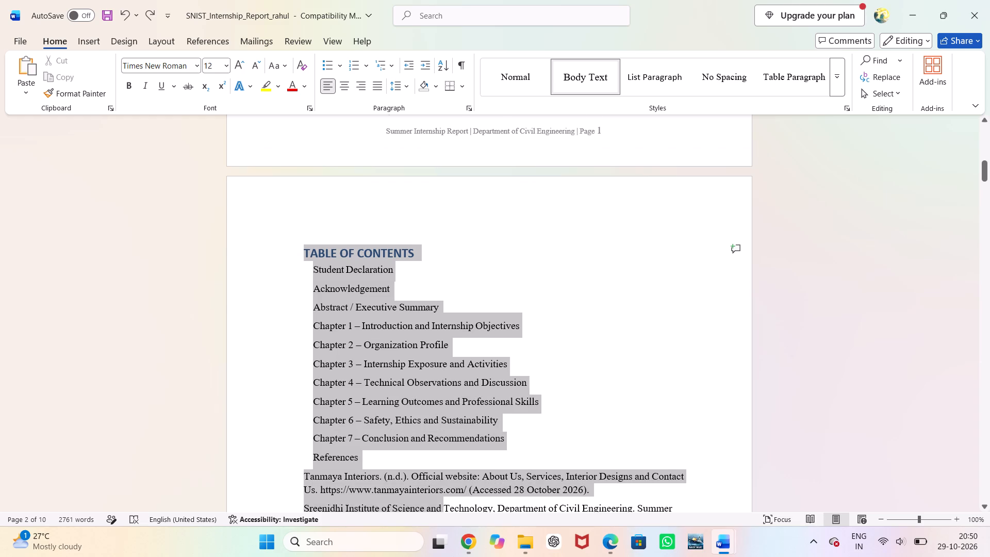
pyautogui.moveTo(435, 507); pyautogui.dragTo(679, 417)
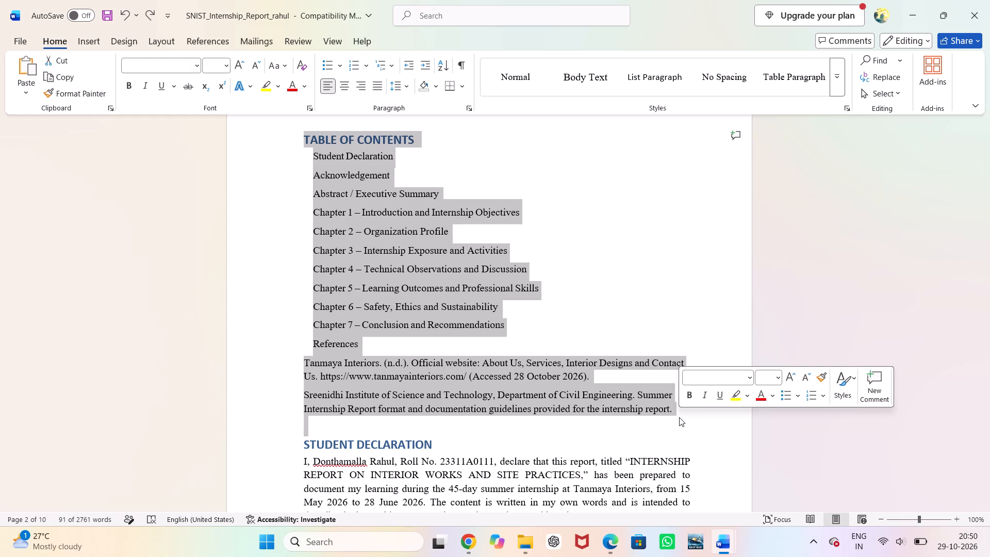
pyautogui.hotkey('ctrl', 'c')
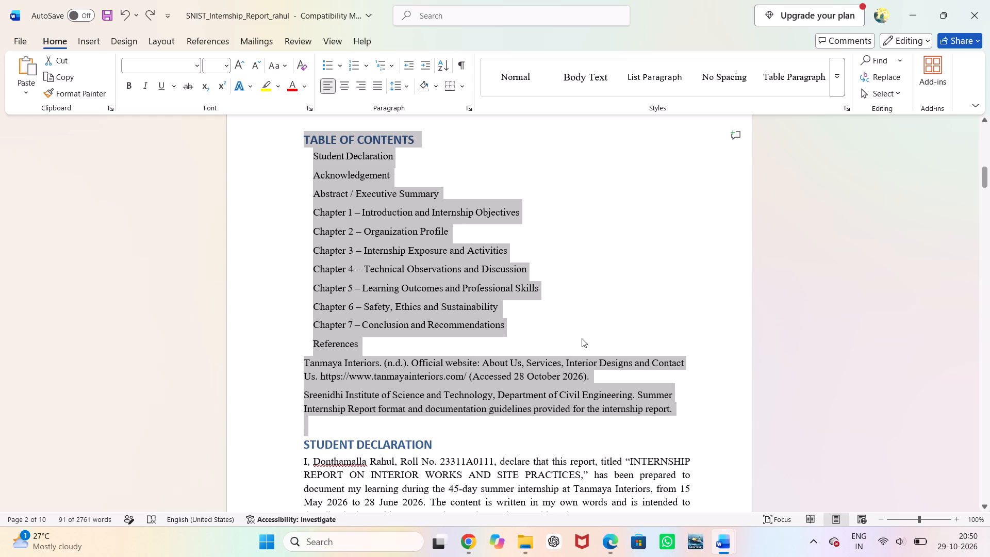
# Add two blank lines above the Chapter 1 heading on page 4 and paste the copied Table of Contents there.
pyautogui.scroll(-18, 587, 393)
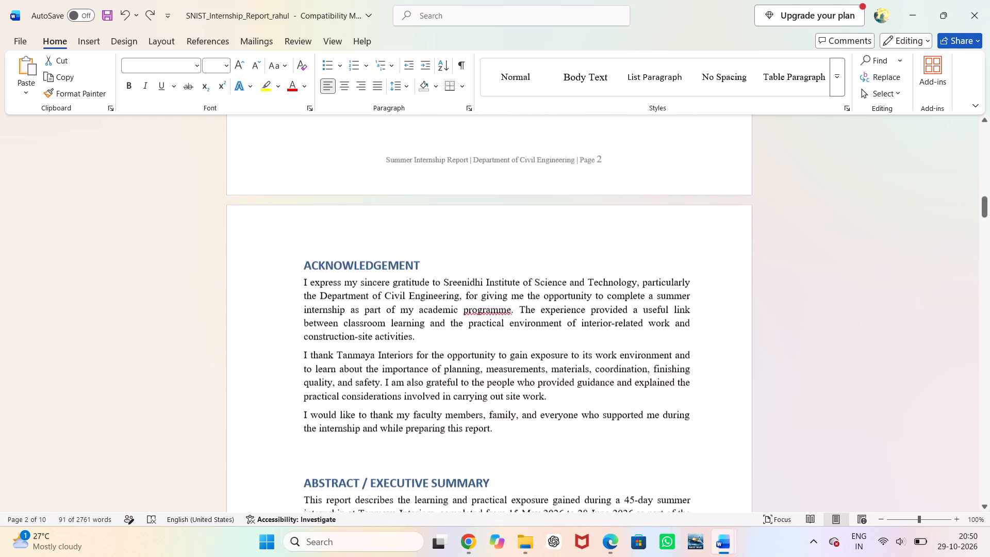
pyautogui.scroll(-19, 587, 394)
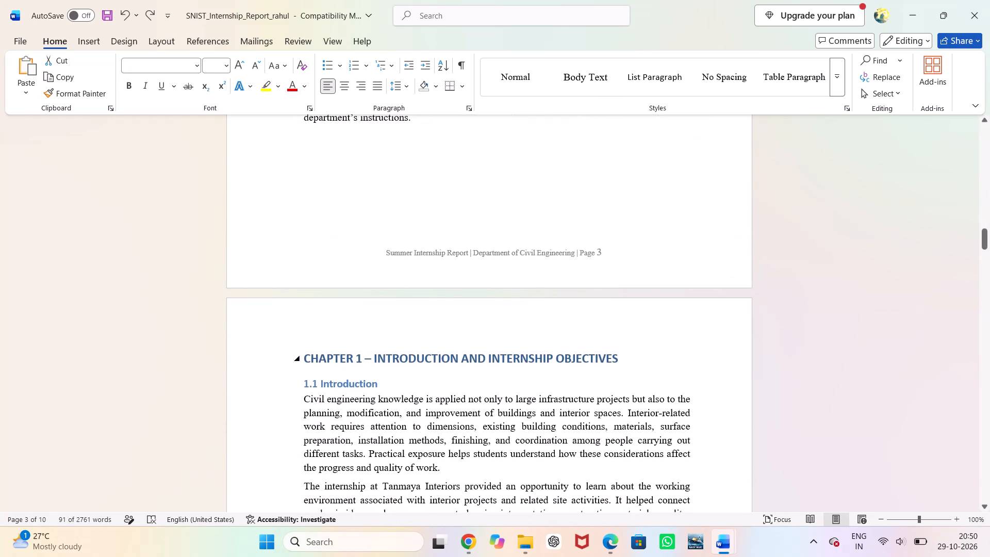
pyautogui.click(486, 340)
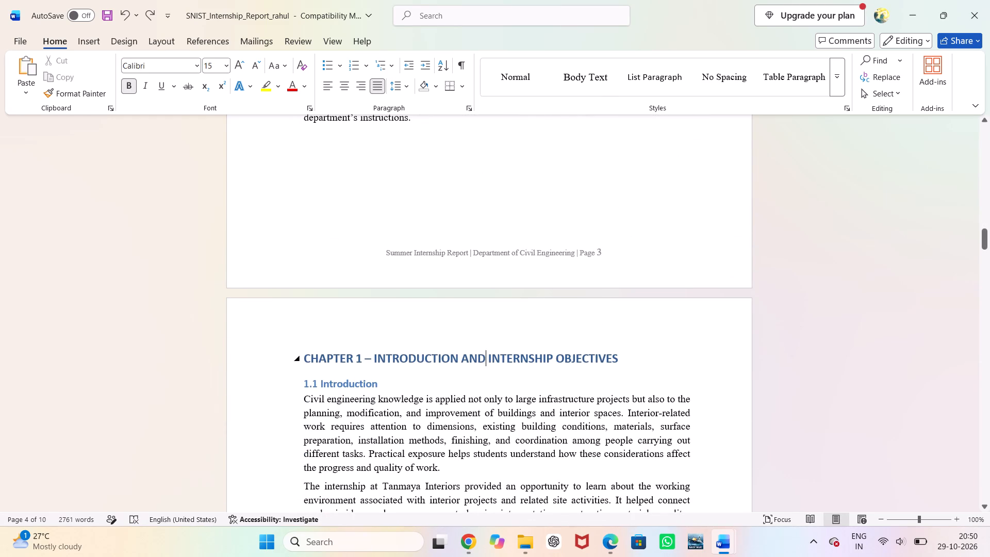
pyautogui.click(303, 355)
pyautogui.press('Return')
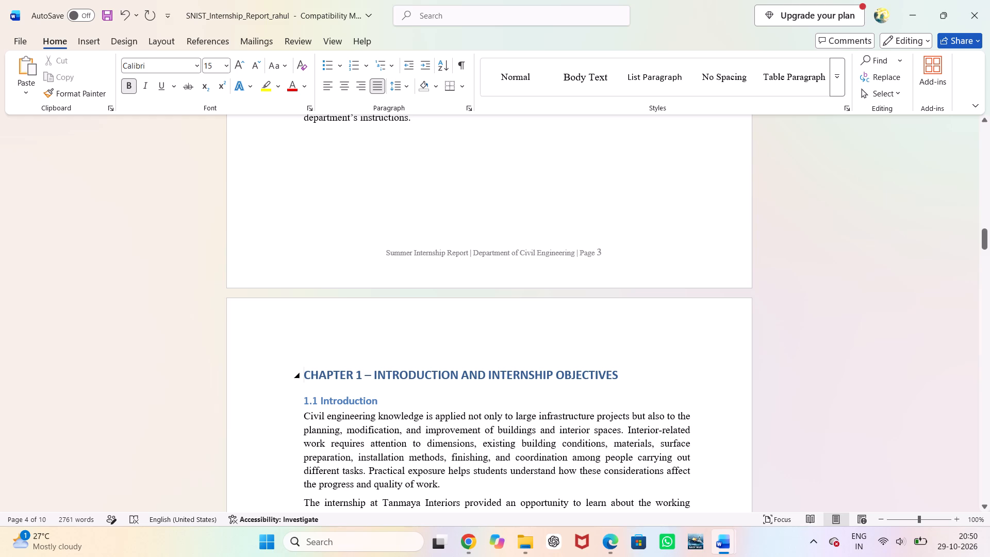
pyautogui.press('Return')
pyautogui.press('Up')
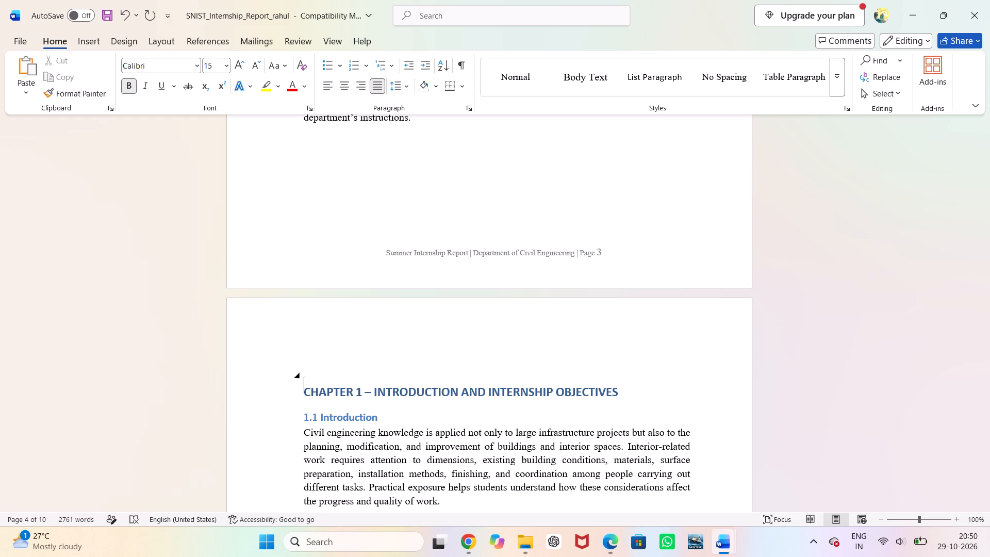
pyautogui.press('Up')
pyautogui.press('Up')
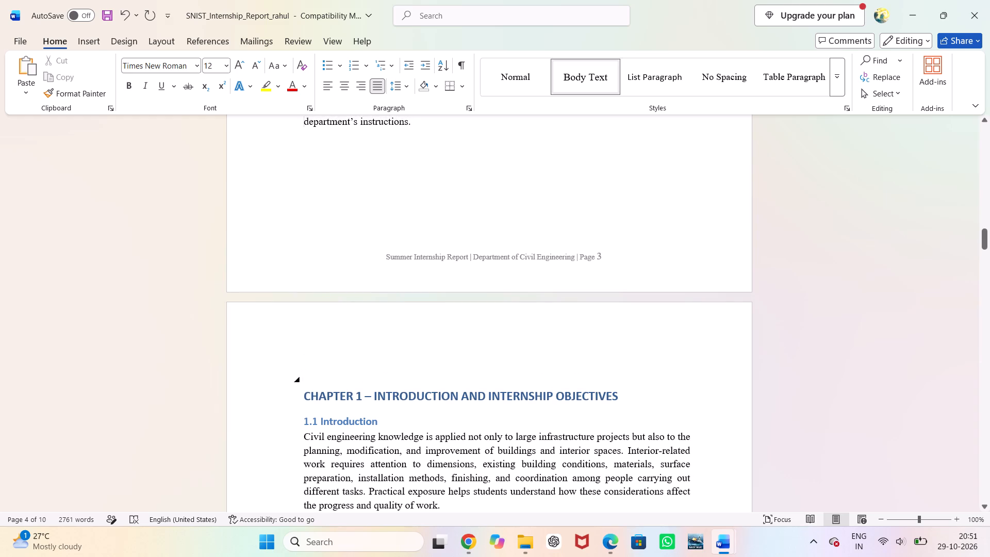
pyautogui.press('Down')
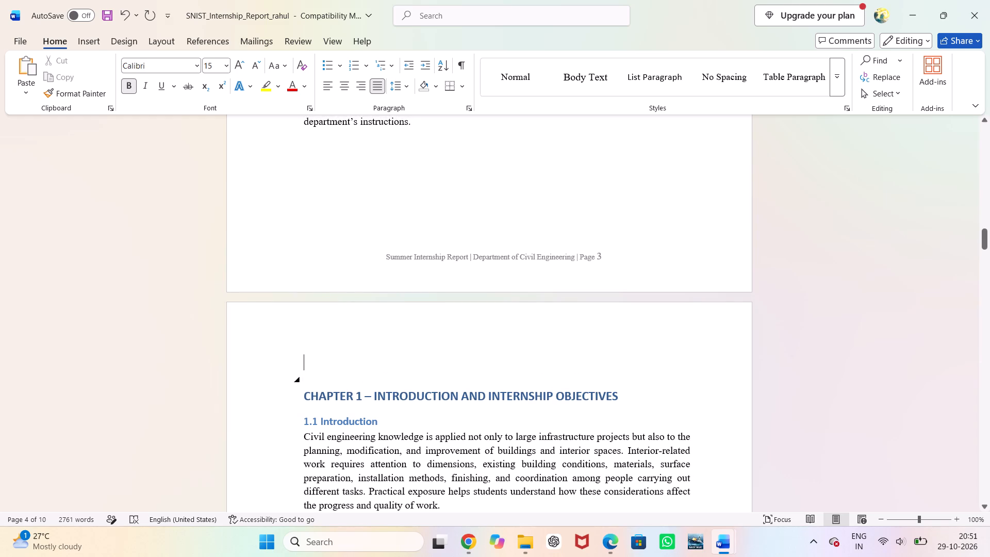
pyautogui.hotkey('ctrl', 'v')
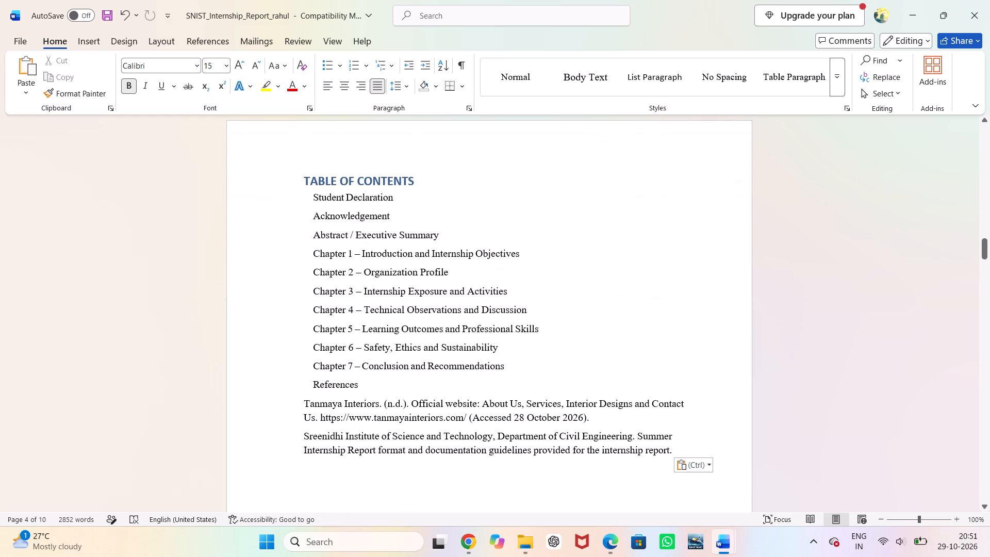
# Check the pasted Table of Contents and the layout of the Chapter 1 text that follows it.
pyautogui.scroll(-6, 371, 332)
pyautogui.scroll(13, 371, 332)
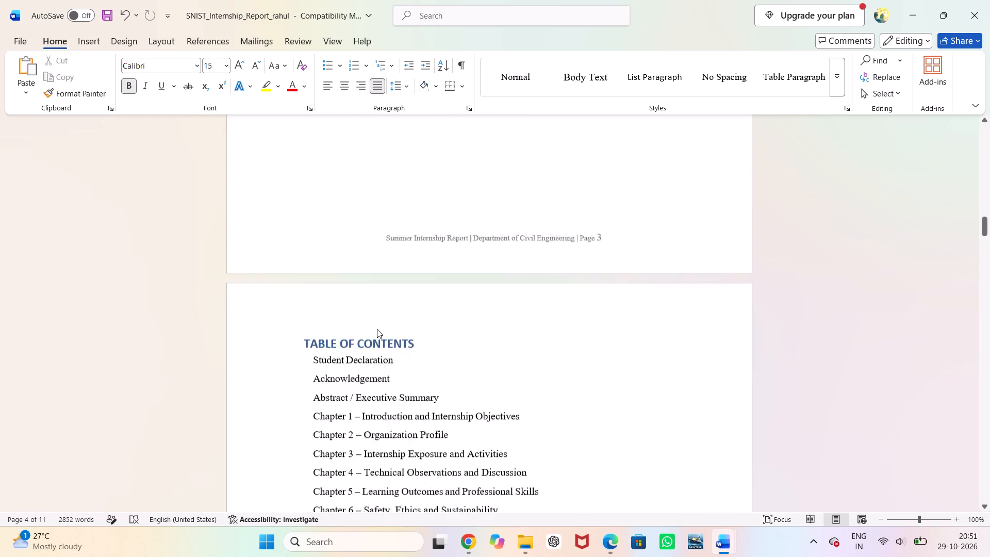
pyautogui.scroll(2, 377, 329)
pyautogui.scroll(-11, 377, 329)
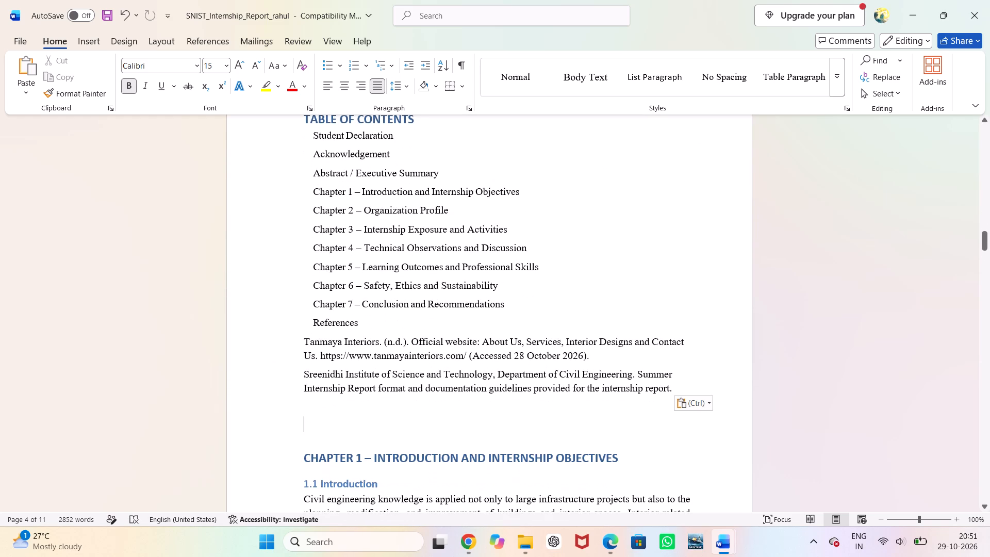
pyautogui.scroll(3, 377, 329)
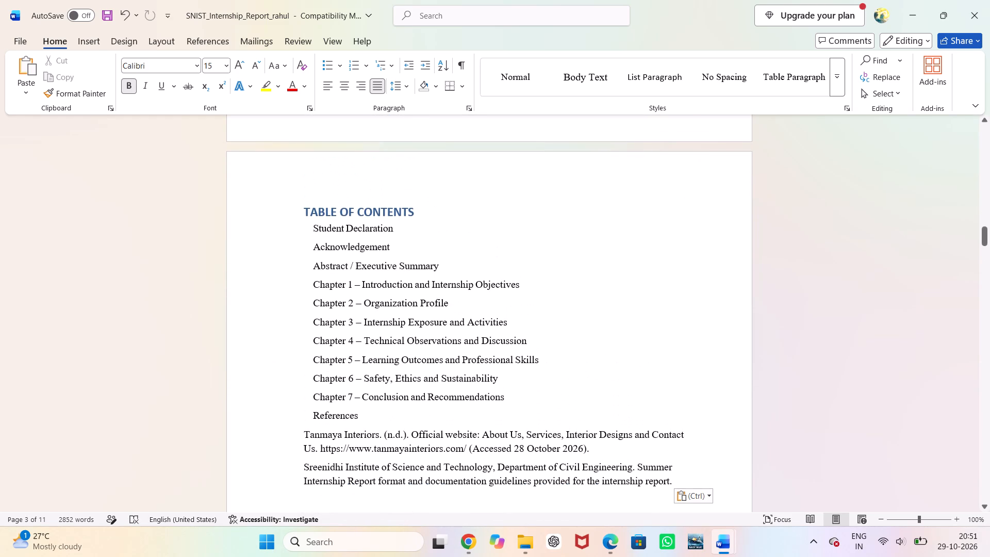
pyautogui.scroll(-3, 426, 335)
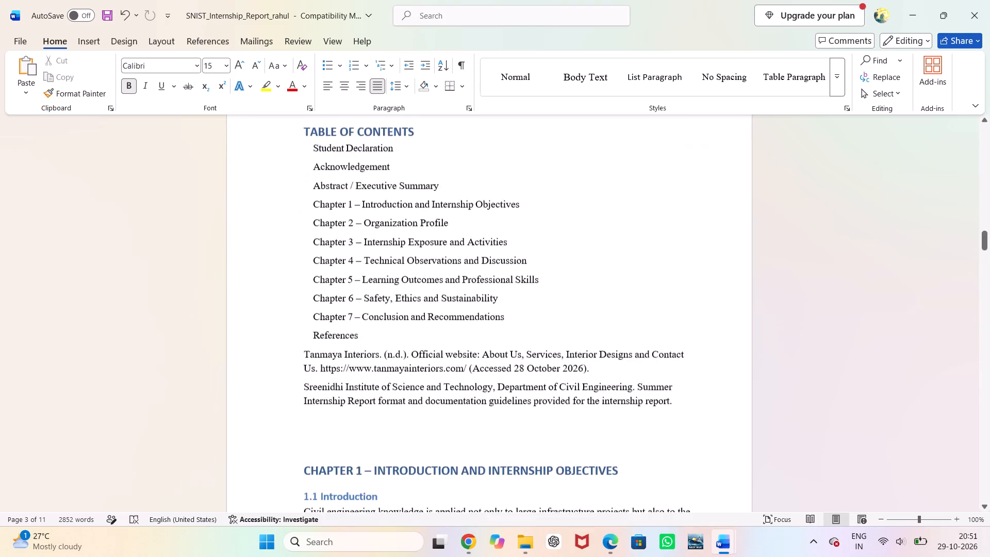
pyautogui.scroll(-15, 426, 335)
pyautogui.scroll(-11, 426, 335)
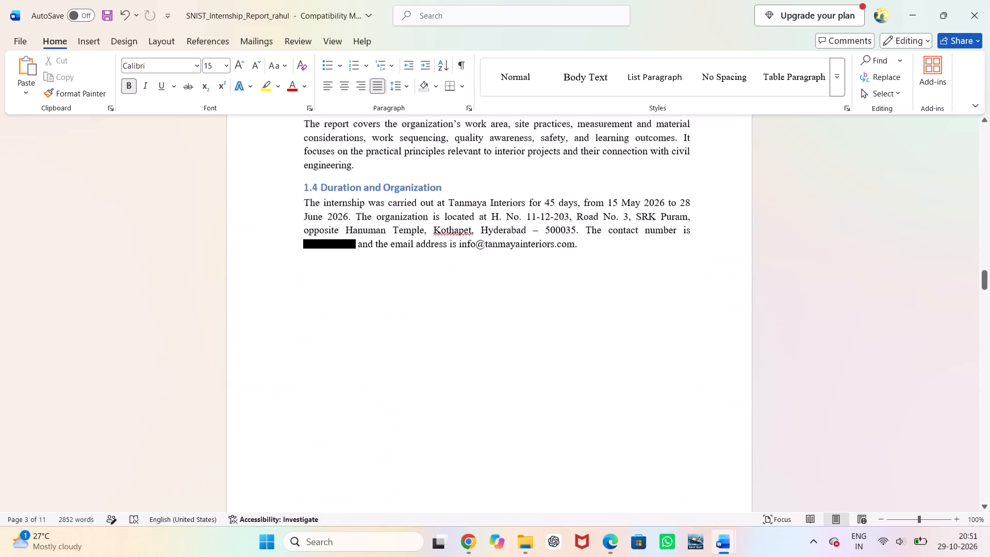
# Examine the layout and page breaks of Chapters 1 to 4, especially the blank space between section 1.4 and Chapter 2.
pyautogui.scroll(-12, 426, 335)
pyautogui.scroll(14, 426, 335)
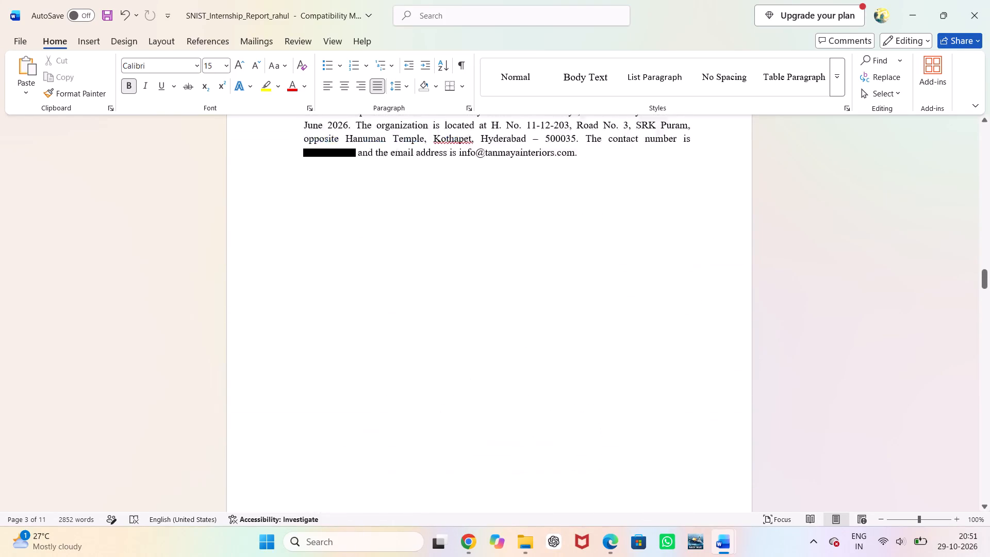
pyautogui.scroll(13, 426, 335)
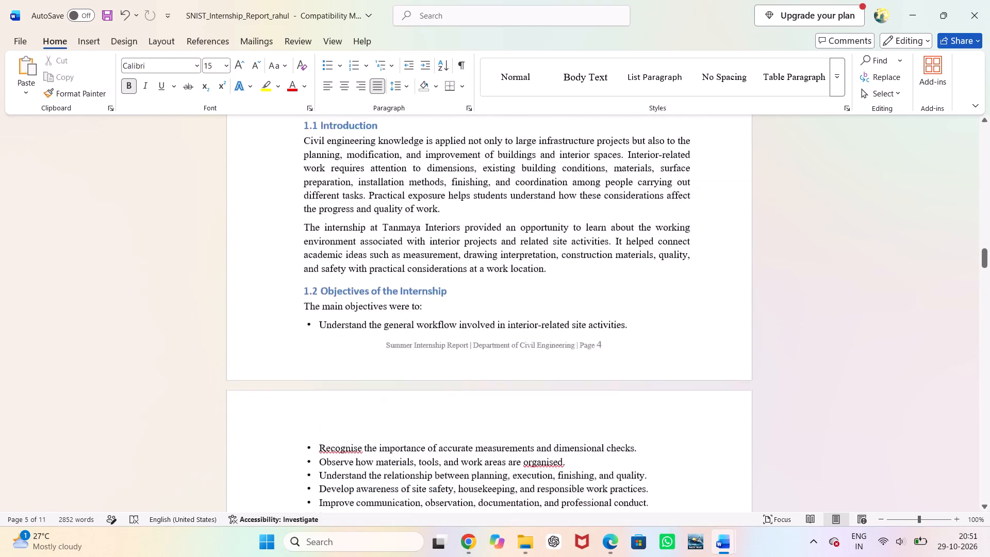
pyautogui.scroll(-8, 426, 335)
pyautogui.scroll(-14, 426, 335)
pyautogui.scroll(-16, 426, 335)
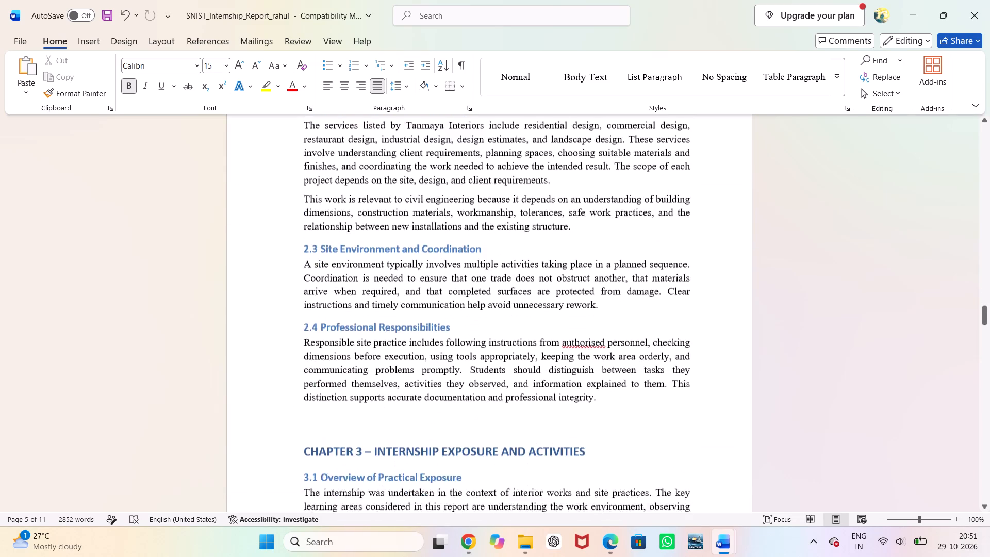
pyautogui.scroll(-20, 423, 334)
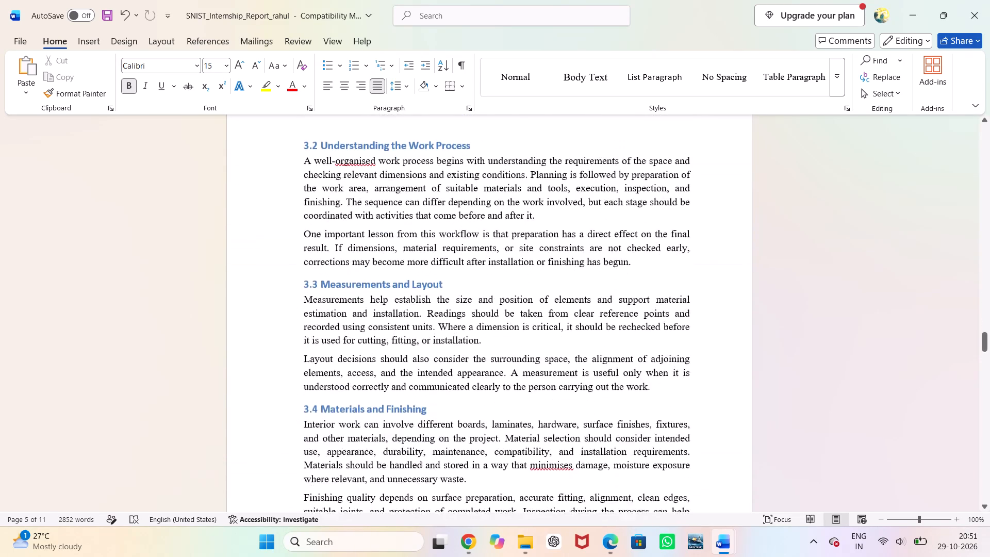
pyautogui.scroll(-17, 423, 334)
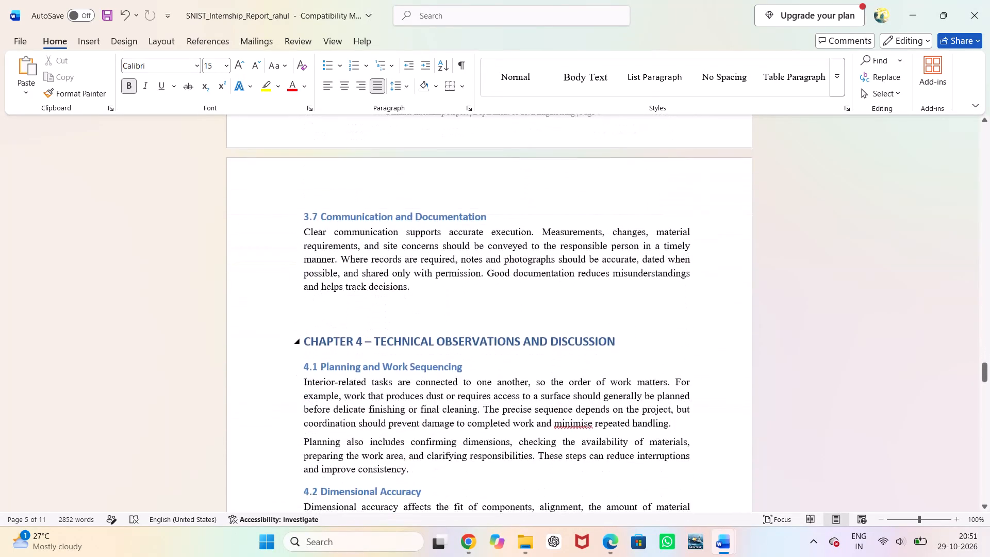
pyautogui.scroll(-4, 423, 334)
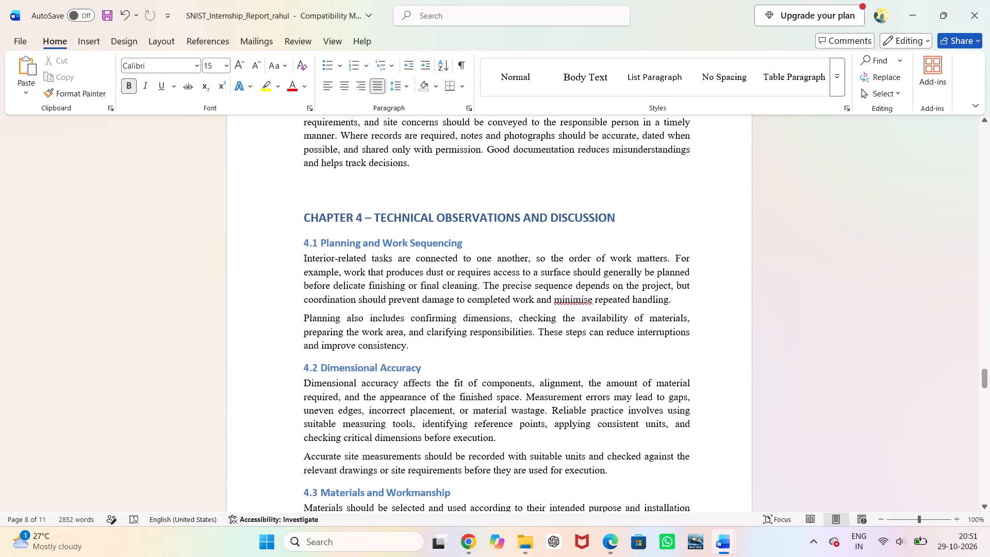
pyautogui.scroll(14, 388, 336)
pyautogui.scroll(8, 388, 336)
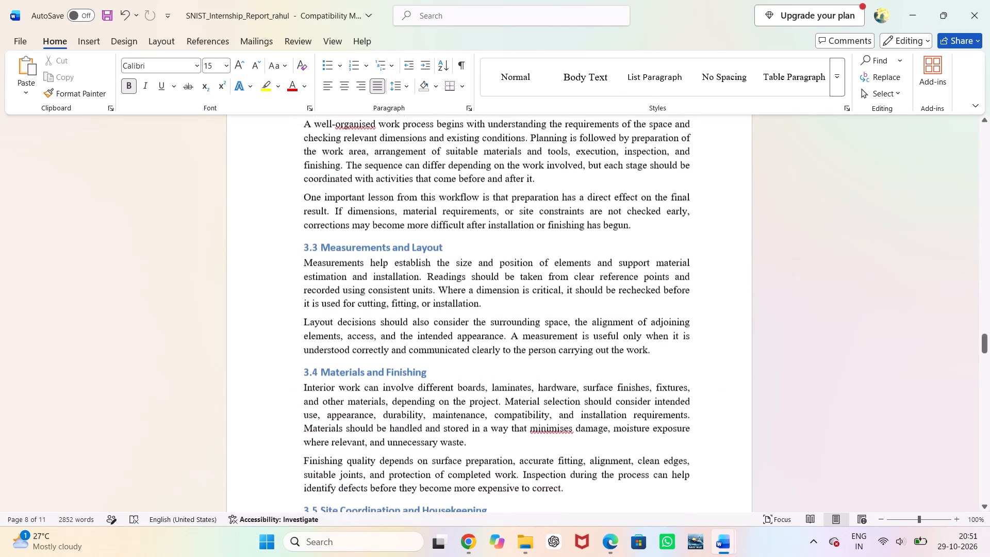
pyautogui.scroll(16, 388, 336)
pyautogui.scroll(20, 388, 336)
pyautogui.scroll(1, 388, 336)
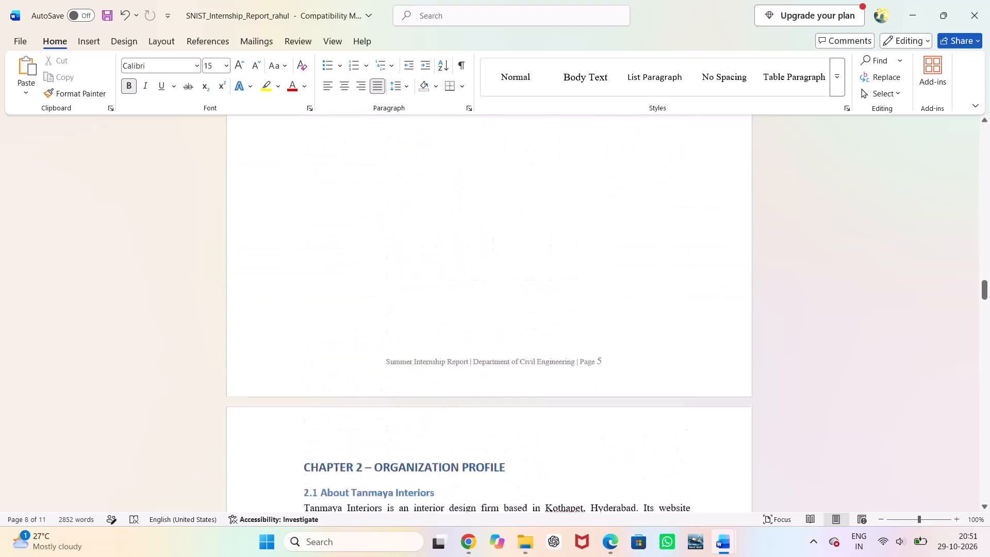
pyautogui.scroll(8, 388, 336)
pyautogui.scroll(-8, 388, 336)
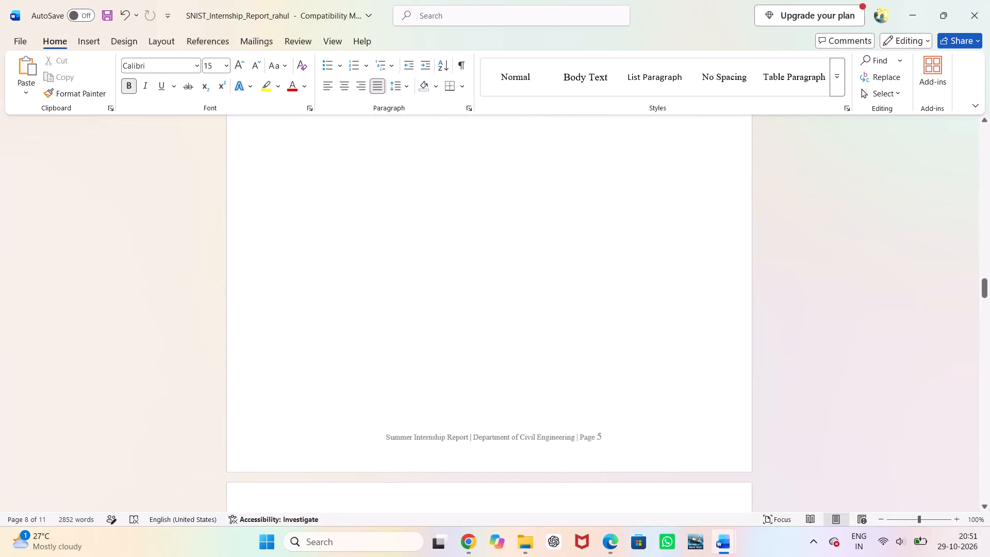
pyautogui.scroll(7, 388, 336)
pyautogui.scroll(2, 390, 406)
pyautogui.scroll(-4, 390, 406)
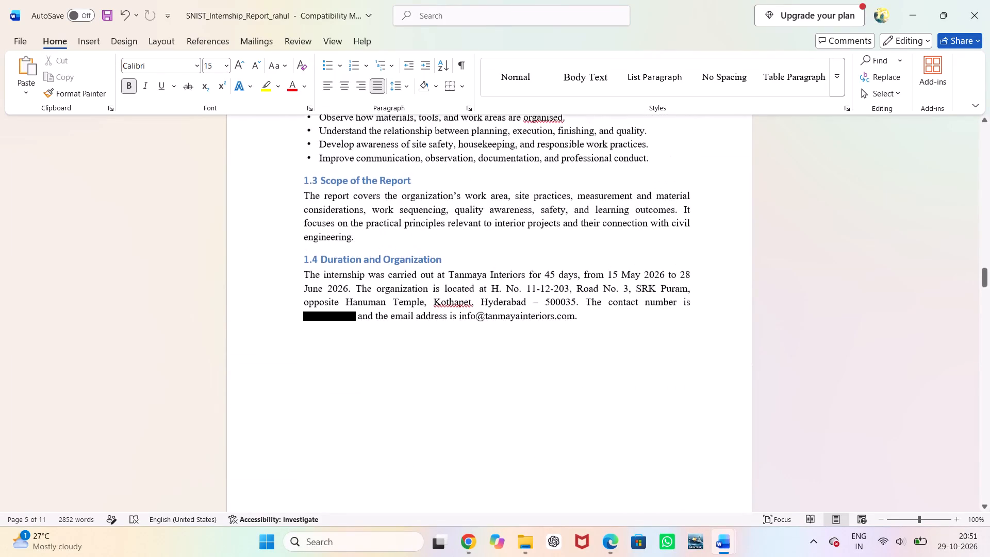
pyautogui.scroll(-1, 390, 406)
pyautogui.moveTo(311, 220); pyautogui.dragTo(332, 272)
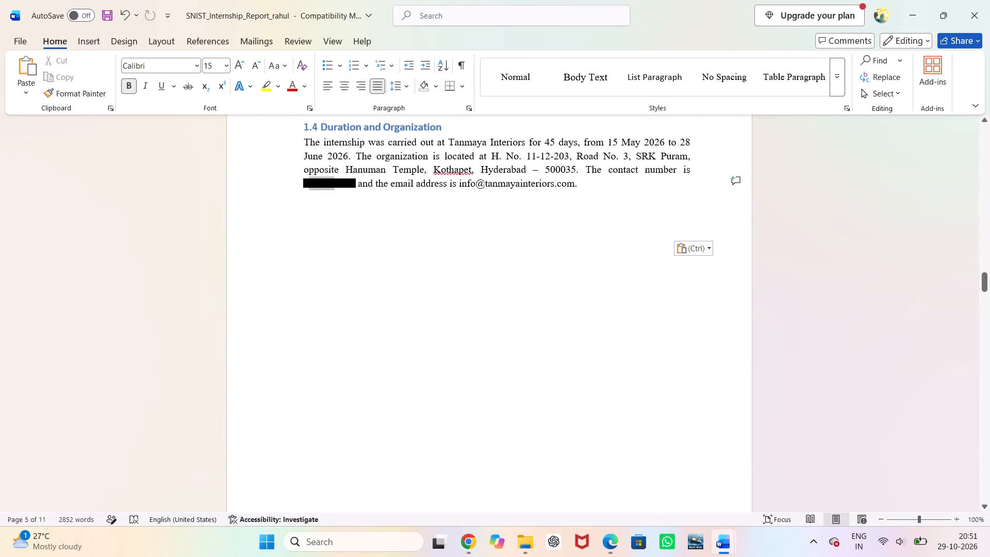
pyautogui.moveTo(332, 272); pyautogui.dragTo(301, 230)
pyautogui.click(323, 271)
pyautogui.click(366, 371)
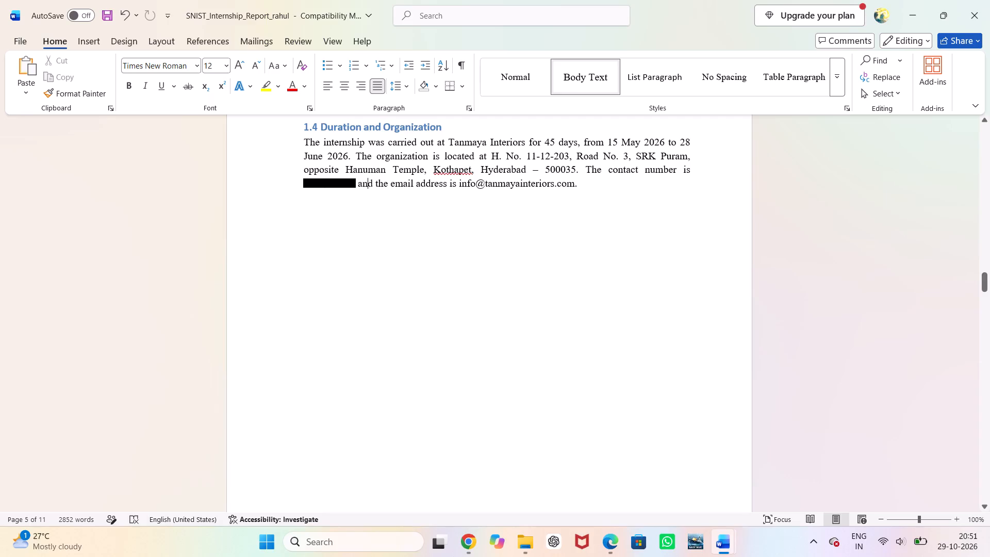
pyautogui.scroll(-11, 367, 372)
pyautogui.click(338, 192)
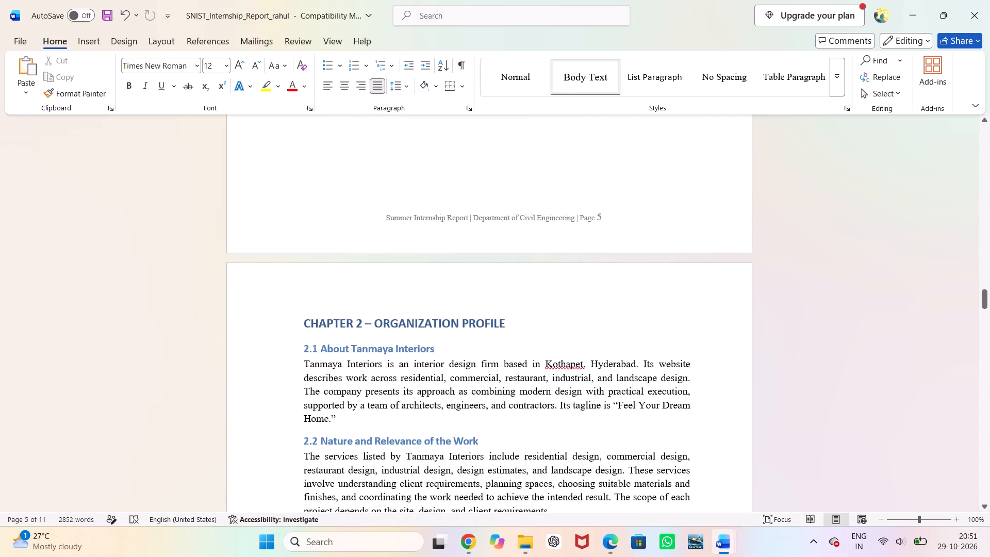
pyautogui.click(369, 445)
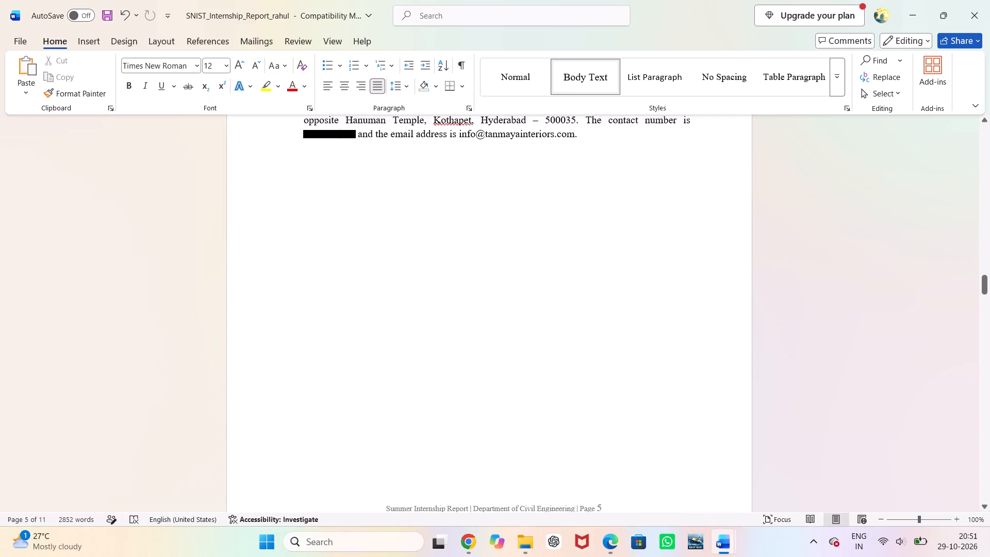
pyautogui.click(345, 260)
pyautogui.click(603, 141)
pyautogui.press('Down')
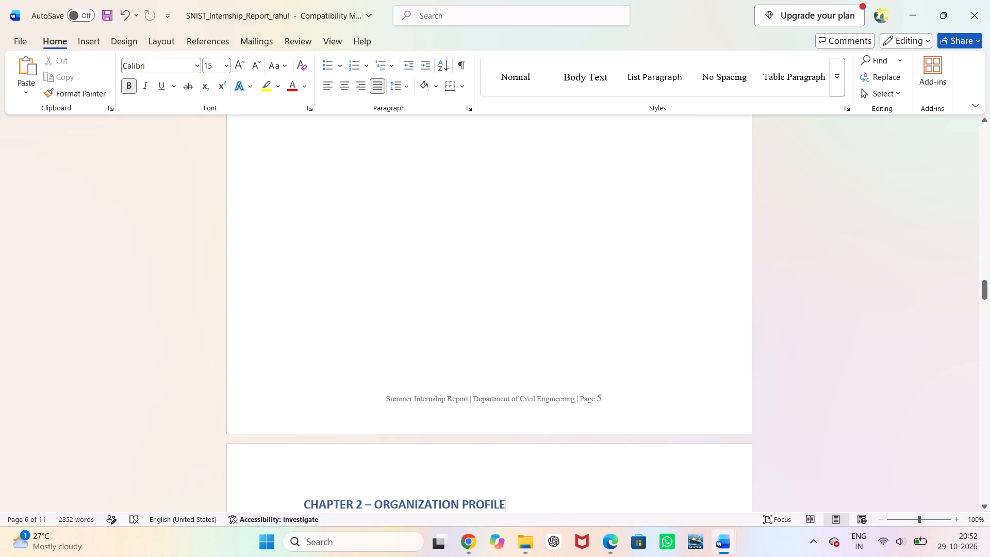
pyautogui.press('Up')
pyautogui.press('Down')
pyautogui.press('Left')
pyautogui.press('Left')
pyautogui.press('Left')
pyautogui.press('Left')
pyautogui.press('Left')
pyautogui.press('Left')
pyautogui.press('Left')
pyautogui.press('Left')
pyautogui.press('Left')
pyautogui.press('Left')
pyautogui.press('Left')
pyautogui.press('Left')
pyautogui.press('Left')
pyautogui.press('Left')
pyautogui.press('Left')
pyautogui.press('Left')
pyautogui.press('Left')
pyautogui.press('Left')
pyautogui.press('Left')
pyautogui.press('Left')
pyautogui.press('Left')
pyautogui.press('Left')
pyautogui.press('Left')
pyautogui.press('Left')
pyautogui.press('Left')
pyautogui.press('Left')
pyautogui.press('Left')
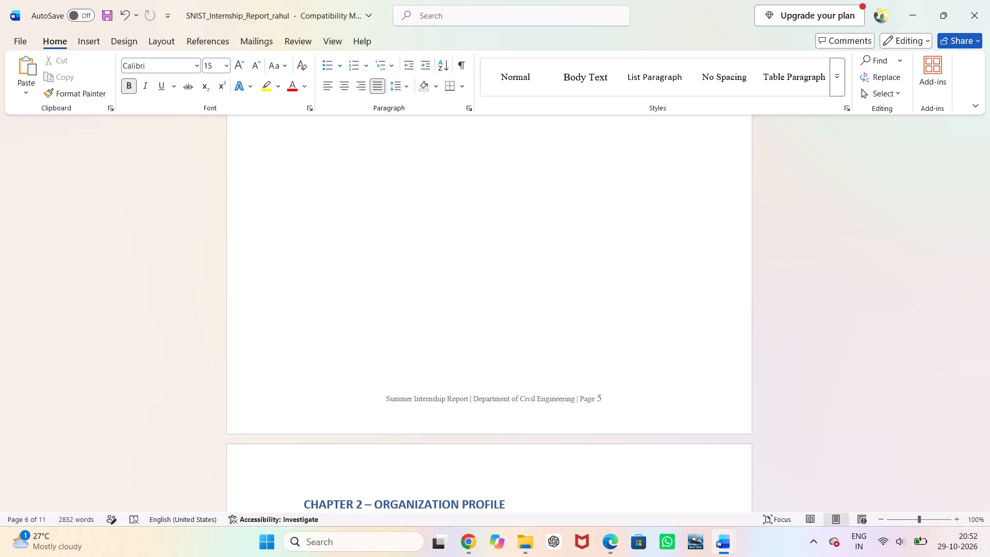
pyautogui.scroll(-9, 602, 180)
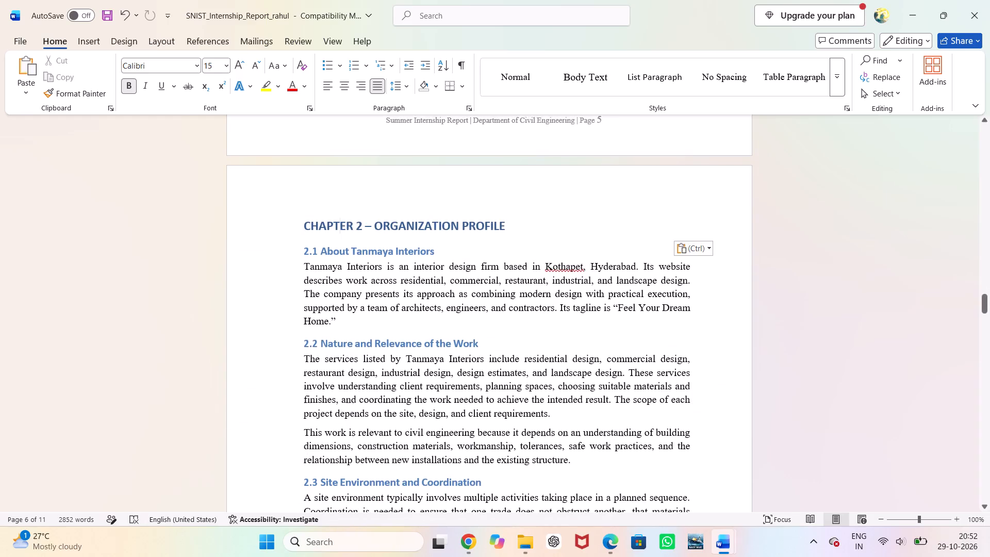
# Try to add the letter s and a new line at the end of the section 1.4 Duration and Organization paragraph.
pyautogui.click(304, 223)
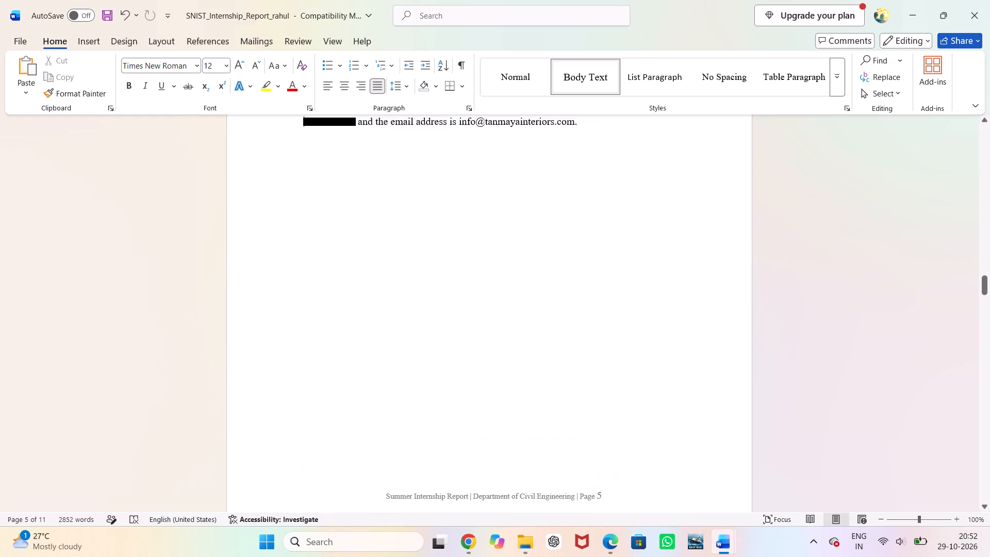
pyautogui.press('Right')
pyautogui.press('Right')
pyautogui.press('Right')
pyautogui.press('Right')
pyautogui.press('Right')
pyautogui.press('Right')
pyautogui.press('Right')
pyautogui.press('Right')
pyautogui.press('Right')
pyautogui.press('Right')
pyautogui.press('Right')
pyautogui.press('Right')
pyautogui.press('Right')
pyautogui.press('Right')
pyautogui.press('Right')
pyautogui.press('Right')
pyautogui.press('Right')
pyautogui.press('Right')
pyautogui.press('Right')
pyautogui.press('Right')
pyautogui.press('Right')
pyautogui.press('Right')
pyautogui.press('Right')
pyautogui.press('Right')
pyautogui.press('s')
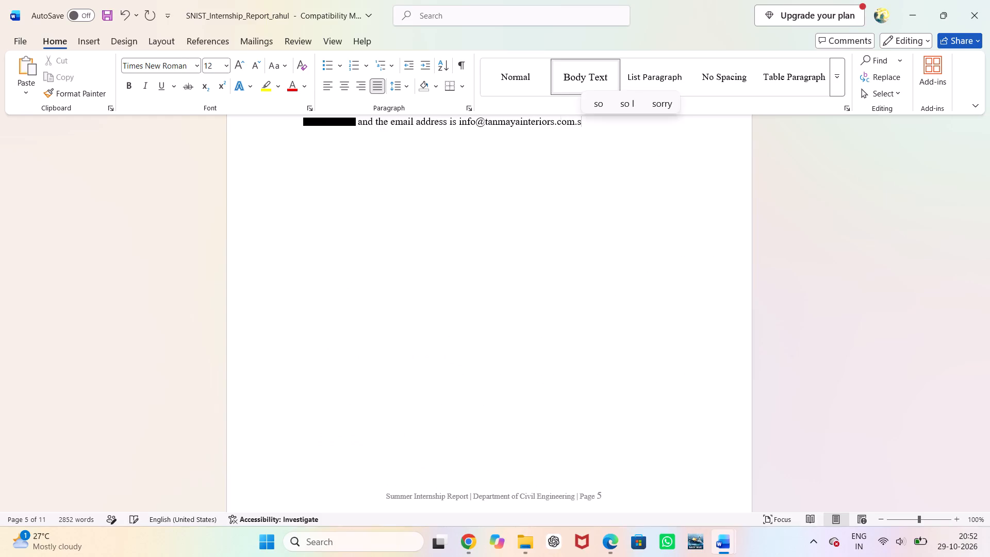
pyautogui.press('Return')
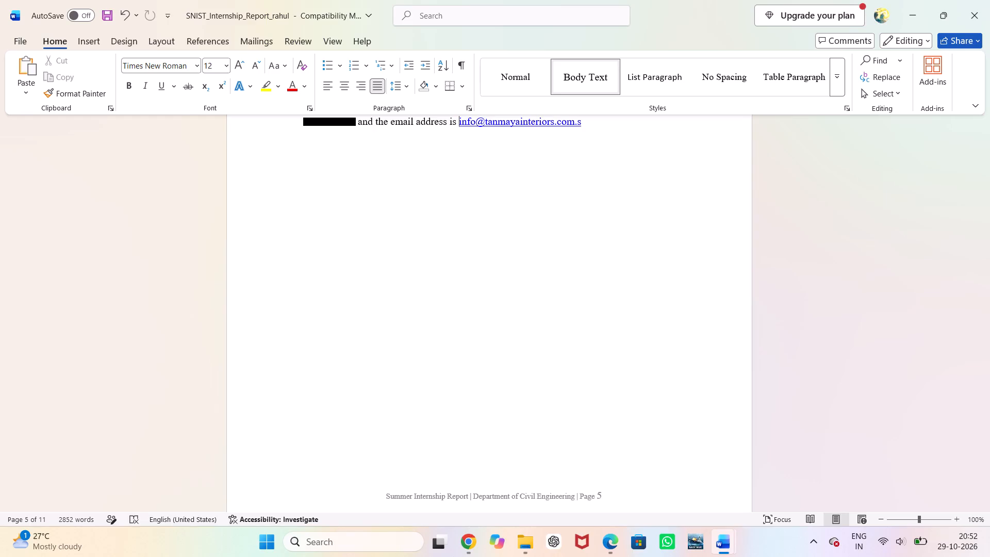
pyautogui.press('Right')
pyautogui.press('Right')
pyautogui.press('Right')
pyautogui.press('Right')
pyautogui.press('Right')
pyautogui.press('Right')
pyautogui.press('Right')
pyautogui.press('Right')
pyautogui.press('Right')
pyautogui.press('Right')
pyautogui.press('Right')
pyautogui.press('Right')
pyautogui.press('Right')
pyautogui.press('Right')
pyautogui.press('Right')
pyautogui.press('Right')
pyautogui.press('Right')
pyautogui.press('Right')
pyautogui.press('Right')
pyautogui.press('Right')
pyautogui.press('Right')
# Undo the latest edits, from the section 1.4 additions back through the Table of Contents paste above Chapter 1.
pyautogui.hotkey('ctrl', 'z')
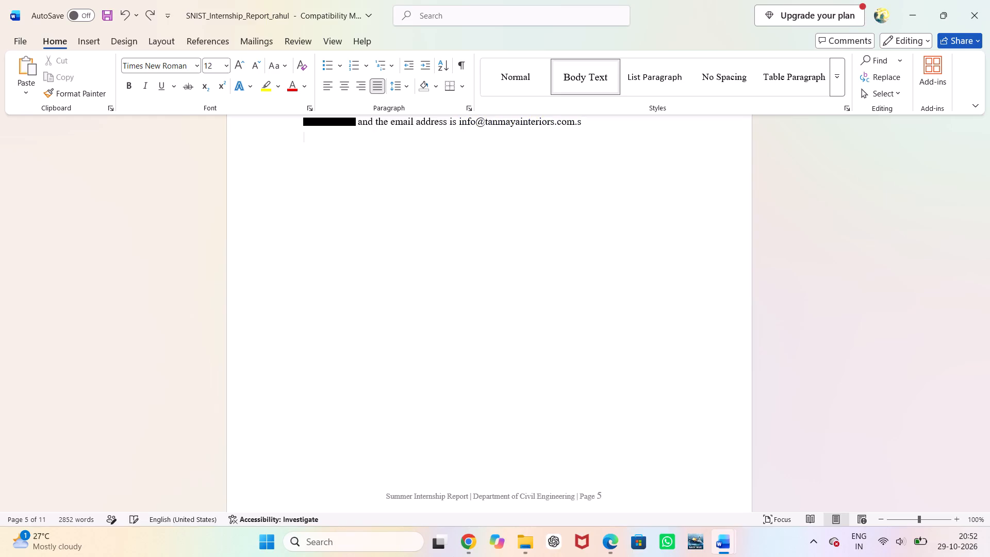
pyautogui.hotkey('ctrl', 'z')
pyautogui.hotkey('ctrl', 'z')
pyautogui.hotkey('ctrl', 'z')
# Check the section order and page breaks from the Student Declaration to Chapter 2 without the pasted Table of Contents.
pyautogui.scroll(2, 342, 202)
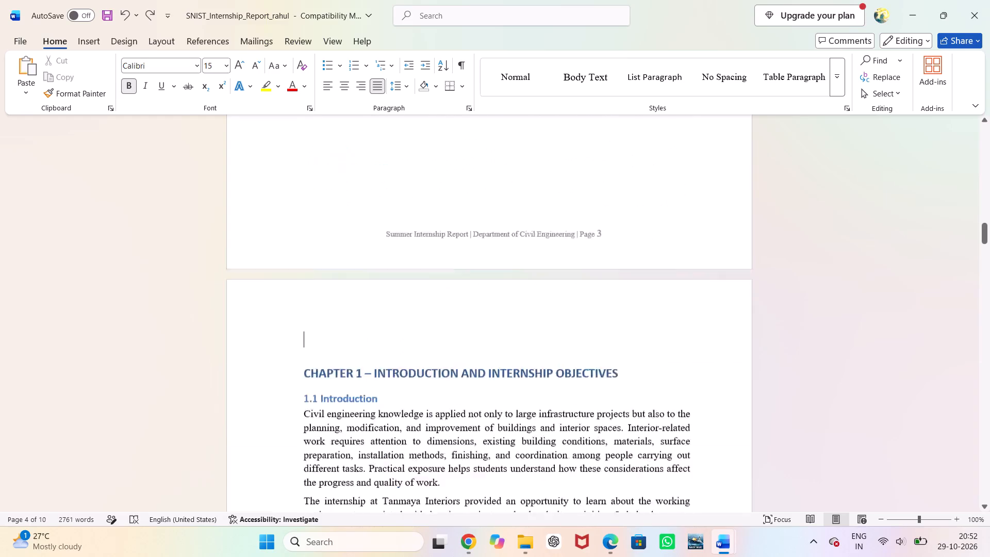
pyautogui.scroll(2, 342, 202)
pyautogui.hscroll(1, 342, 202)
pyautogui.scroll(1, 342, 202)
pyautogui.hscroll(1, 342, 202)
pyautogui.scroll(1, 342, 202)
pyautogui.scroll(-3, 342, 202)
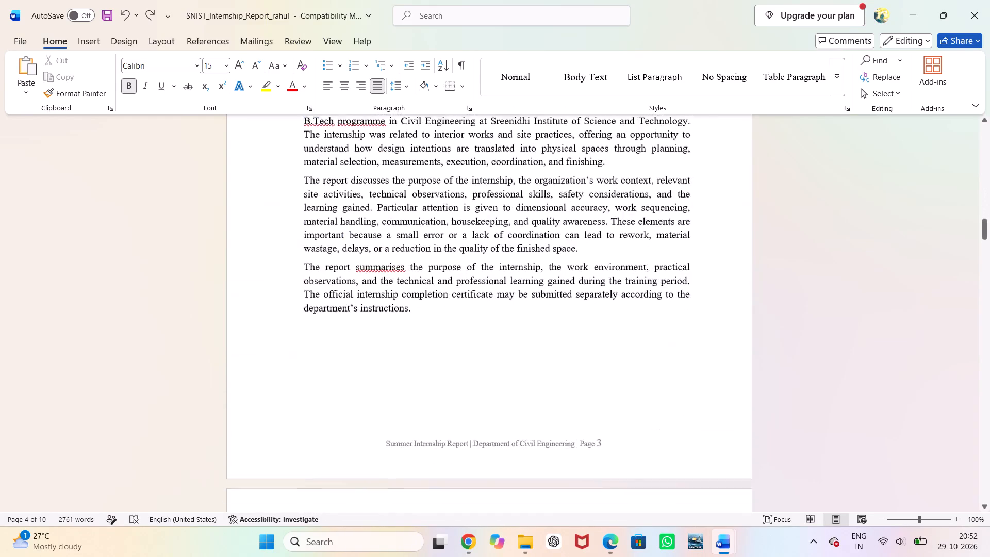
pyautogui.scroll(-5, 342, 202)
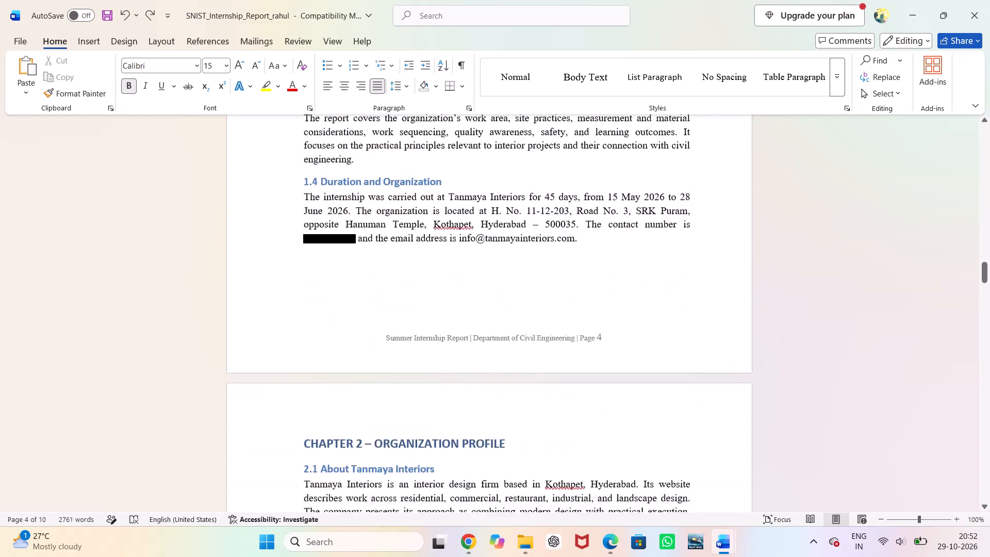
pyautogui.scroll(-2, 342, 202)
pyautogui.scroll(5, 342, 202)
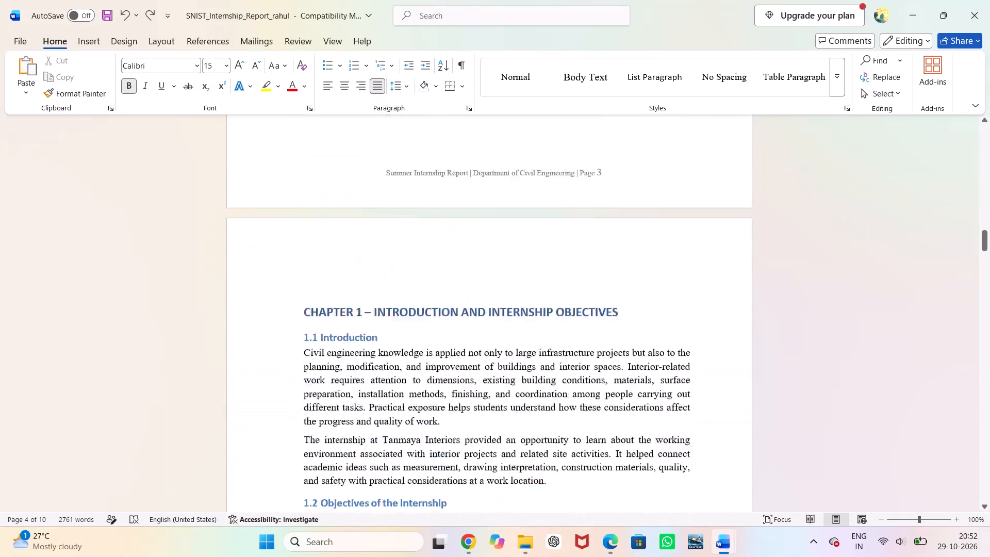
pyautogui.scroll(5, 342, 202)
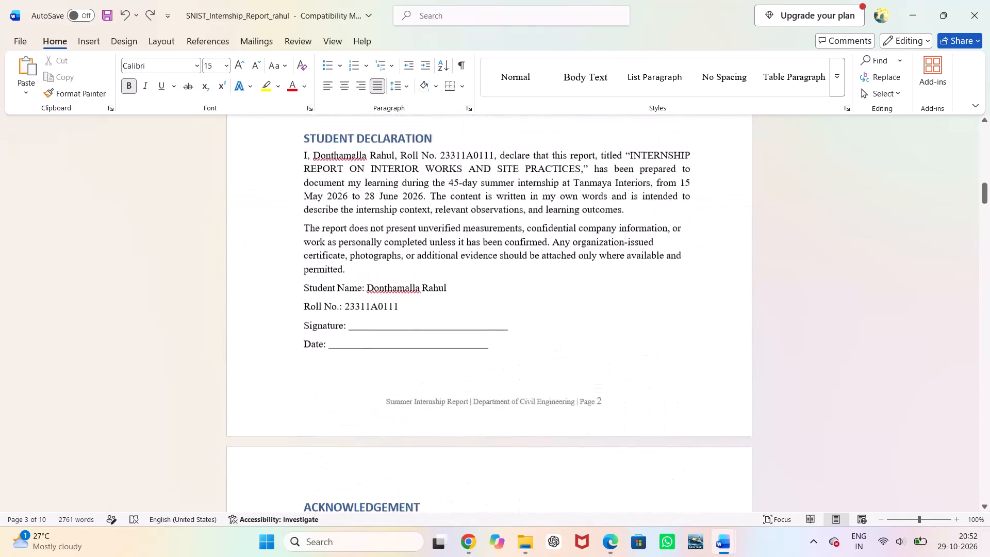
pyautogui.scroll(1, 342, 202)
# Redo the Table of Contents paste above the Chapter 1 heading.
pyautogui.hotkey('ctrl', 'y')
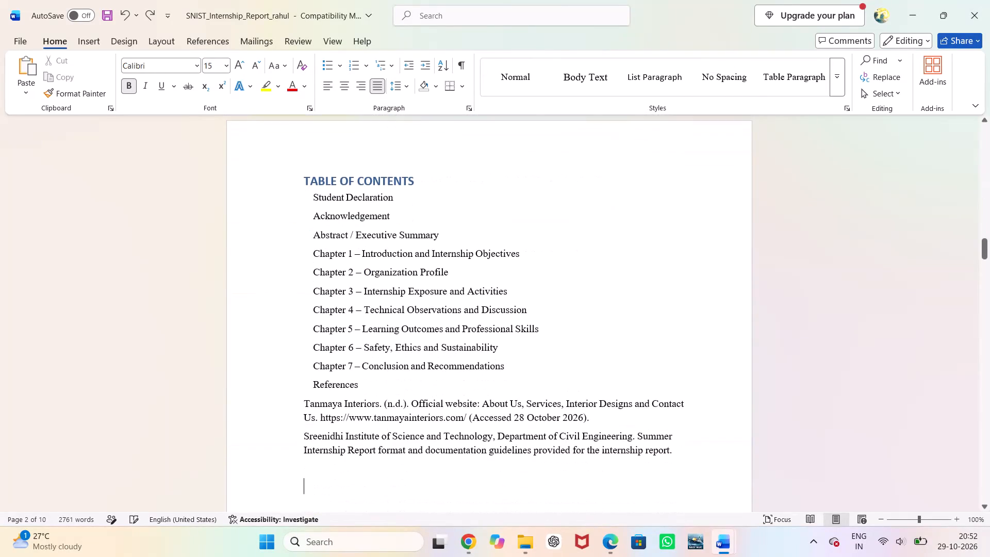
# Check the section order, page breaks and both Table of Contents copies from the title page to the Chapter 2 heading.
pyautogui.scroll(8, 342, 202)
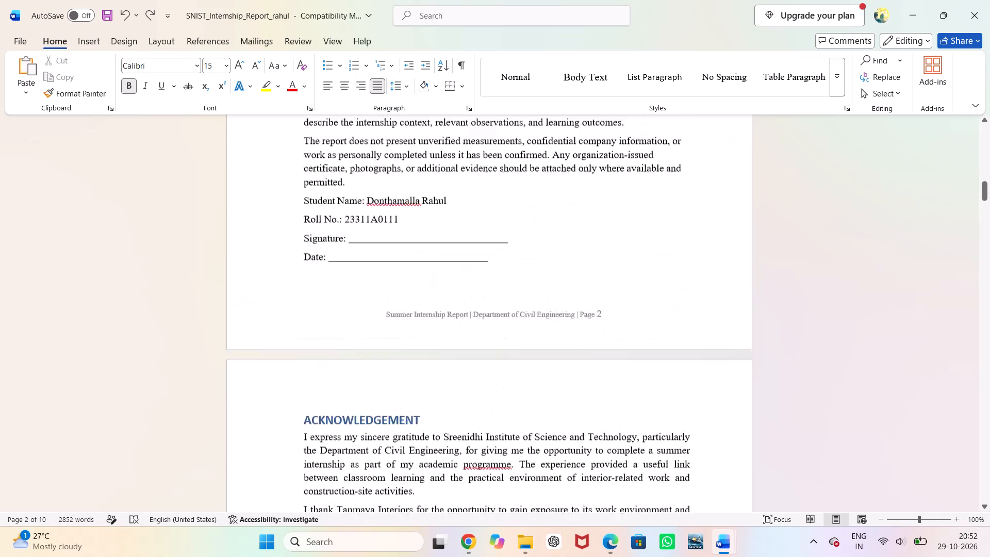
pyautogui.scroll(3, 342, 202)
pyautogui.scroll(-2, 342, 202)
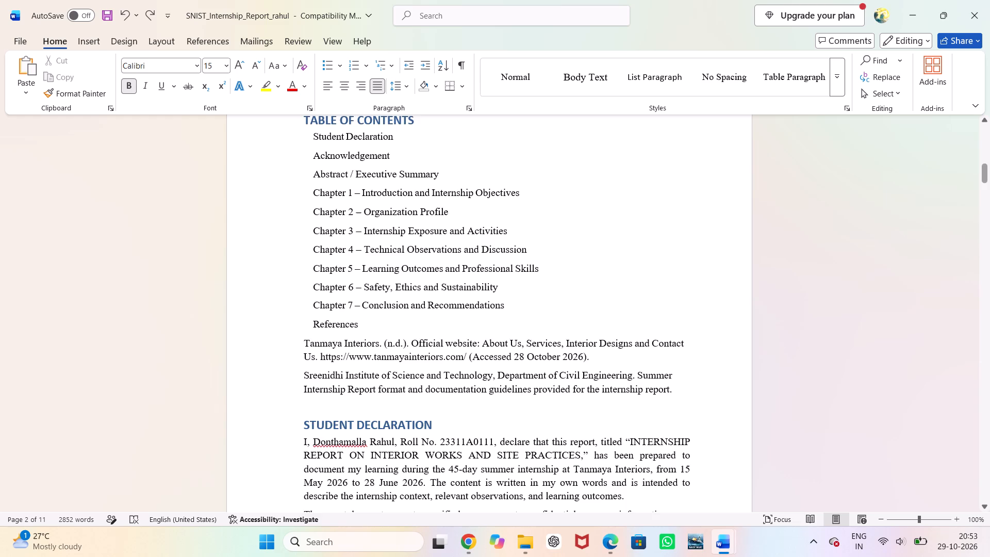
pyautogui.scroll(-5, 432, 254)
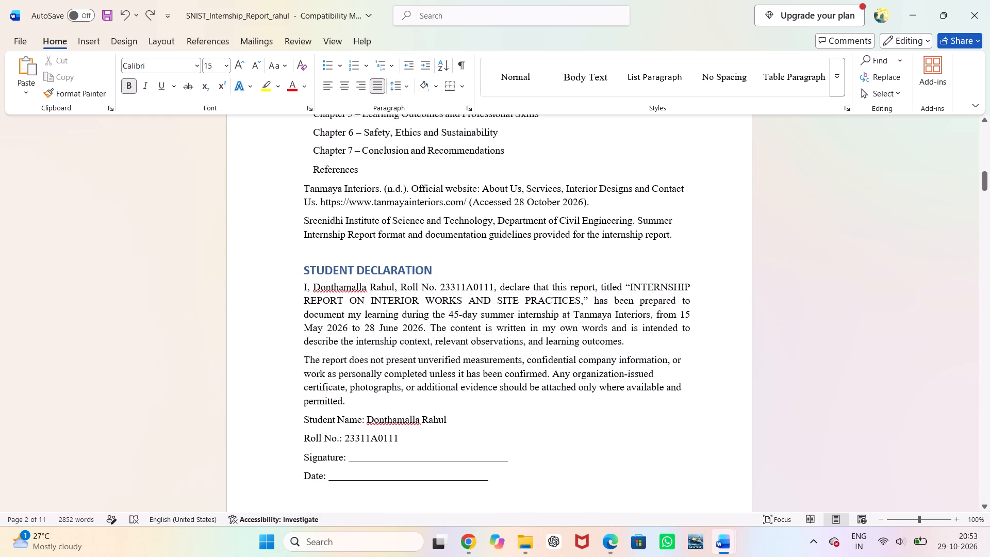
pyautogui.scroll(15, 432, 254)
pyautogui.scroll(12, 432, 254)
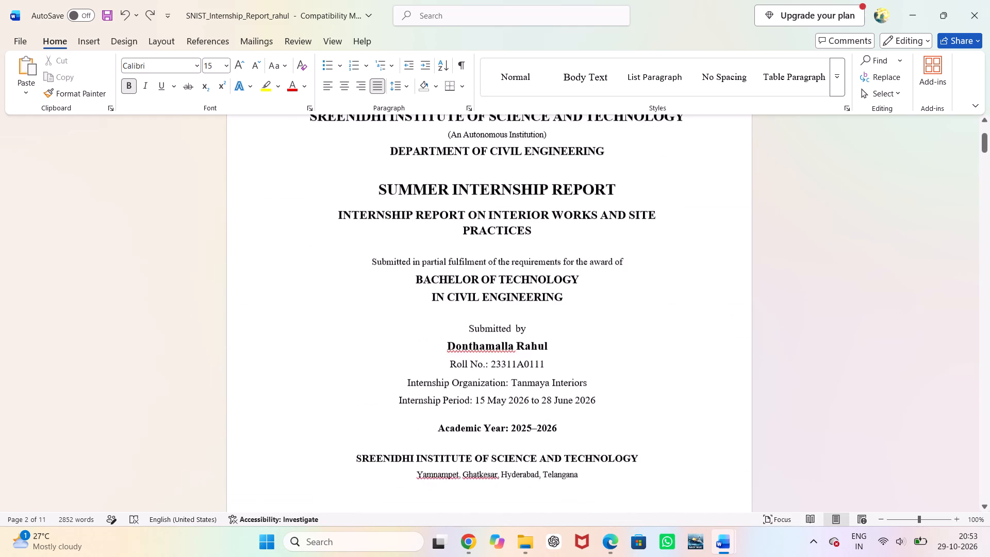
pyautogui.scroll(7, 432, 254)
pyautogui.scroll(-14, 432, 254)
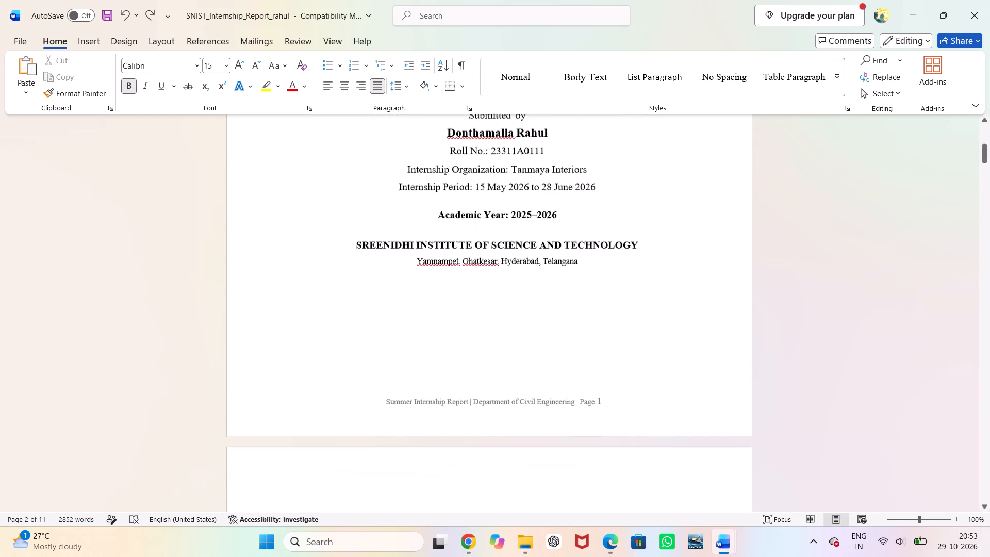
pyautogui.scroll(-17, 432, 254)
pyautogui.scroll(-9, 432, 254)
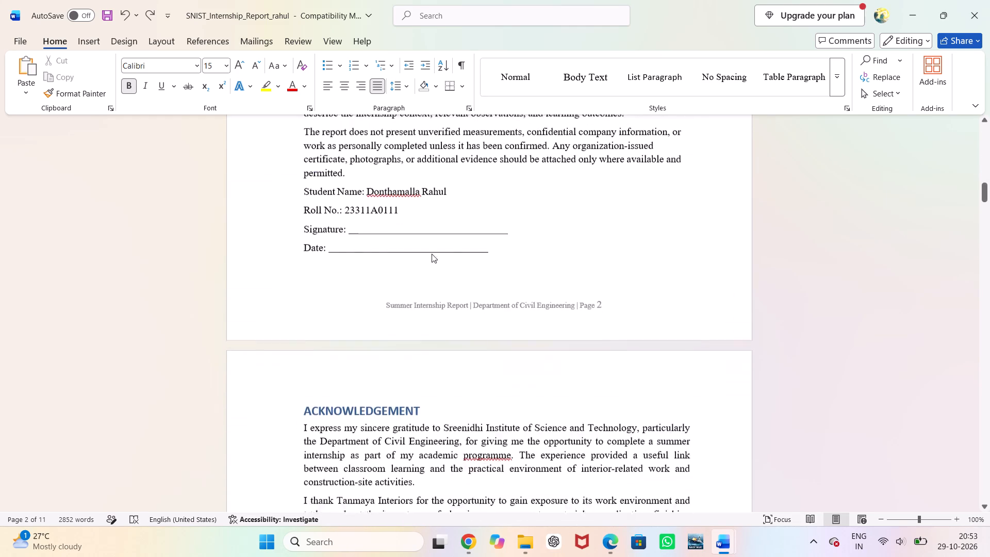
pyautogui.scroll(-8, 432, 254)
pyautogui.scroll(16, 432, 254)
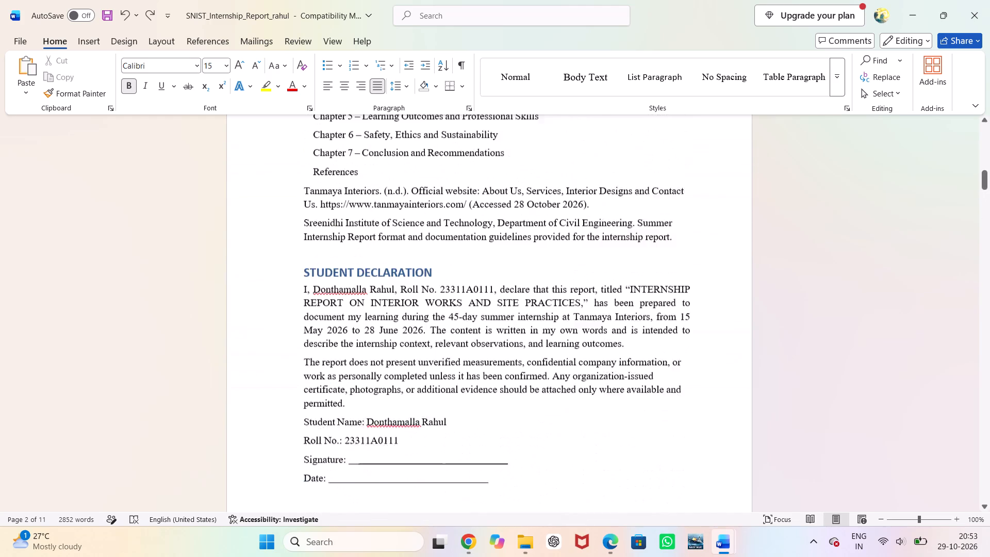
pyautogui.scroll(11, 432, 254)
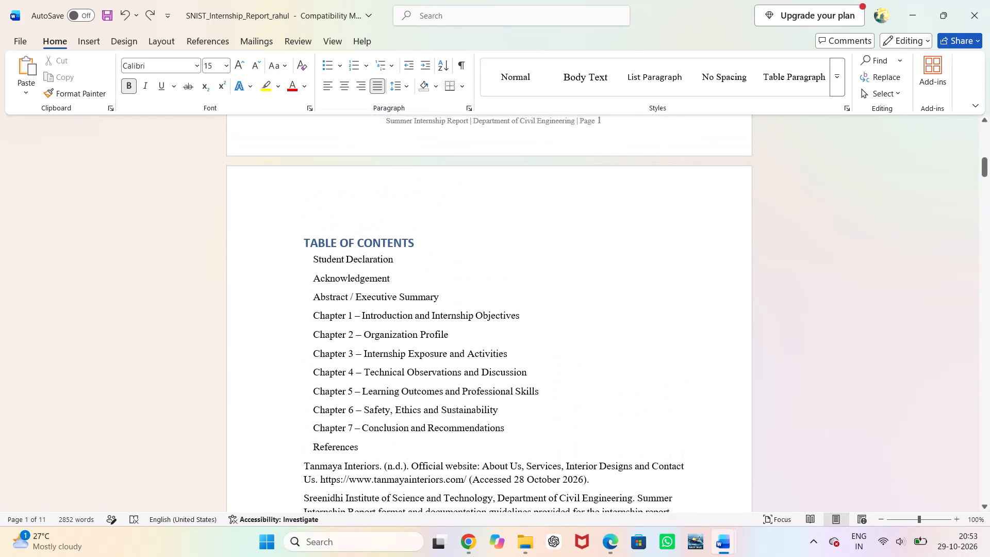
pyautogui.scroll(10, 339, 254)
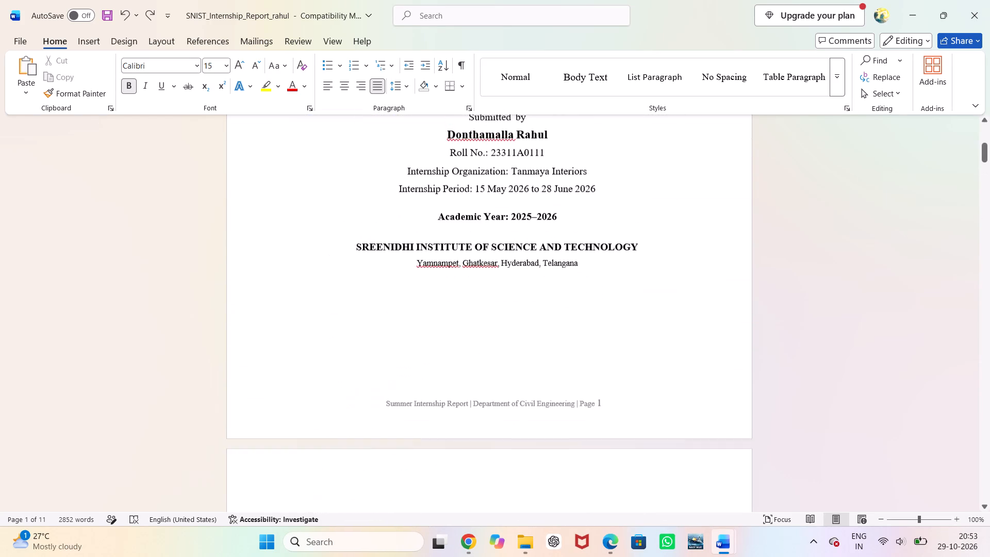
pyautogui.scroll(5, 340, 254)
pyautogui.scroll(-20, 340, 254)
pyautogui.scroll(-6, 340, 254)
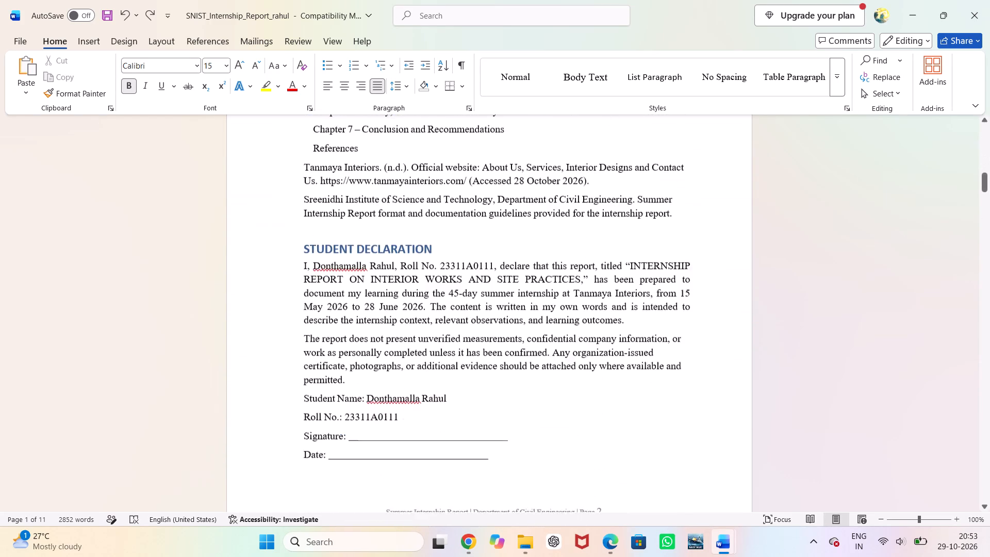
pyautogui.scroll(-12, 340, 254)
pyautogui.scroll(-19, 532, 341)
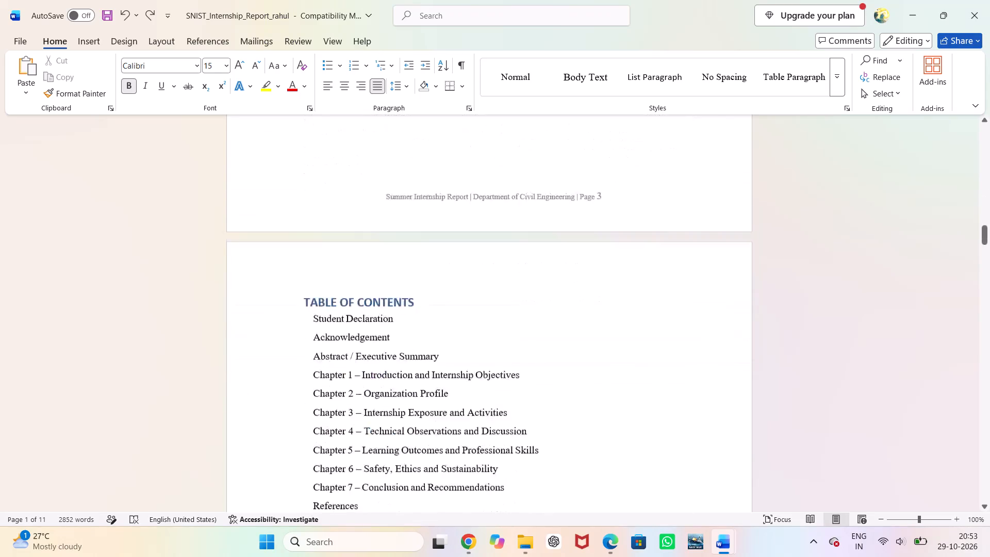
pyautogui.scroll(-20, 532, 341)
pyautogui.scroll(-13, 532, 341)
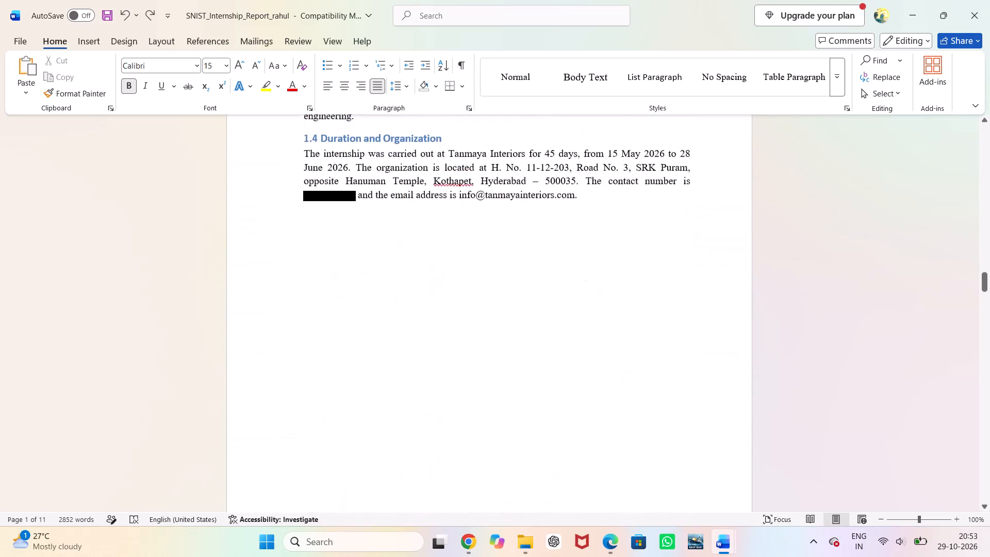
pyautogui.scroll(-10, 544, 318)
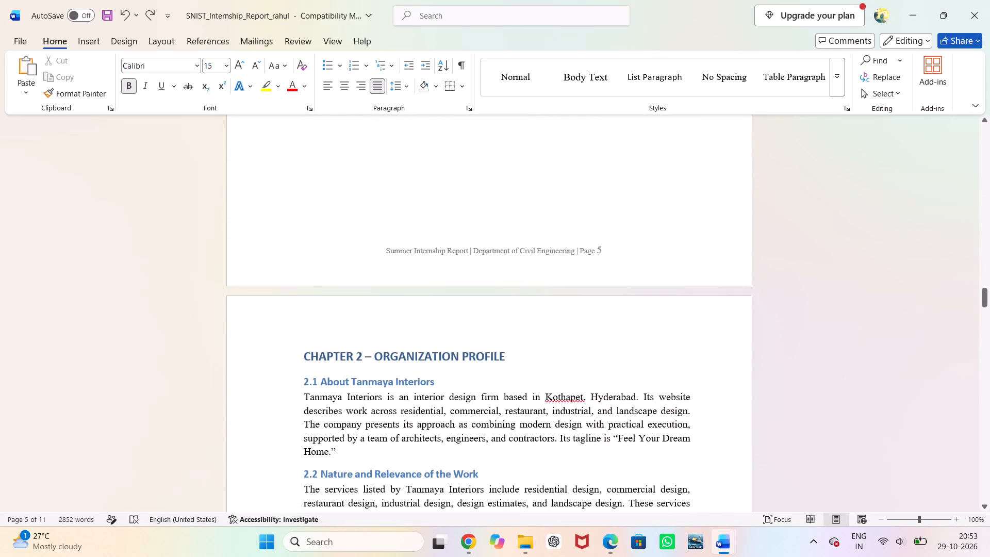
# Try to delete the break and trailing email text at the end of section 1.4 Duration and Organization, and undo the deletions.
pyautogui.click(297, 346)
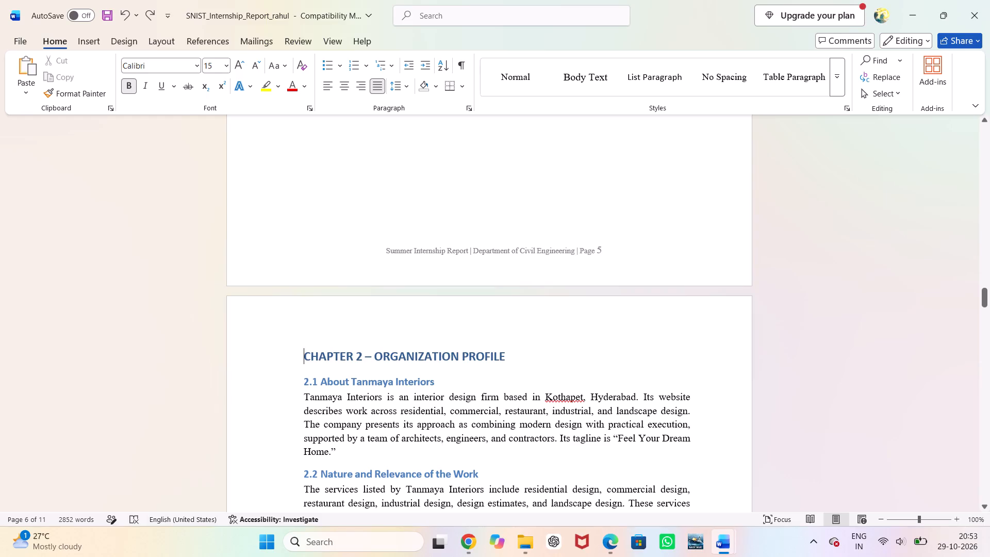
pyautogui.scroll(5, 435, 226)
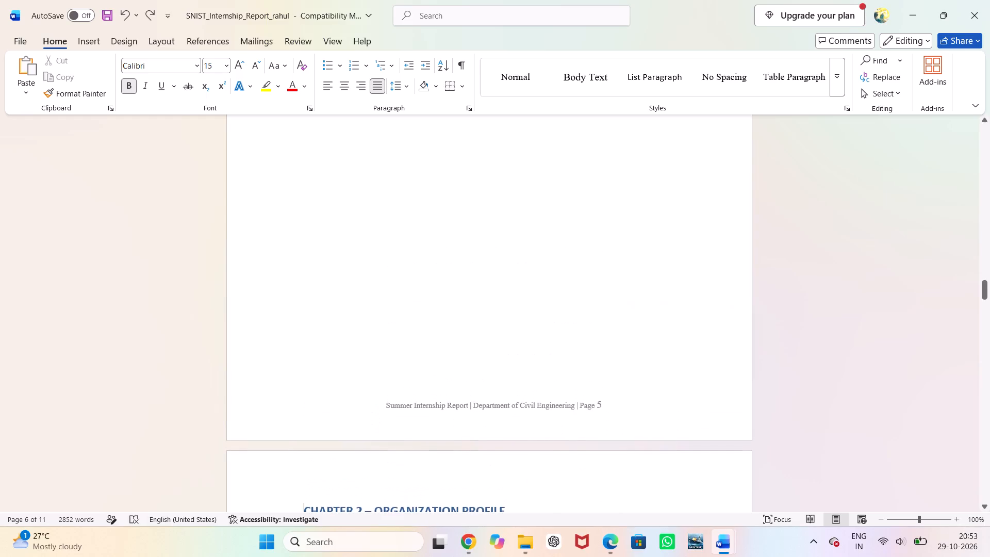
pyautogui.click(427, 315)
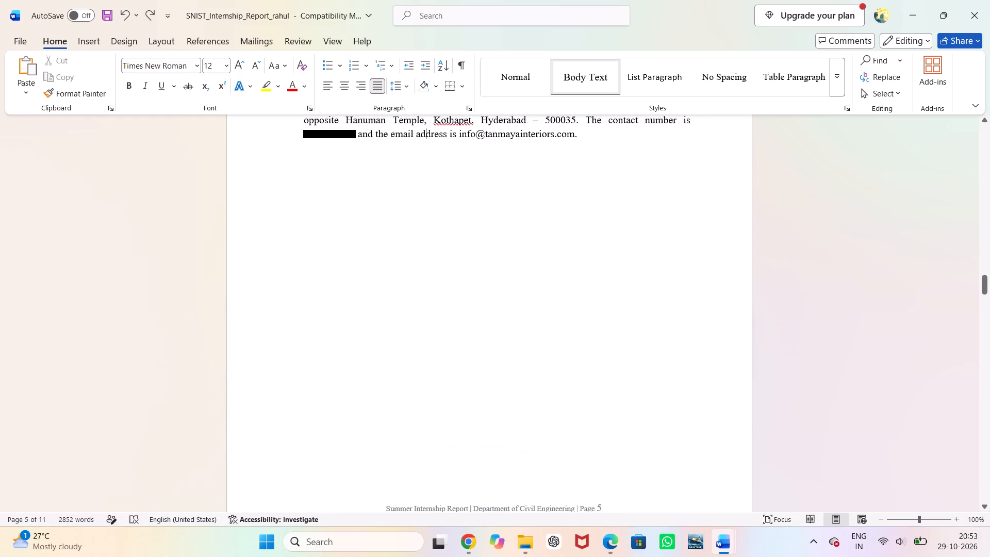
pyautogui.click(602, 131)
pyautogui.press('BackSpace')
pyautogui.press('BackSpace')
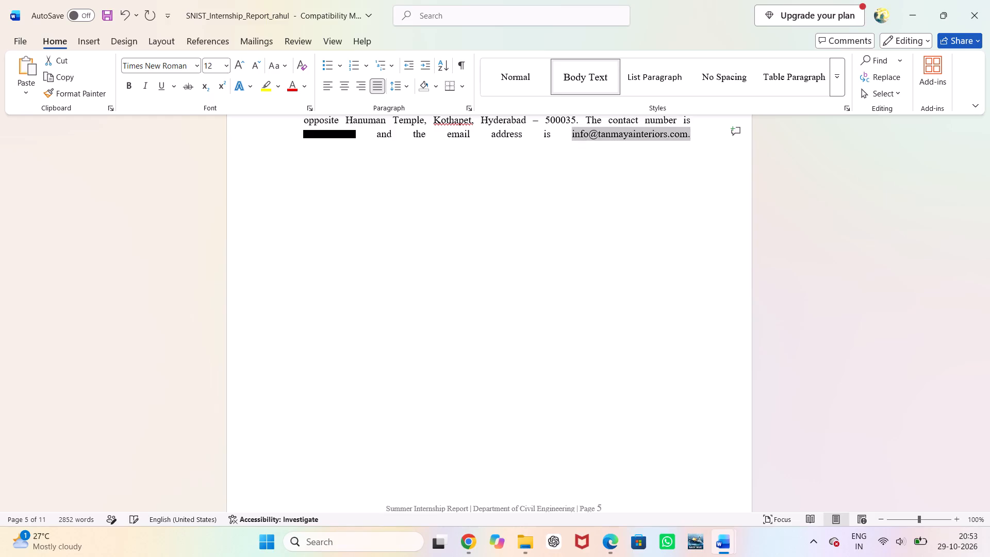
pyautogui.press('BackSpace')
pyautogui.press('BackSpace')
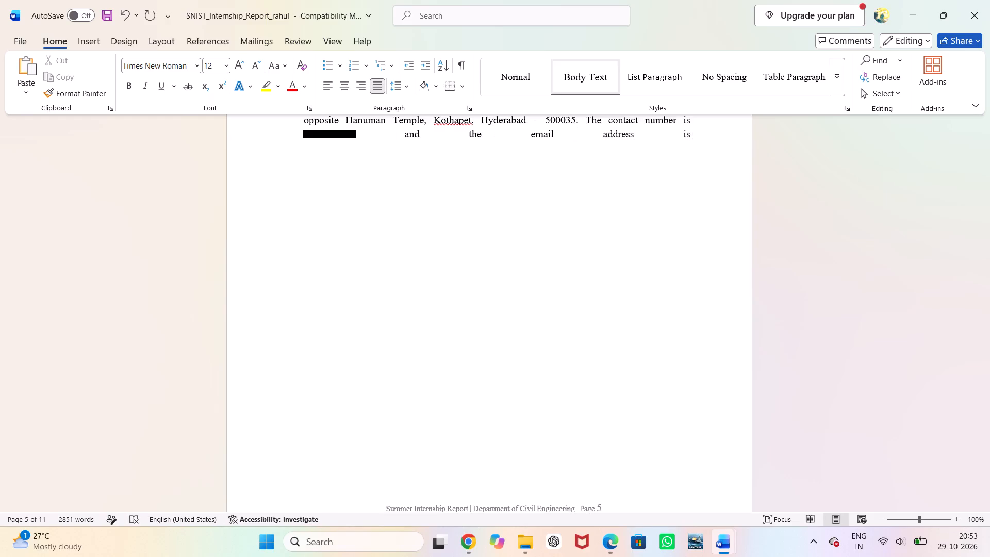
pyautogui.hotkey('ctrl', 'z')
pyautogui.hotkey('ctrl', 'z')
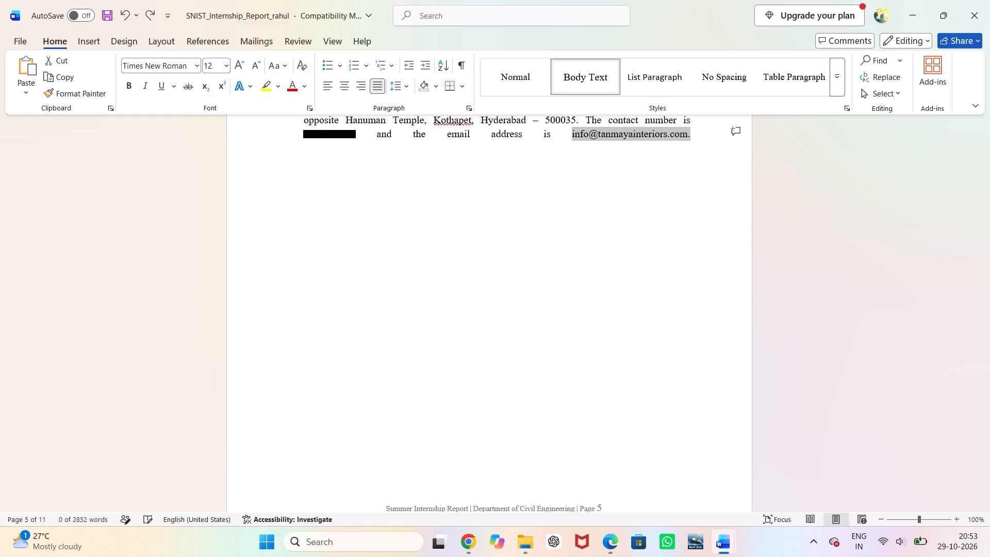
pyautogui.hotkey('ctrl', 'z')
# Delete the original Table of Contents block above the Student Declaration heading, including its two reference paragraphs and the blank line.
pyautogui.scroll(2, 599, 139)
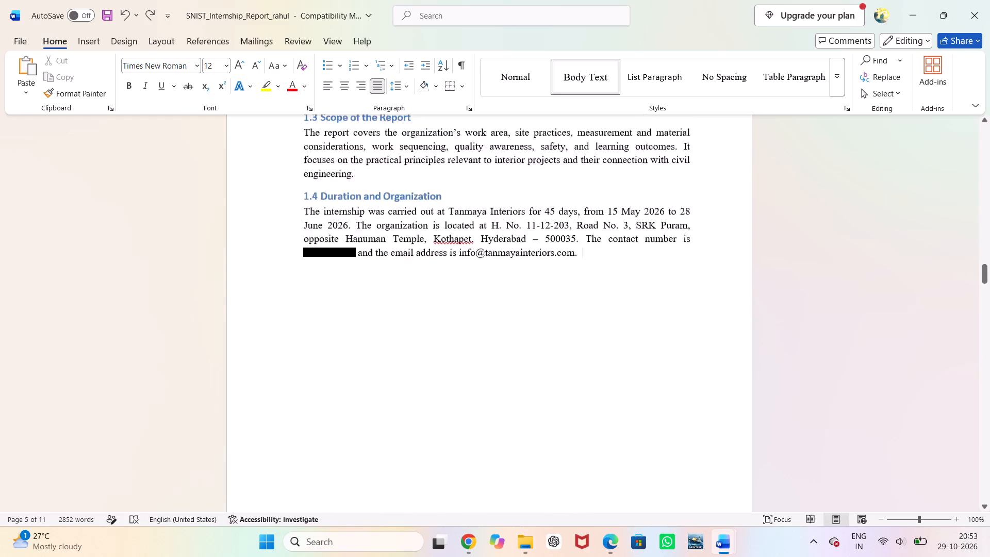
pyautogui.scroll(4, 599, 139)
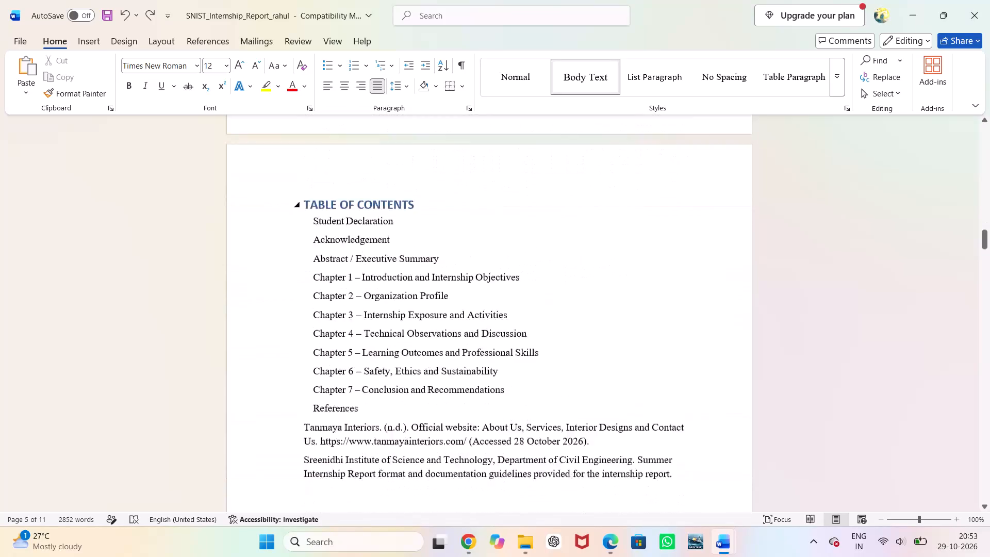
pyautogui.scroll(4, 599, 139)
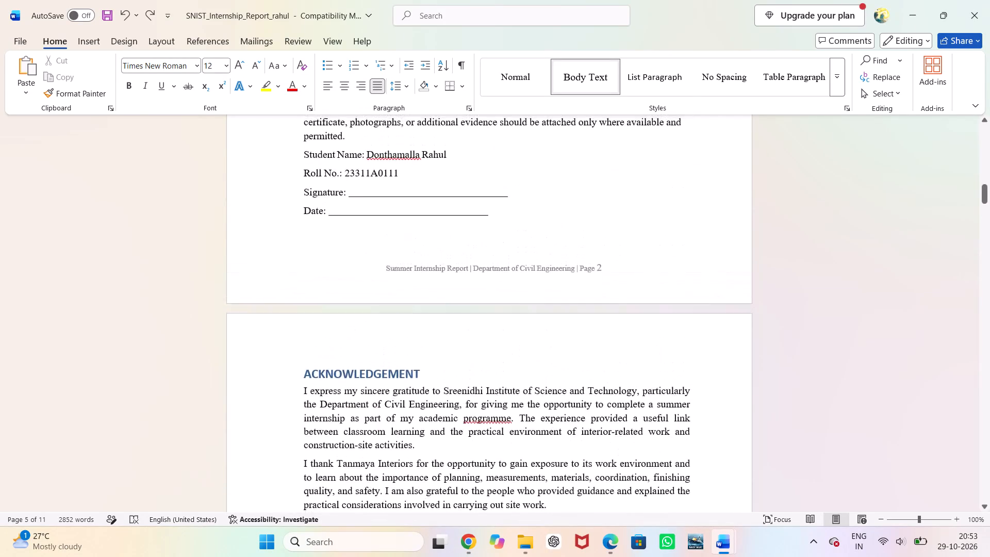
pyautogui.scroll(3, 599, 139)
pyautogui.scroll(-3, 599, 139)
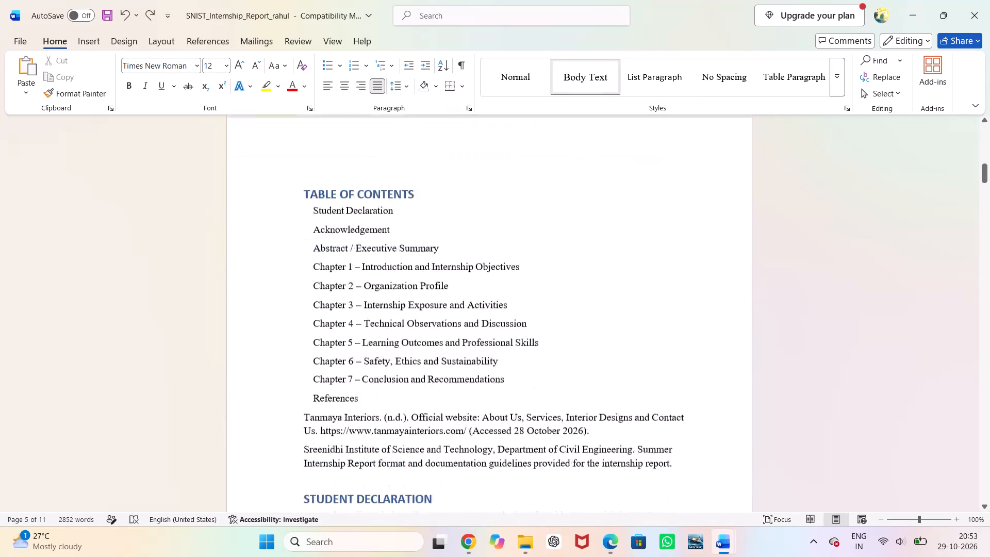
pyautogui.scroll(-4, 599, 139)
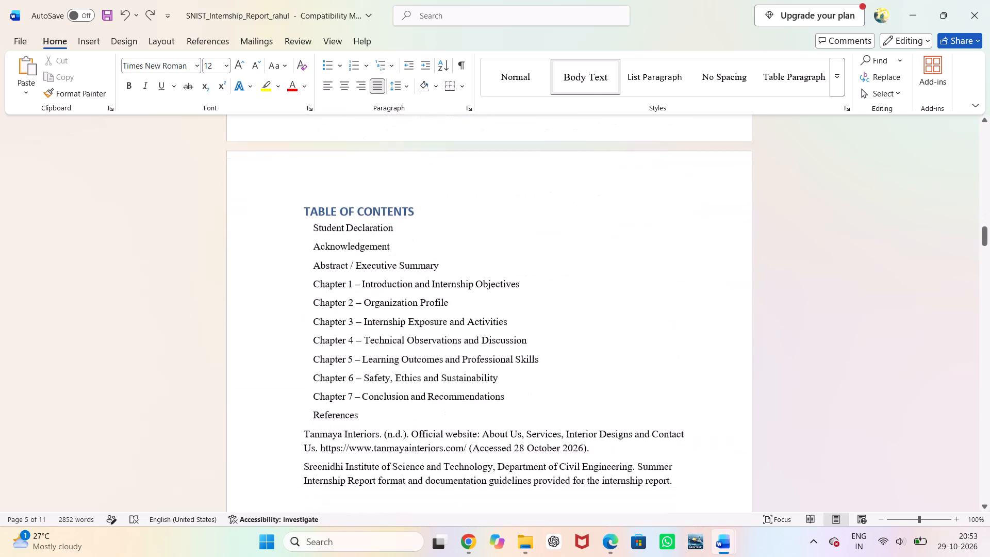
pyautogui.scroll(7, 599, 139)
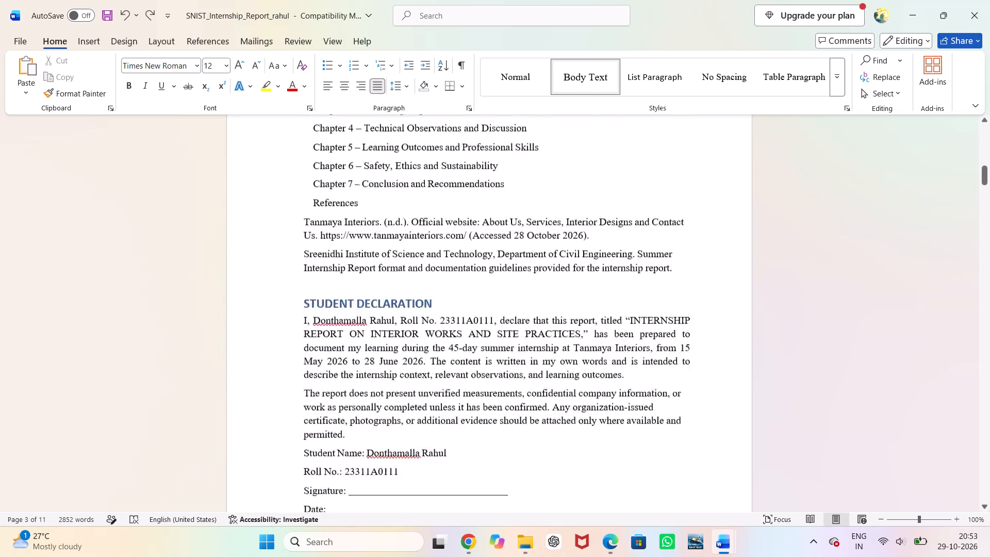
pyautogui.scroll(1, 599, 139)
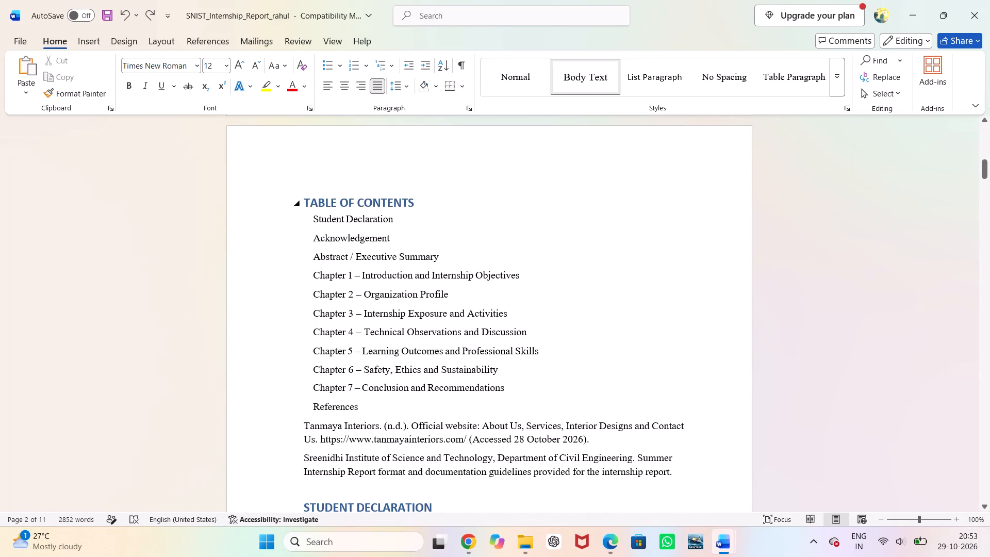
pyautogui.moveTo(304, 199); pyautogui.dragTo(637, 493)
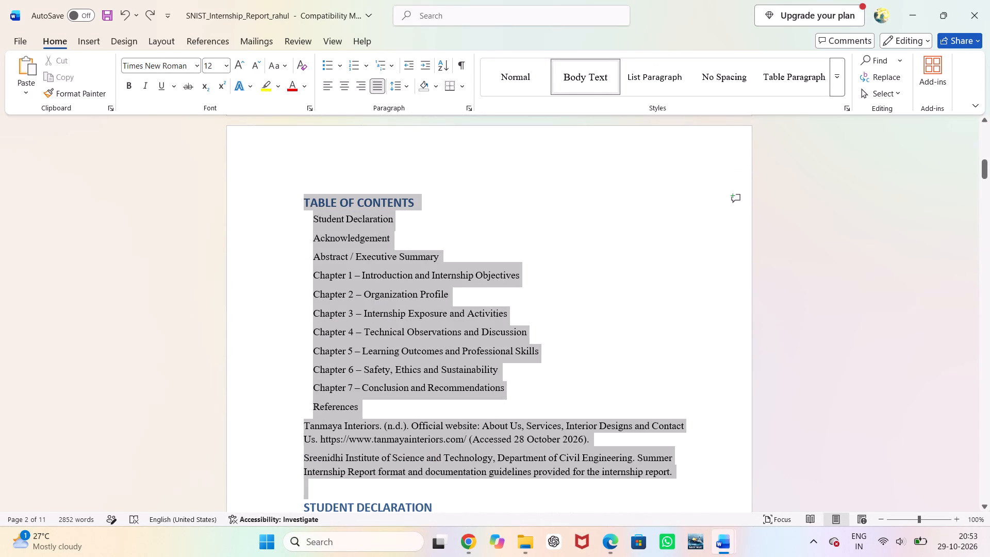
pyautogui.moveTo(637, 493); pyautogui.dragTo(679, 483)
pyautogui.press('BackSpace')
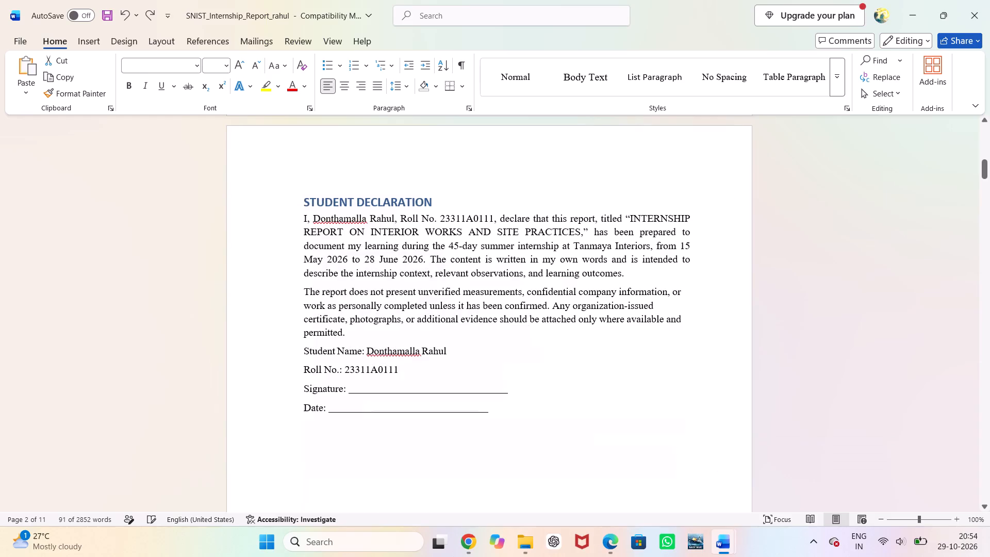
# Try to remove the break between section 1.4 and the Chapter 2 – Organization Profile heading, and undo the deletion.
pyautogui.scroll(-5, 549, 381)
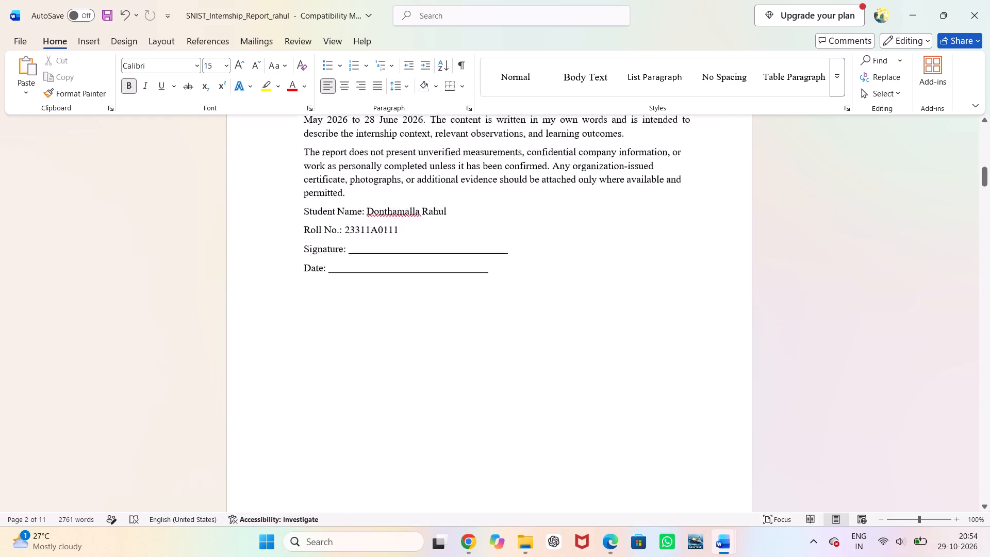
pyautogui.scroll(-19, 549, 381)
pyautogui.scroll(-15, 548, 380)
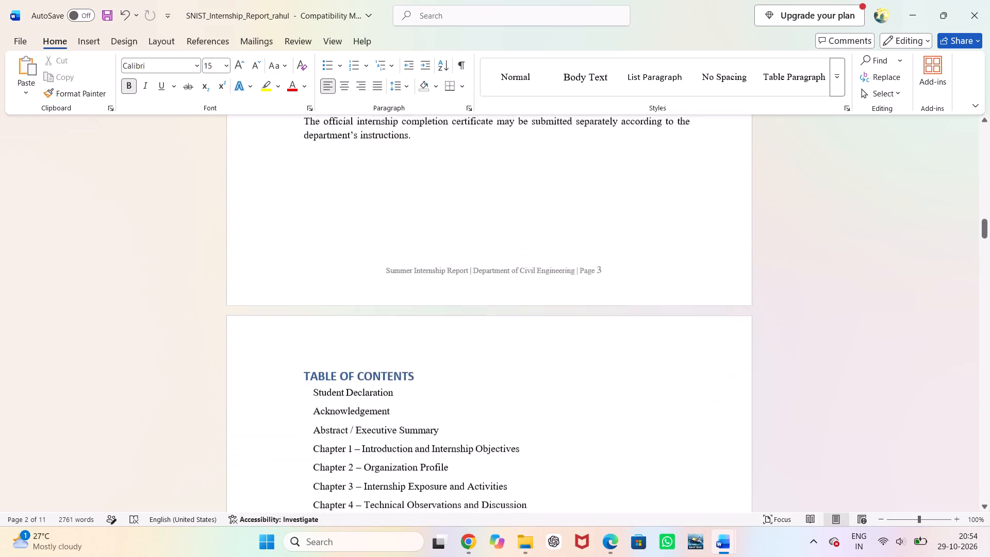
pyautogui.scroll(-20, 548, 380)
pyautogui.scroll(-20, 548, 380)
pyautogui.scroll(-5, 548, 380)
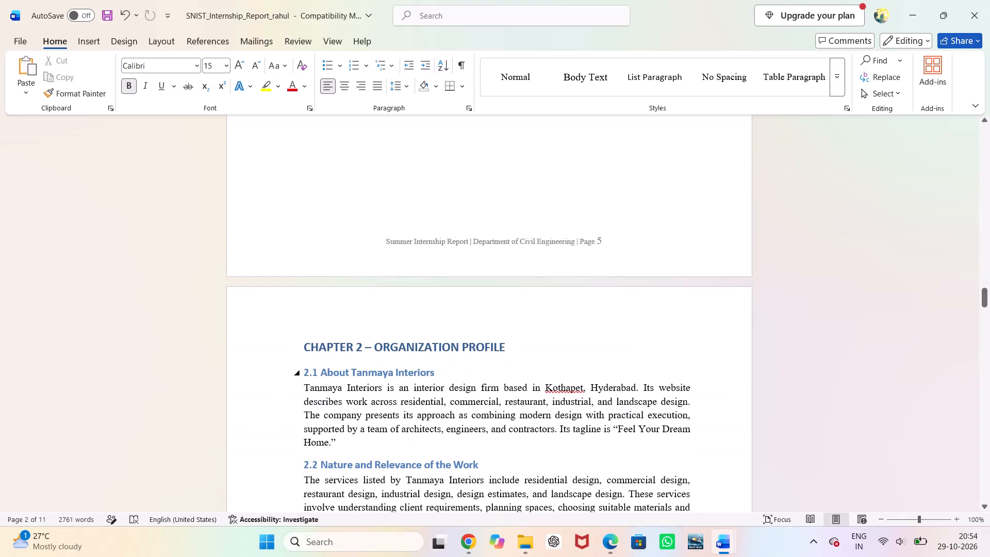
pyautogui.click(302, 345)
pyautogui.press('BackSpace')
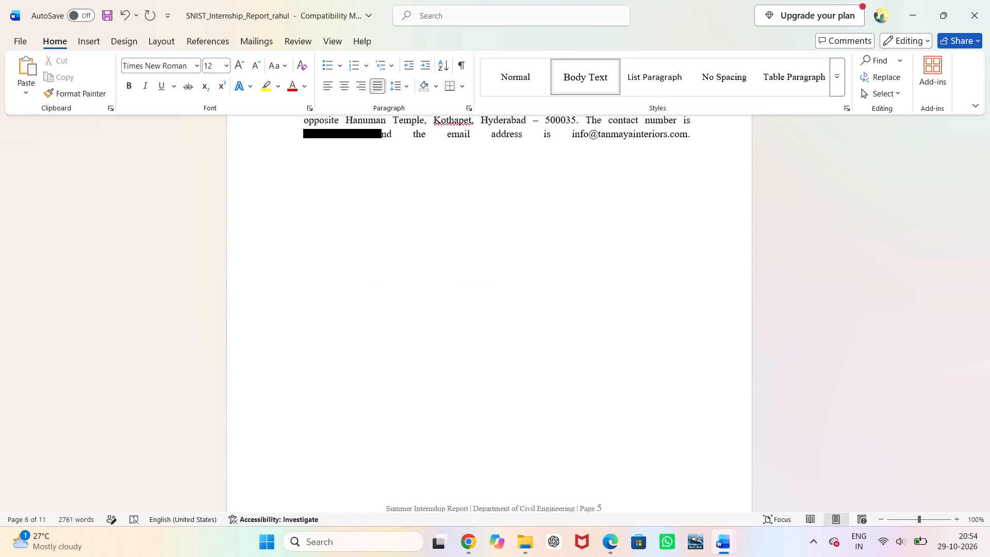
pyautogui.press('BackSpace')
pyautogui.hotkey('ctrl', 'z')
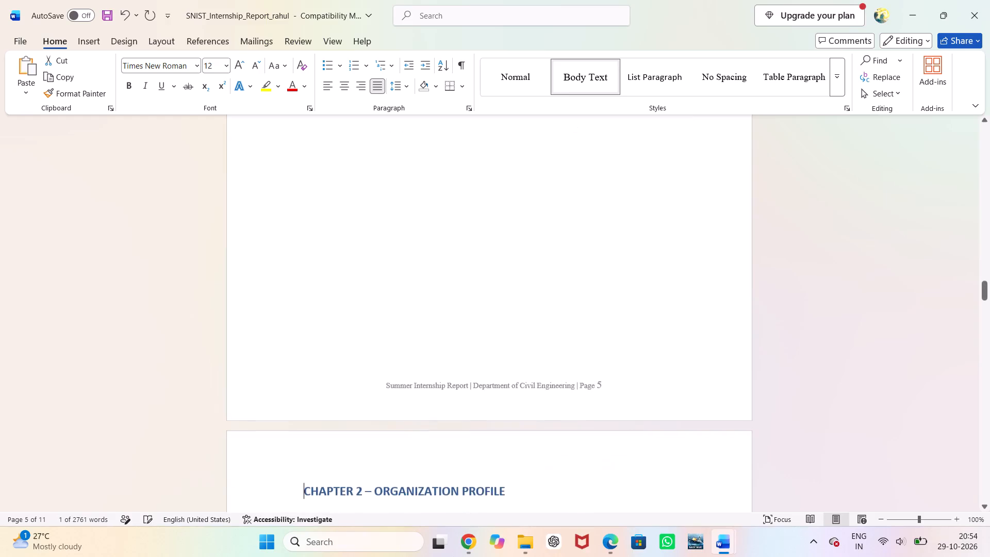
# Check the page layout from the Abstract through the Table of Contents and Chapter 1 to section 1.4.
pyautogui.scroll(8, 386, 330)
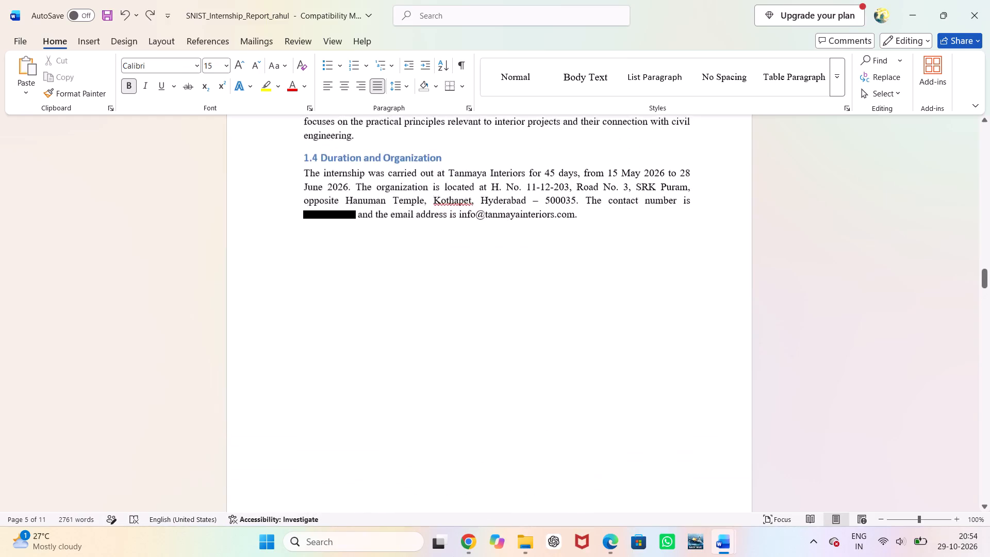
pyautogui.scroll(19, 386, 330)
pyautogui.scroll(5, 386, 330)
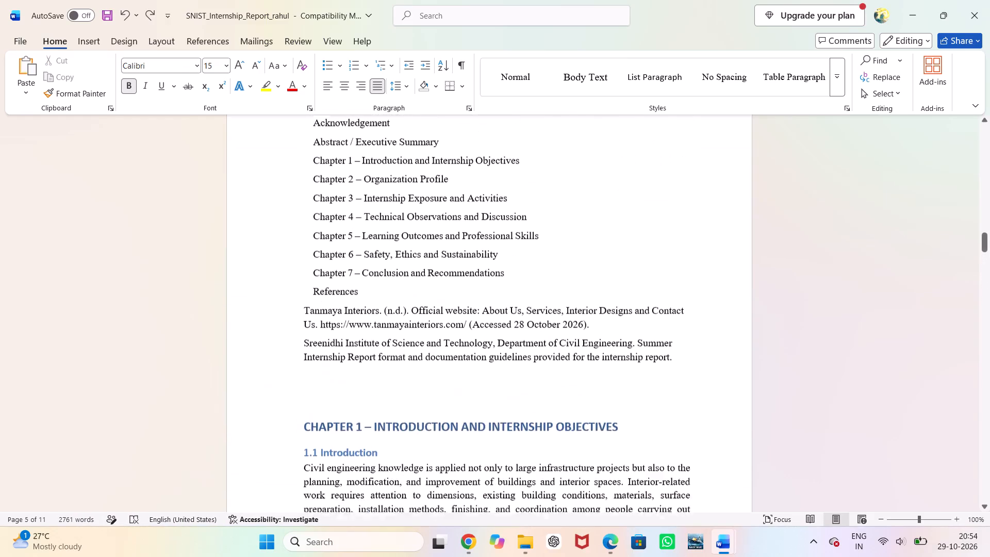
pyautogui.scroll(6, 388, 334)
pyautogui.scroll(-6, 388, 334)
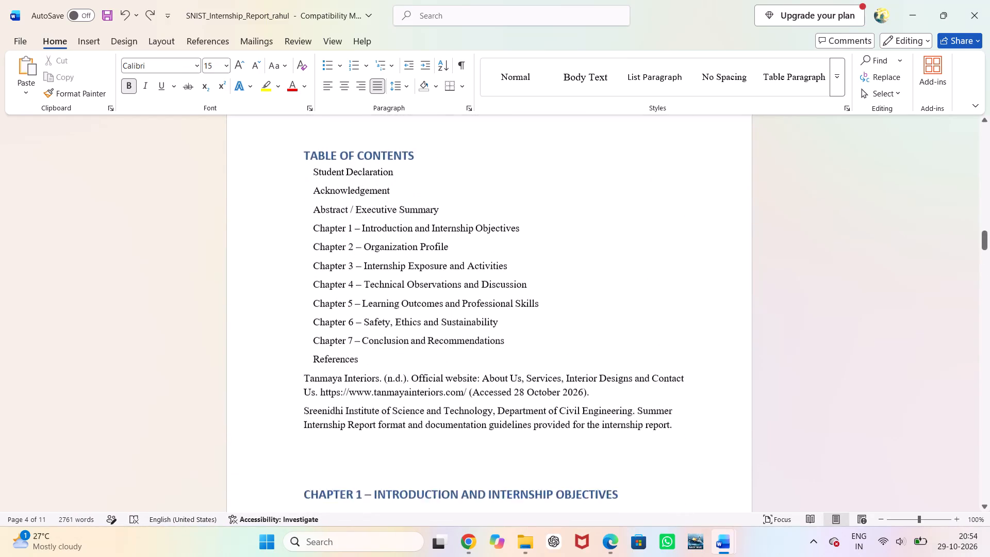
pyautogui.scroll(18, 423, 380)
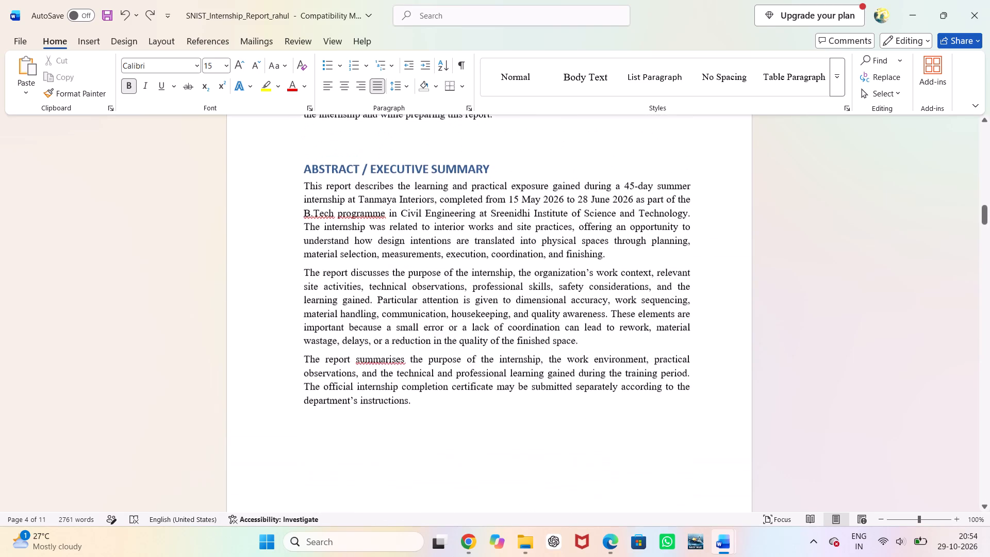
pyautogui.scroll(-3, 423, 380)
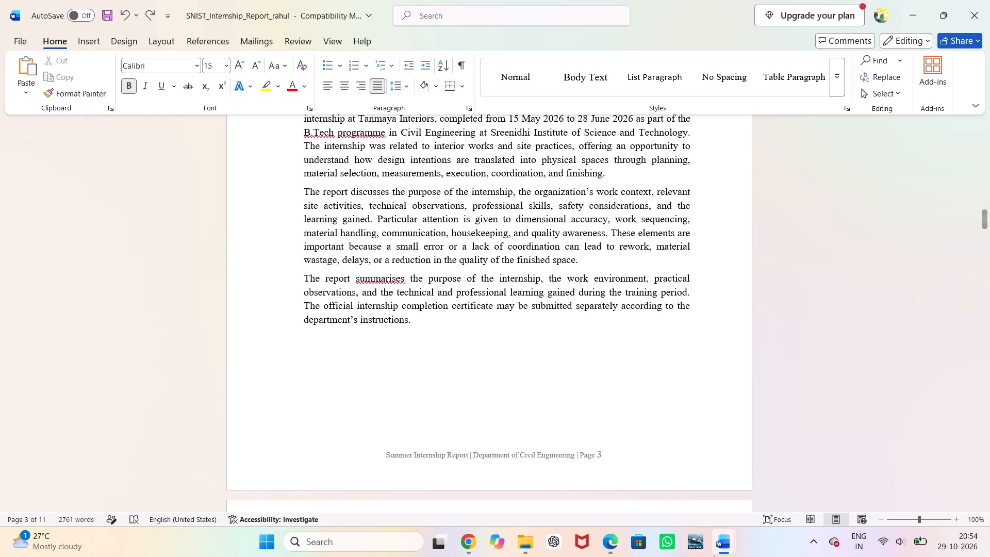
pyautogui.scroll(-16, 618, 418)
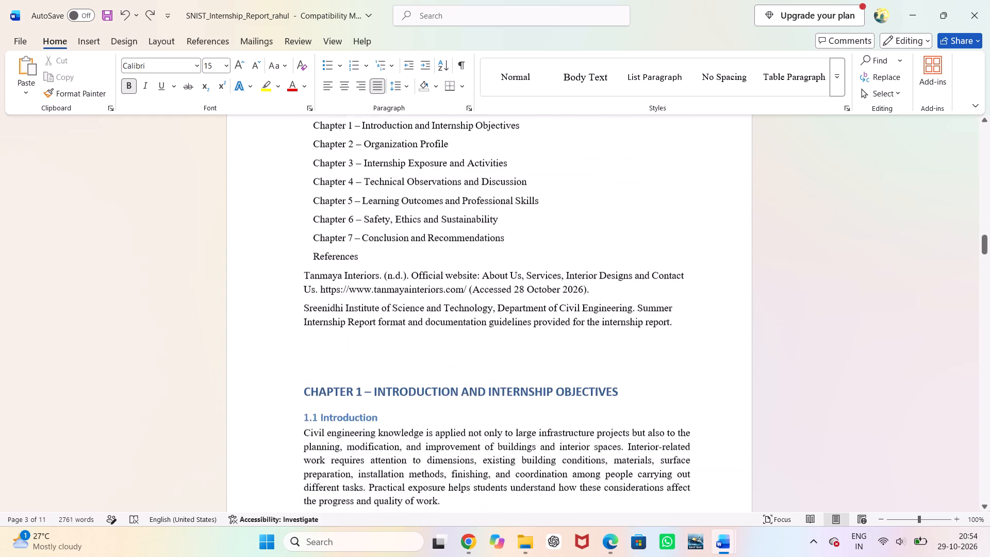
pyautogui.scroll(-4, 618, 416)
pyautogui.scroll(15, 618, 416)
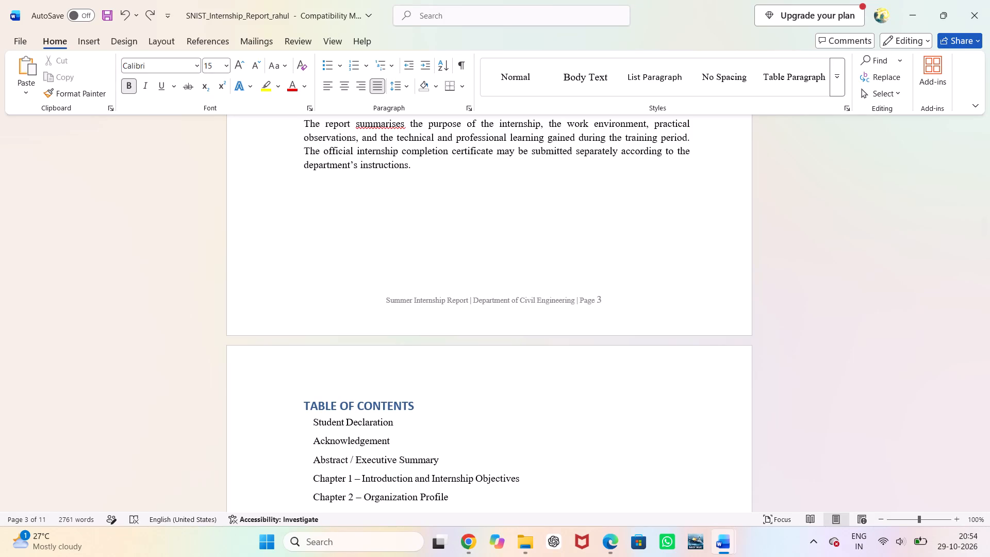
pyautogui.scroll(4, 561, 403)
pyautogui.scroll(-2, 561, 403)
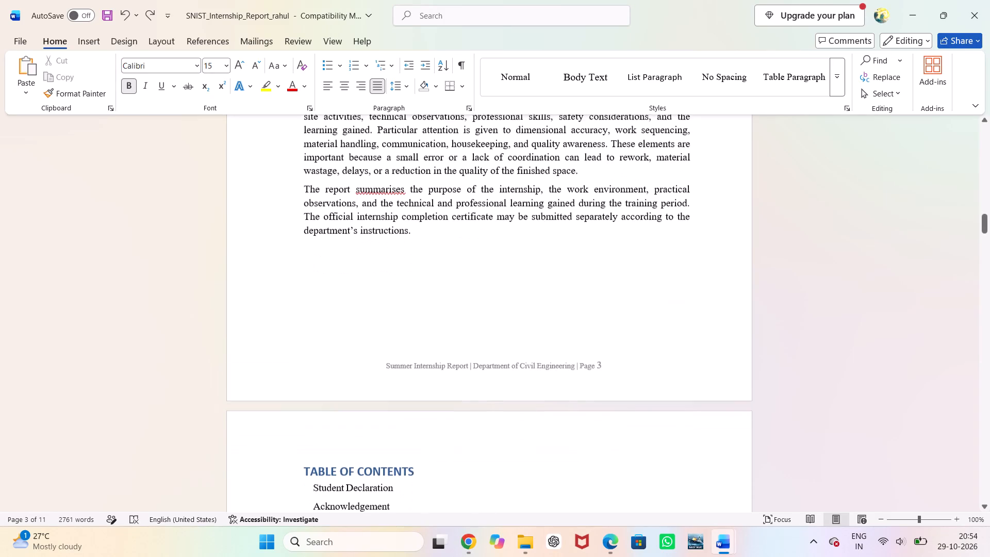
pyautogui.scroll(-6, 561, 403)
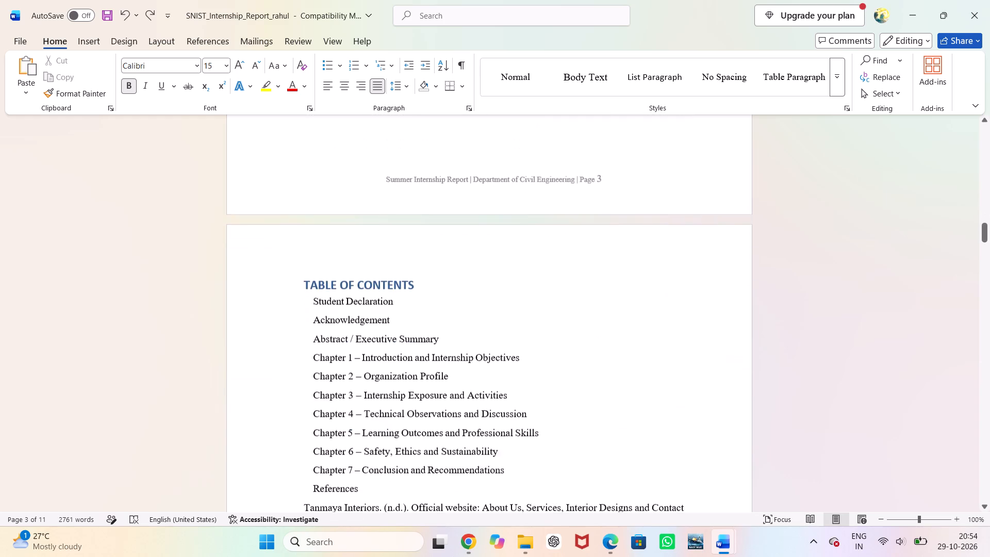
pyautogui.scroll(-9, 561, 403)
pyautogui.scroll(6, 477, 357)
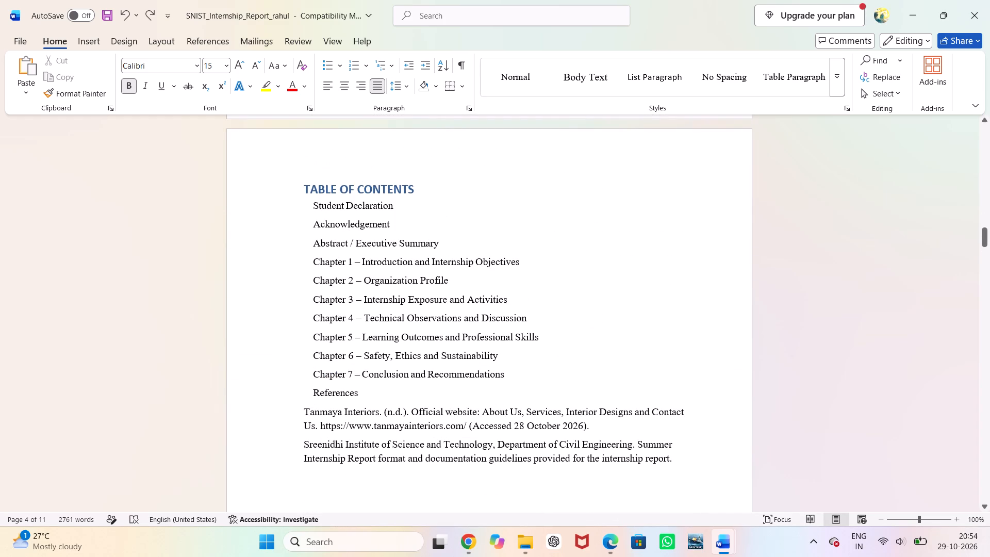
pyautogui.scroll(-1, 435, 348)
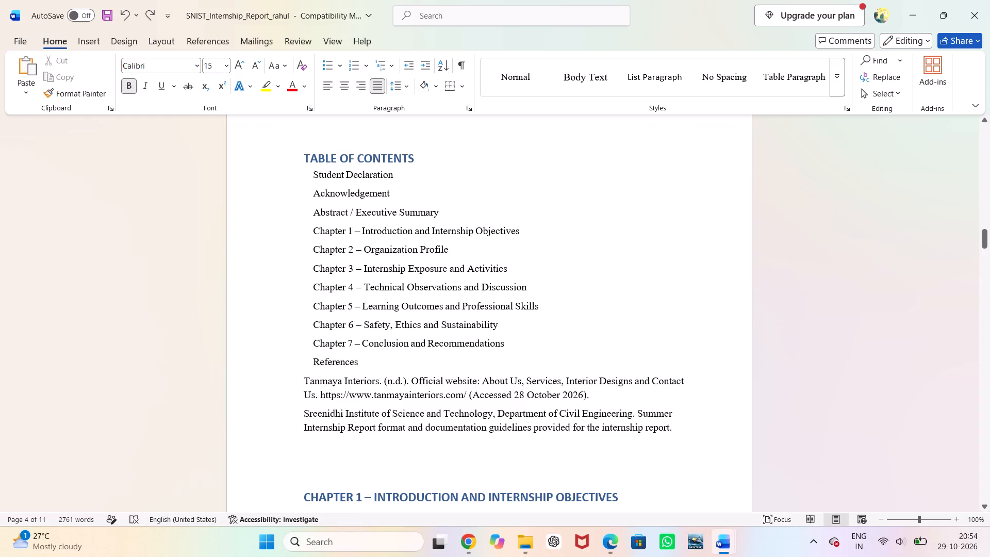
pyautogui.scroll(-16, 439, 388)
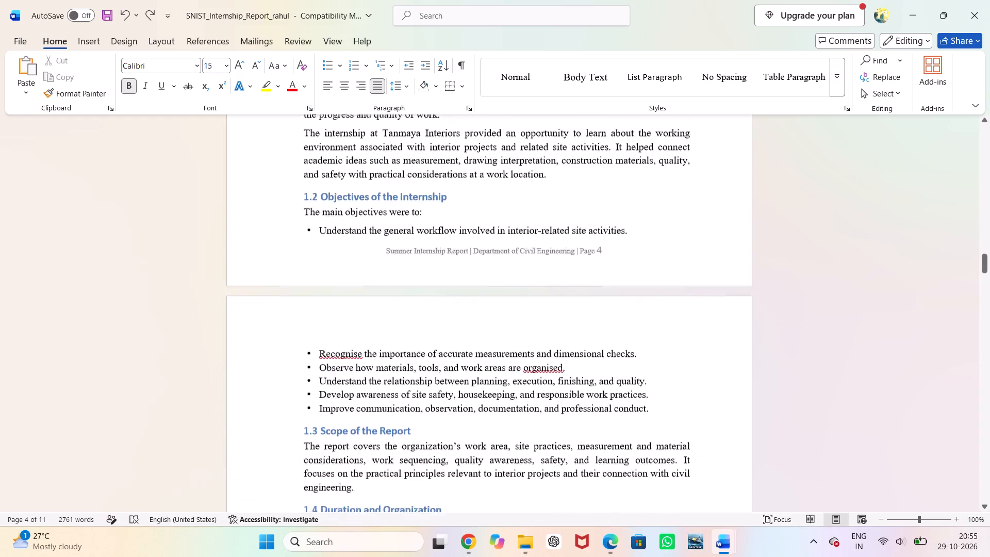
pyautogui.scroll(-5, 439, 388)
# Insert 15 blank lines between the Table of Contents page's reference paragraphs and the Chapter 1 heading to push Chapter 1 onto a new page.
pyautogui.scroll(12, 439, 388)
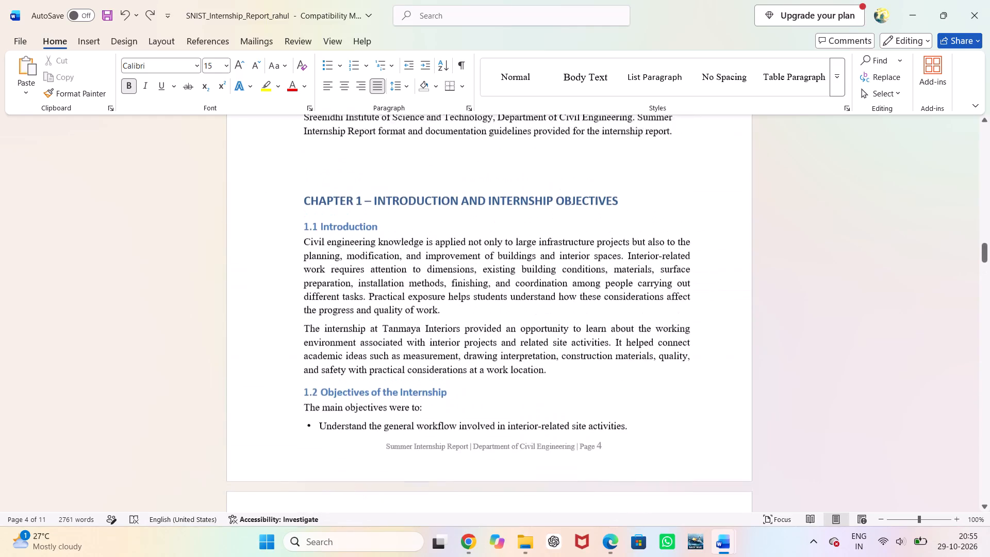
pyautogui.scroll(4, 453, 247)
pyautogui.click(658, 316)
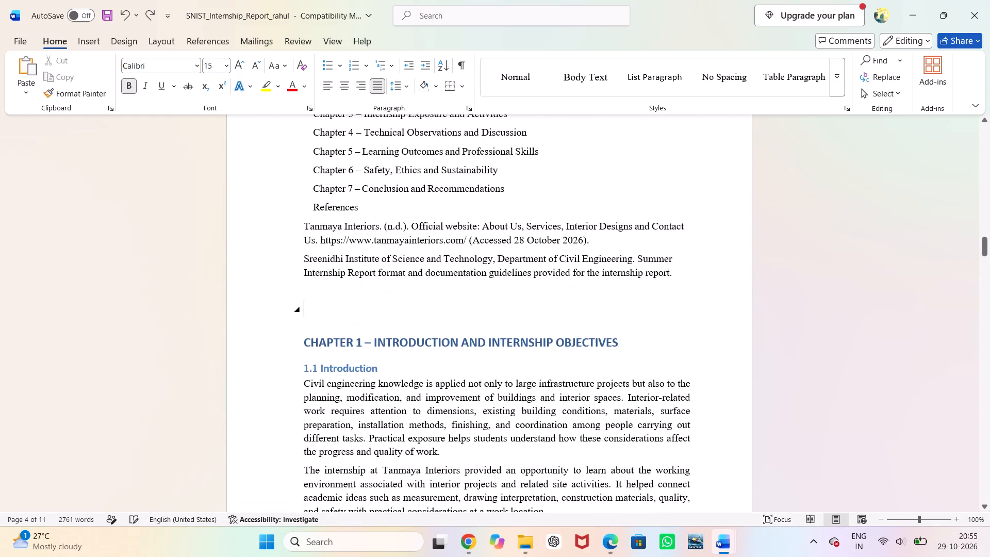
pyautogui.press('Return')
pyautogui.press('Return')
pyautogui.press('Return')
pyautogui.press('Return')
pyautogui.press('Return')
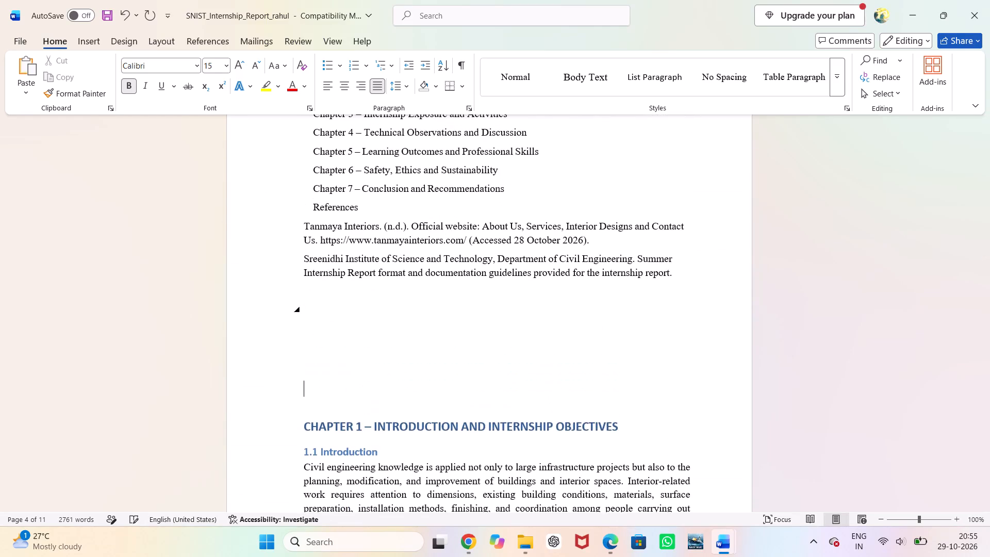
pyautogui.press('Return')
pyautogui.press('Return')
pyautogui.scroll(-10, 549, 316)
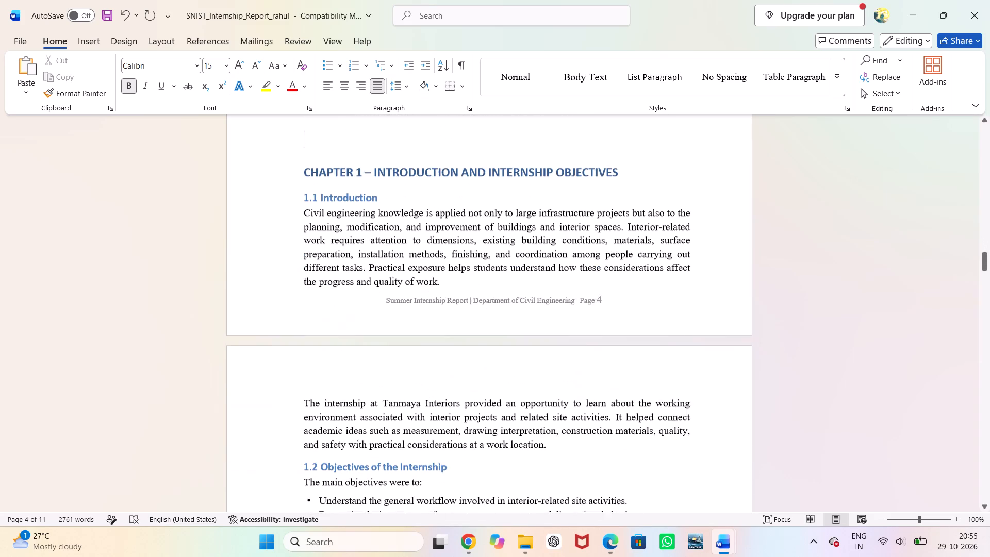
pyautogui.press('Return')
pyautogui.press('Return')
pyautogui.press('Return')
pyautogui.press('Return')
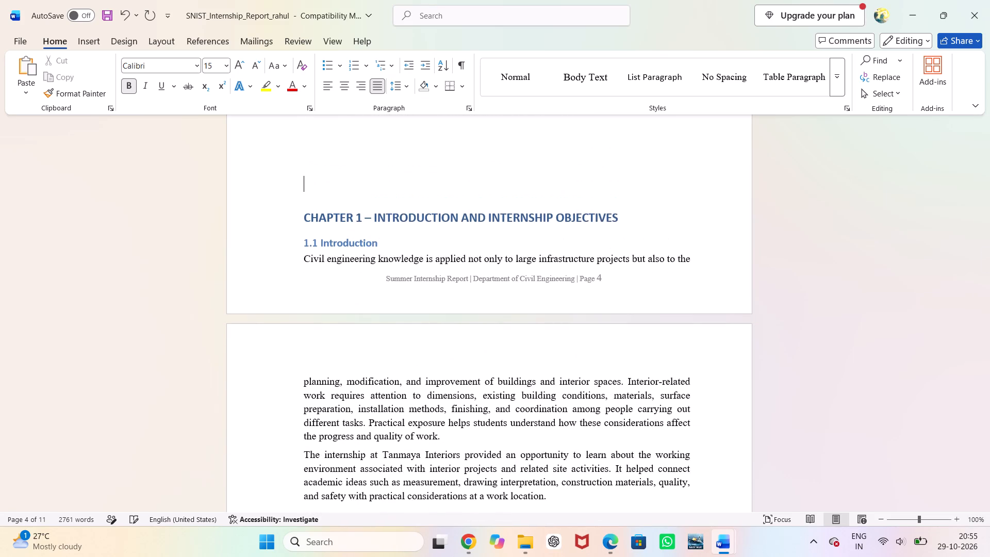
pyautogui.press('Return')
pyautogui.press('Return')
pyautogui.press('Return')
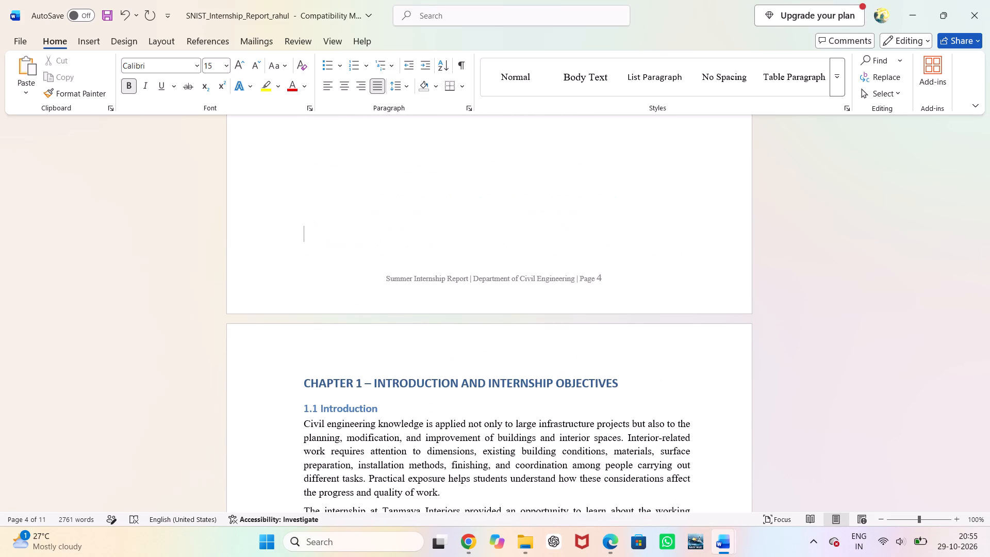
pyautogui.press('Return')
# Review the page flow and chapter headings from Chapter 1 through the References section.
pyautogui.scroll(-6, 549, 316)
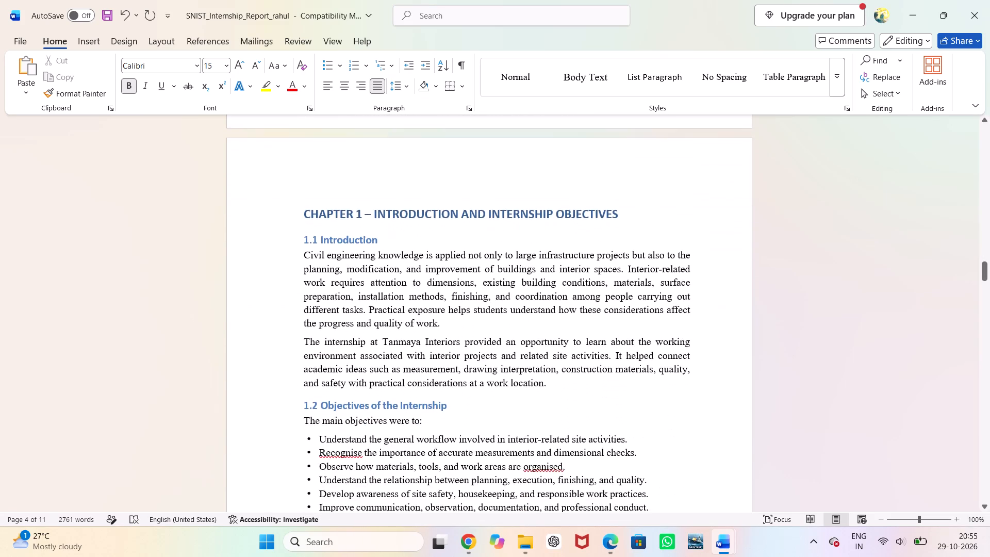
pyautogui.scroll(-19, 549, 316)
pyautogui.scroll(-5, 549, 316)
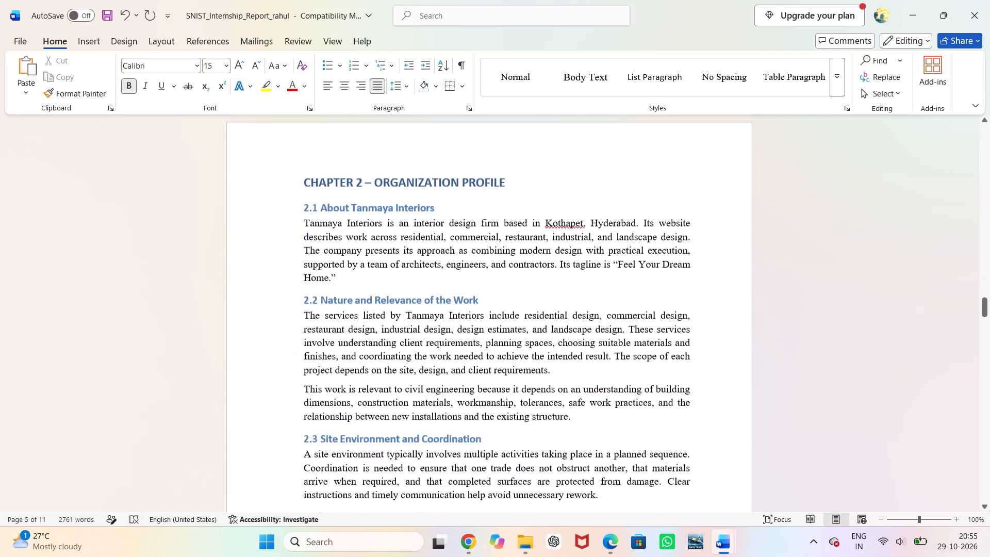
pyautogui.scroll(-16, 549, 316)
pyautogui.scroll(-7, 549, 316)
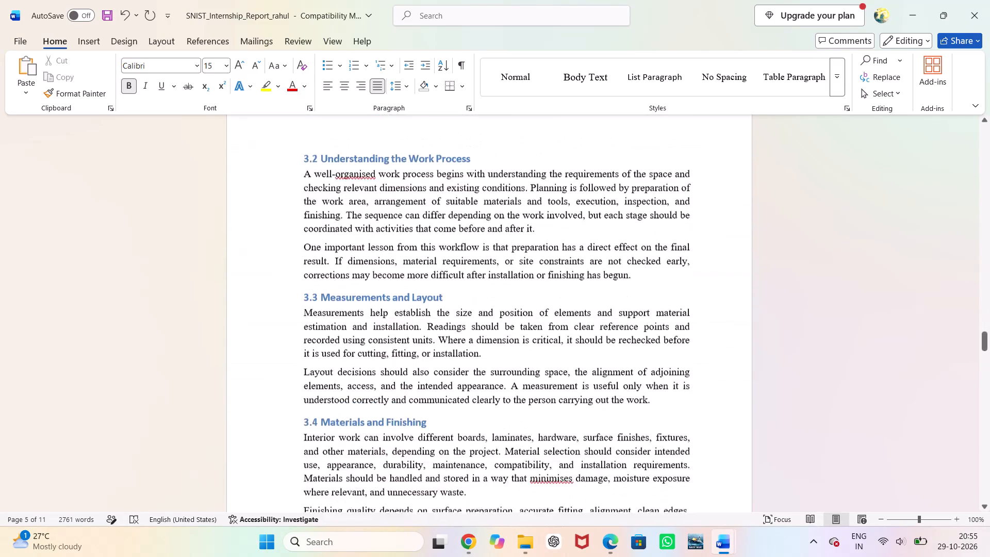
pyautogui.scroll(-19, 549, 316)
pyautogui.scroll(-12, 549, 316)
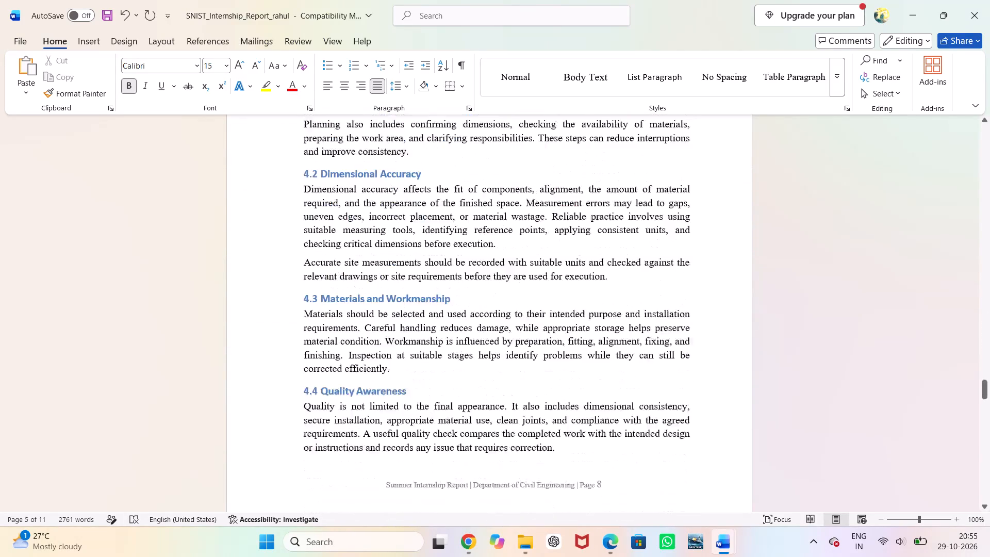
pyautogui.scroll(-6, 549, 316)
pyautogui.scroll(-20, 549, 316)
pyautogui.scroll(-6, 549, 316)
pyautogui.scroll(-20, 549, 316)
pyautogui.scroll(-19, 549, 316)
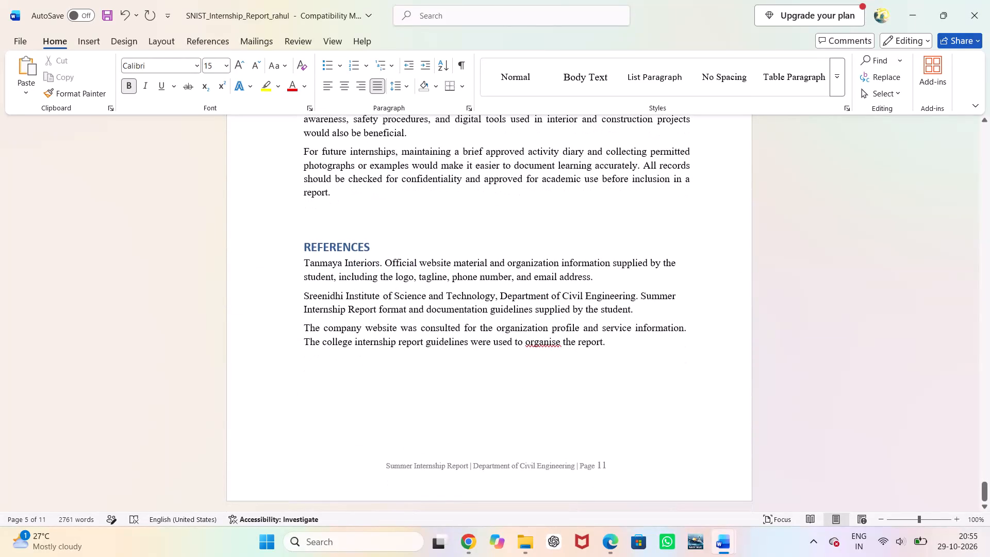
pyautogui.scroll(-6, 549, 316)
pyautogui.scroll(7, 596, 419)
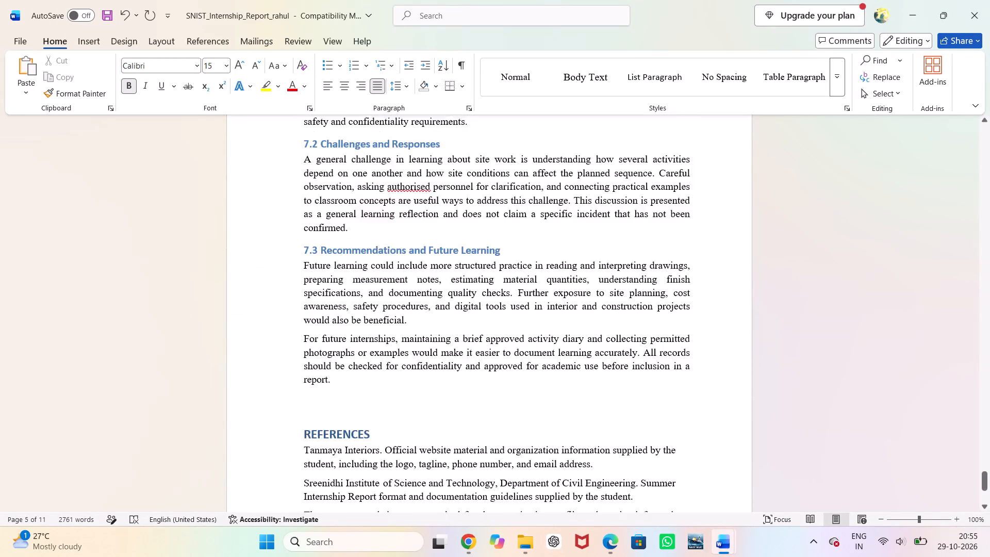
pyautogui.scroll(20, 596, 419)
pyautogui.scroll(15, 596, 419)
pyautogui.scroll(8, 596, 413)
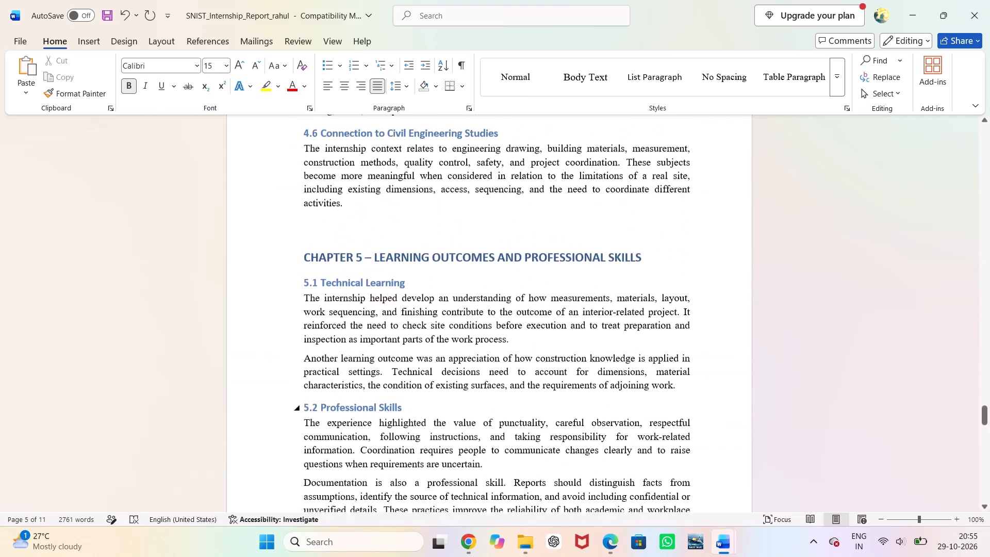
pyautogui.scroll(20, 596, 413)
pyautogui.scroll(15, 596, 413)
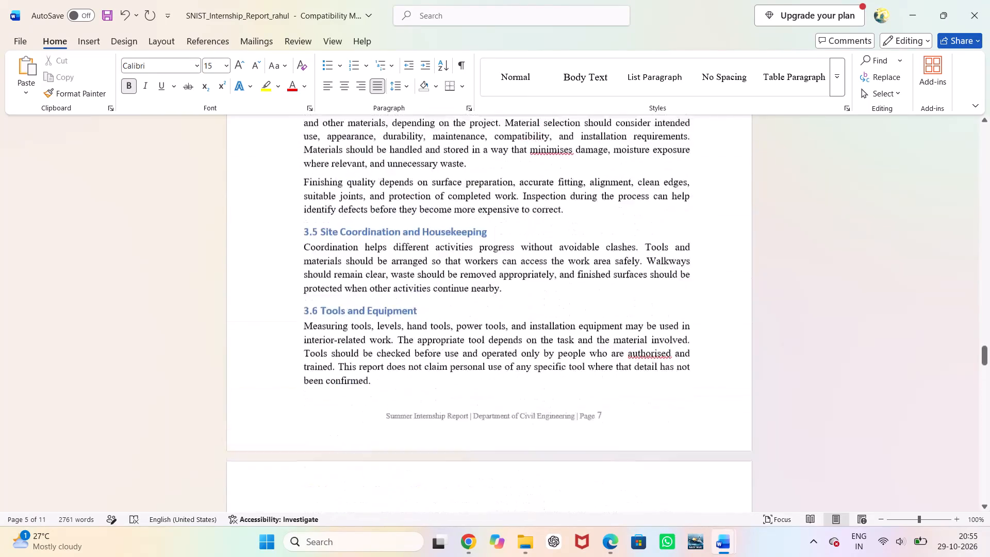
pyautogui.scroll(20, 596, 413)
pyautogui.scroll(20, 596, 413)
pyautogui.scroll(1, 596, 413)
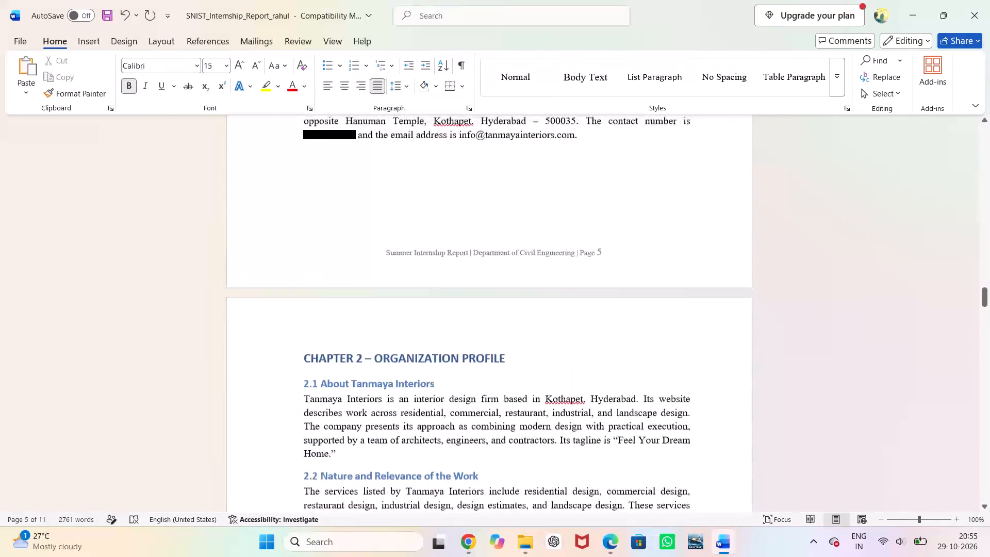
# Check the spacing and page break between the Table of Contents page and the Chapter 1 heading.
pyautogui.scroll(16, 596, 413)
pyautogui.scroll(11, 575, 407)
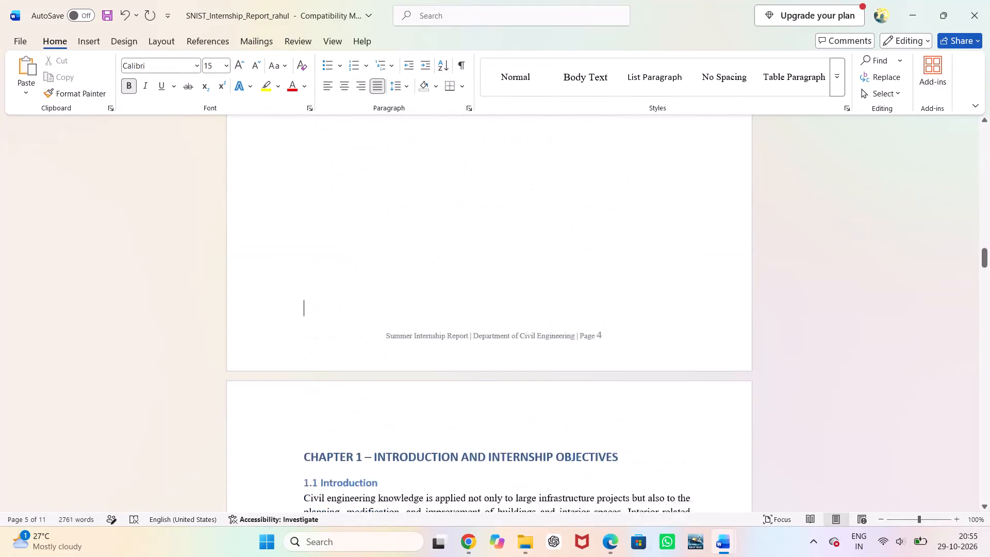
pyautogui.scroll(17, 575, 405)
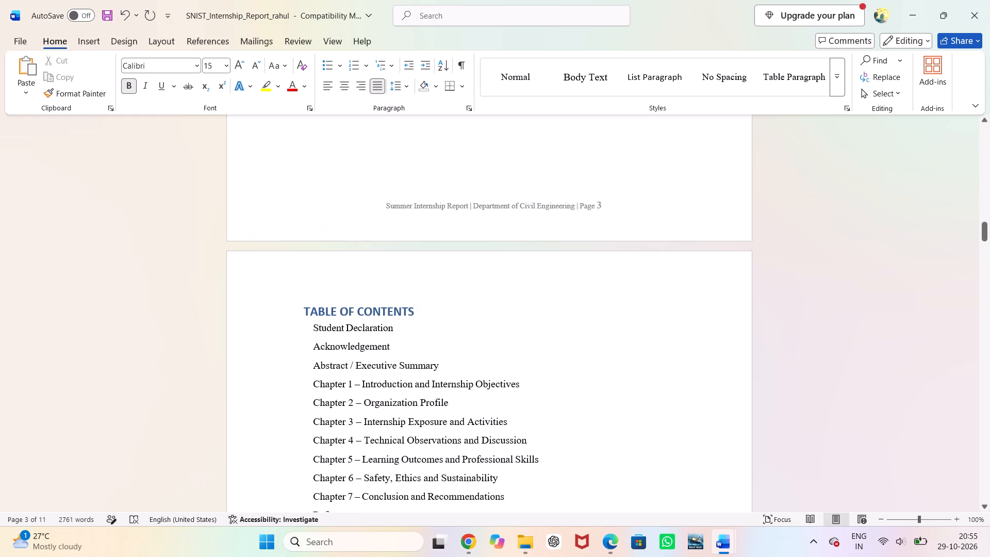
pyautogui.scroll(-15, 474, 395)
pyautogui.scroll(-8, 474, 395)
pyautogui.scroll(7, 474, 395)
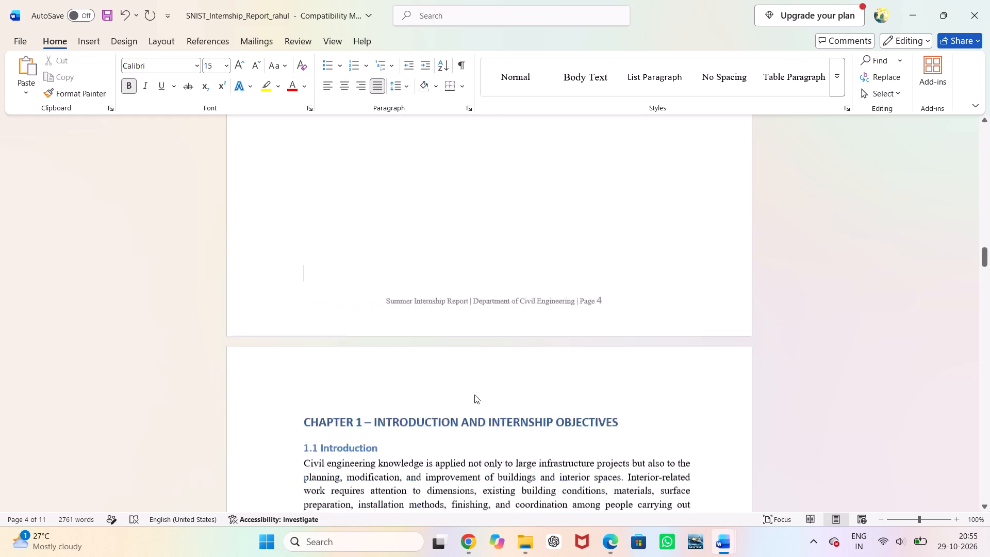
pyautogui.scroll(11, 474, 395)
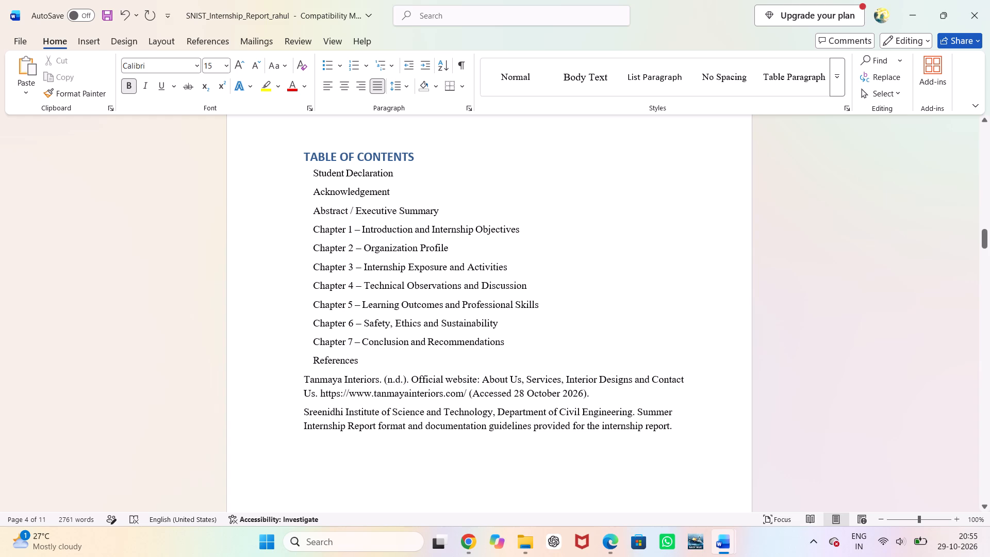
pyautogui.scroll(-3, 375, 265)
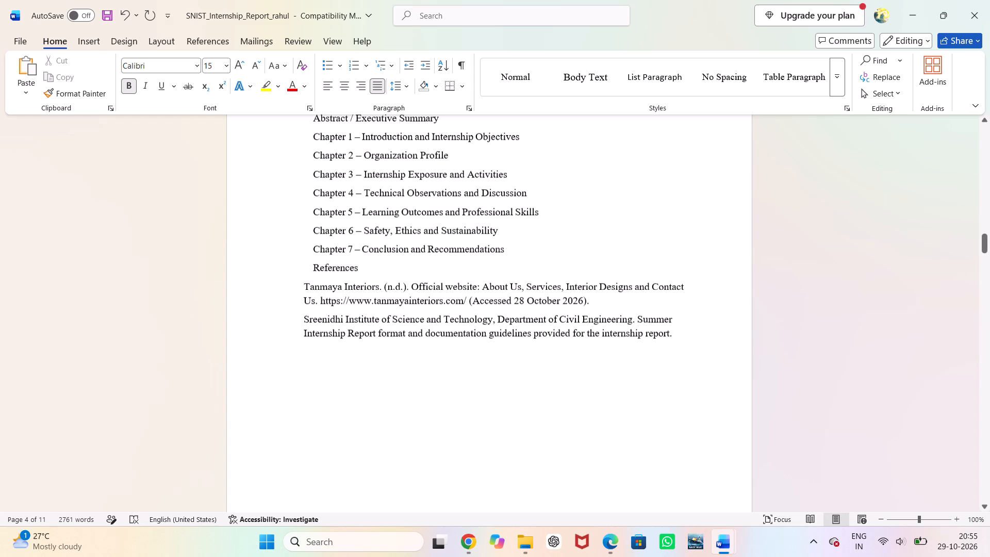
pyautogui.scroll(-18, 374, 265)
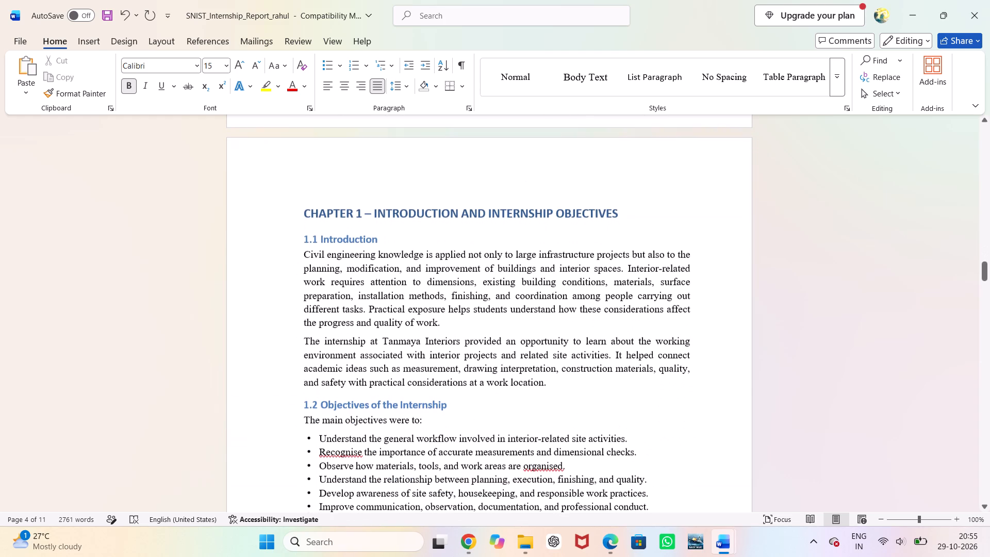
pyautogui.scroll(9, 374, 265)
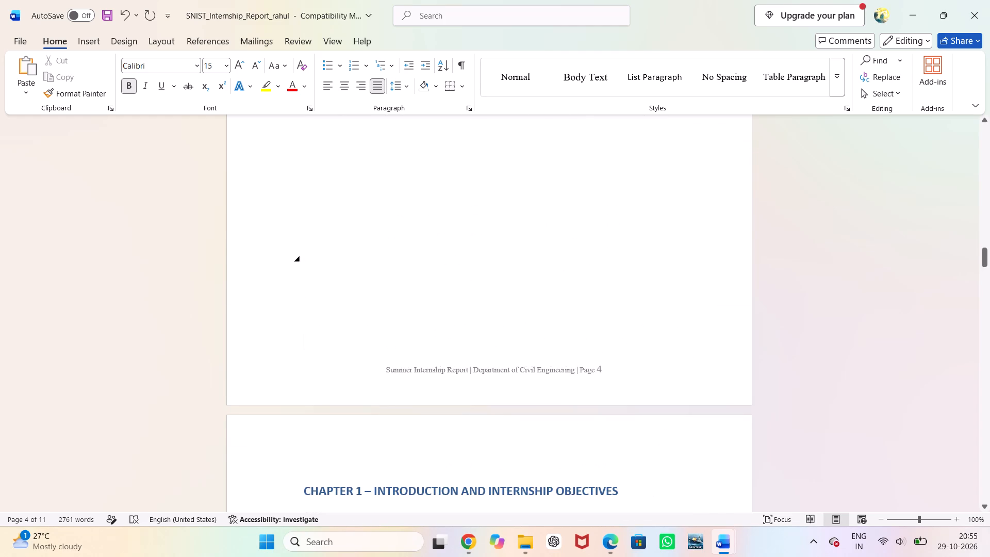
pyautogui.scroll(6, 374, 265)
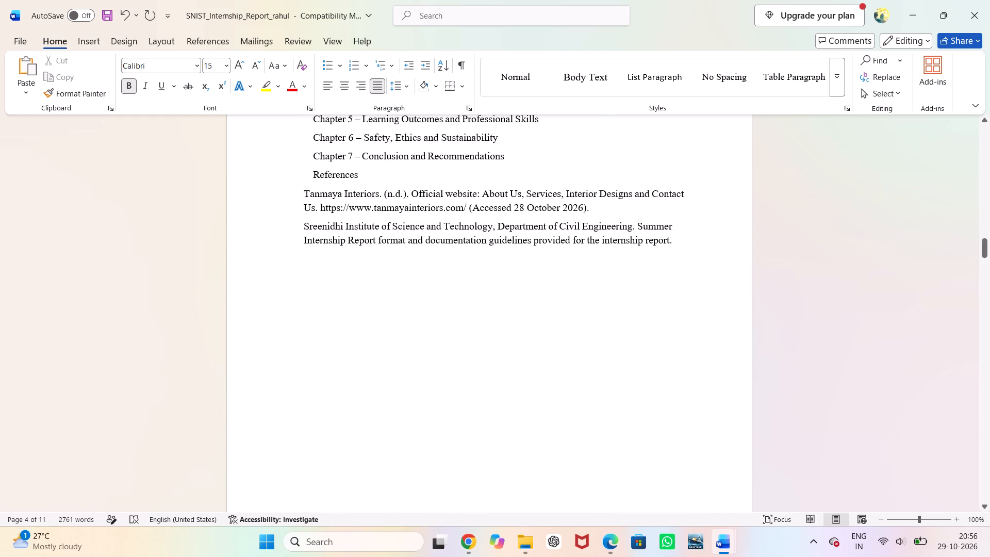
# Check the page layout from the Acknowledgement and Abstract through the Table of Contents and its reference paragraphs.
pyautogui.scroll(6, 365, 375)
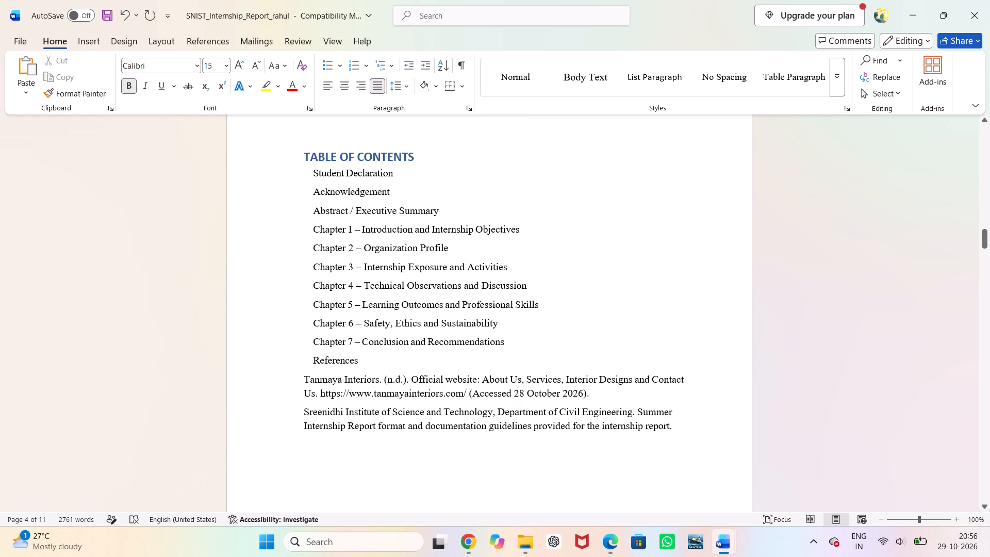
pyautogui.scroll(-6, 408, 312)
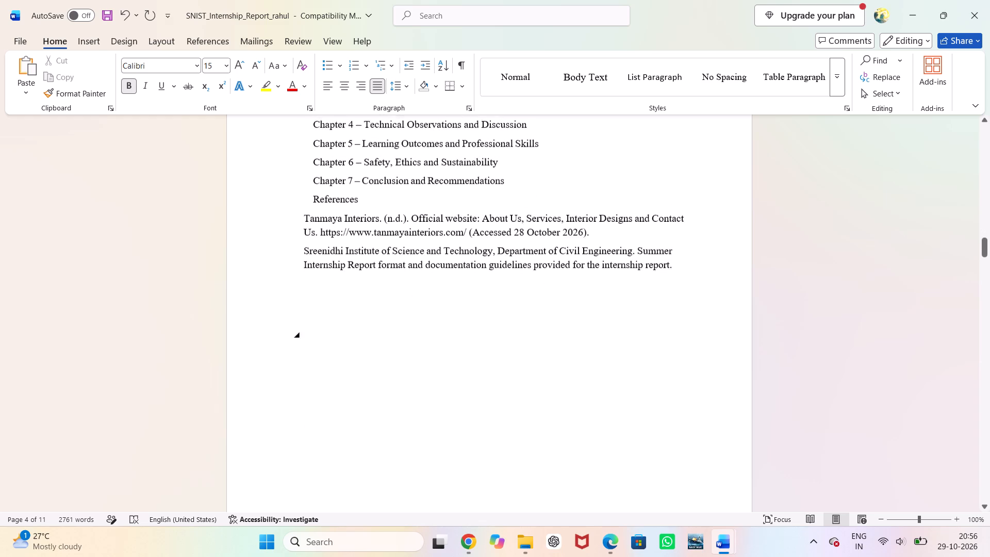
pyautogui.scroll(7, 408, 312)
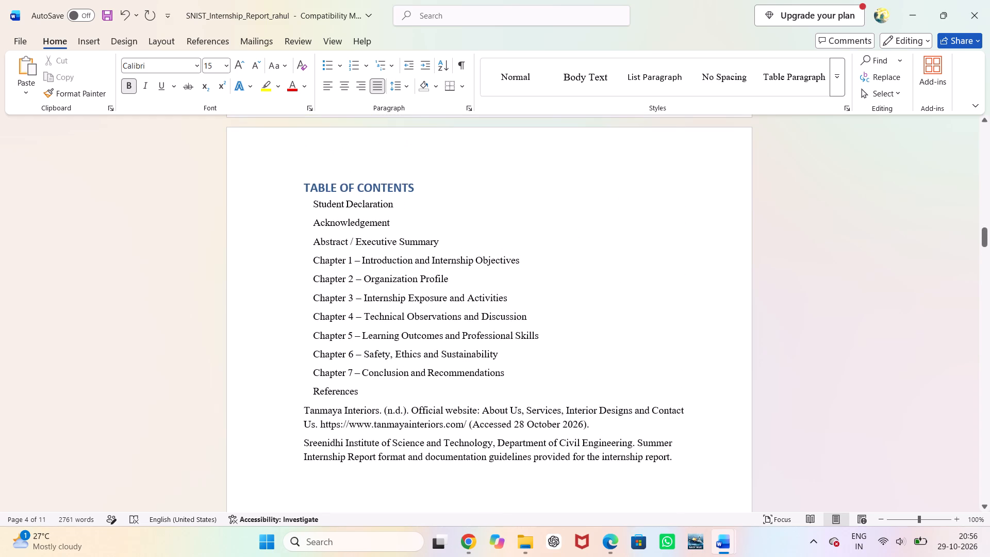
pyautogui.scroll(15, 358, 254)
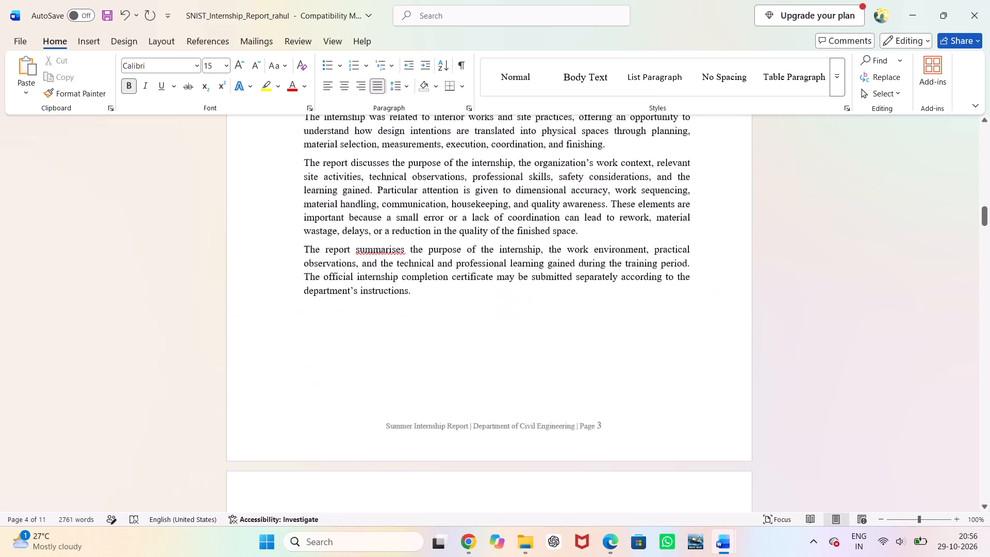
pyautogui.scroll(3, 359, 252)
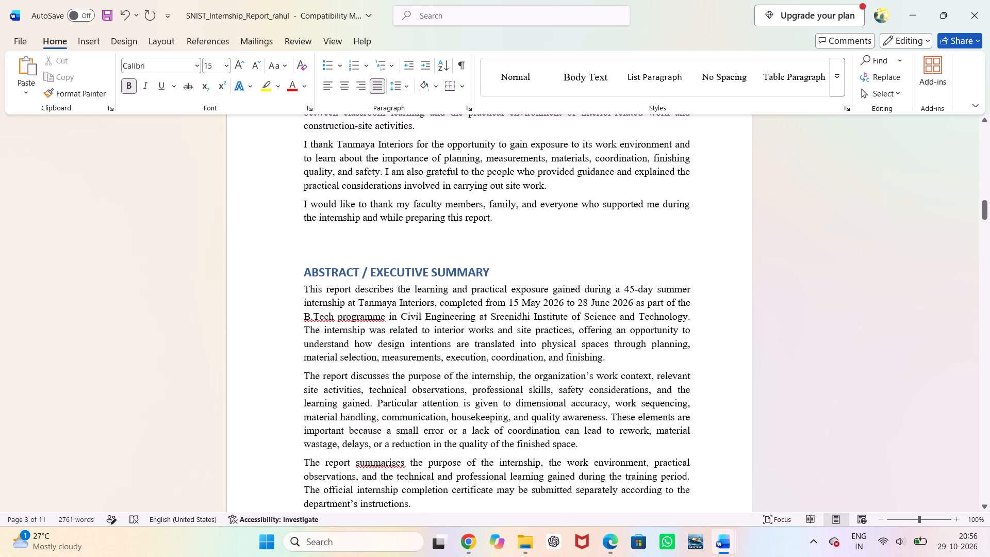
pyautogui.scroll(-3, 353, 253)
pyautogui.scroll(1, 353, 253)
pyautogui.scroll(-8, 353, 253)
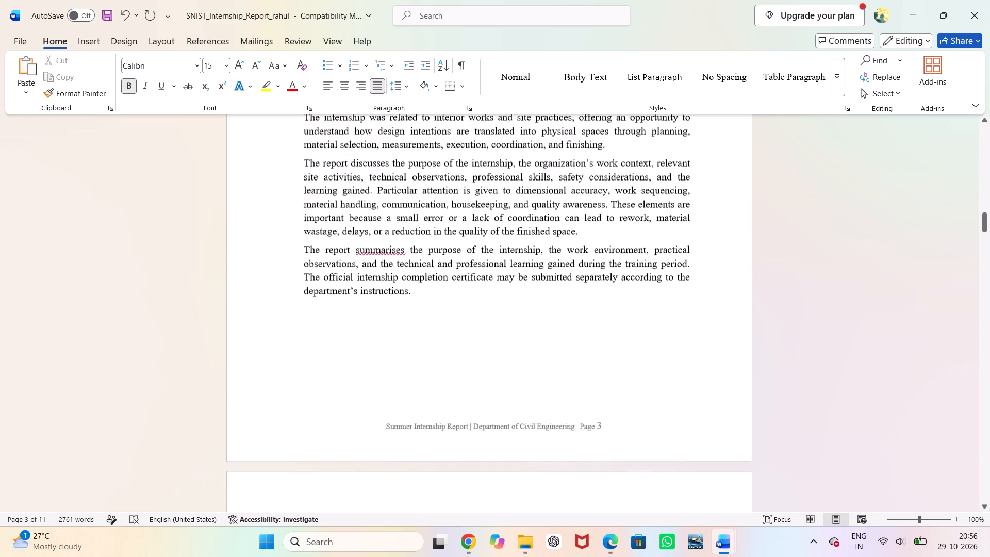
pyautogui.scroll(-10, 353, 254)
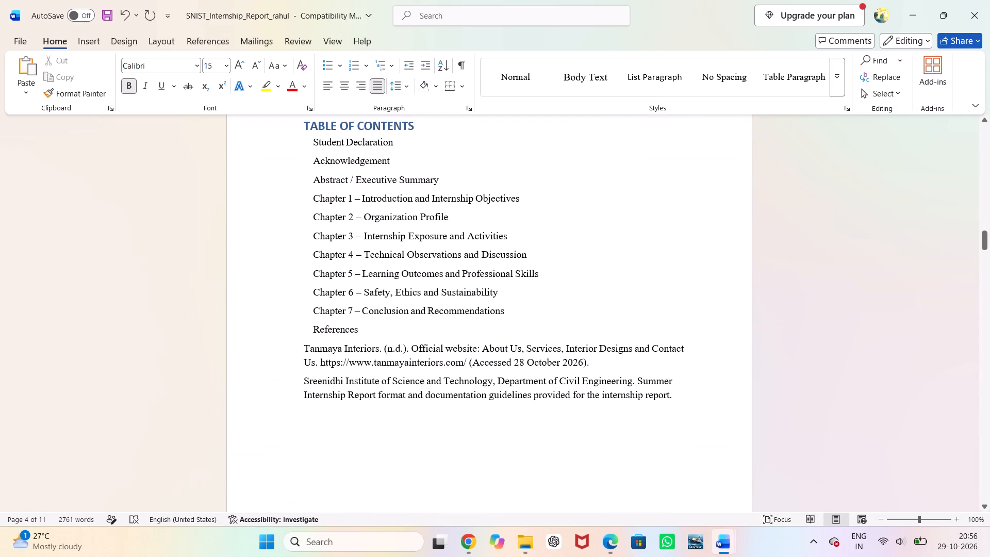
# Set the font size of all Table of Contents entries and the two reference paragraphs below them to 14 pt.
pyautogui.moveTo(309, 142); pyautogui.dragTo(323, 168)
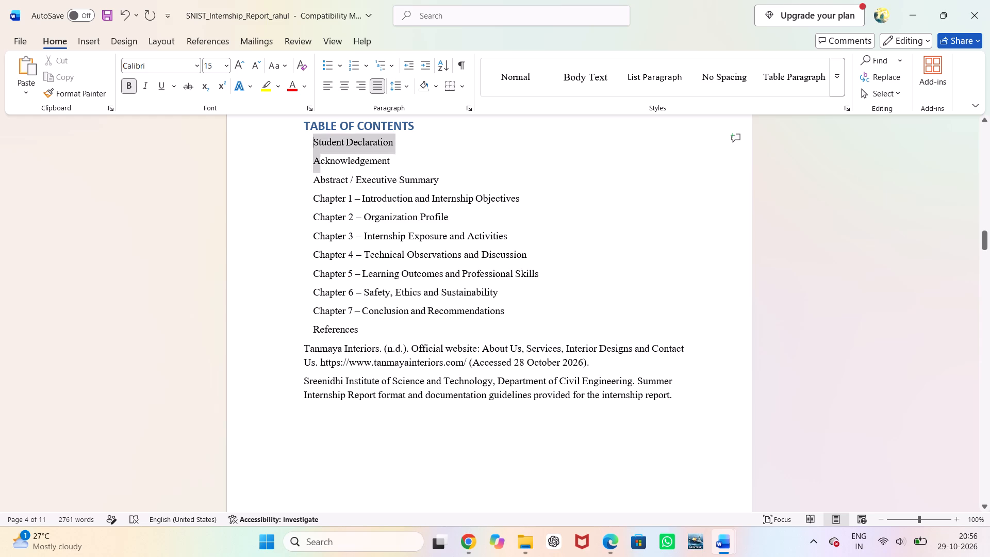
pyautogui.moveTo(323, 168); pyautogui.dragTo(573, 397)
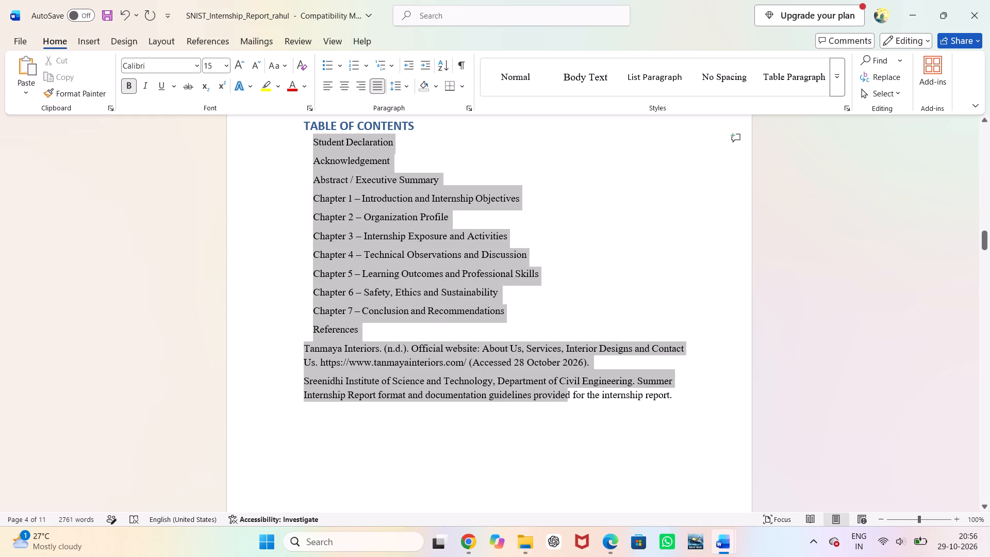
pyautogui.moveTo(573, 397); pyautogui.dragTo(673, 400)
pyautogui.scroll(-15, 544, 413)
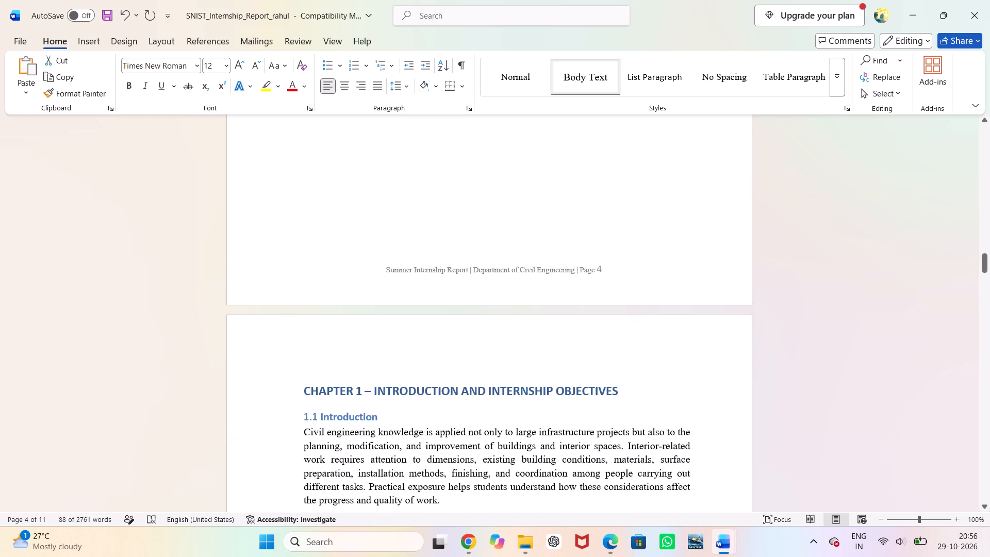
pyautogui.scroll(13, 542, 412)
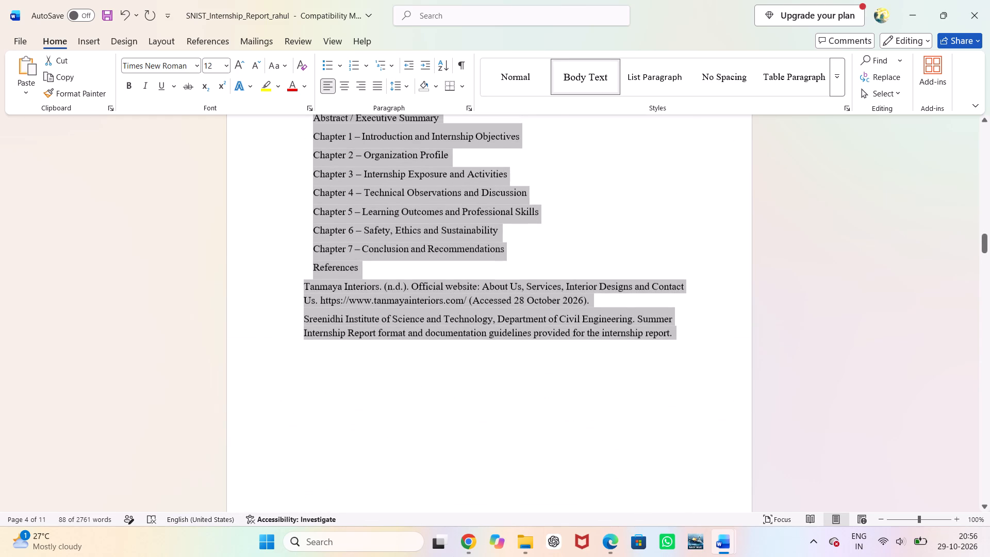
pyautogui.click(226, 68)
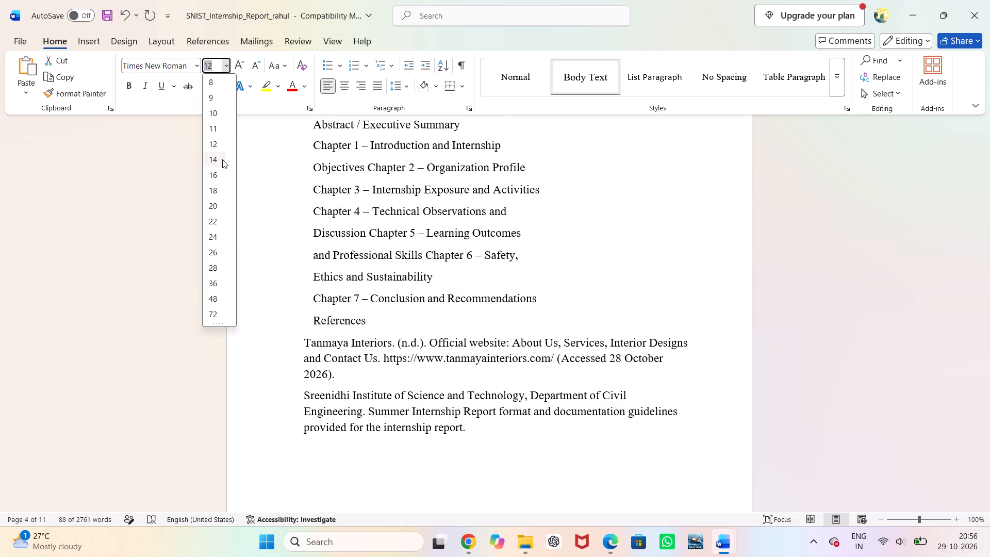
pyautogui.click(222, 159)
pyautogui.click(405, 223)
# Examine the line wrapping of the Table of Contents entries and the page break before Chapter 1.
pyautogui.scroll(-4, 443, 281)
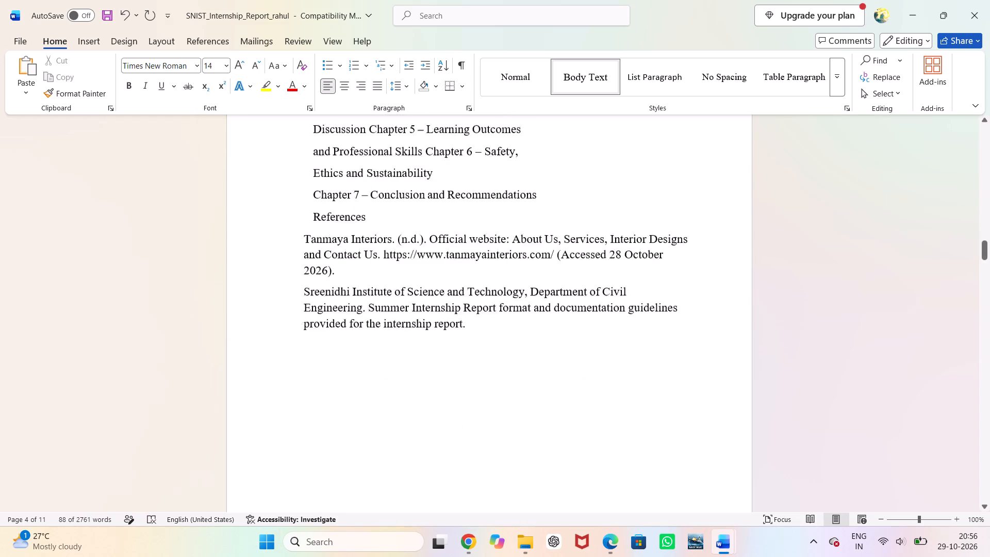
pyautogui.scroll(-17, 443, 281)
pyautogui.scroll(7, 443, 281)
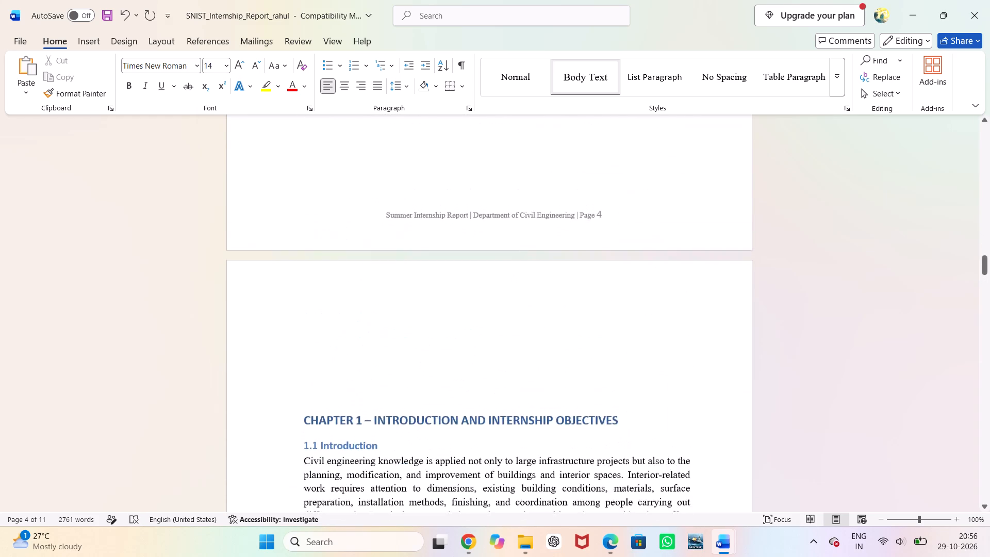
pyautogui.scroll(19, 443, 281)
pyautogui.scroll(-2, 443, 281)
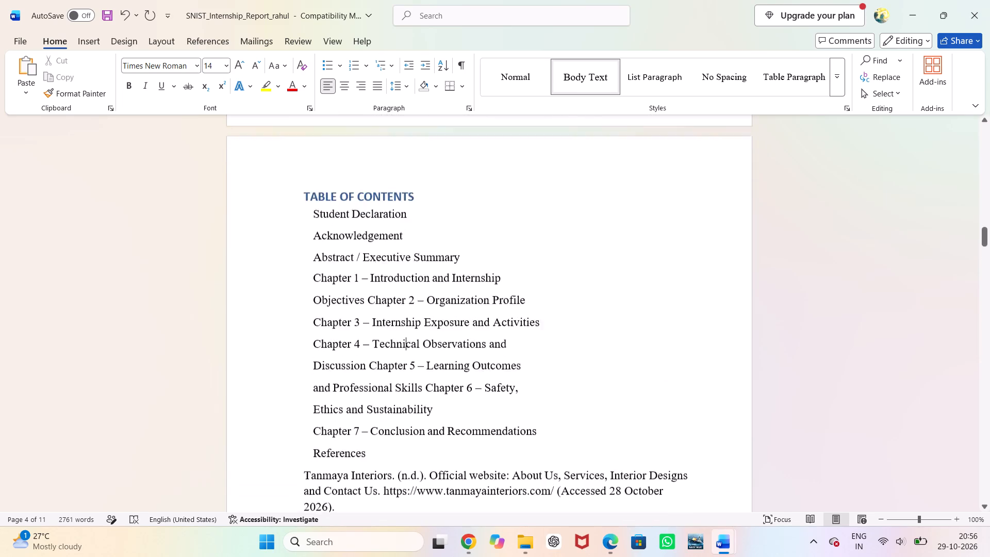
pyautogui.scroll(-2, 443, 281)
pyautogui.scroll(2, 443, 281)
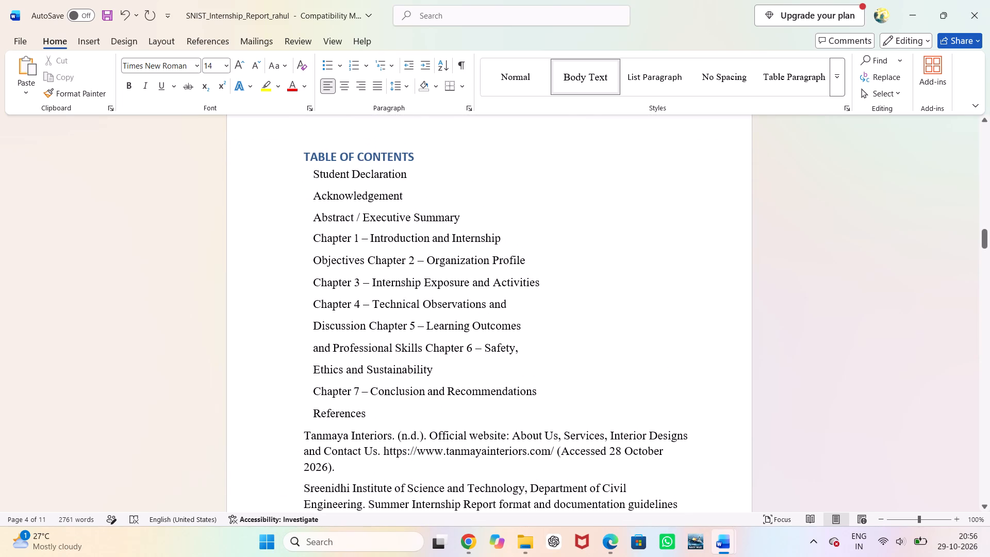
pyautogui.scroll(-4, 443, 281)
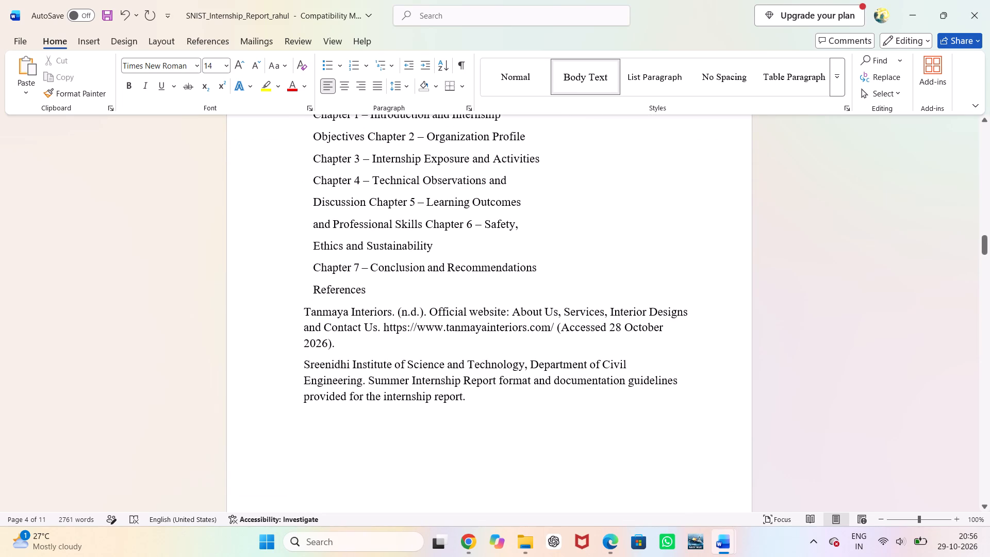
pyautogui.scroll(5, 423, 240)
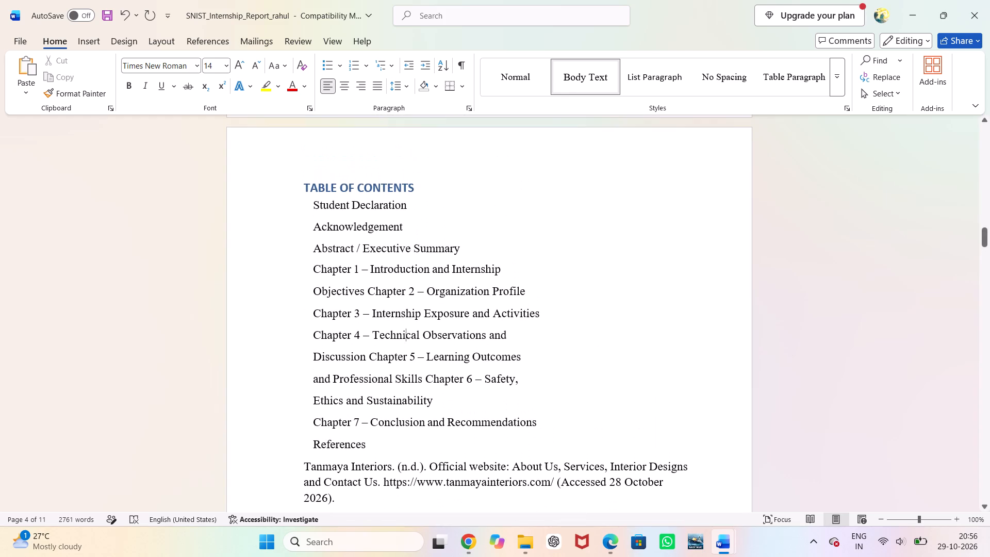
# Set the font size of all Table of Contents entries and the two reference paragraphs below them to 13 pt.
pyautogui.moveTo(315, 205); pyautogui.dragTo(473, 498)
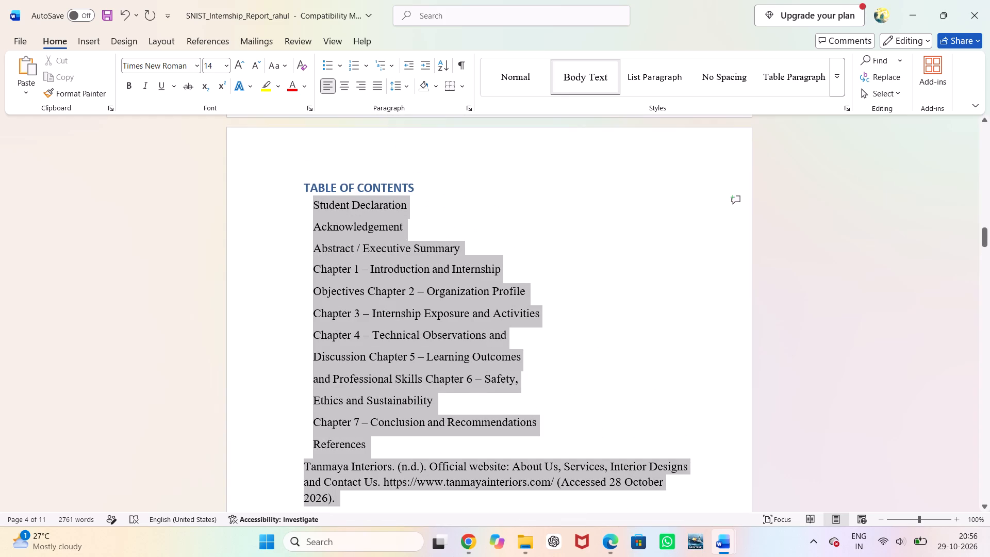
pyautogui.moveTo(473, 498); pyautogui.dragTo(532, 486)
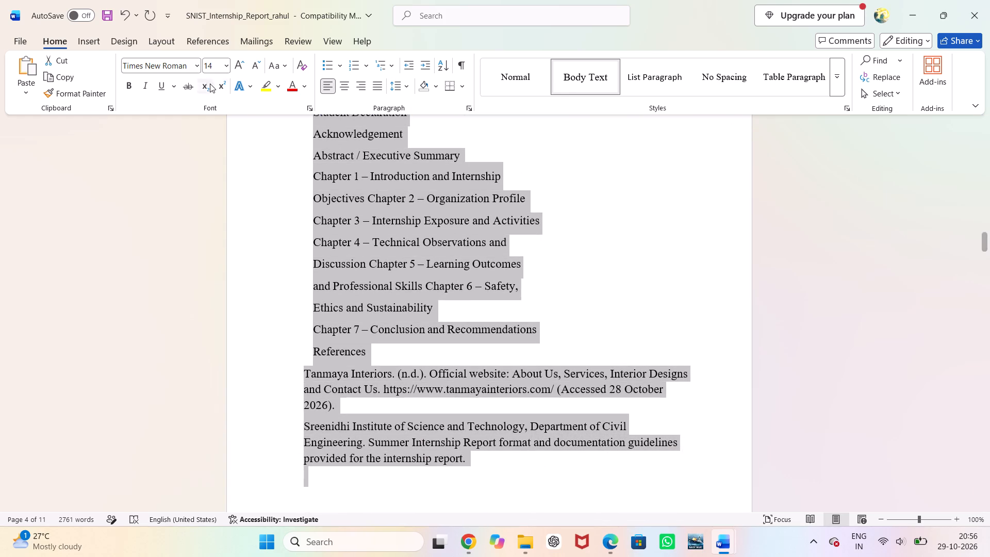
pyautogui.click(228, 69)
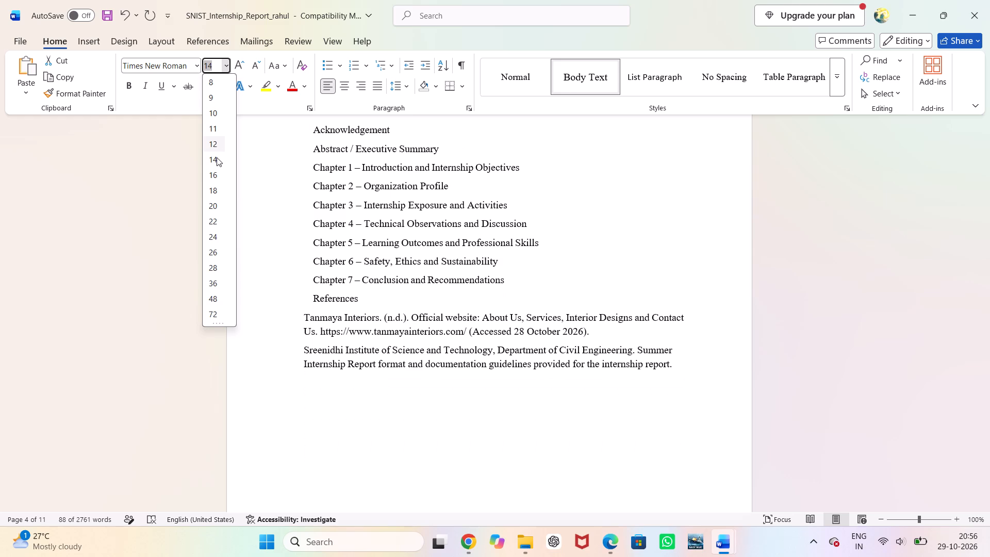
pyautogui.click(213, 159)
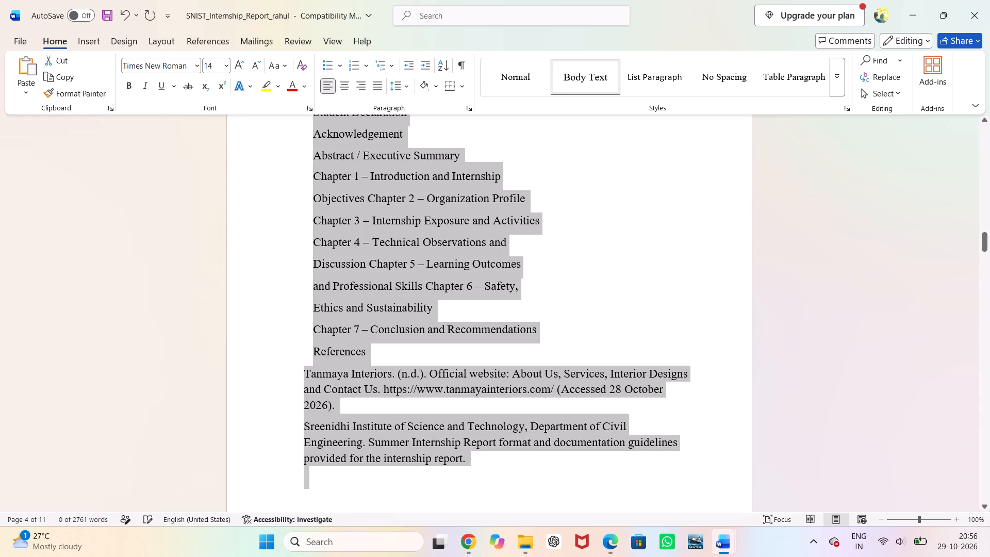
pyautogui.click(225, 65)
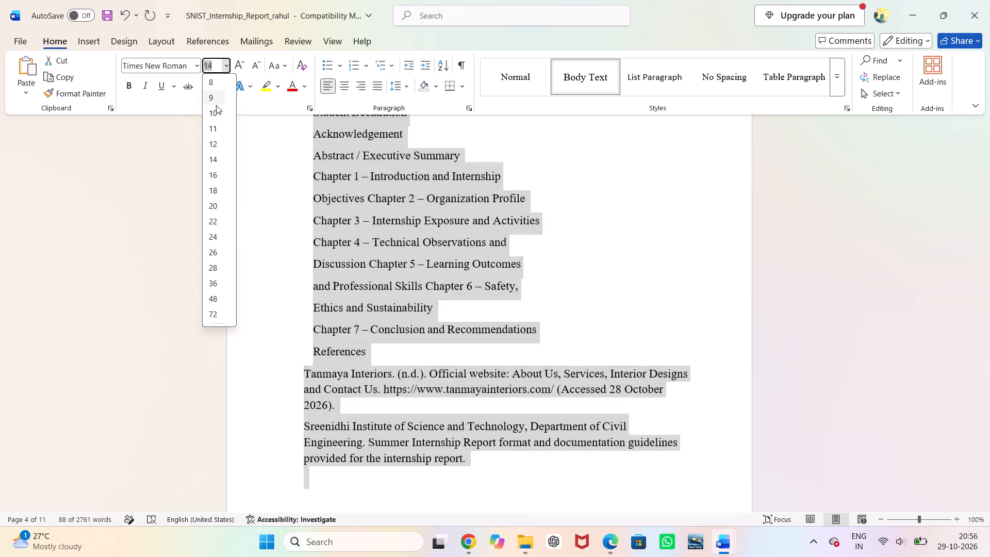
pyautogui.click(215, 66)
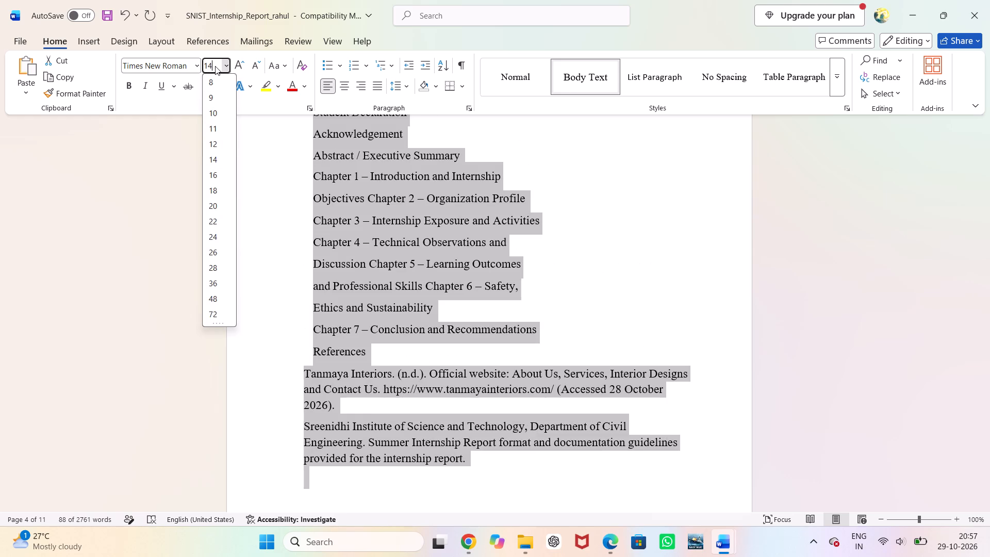
pyautogui.press('BackSpace')
pyautogui.press('BackSpace')
pyautogui.write('12')
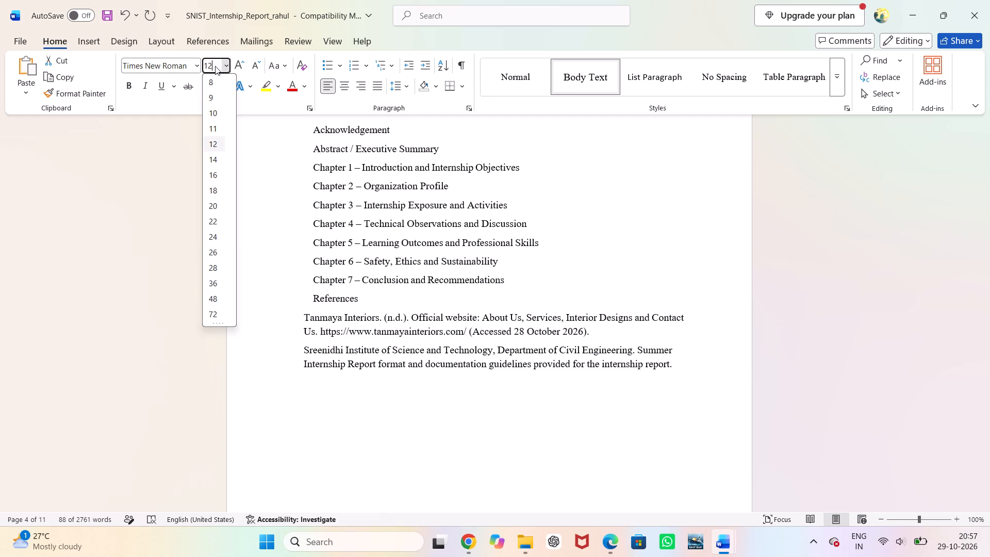
pyautogui.press('BackSpace')
pyautogui.press('3')
pyautogui.press('Return')
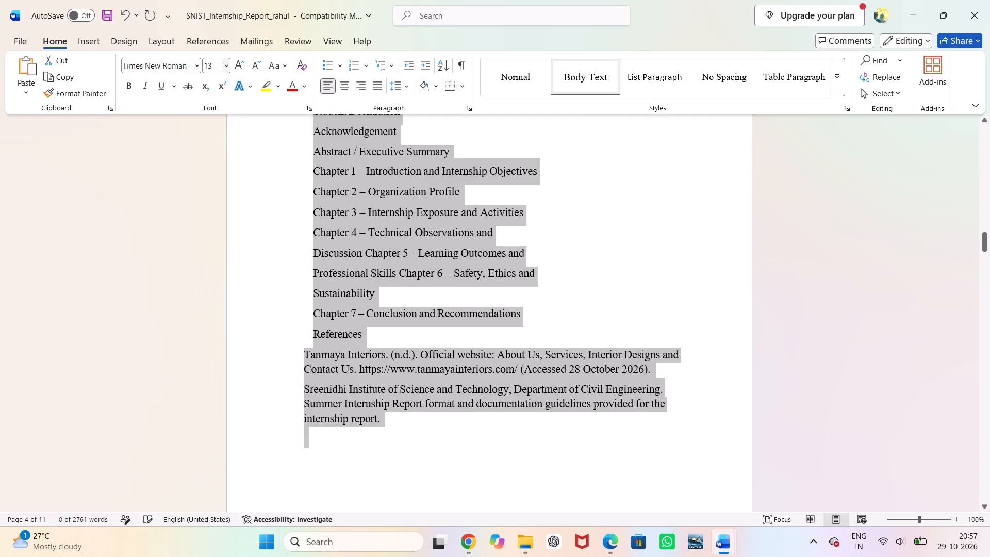
pyautogui.click(493, 277)
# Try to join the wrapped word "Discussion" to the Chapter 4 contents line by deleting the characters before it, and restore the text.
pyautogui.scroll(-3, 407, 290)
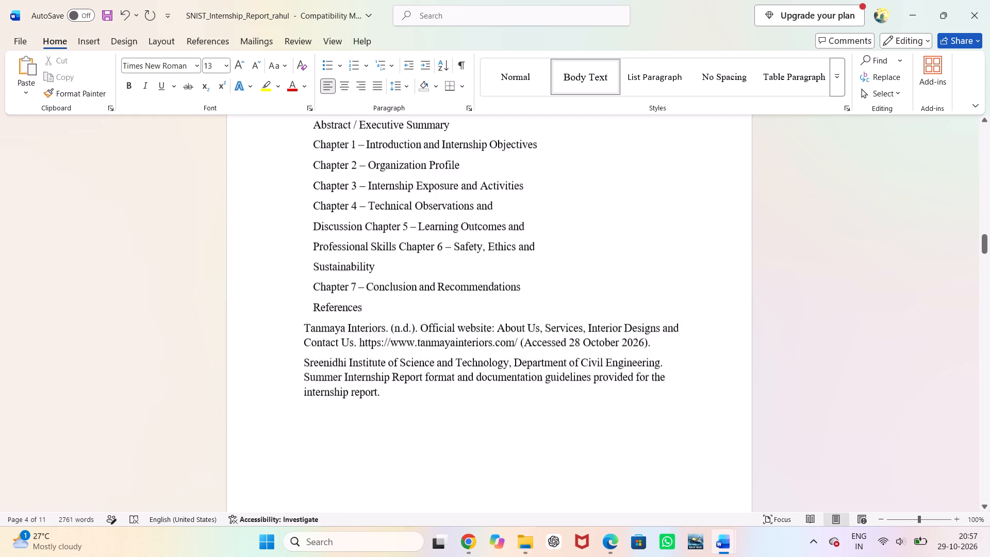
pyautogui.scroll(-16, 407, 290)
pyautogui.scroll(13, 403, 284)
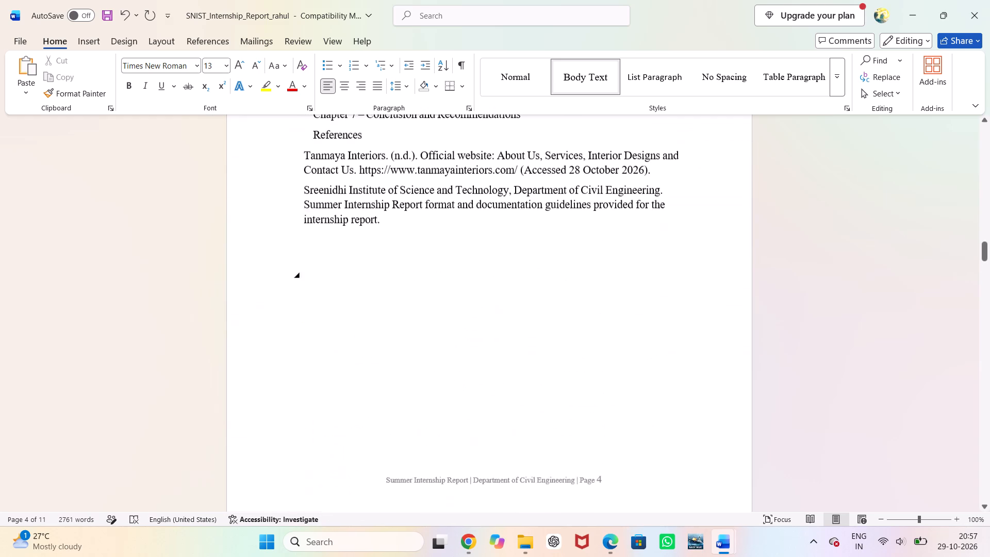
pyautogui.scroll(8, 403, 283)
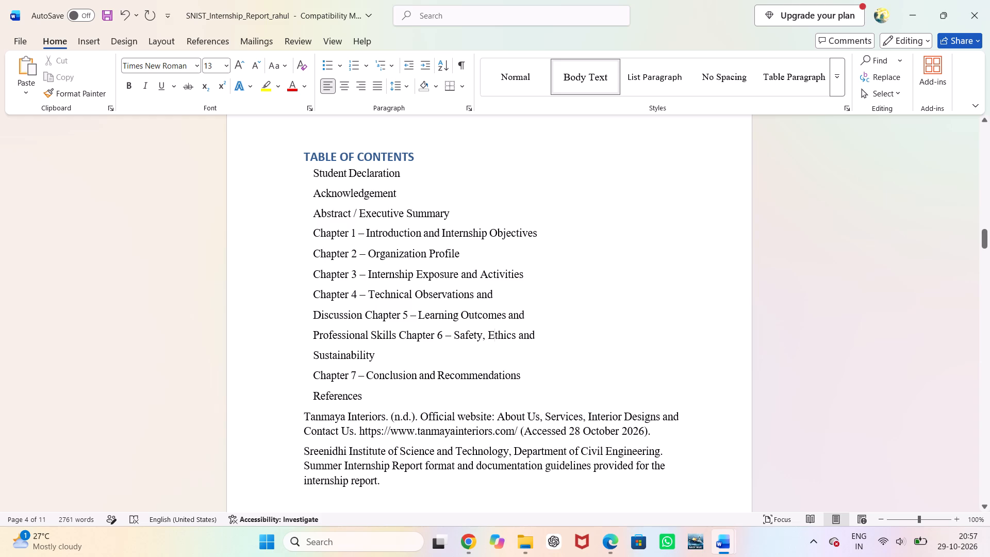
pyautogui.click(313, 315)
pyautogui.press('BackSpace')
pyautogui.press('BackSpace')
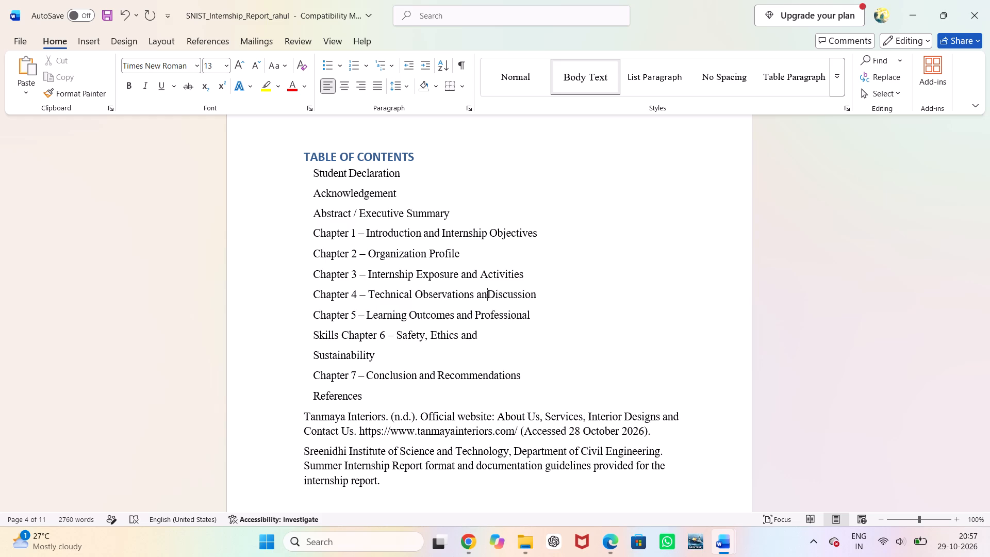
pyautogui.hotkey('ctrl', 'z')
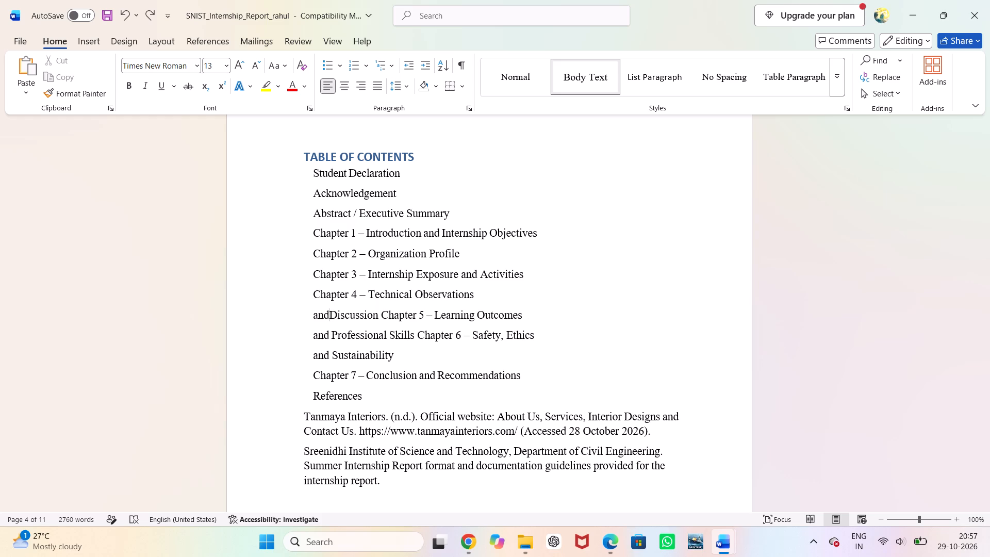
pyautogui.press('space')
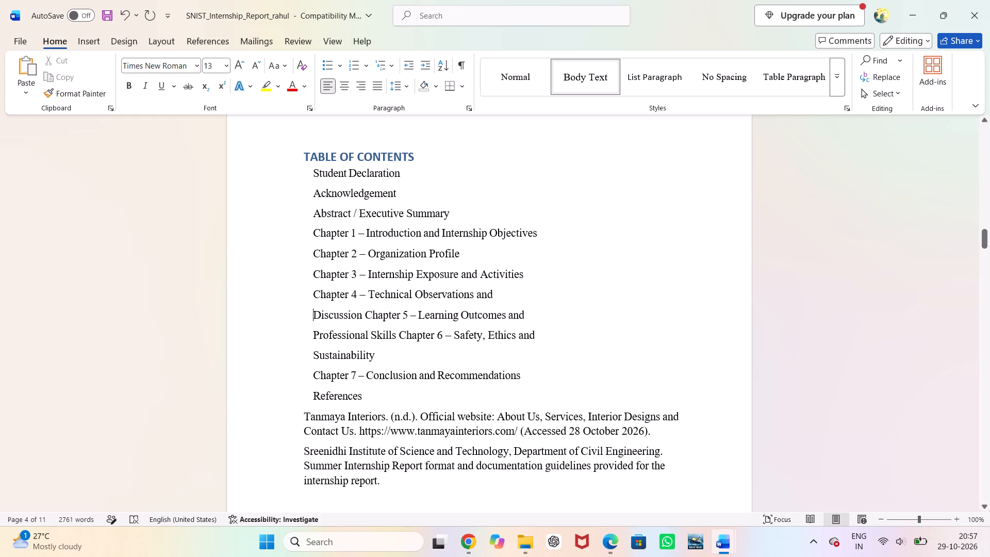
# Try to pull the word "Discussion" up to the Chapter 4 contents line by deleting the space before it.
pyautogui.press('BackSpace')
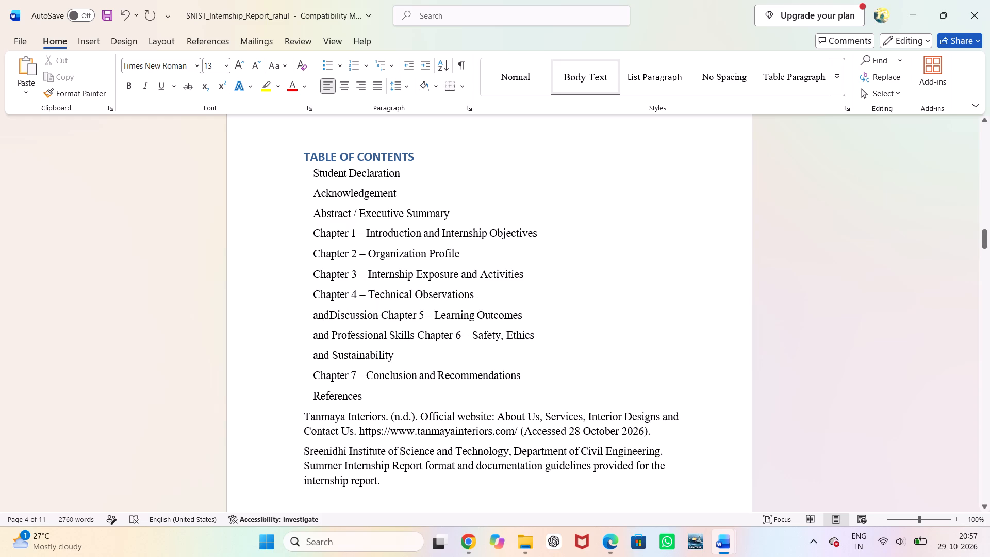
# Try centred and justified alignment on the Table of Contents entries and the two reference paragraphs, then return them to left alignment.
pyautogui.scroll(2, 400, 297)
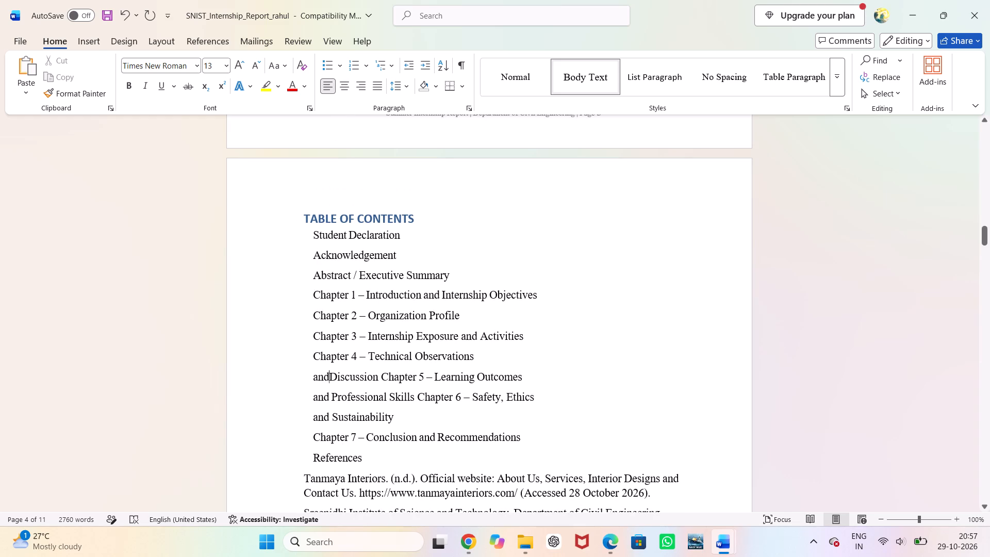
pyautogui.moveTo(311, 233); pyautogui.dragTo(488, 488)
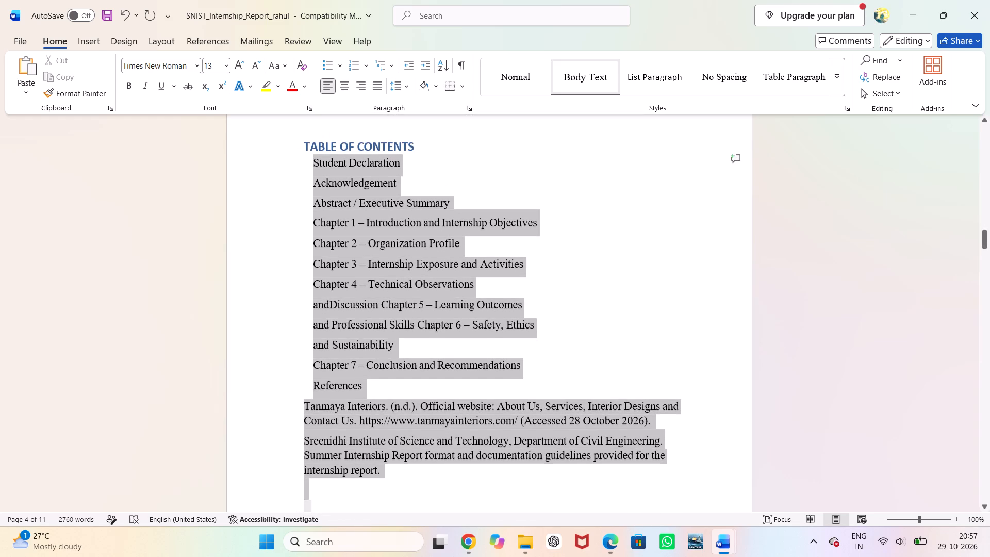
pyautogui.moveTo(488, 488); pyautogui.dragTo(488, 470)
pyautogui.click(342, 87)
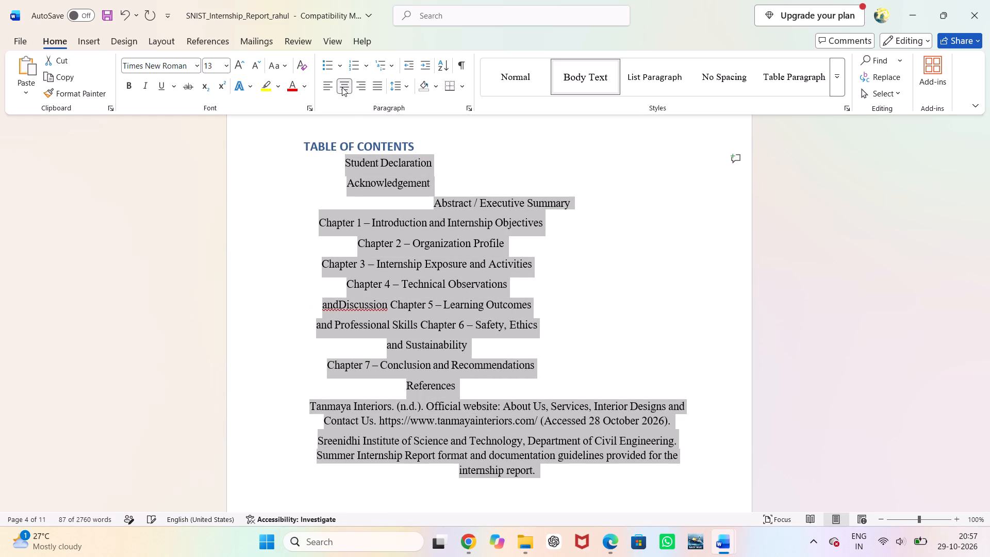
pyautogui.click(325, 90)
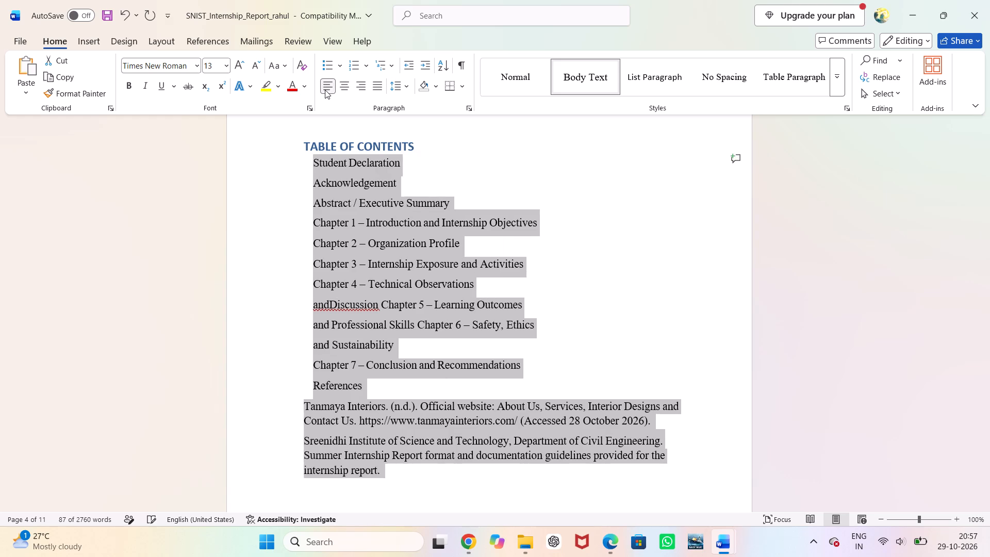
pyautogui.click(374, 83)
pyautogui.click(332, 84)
# Start the Chapter 5 entry of the Table of Contents on its own line, after the word "Discussion".
pyautogui.click(387, 334)
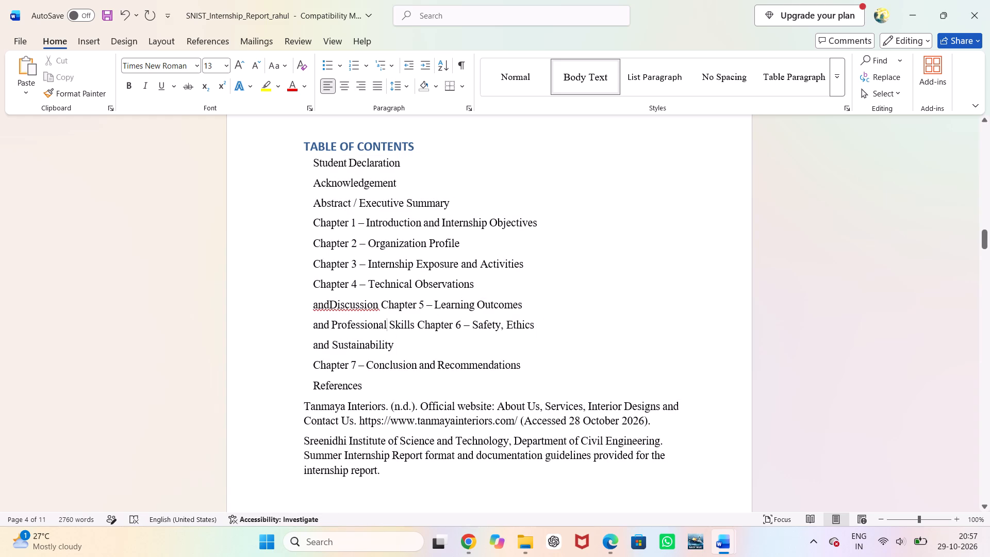
pyautogui.click(380, 307)
pyautogui.press('Return')
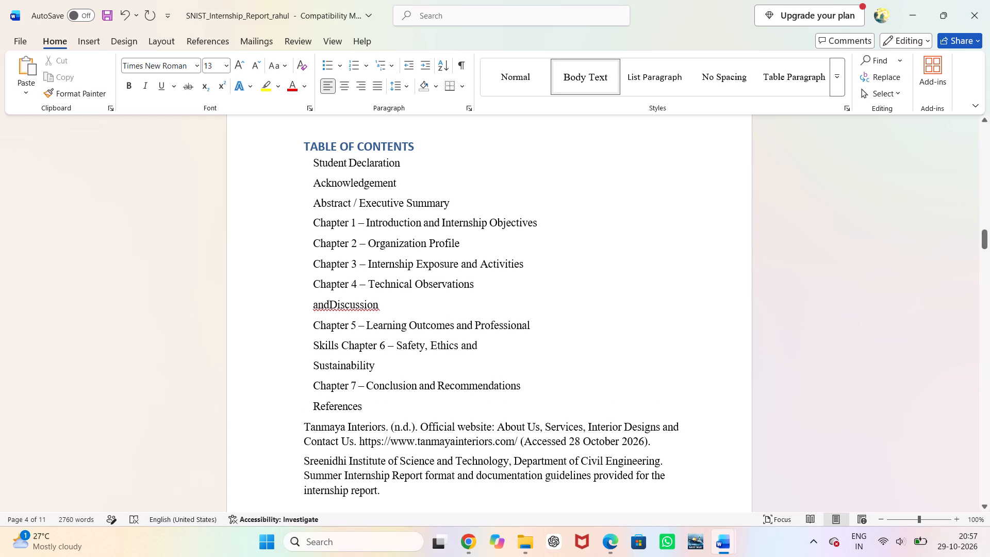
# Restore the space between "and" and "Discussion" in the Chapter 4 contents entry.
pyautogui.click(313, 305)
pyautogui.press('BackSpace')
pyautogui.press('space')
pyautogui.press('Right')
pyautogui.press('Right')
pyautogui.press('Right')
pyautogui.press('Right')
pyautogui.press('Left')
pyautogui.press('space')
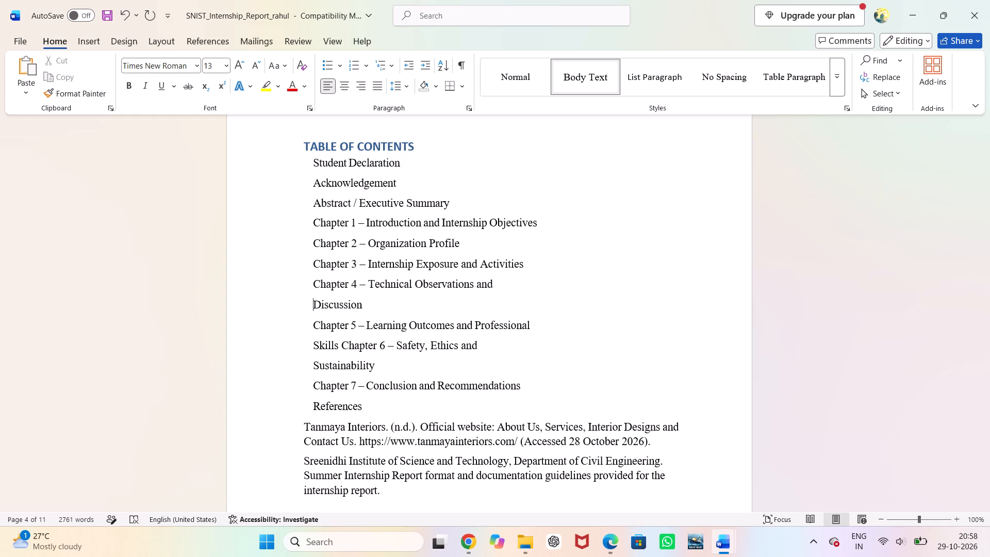
# Start the Chapter 6 entry of the Table of Contents on its own line, after the word "Skills".
pyautogui.scroll(-1, 329, 324)
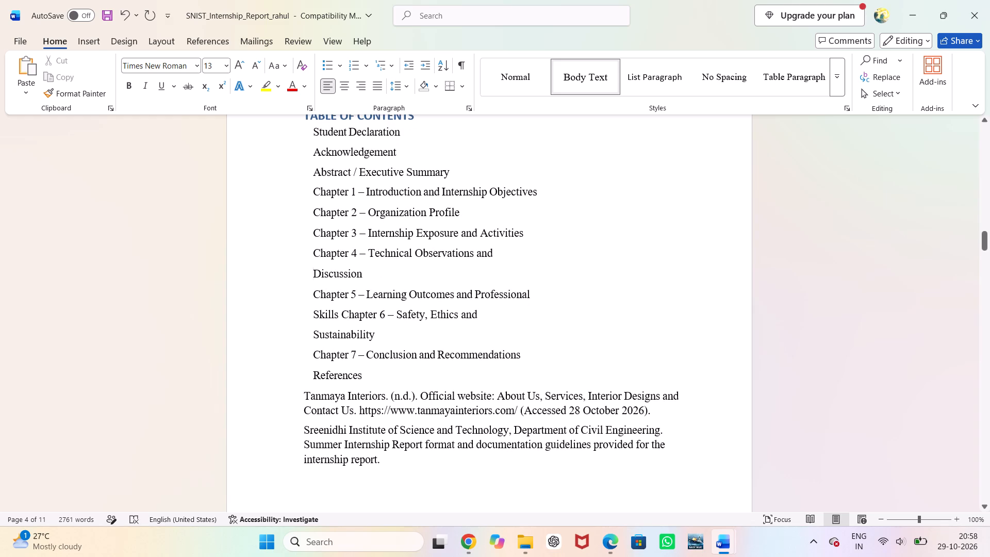
pyautogui.click(340, 313)
pyautogui.press('Return')
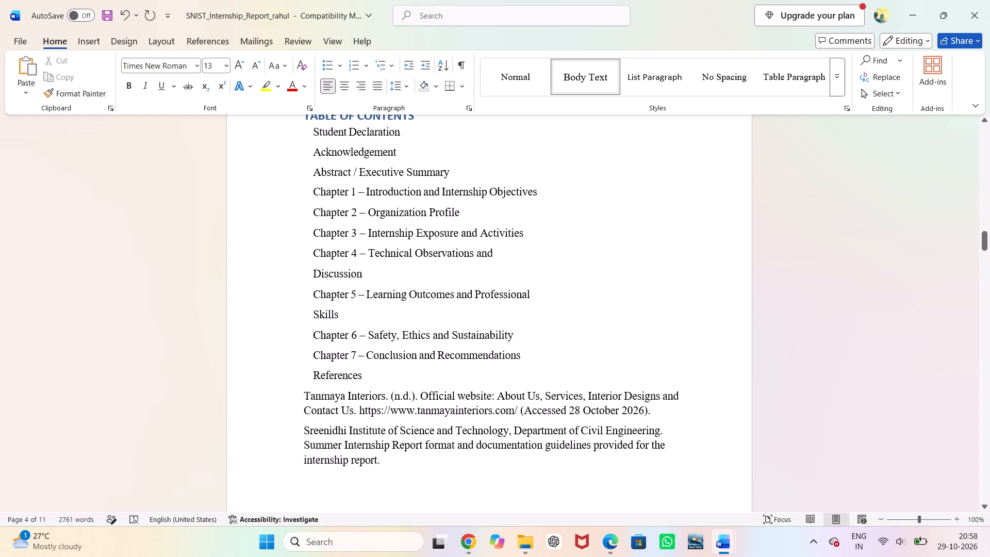
# Examine the separated Table of Contents entries and where Chapter 1 starts on the following page.
pyautogui.scroll(-1, 389, 346)
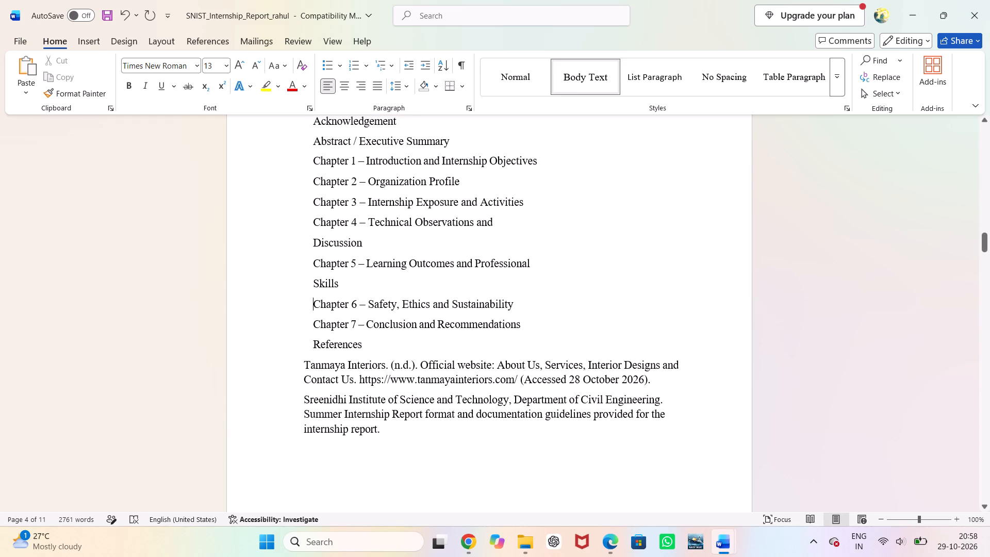
pyautogui.scroll(5, 369, 342)
pyautogui.scroll(-4, 369, 342)
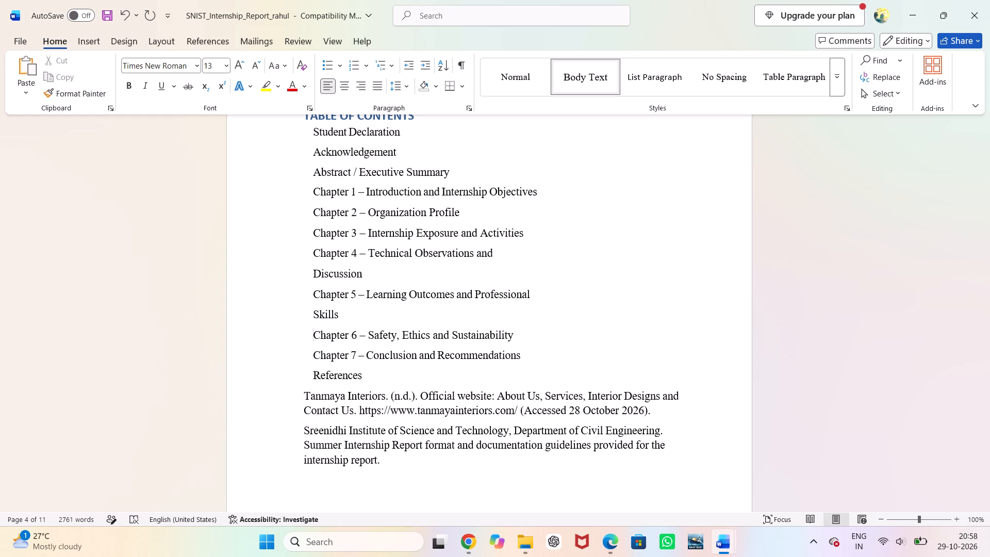
pyautogui.scroll(-20, 369, 342)
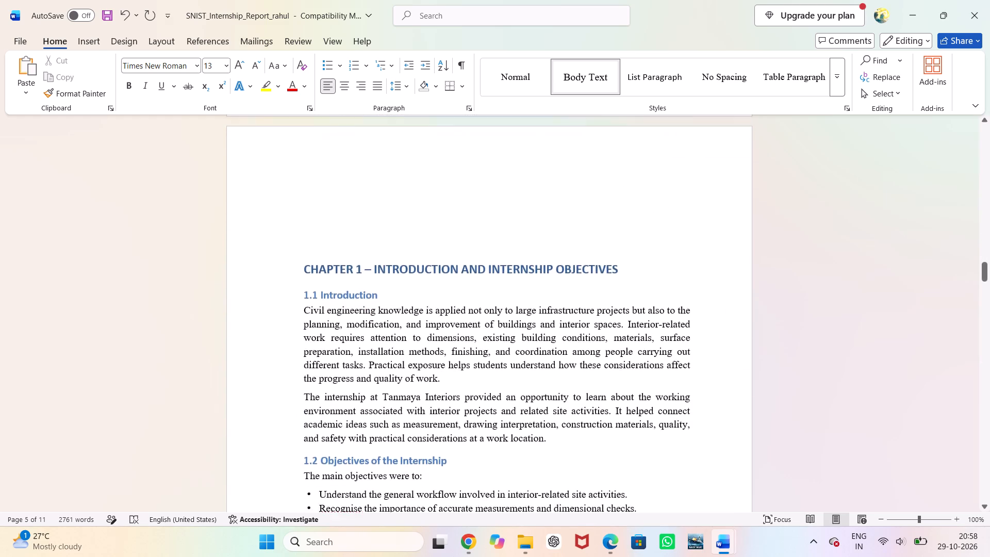
pyautogui.scroll(19, 369, 342)
pyautogui.scroll(6, 369, 342)
pyautogui.scroll(-3, 369, 342)
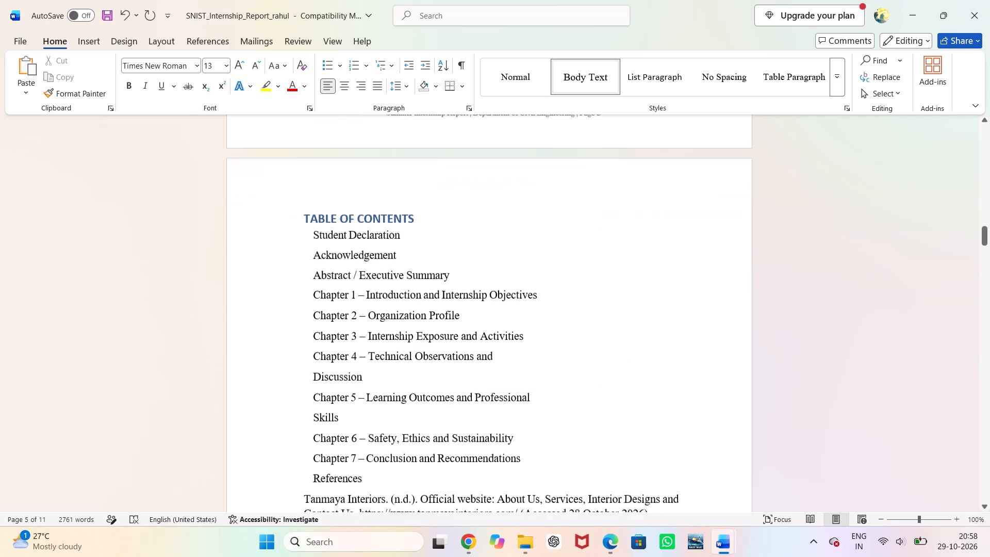
pyautogui.scroll(-1, 369, 342)
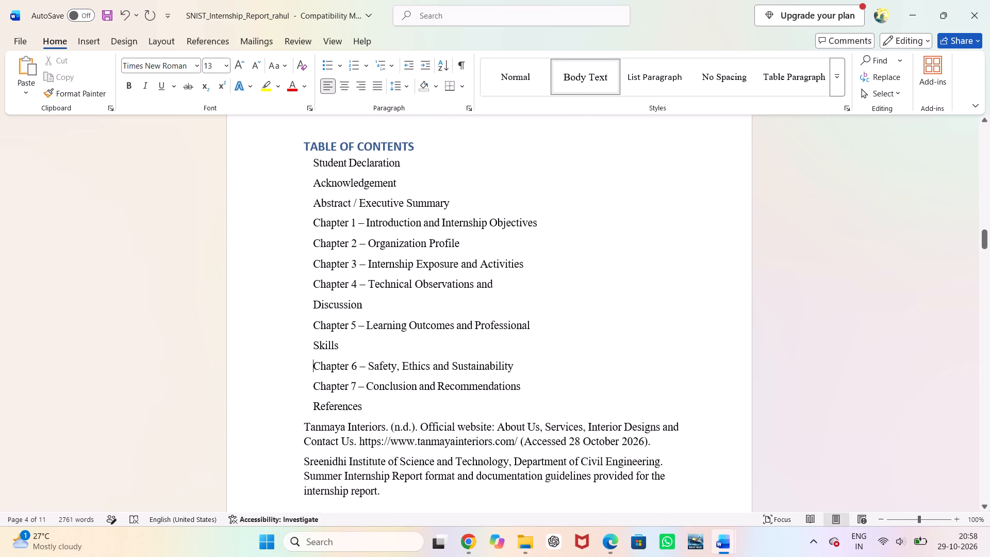
# Review the layout of the front pages, from the cover page and Student Declaration through the Abstract to the Table of Contents.
pyautogui.scroll(15, 414, 272)
pyautogui.scroll(6, 418, 280)
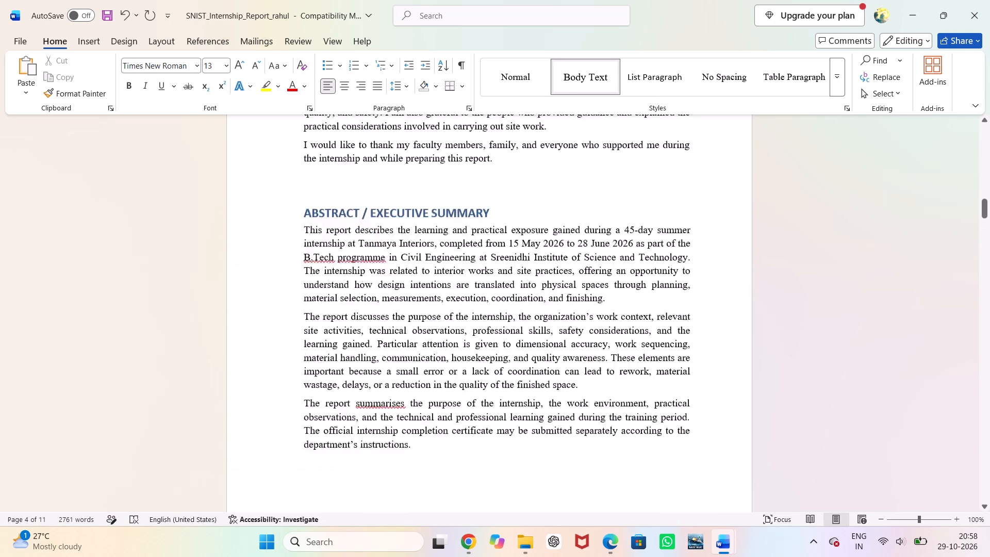
pyautogui.scroll(14, 418, 280)
pyautogui.scroll(20, 418, 280)
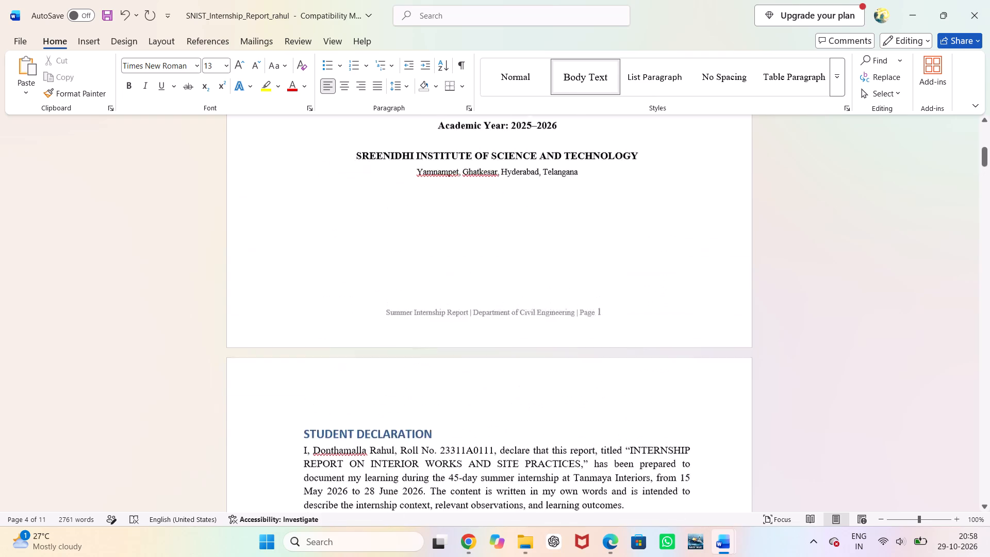
pyautogui.scroll(6, 418, 280)
pyautogui.scroll(-17, 430, 181)
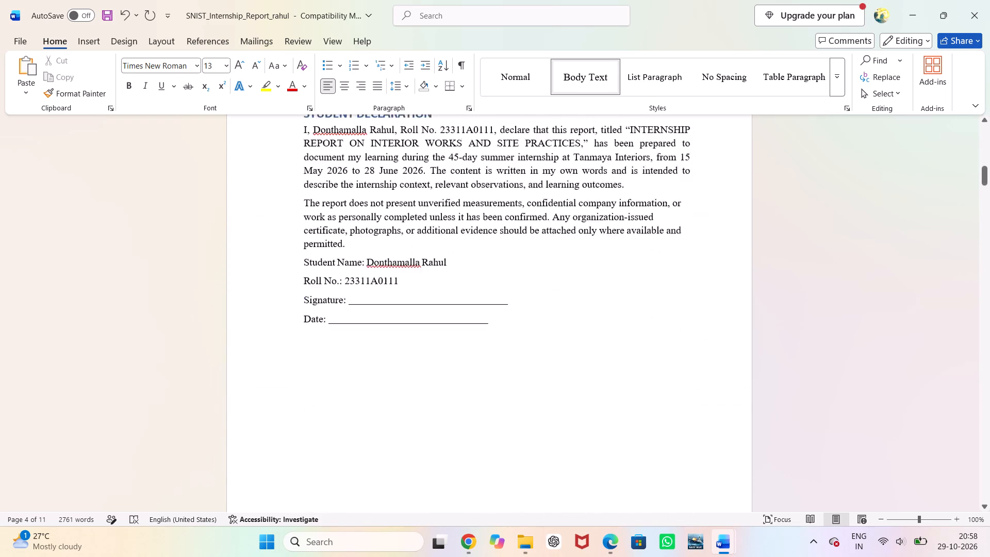
pyautogui.scroll(-20, 439, 235)
pyautogui.scroll(-2, 439, 235)
pyautogui.scroll(-20, 418, 152)
pyautogui.scroll(-3, 418, 152)
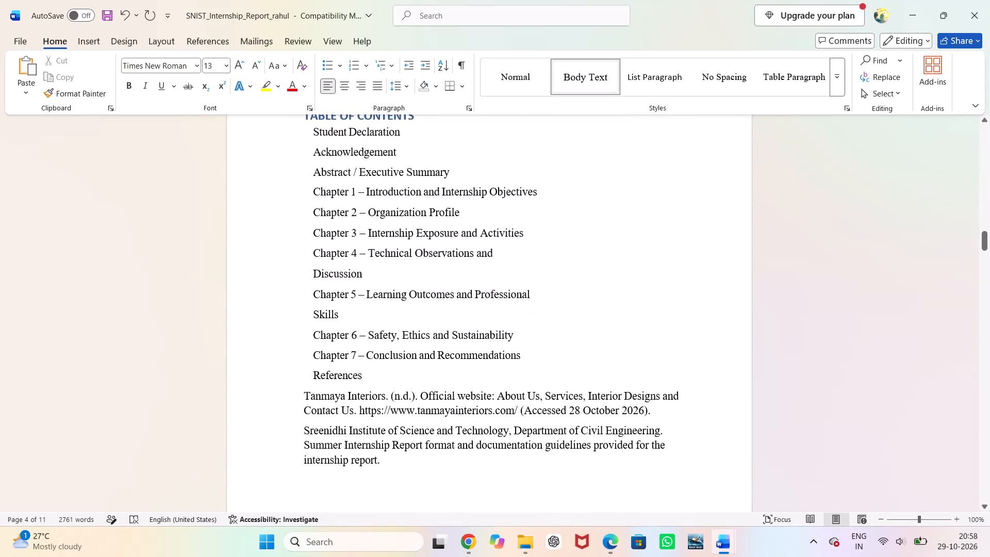
pyautogui.scroll(15, 490, 293)
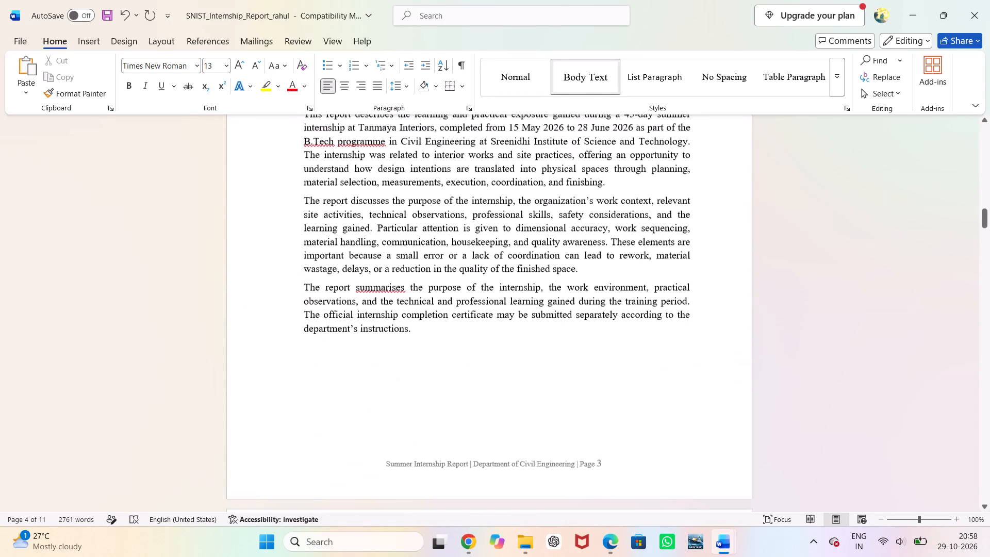
pyautogui.scroll(14, 489, 289)
pyautogui.scroll(16, 487, 278)
pyautogui.scroll(7, 487, 278)
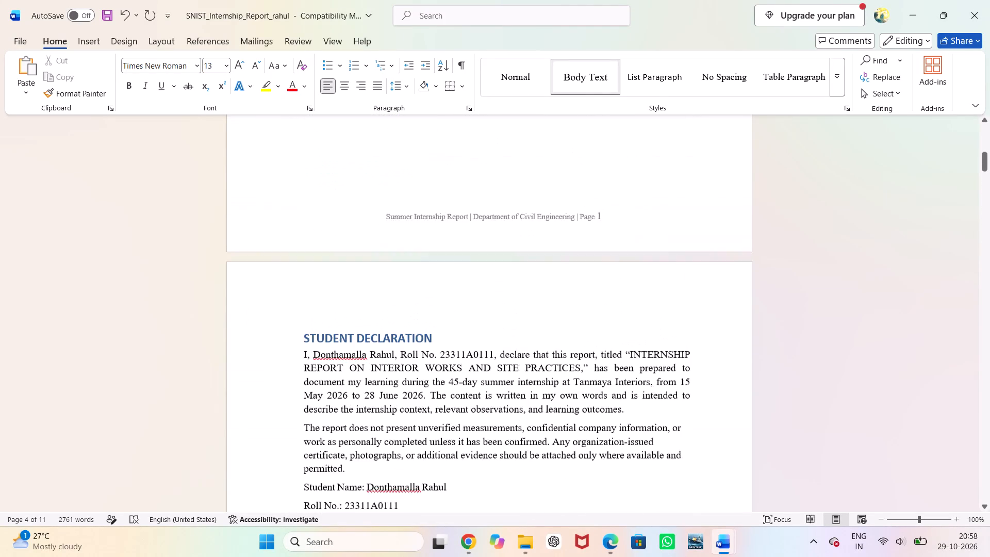
pyautogui.scroll(13, 487, 278)
pyautogui.scroll(-12, 487, 278)
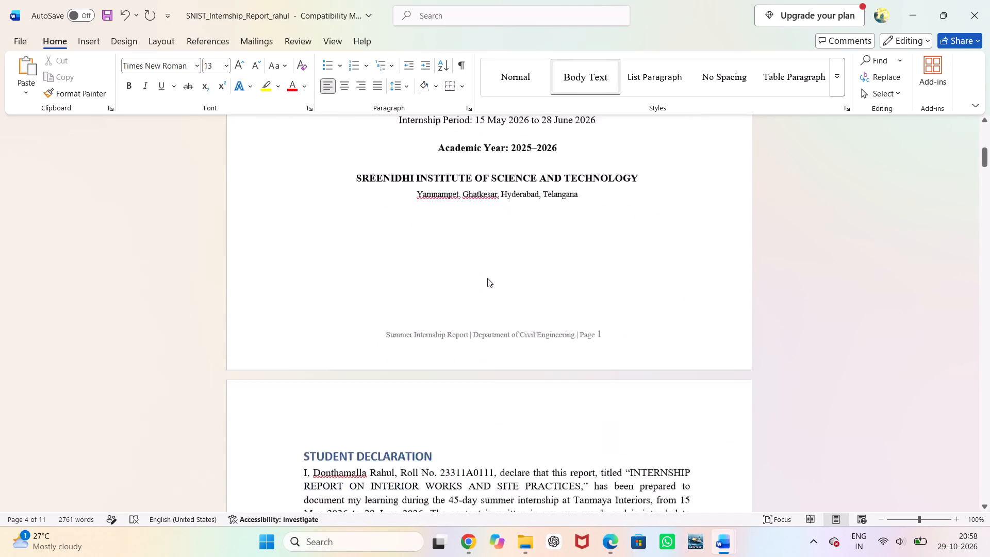
pyautogui.scroll(-3, 487, 278)
pyautogui.scroll(10, 487, 278)
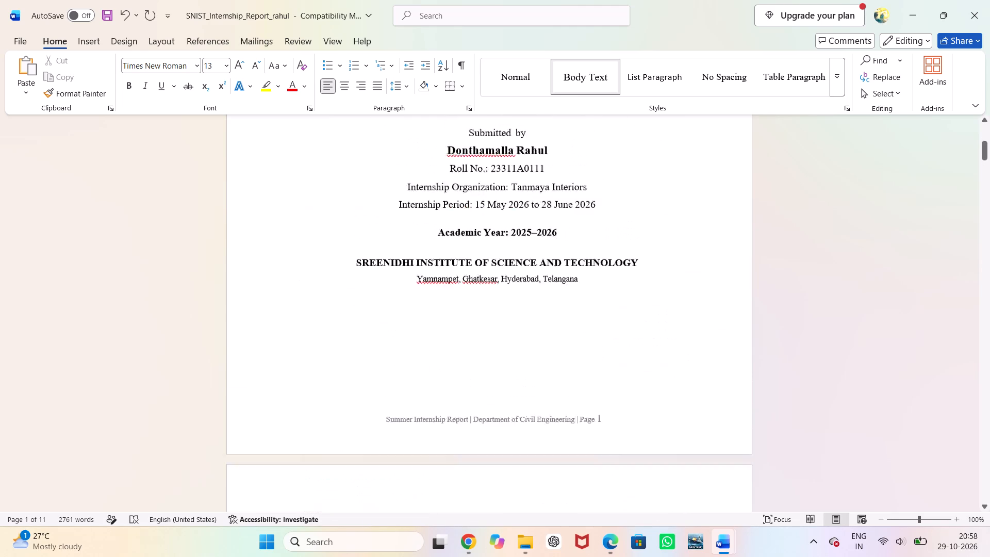
pyautogui.scroll(8, 487, 278)
# Add a blank line above the Student Declaration heading at the start of its page.
pyautogui.scroll(-20, 487, 278)
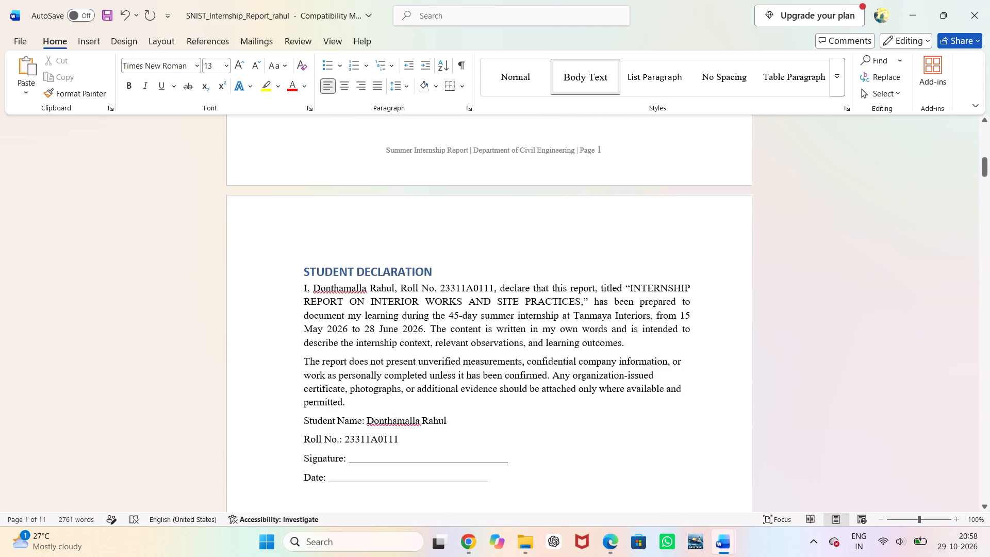
pyautogui.click(475, 210)
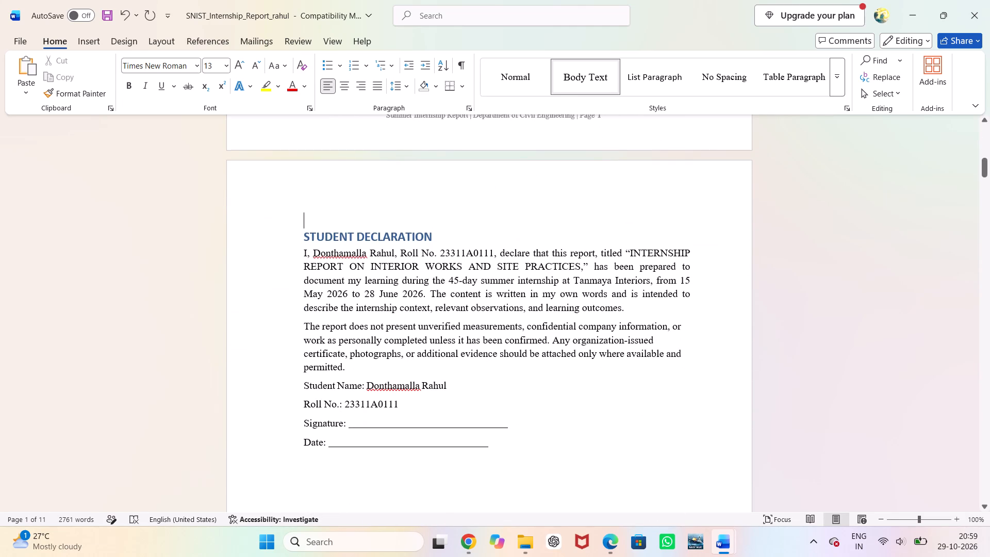
pyautogui.press('Return')
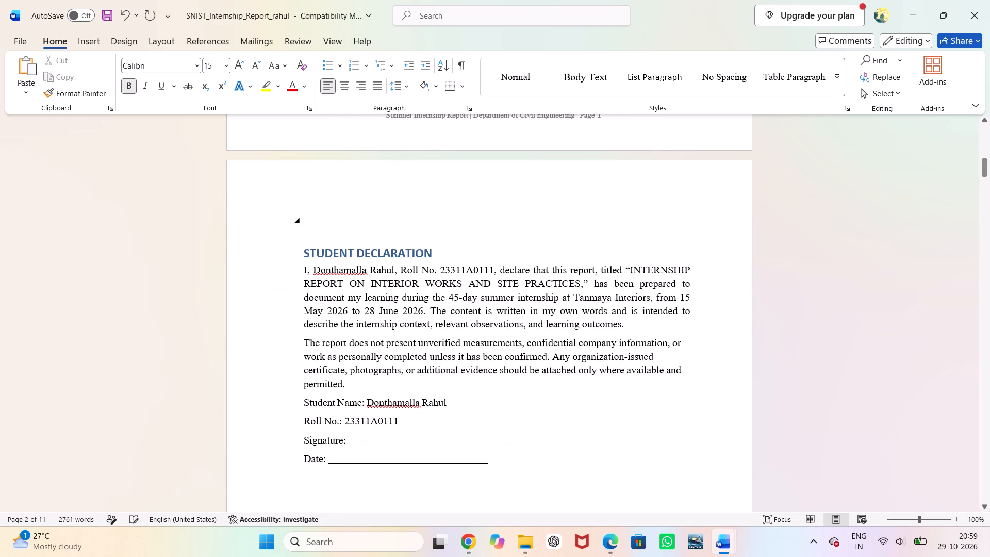
# Review the report's front pages, checking the cover page, Student Declaration and Table of Contents page layout.
pyautogui.scroll(-20, 485, 218)
pyautogui.scroll(-20, 485, 218)
pyautogui.scroll(-8, 485, 218)
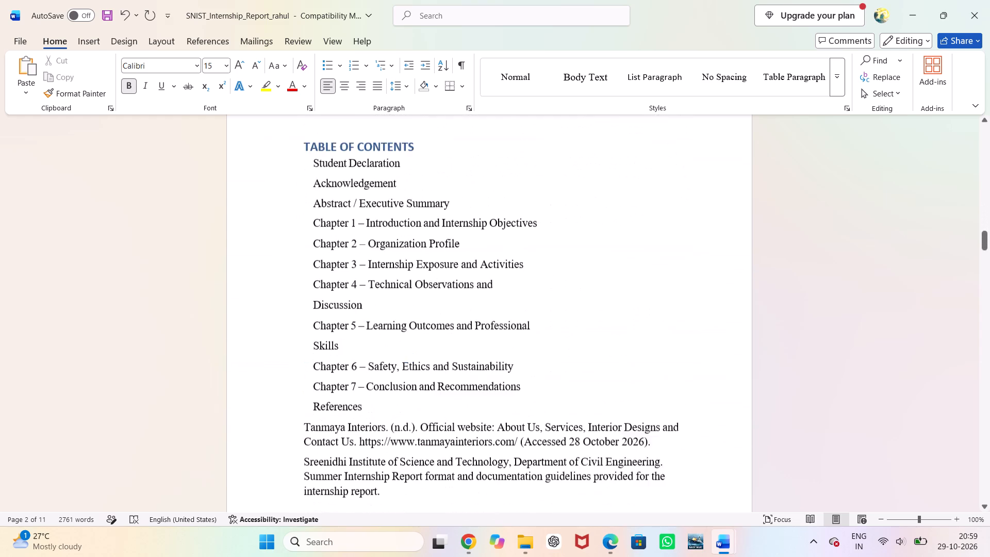
pyautogui.scroll(3, 408, 268)
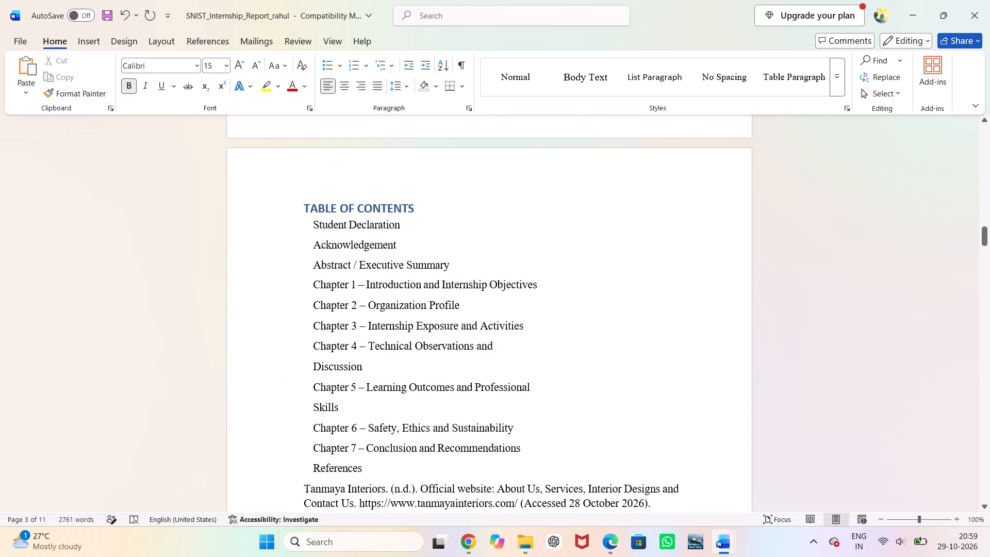
pyautogui.scroll(-16, 408, 268)
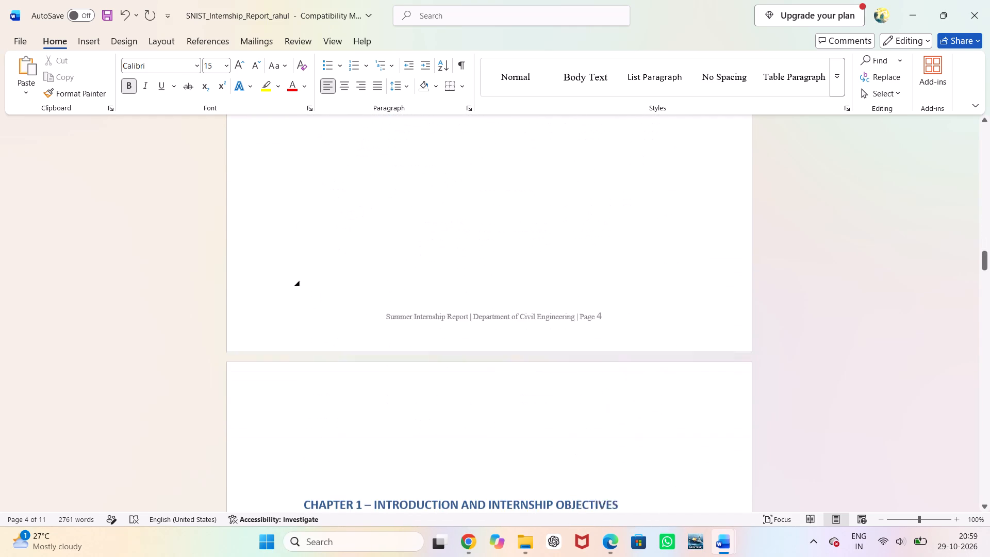
pyautogui.scroll(-7, 408, 268)
pyautogui.scroll(16, 408, 268)
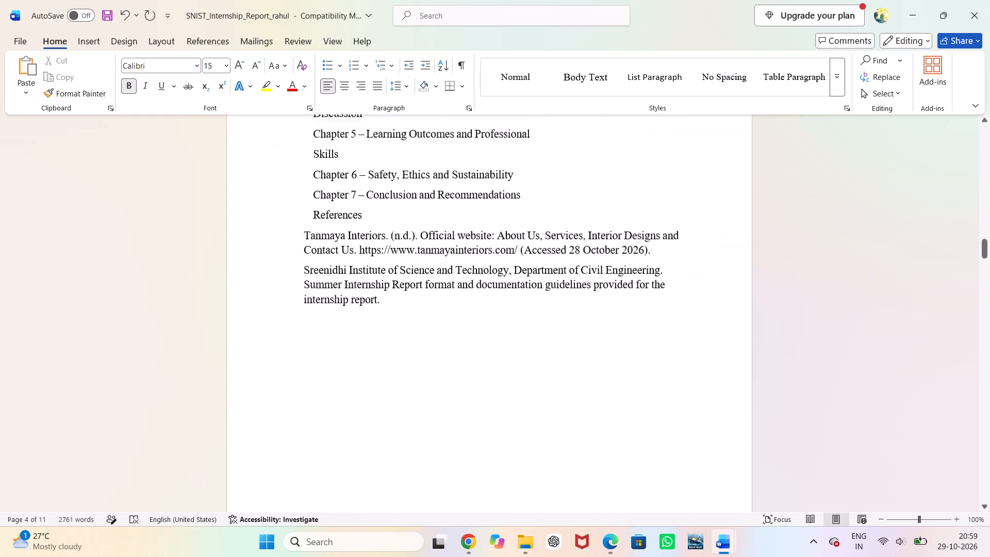
pyautogui.scroll(6, 408, 268)
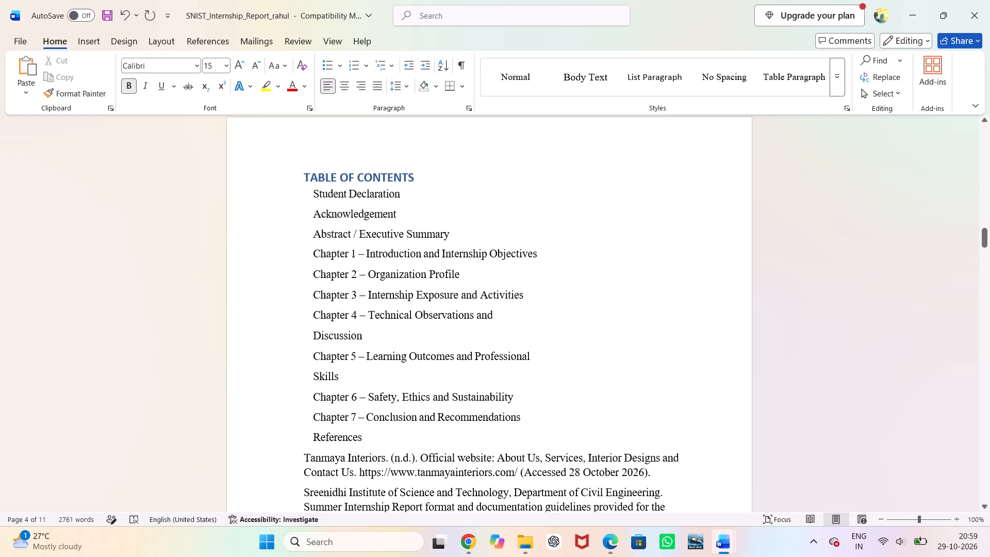
pyautogui.scroll(-2, 408, 268)
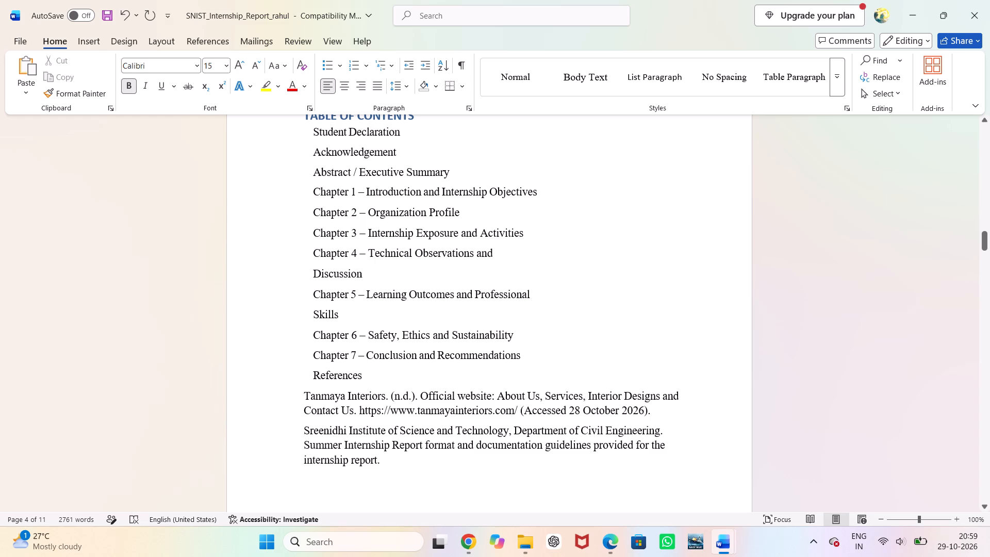
pyautogui.scroll(7, 487, 349)
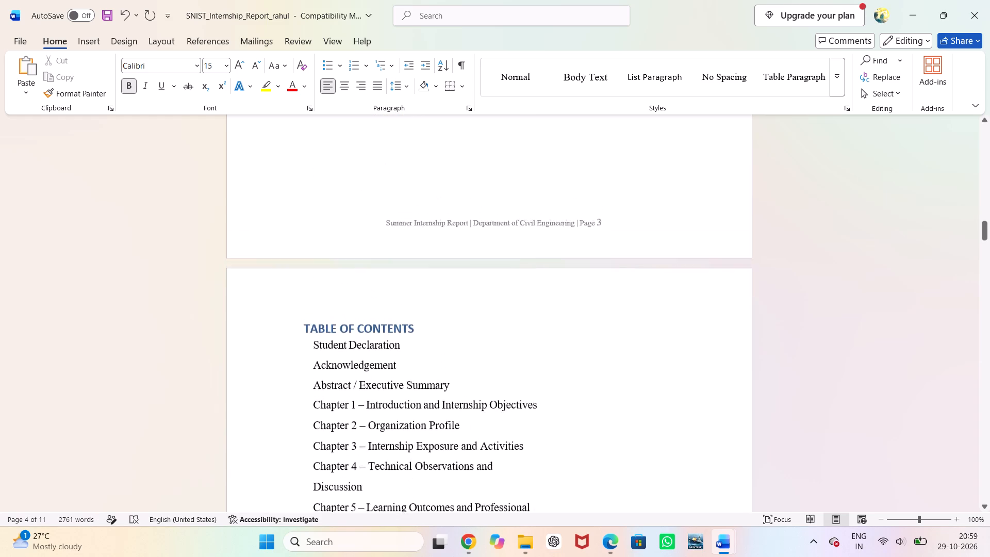
pyautogui.scroll(20, 487, 349)
pyautogui.scroll(18, 487, 349)
pyautogui.scroll(6, 486, 349)
pyautogui.scroll(-5, 486, 349)
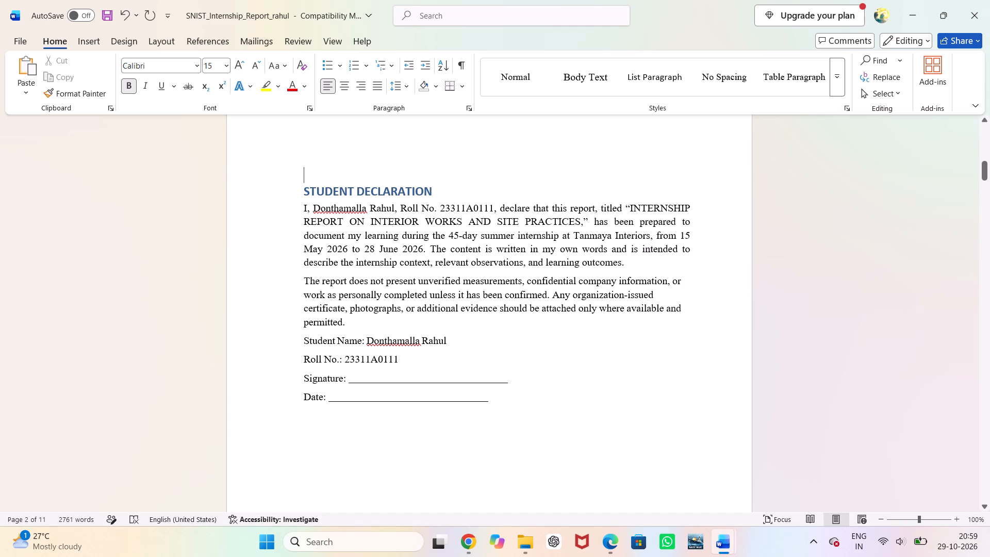
pyautogui.scroll(11, 427, 239)
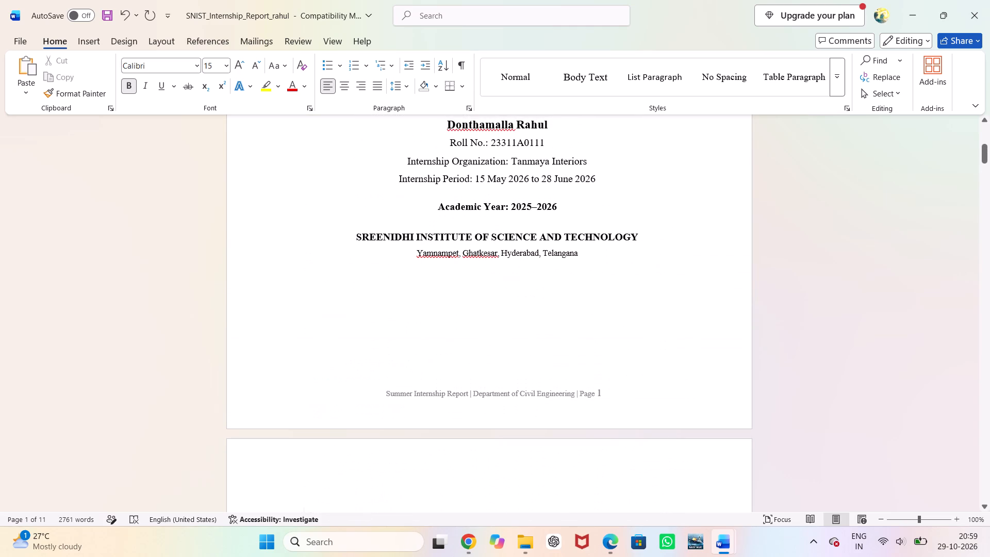
pyautogui.scroll(5, 427, 239)
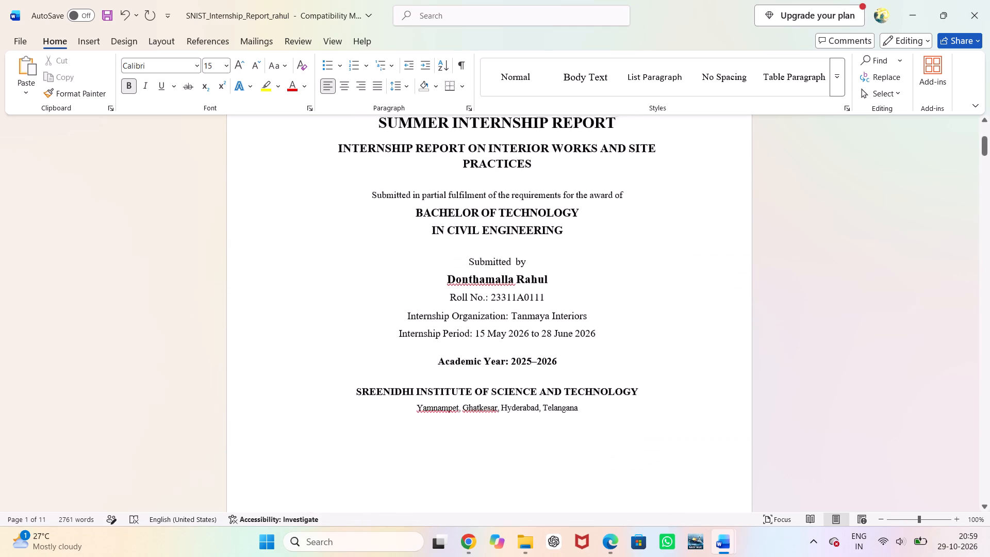
pyautogui.scroll(5, 427, 239)
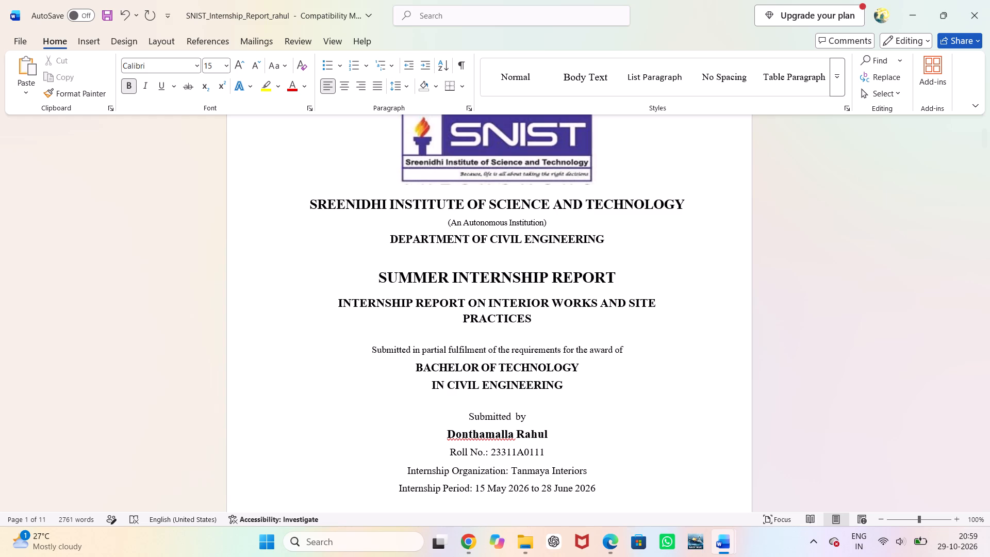
pyautogui.scroll(-8, 454, 210)
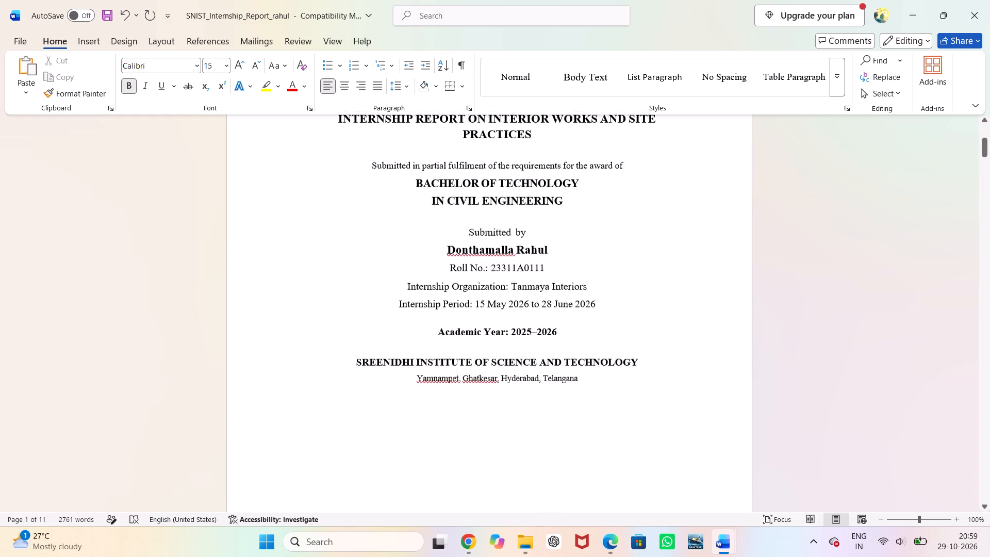
pyautogui.scroll(-11, 454, 210)
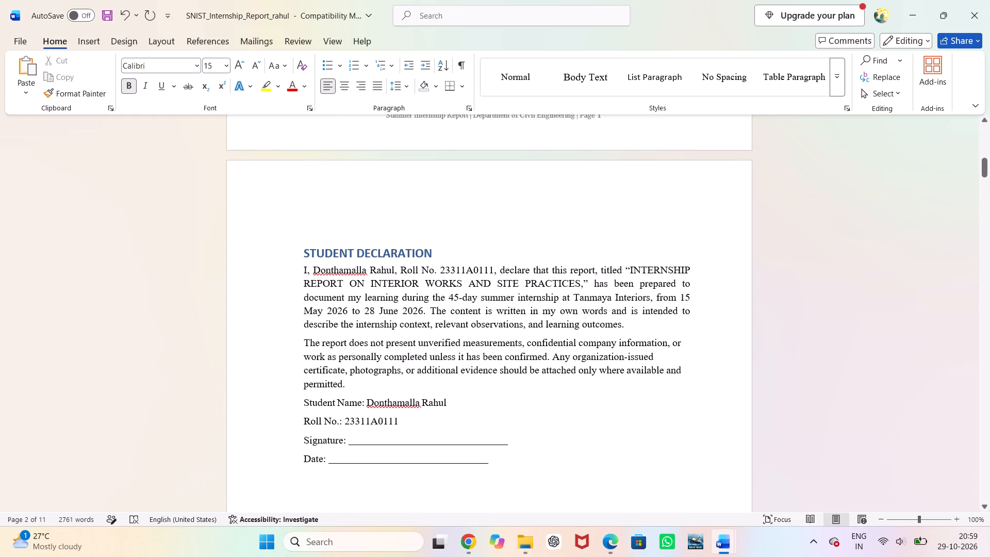
# Switch to the SNIST NBA/NAAC template and examine its Table of Contents page with the figures and abbreviations lists.
pyautogui.click(679, 479)
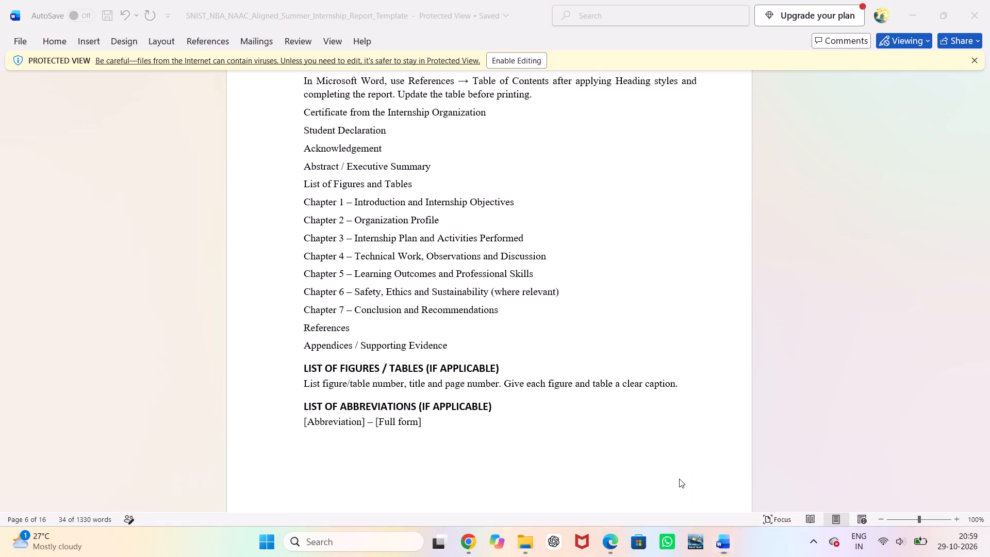
pyautogui.scroll(-3, 534, 369)
pyautogui.scroll(6, 534, 368)
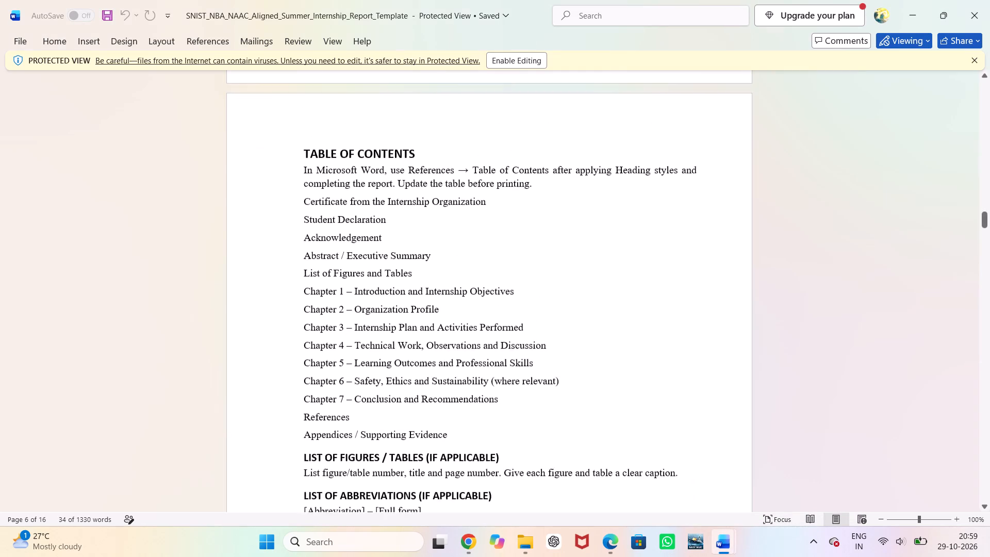
pyautogui.scroll(1, 533, 368)
pyautogui.scroll(-12, 533, 368)
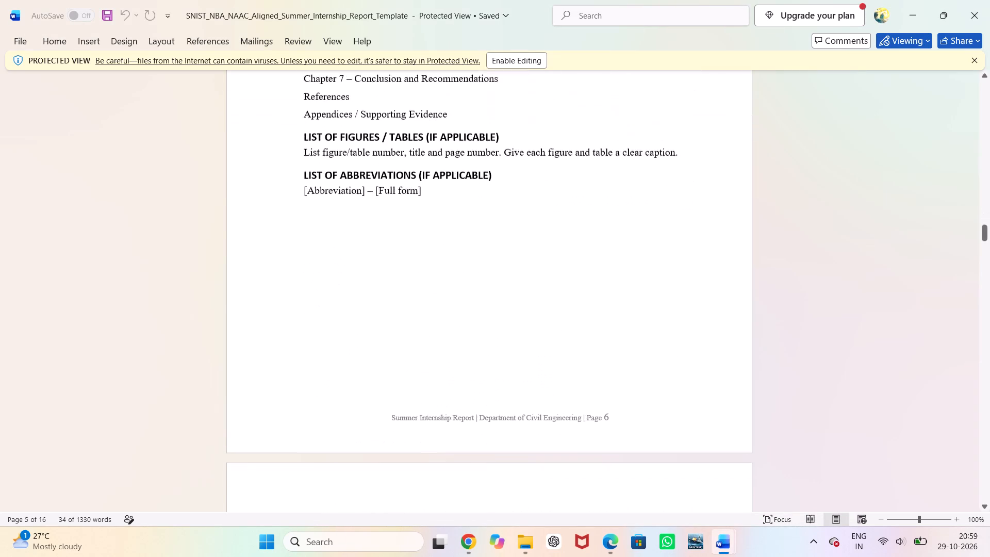
pyautogui.scroll(20, 531, 365)
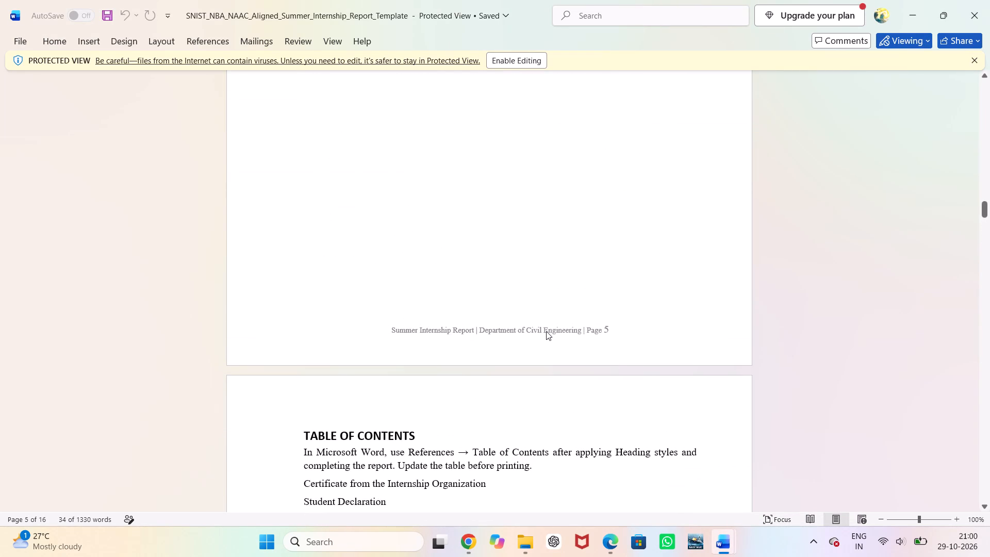
pyautogui.scroll(-18, 546, 331)
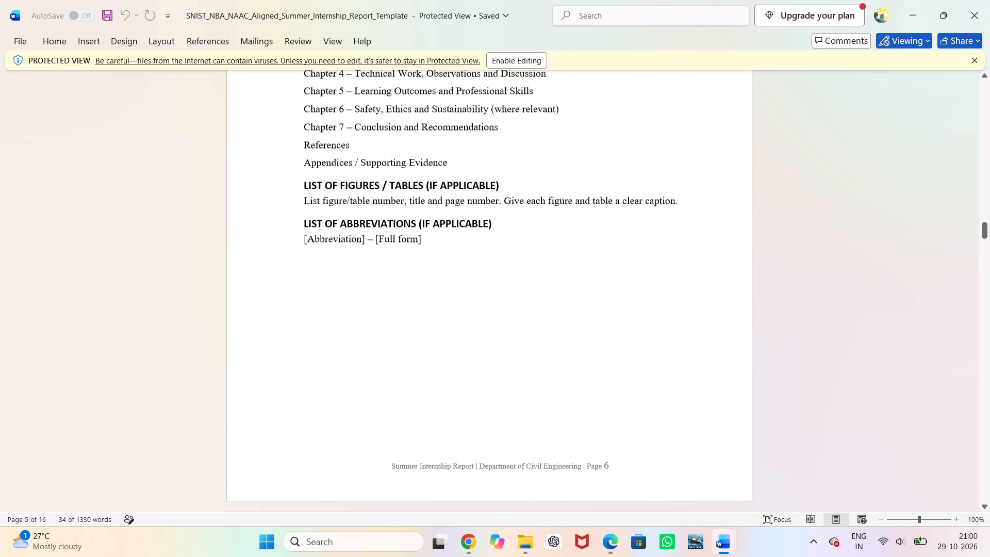
pyautogui.scroll(-7, 546, 331)
pyautogui.scroll(12, 546, 331)
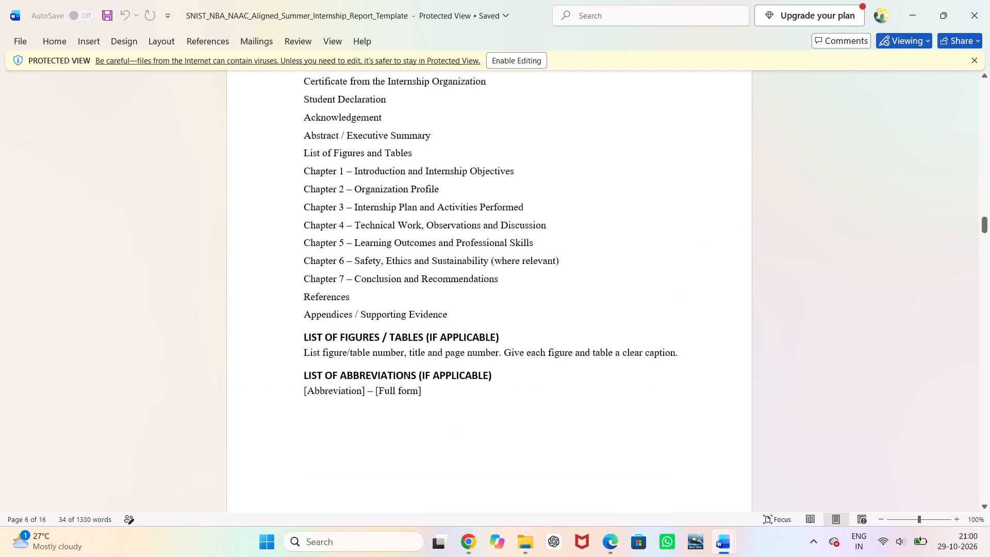
# Copy the template's inner title page text, from "SUMMER INTERNSHIP REPORT" through the "Academic Year" line.
pyautogui.scroll(16, 546, 331)
pyautogui.scroll(11, 546, 331)
pyautogui.scroll(17, 546, 331)
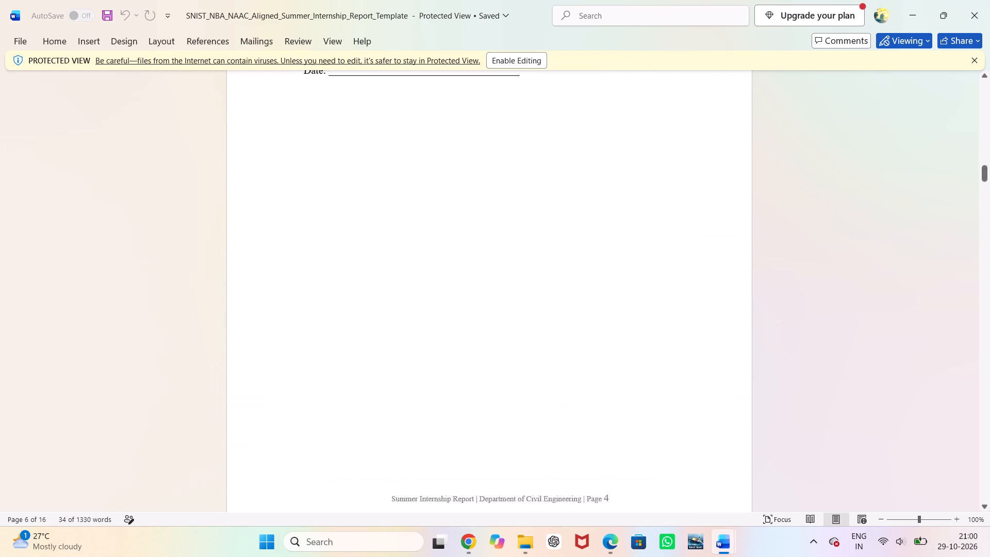
pyautogui.scroll(14, 546, 331)
pyautogui.scroll(19, 546, 331)
pyautogui.scroll(15, 541, 331)
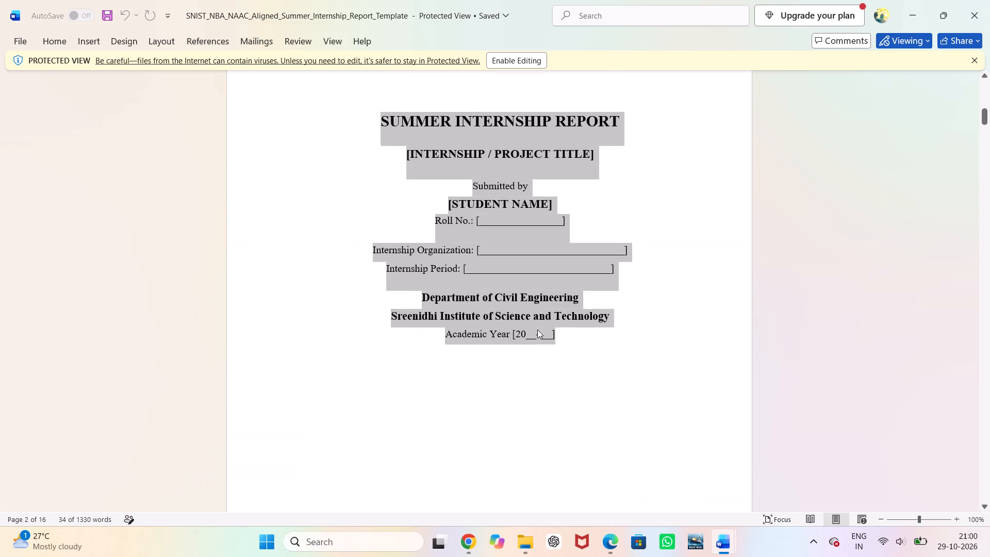
pyautogui.click(537, 330)
pyautogui.moveTo(382, 118); pyautogui.dragTo(567, 335)
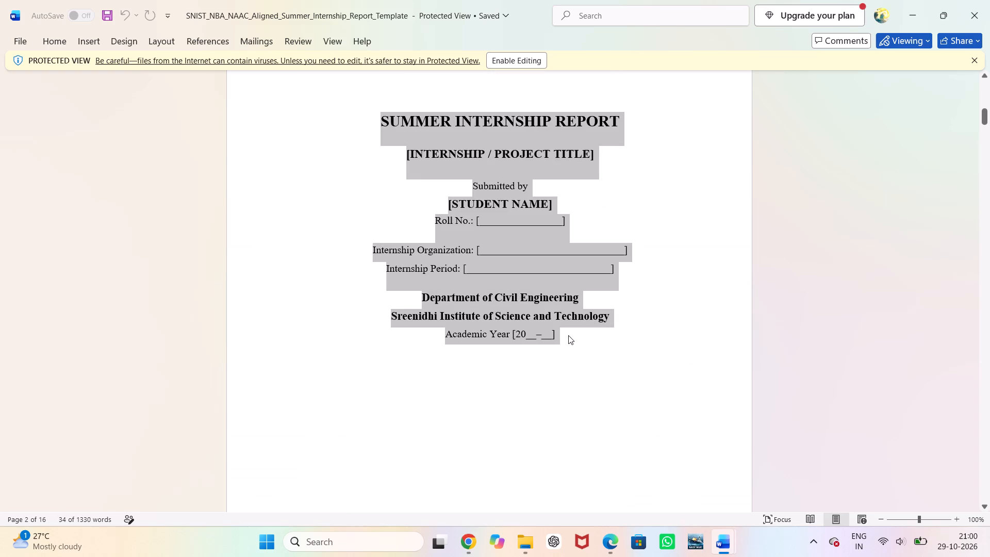
pyautogui.hotkey('ctrl', 'c')
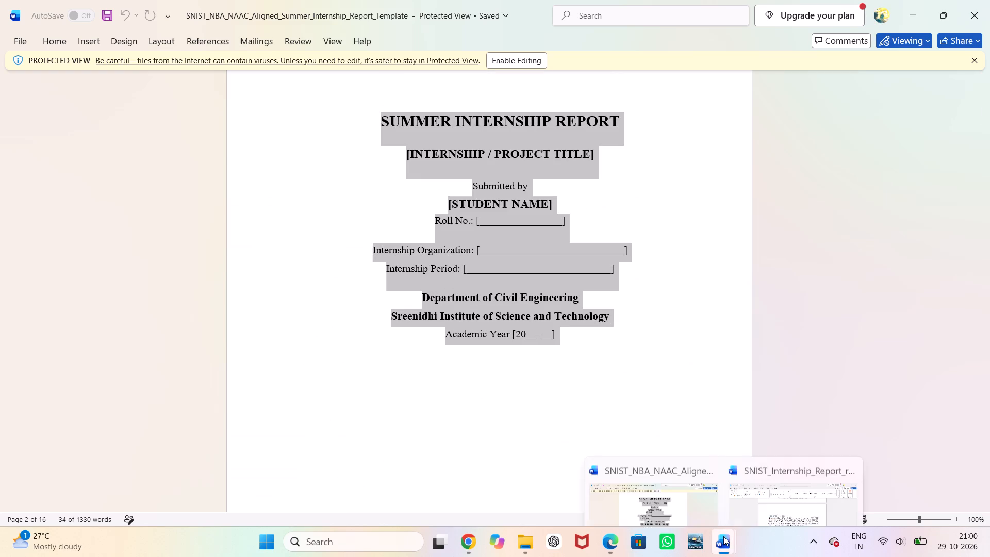
# Switch to the internship report and paste the copied title page text on the blank line above the Student Declaration heading.
pyautogui.click(763, 490)
pyautogui.scroll(6, 524, 416)
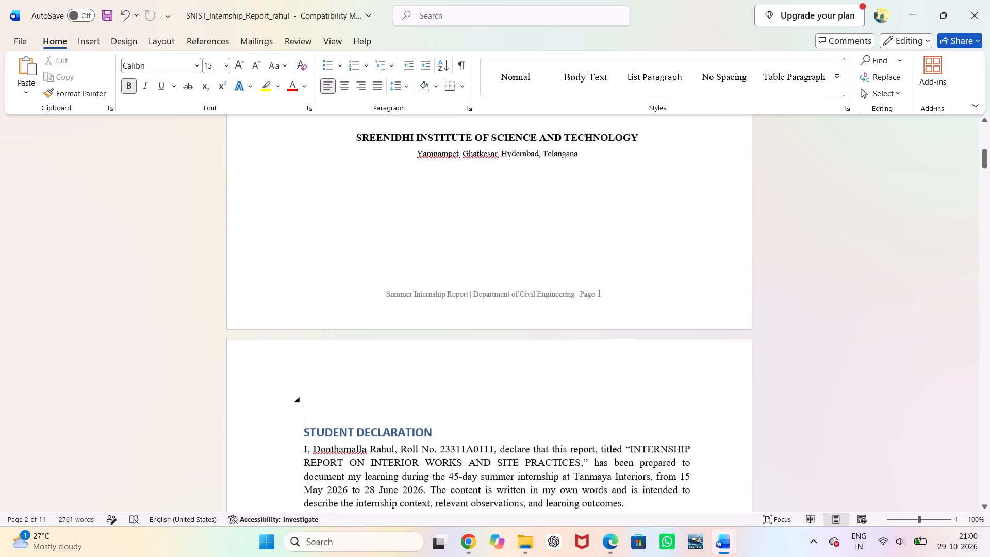
pyautogui.scroll(9, 473, 409)
pyautogui.scroll(-12, 490, 407)
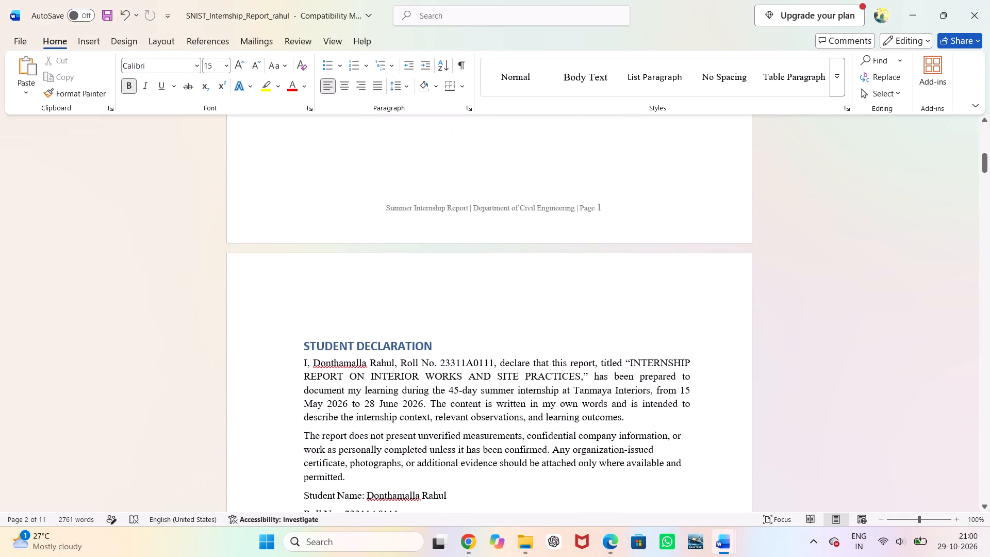
pyautogui.scroll(-7, 487, 391)
pyautogui.scroll(3, 487, 391)
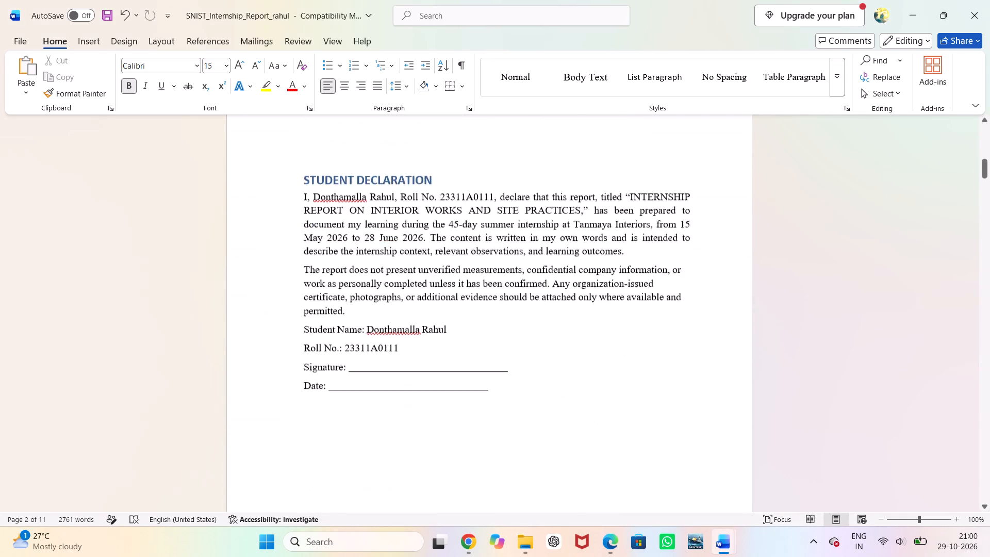
pyautogui.scroll(7, 487, 391)
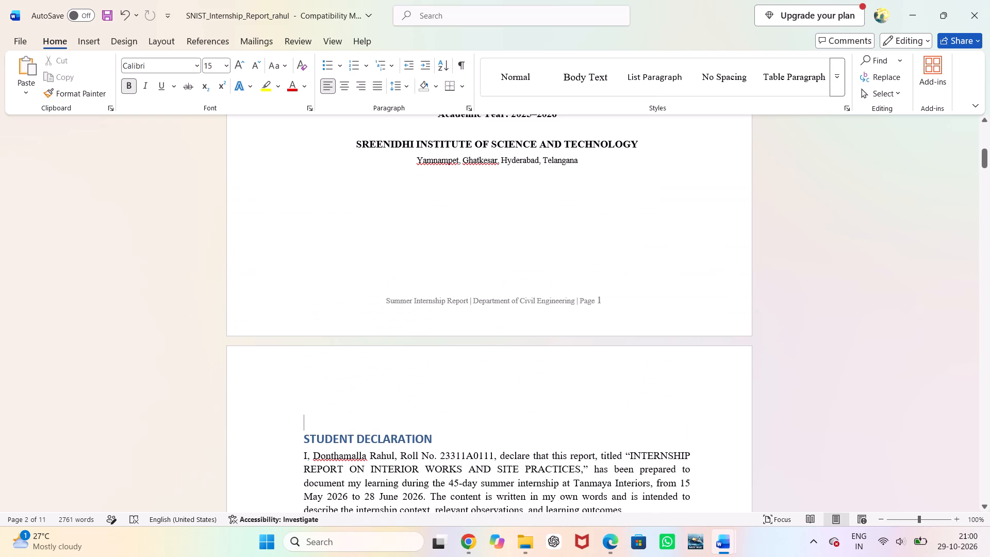
pyautogui.hotkey('ctrl', 'v')
pyautogui.scroll(-6, 508, 404)
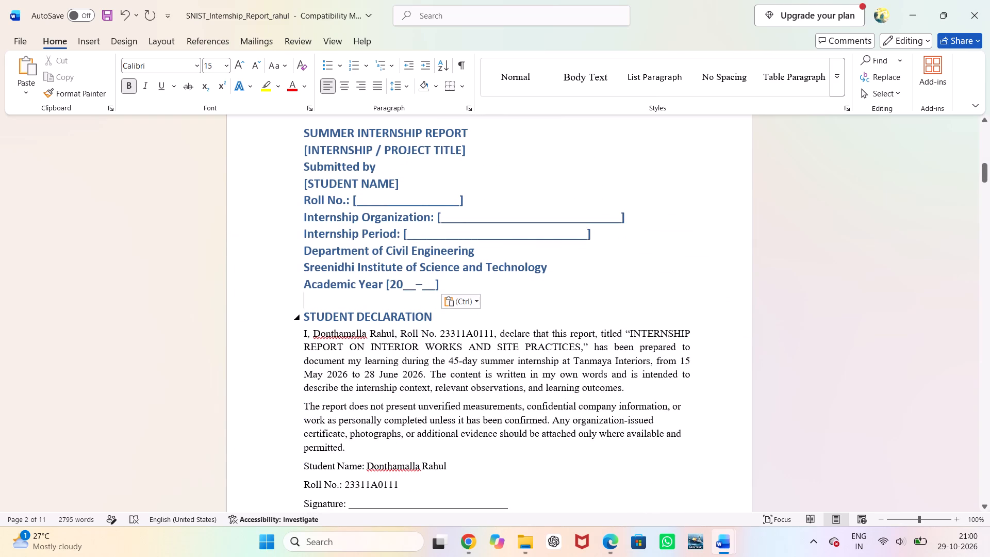
# Insert blank lines between the pasted title page text and the Student Declaration heading until the declaration starts on the following page.
pyautogui.press('Return')
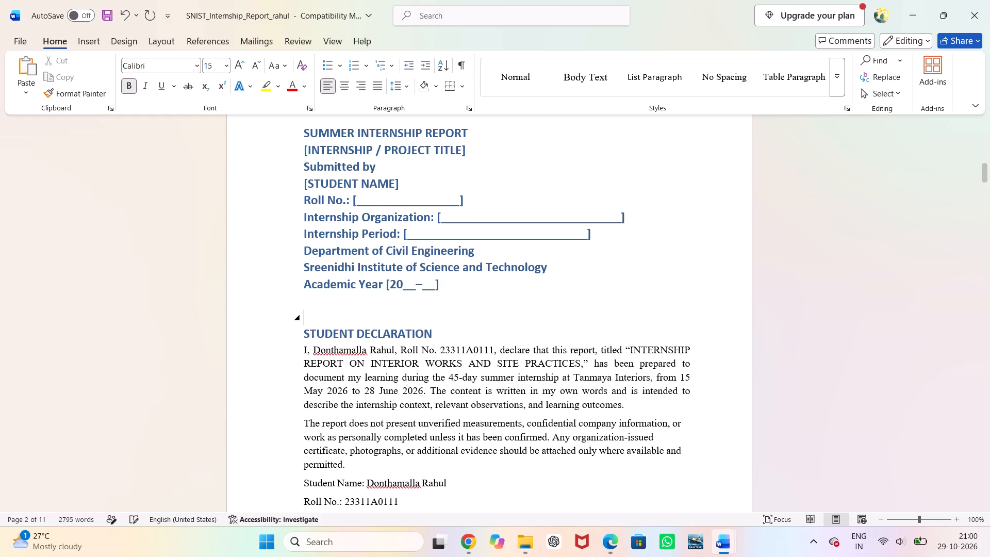
pyautogui.press('Return')
pyautogui.press('Return')
pyautogui.press('Return')
pyautogui.press('Return')
pyautogui.press('Return')
pyautogui.press('Return')
pyautogui.press('Return')
pyautogui.press('Return')
pyautogui.press('Return')
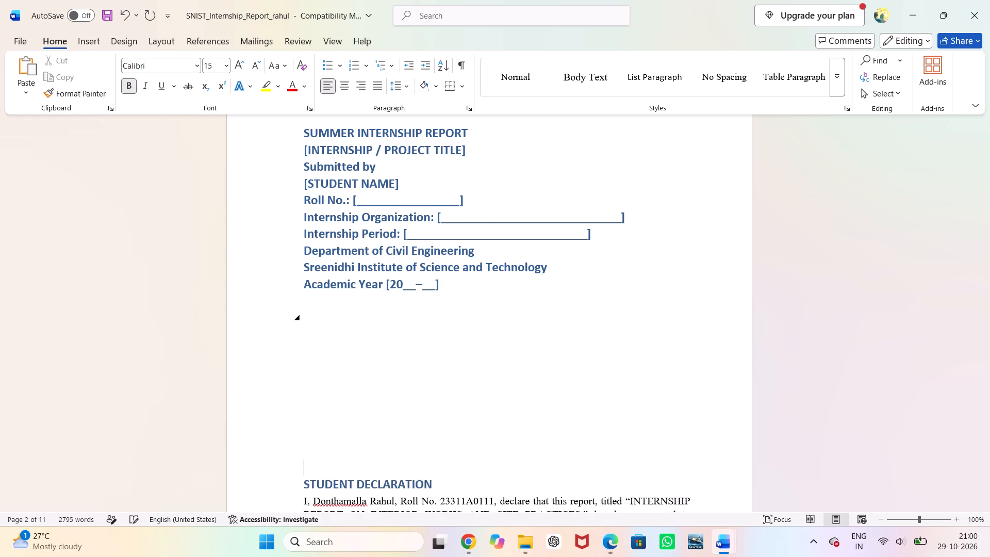
pyautogui.press('Return')
pyautogui.press('Return')
pyautogui.scroll(-11, 511, 314)
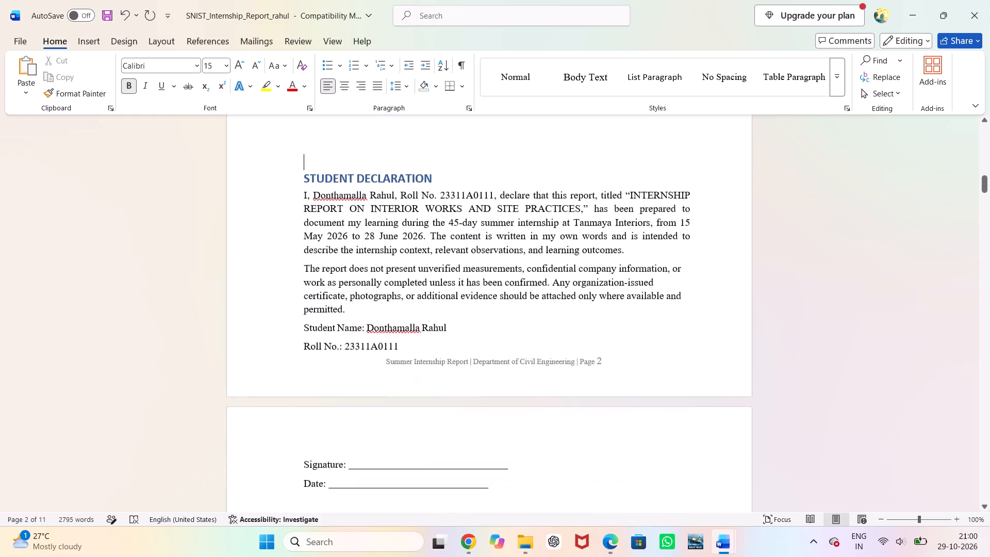
pyautogui.press('Return')
pyautogui.press('Return')
pyautogui.press('Return')
pyautogui.press('Return')
pyautogui.press('Return')
pyautogui.press('Return')
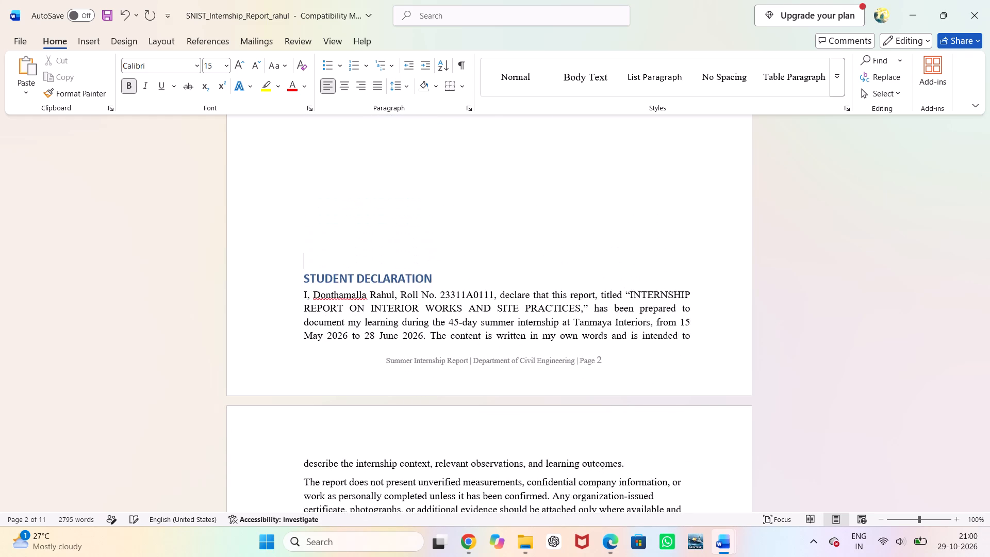
pyautogui.press('Return')
pyautogui.press('Return')
pyautogui.press('Return')
pyautogui.press('Return')
pyautogui.press('Return')
pyautogui.press('Return')
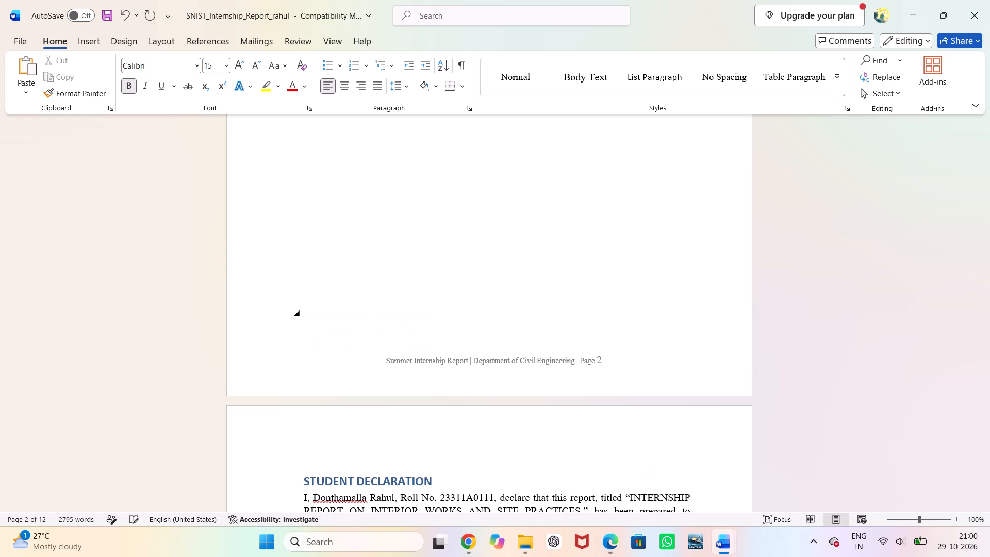
pyautogui.scroll(-19, 478, 313)
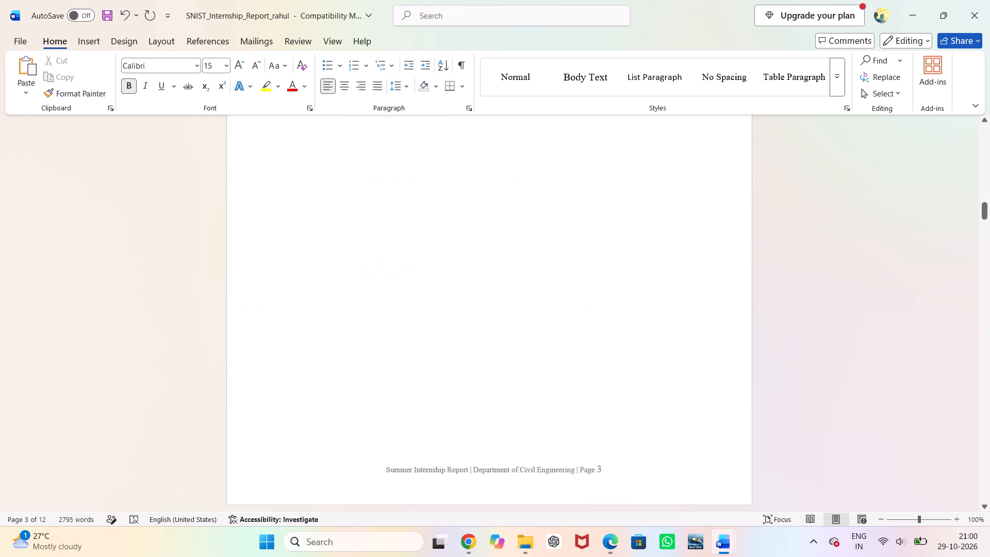
pyautogui.scroll(-5, 478, 313)
pyautogui.scroll(7, 510, 271)
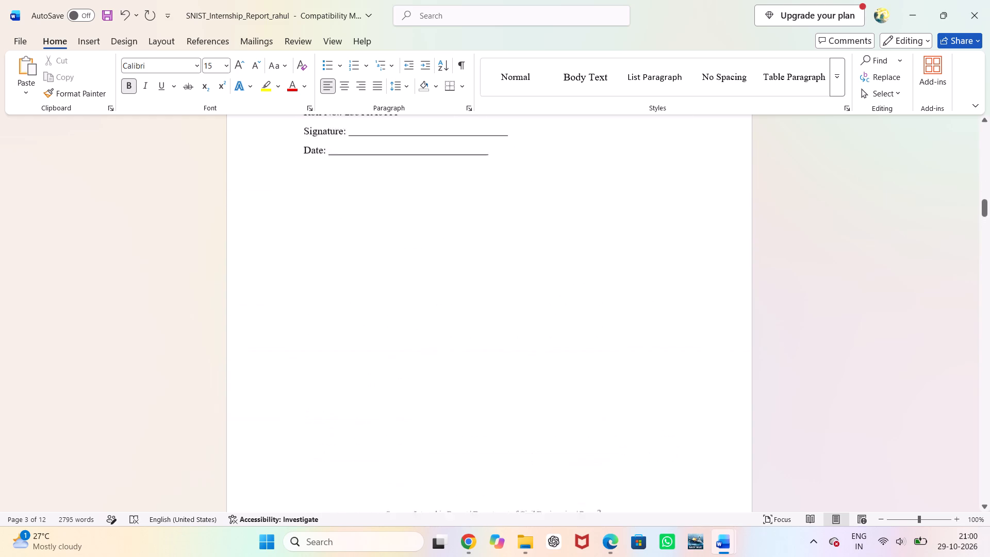
# Review the report's front pages from the Student Declaration back to the cover, comparing the pasted inner title page's formatting with the cover heading.
pyautogui.scroll(8, 510, 271)
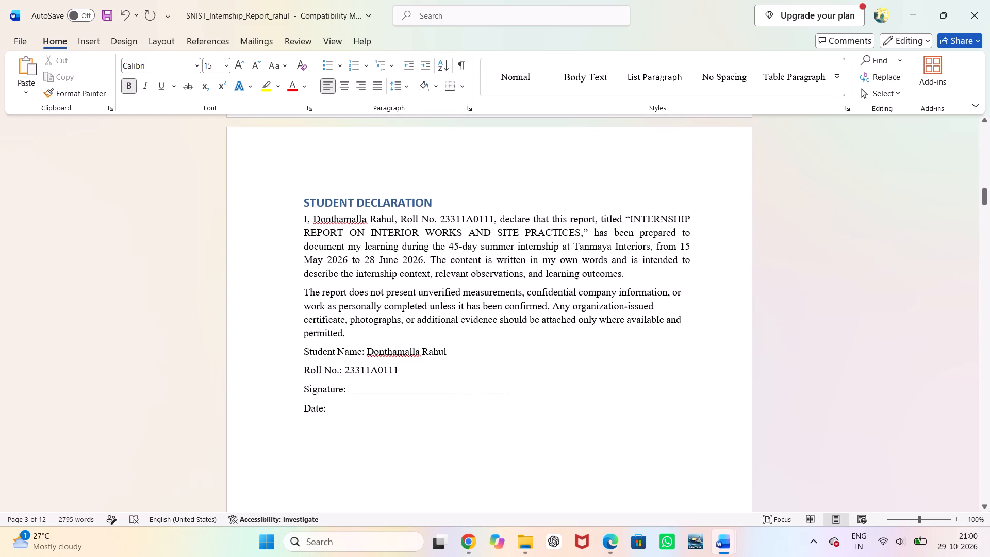
pyautogui.press('Return')
pyautogui.press('BackSpace')
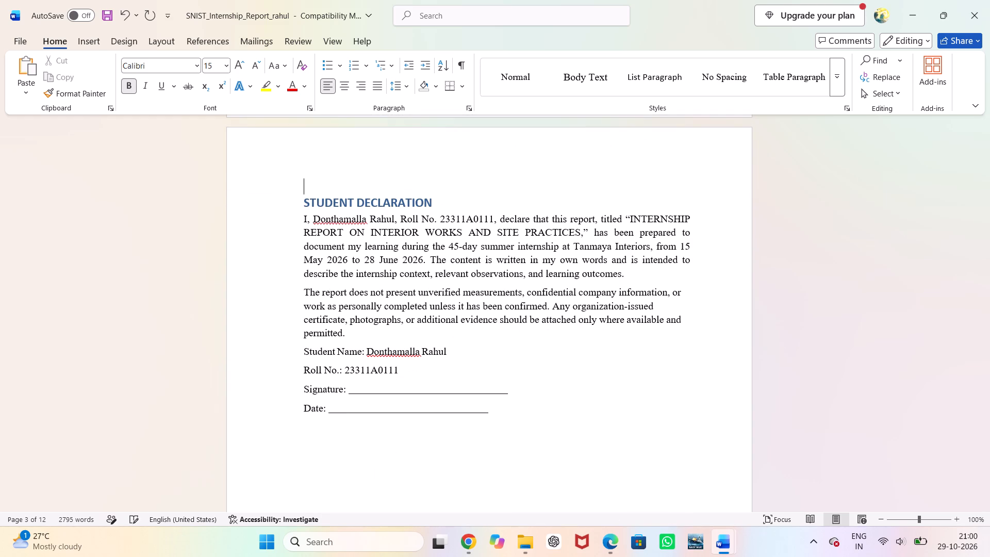
pyautogui.scroll(17, 509, 261)
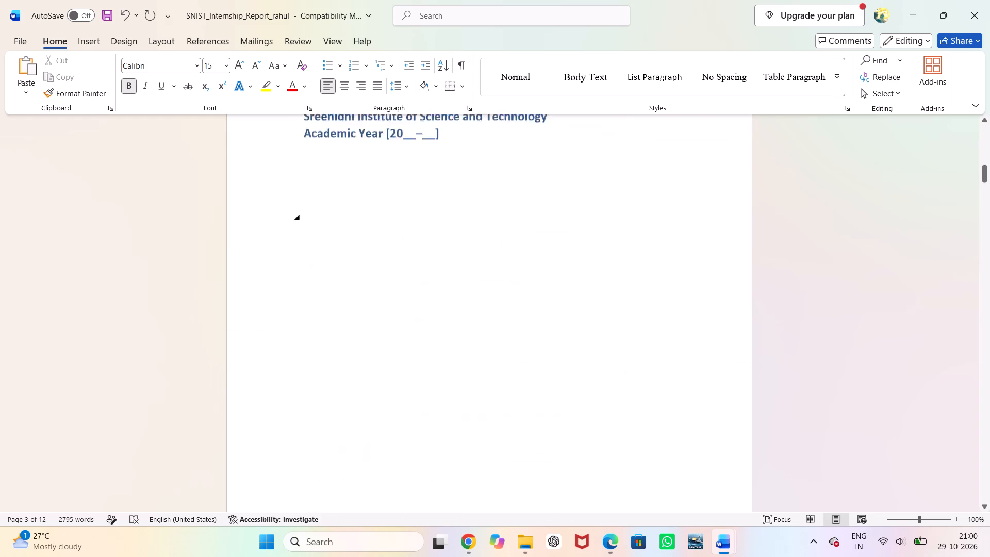
pyautogui.scroll(6, 510, 269)
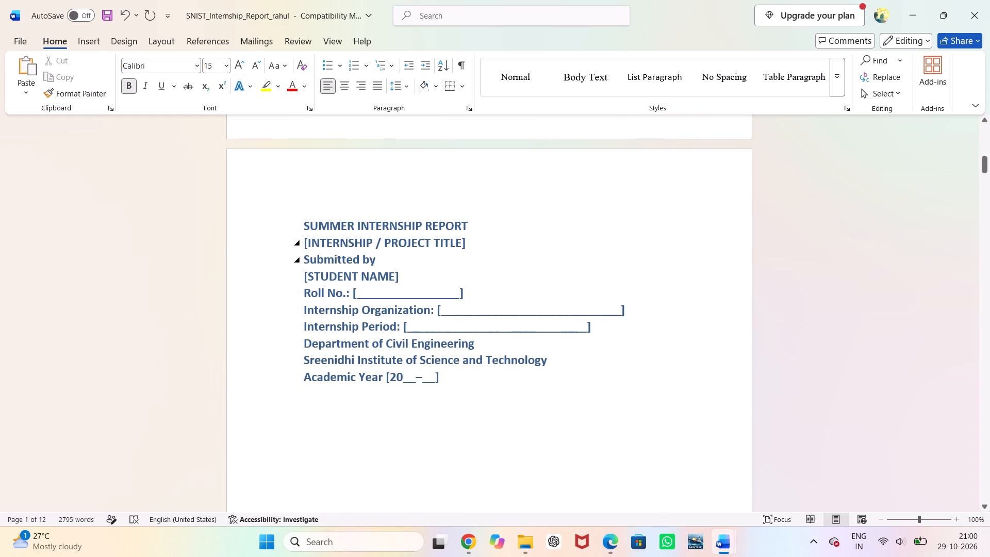
pyautogui.scroll(9, 491, 324)
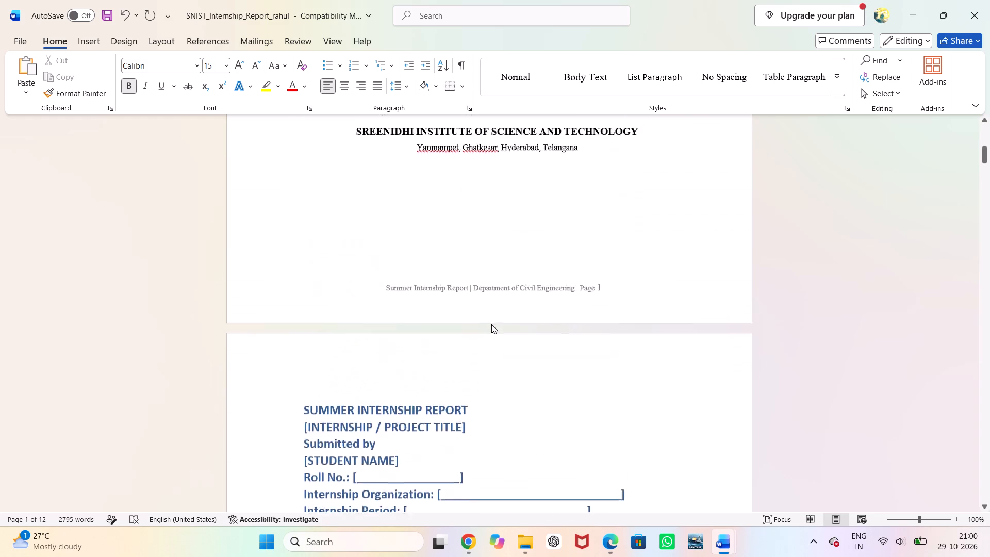
pyautogui.scroll(10, 491, 324)
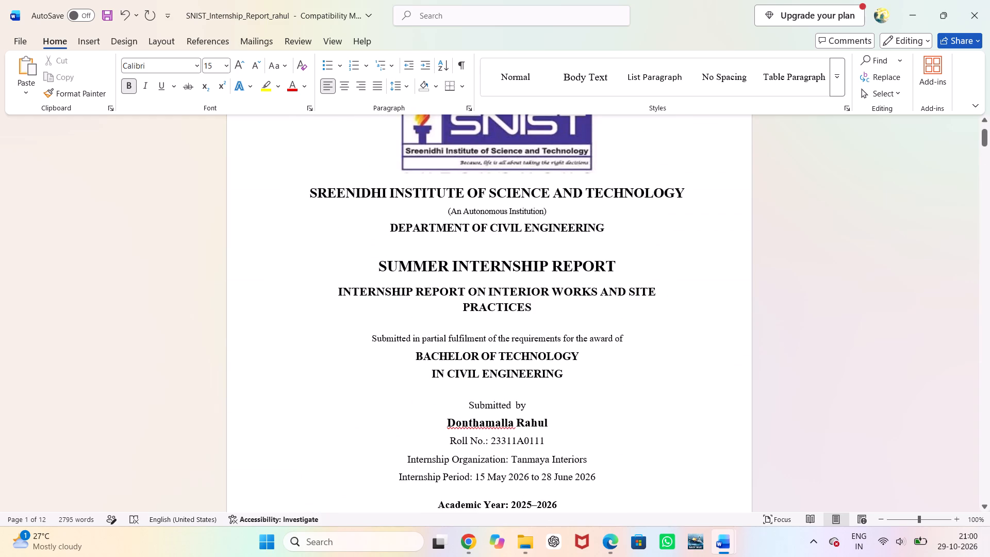
pyautogui.click(454, 267)
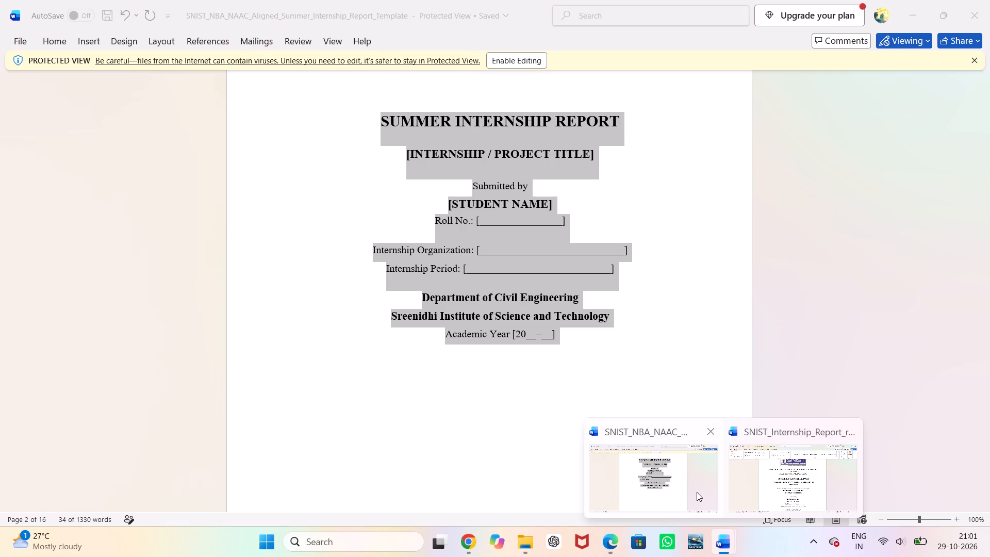
# Switch to the SNIST NBA/NAAC template and compare the layout of its cover page with its inner title page.
pyautogui.click(681, 466)
pyautogui.scroll(3, 593, 357)
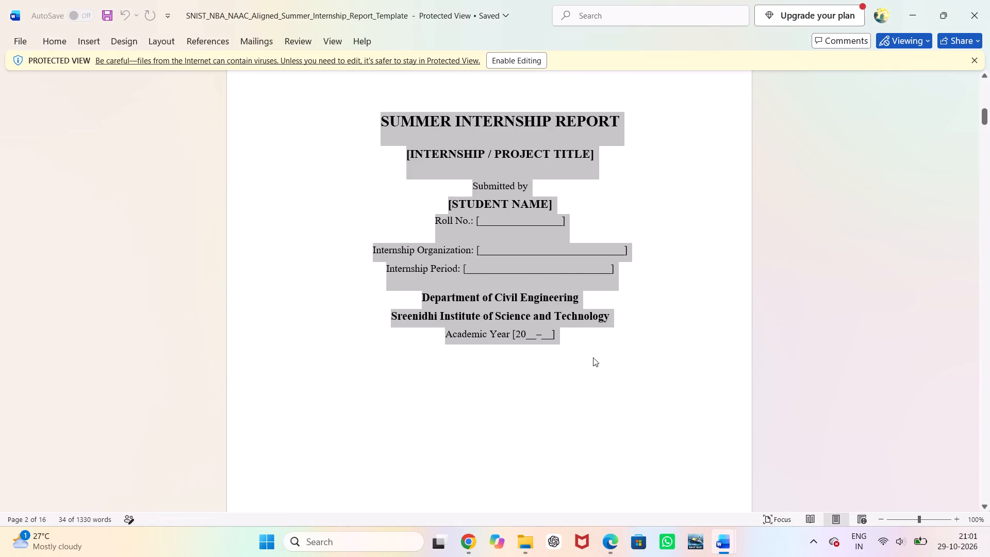
pyautogui.scroll(20, 593, 357)
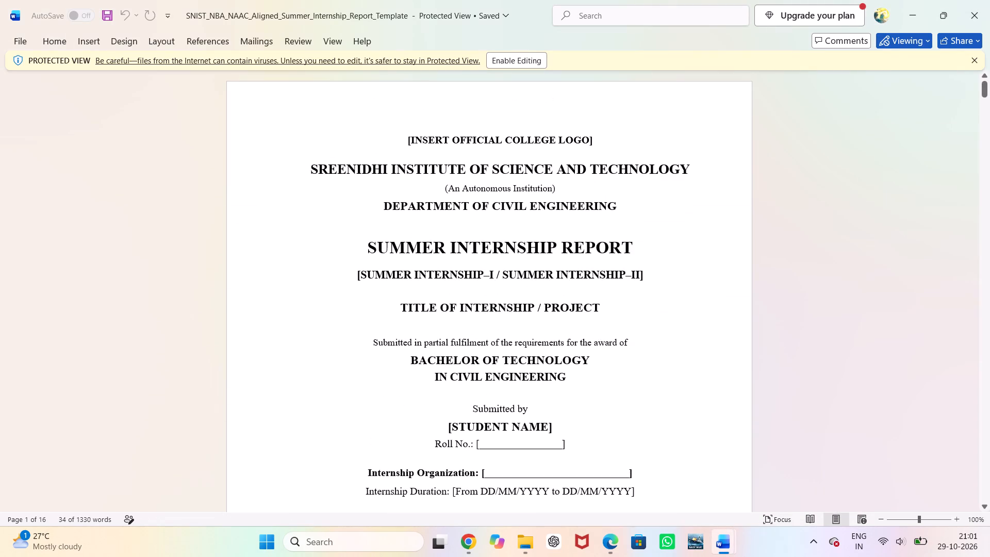
pyautogui.scroll(-15, 593, 357)
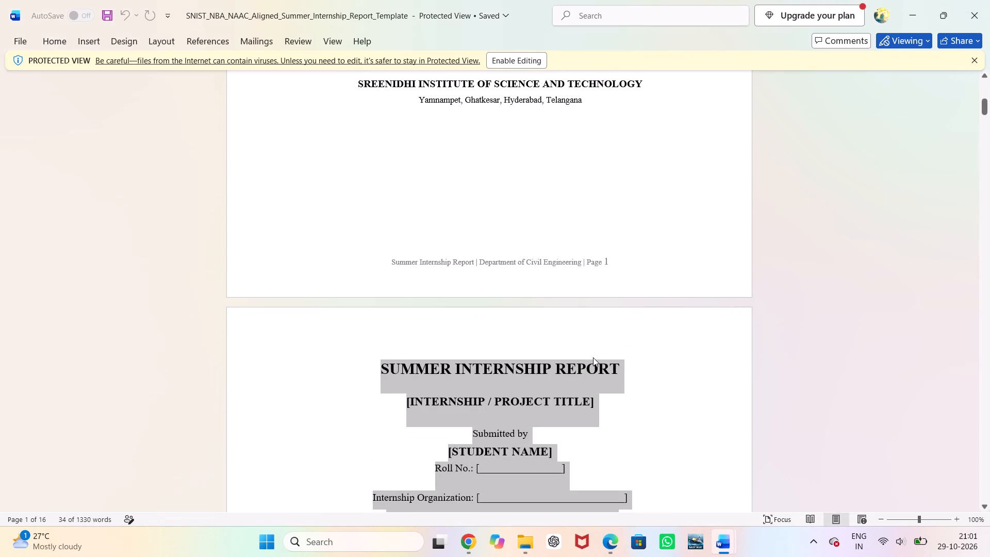
pyautogui.scroll(13, 593, 357)
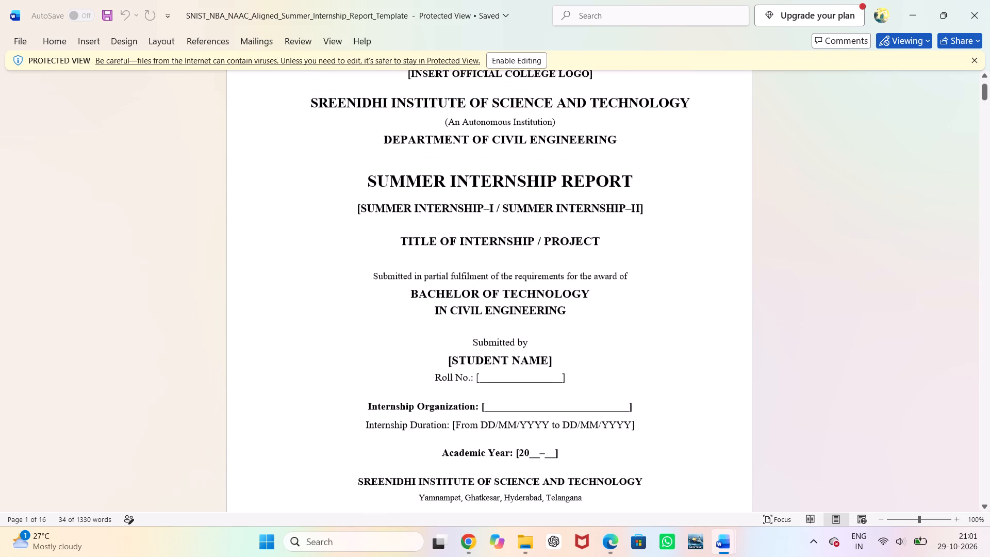
pyautogui.scroll(-15, 593, 357)
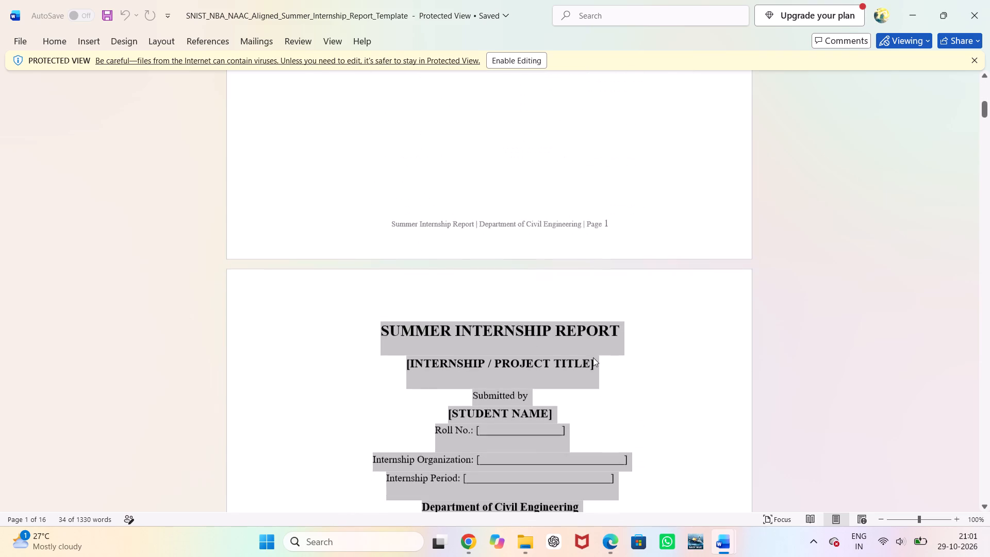
pyautogui.scroll(-1, 593, 357)
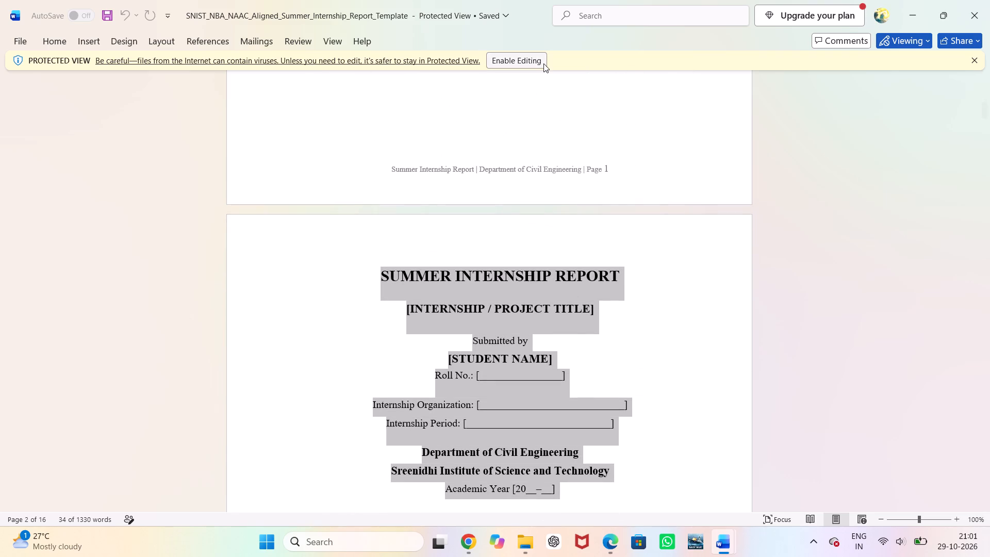
# Enable editing in the template document.
pyautogui.click(543, 63)
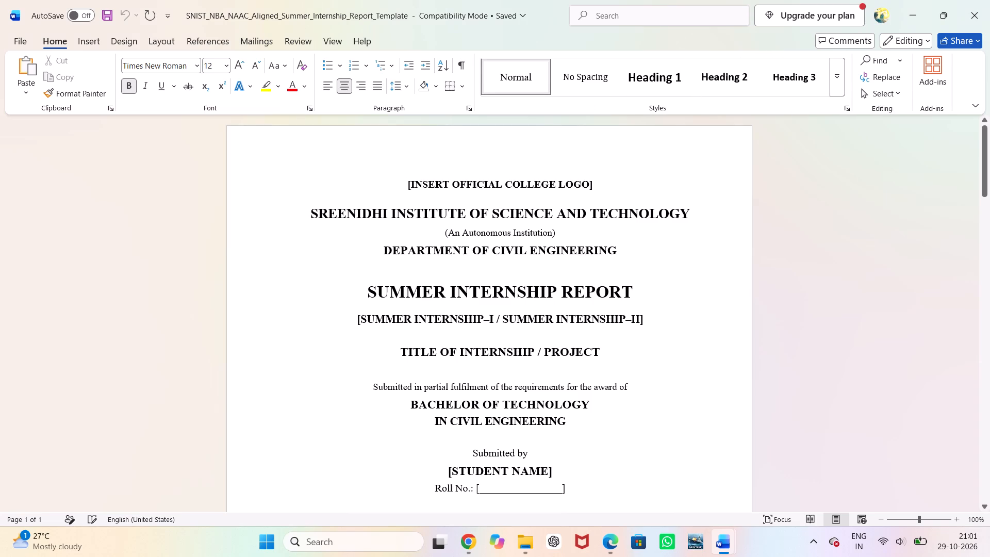
# Check the font and size of the template's inner title page lines, from the heading down to "Department of Civil Engineering".
pyautogui.scroll(-20, 548, 303)
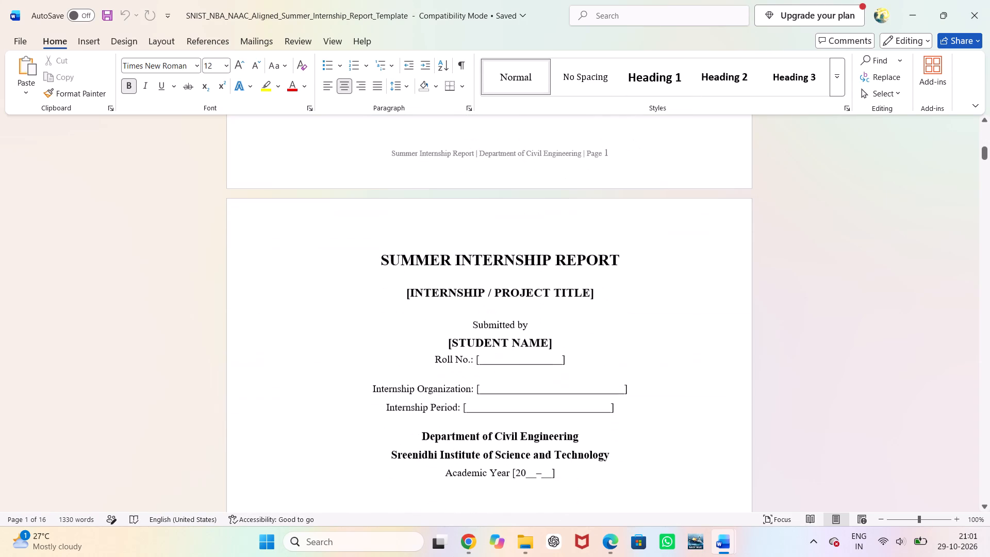
pyautogui.click(534, 294)
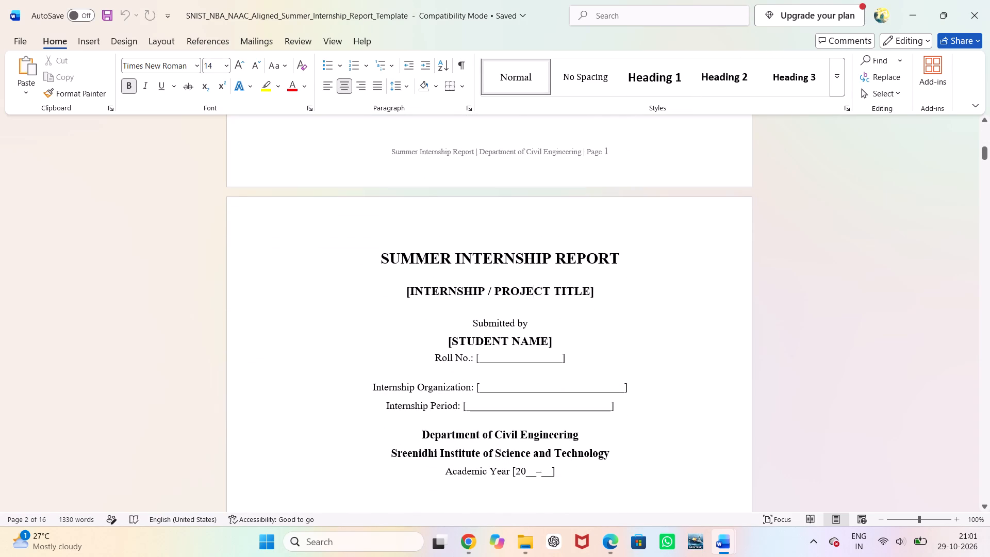
pyautogui.click(529, 260)
pyautogui.click(535, 296)
pyautogui.click(525, 323)
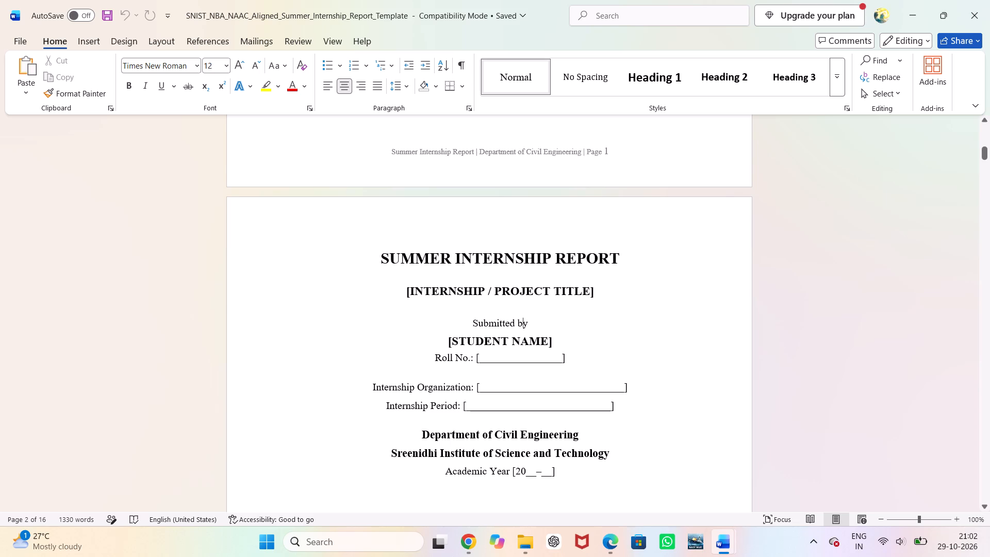
pyautogui.click(524, 336)
pyautogui.click(466, 359)
pyautogui.scroll(-3, 466, 359)
pyautogui.click(454, 292)
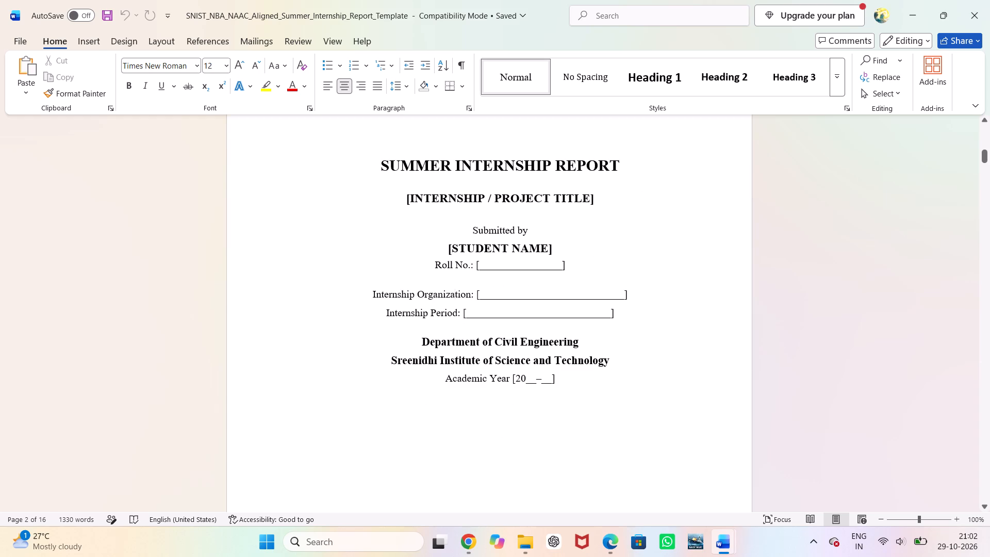
pyautogui.click(453, 312)
pyautogui.click(459, 343)
# Switch to the internship report and set the word "SUMMER" in the pasted title page heading to Times New Roman, size 18.
pyautogui.click(780, 492)
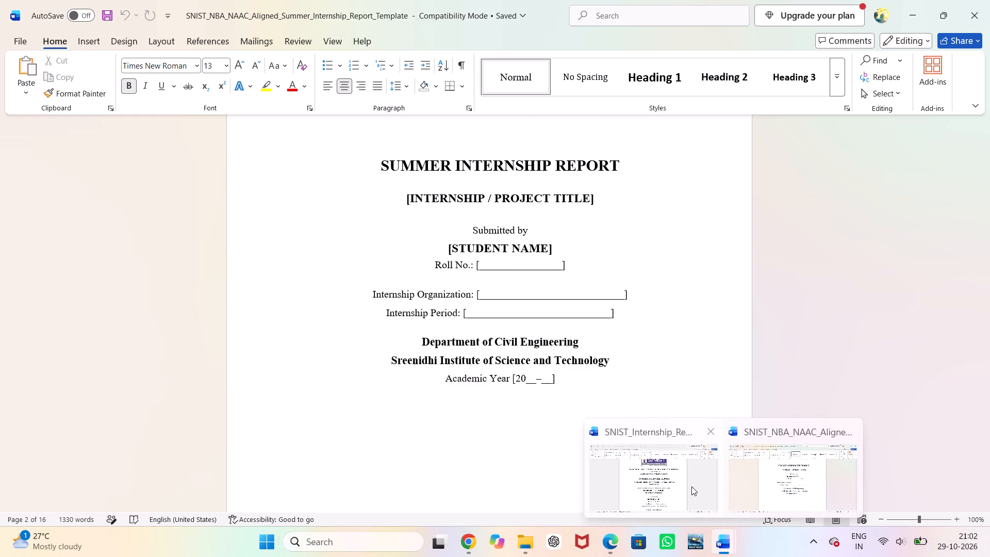
pyautogui.click(691, 486)
pyautogui.scroll(-14, 601, 382)
pyautogui.scroll(-7, 598, 378)
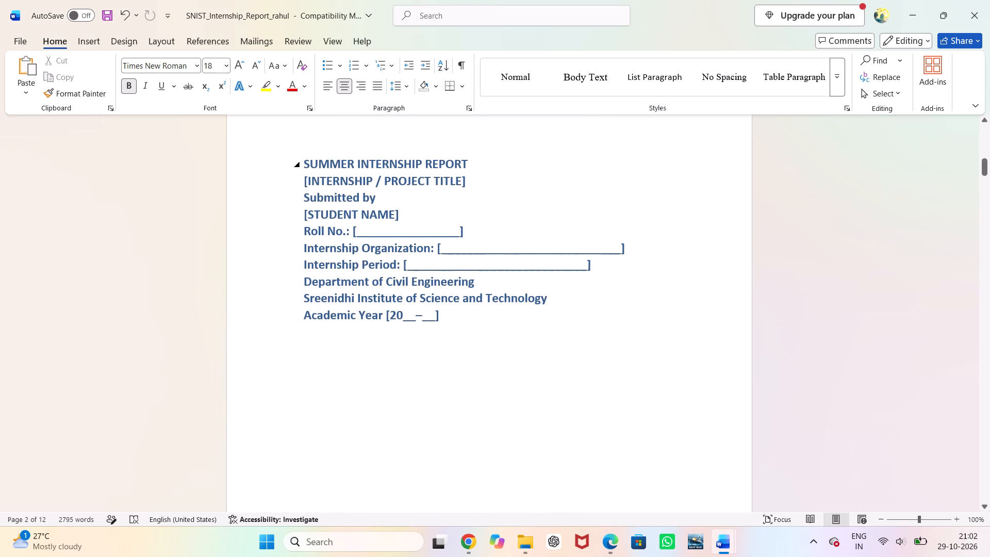
pyautogui.click(316, 163)
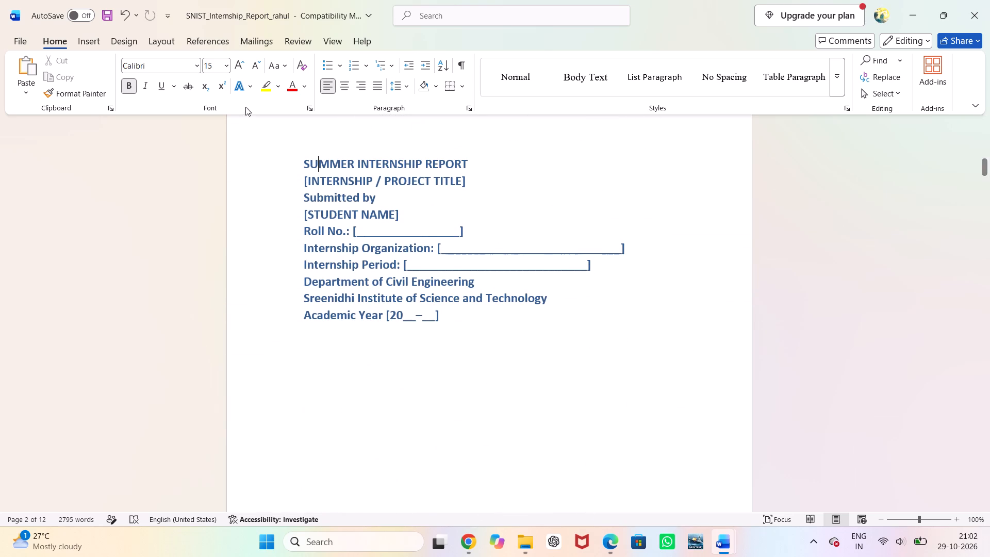
pyautogui.click(197, 65)
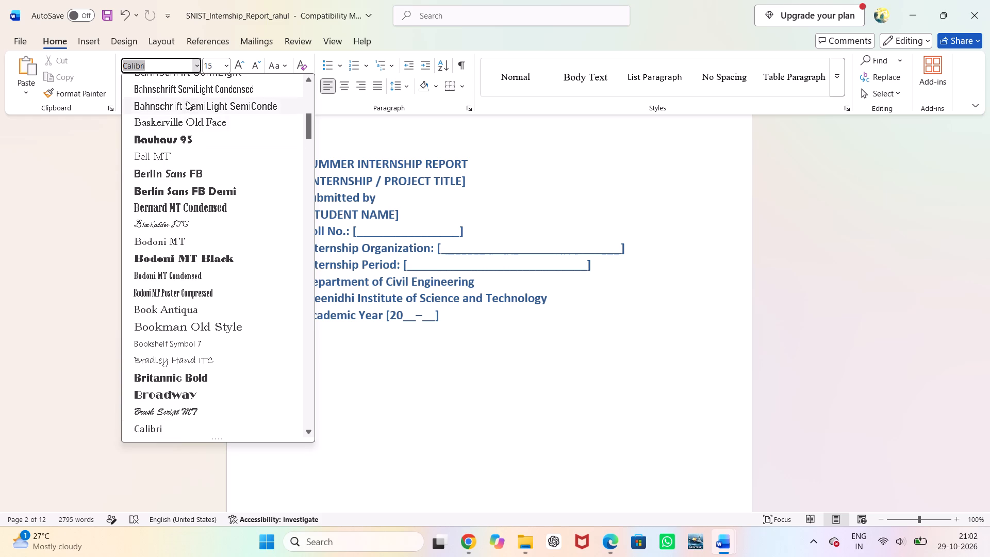
pyautogui.write('time')
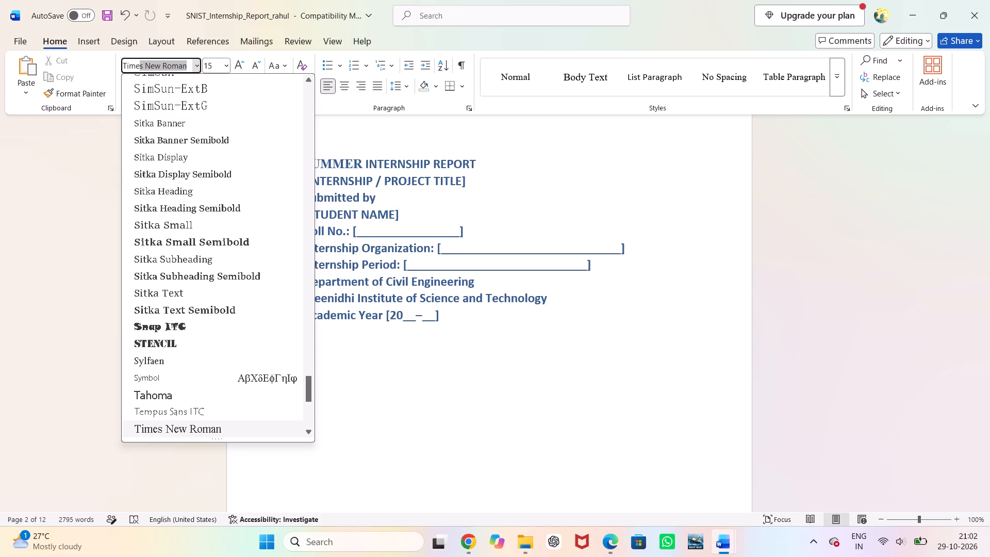
pyautogui.press('Return')
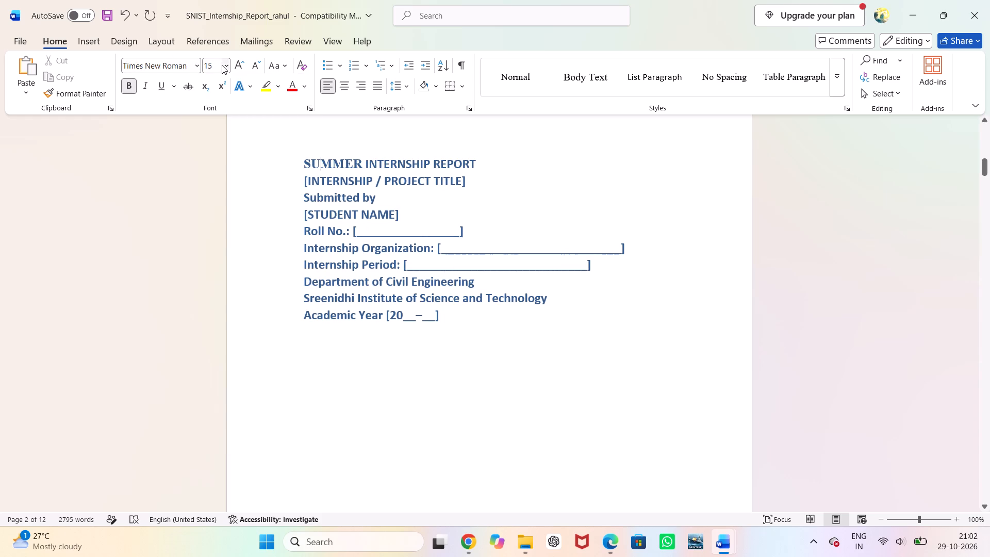
pyautogui.click(224, 65)
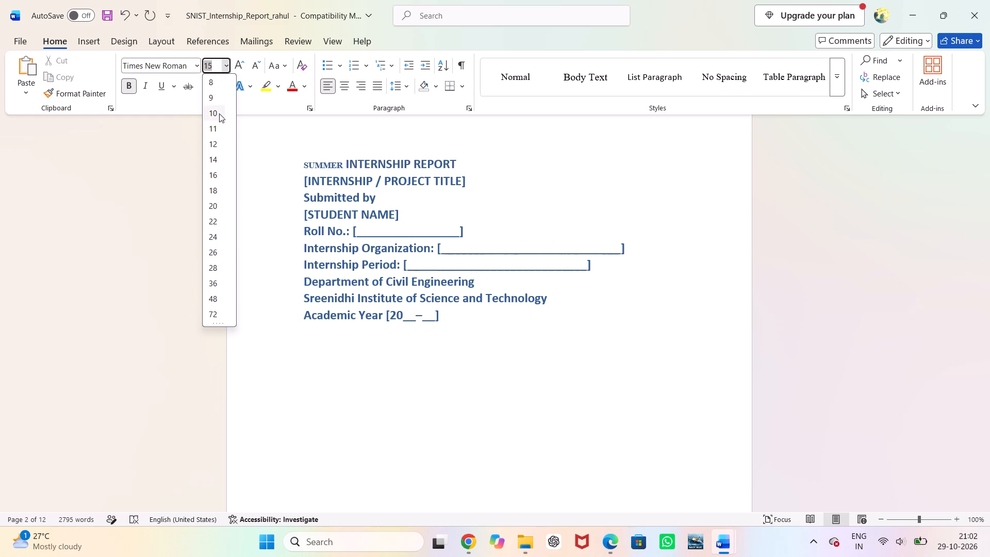
pyautogui.click(216, 190)
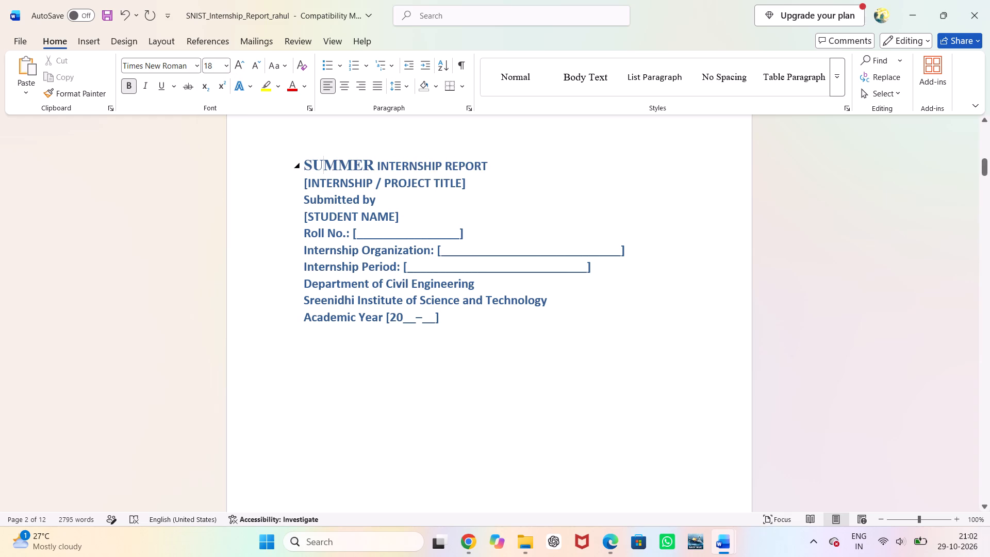
# Set all the pasted title page text, from "SUMMER INTERNSHIP REPORT" through the "Academic Year" line, to Times New Roman.
pyautogui.moveTo(302, 163); pyautogui.dragTo(419, 305)
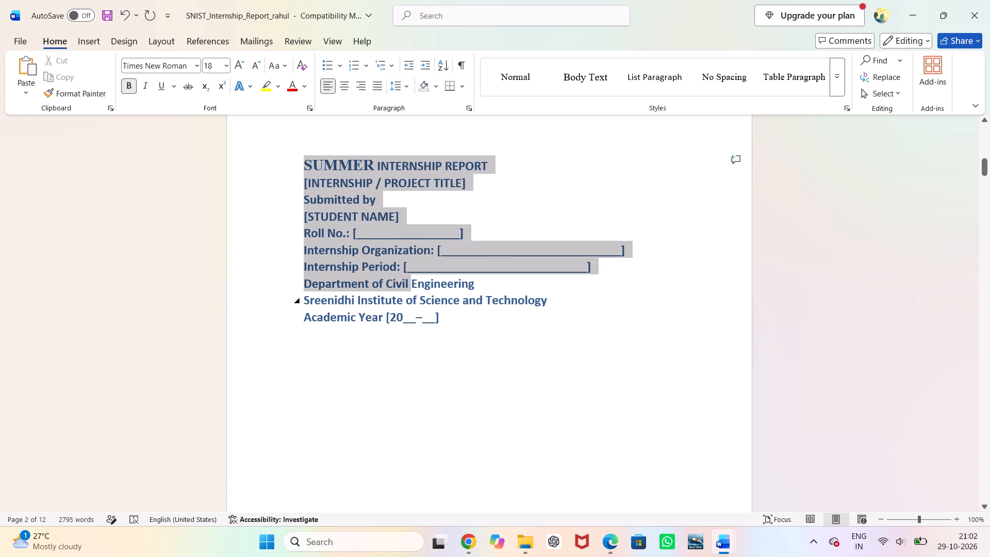
pyautogui.moveTo(419, 305); pyautogui.dragTo(437, 314)
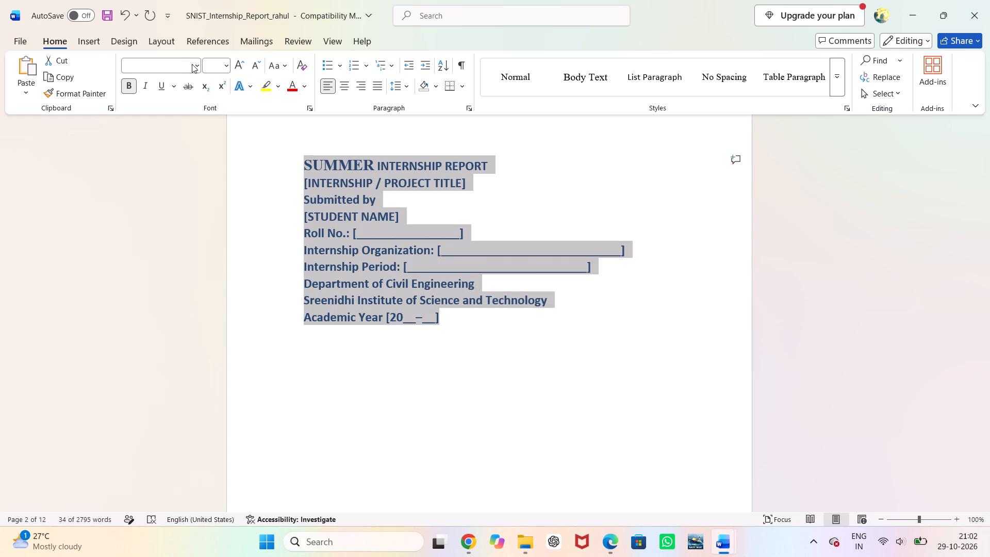
pyautogui.click(195, 65)
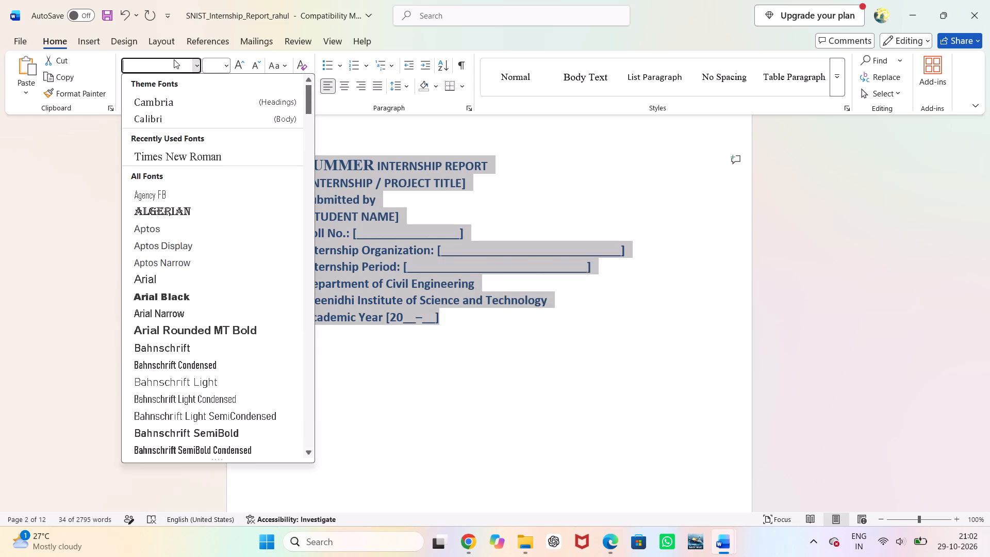
pyautogui.write('ti')
pyautogui.press('Return')
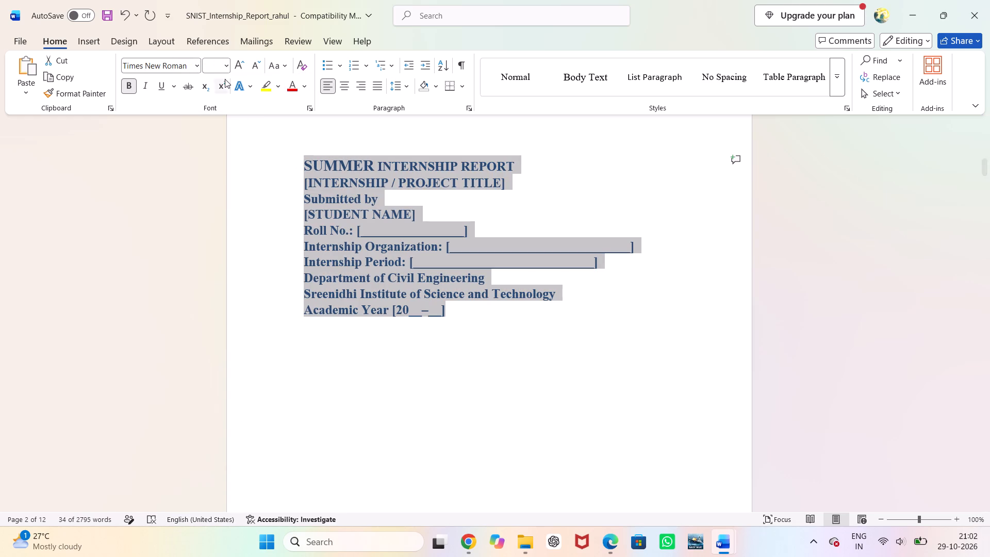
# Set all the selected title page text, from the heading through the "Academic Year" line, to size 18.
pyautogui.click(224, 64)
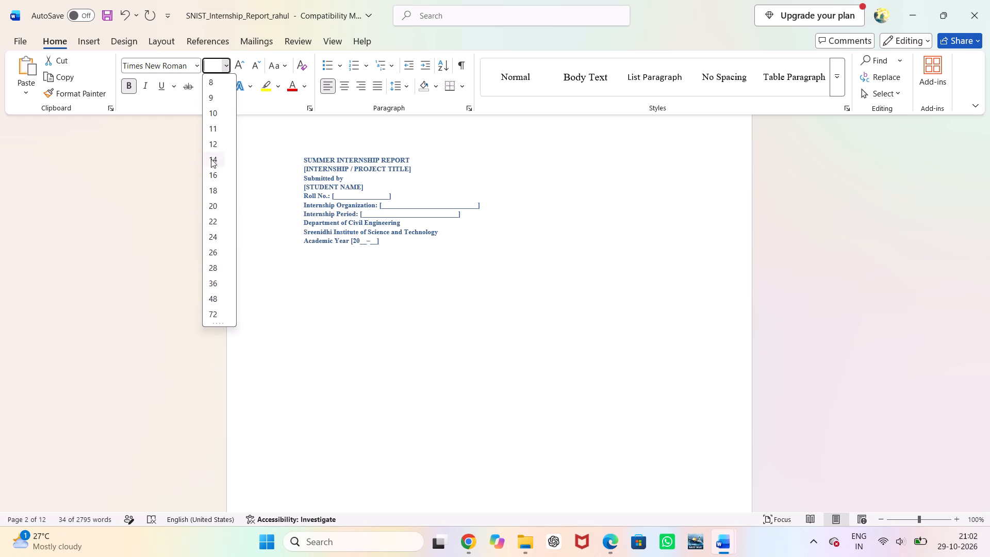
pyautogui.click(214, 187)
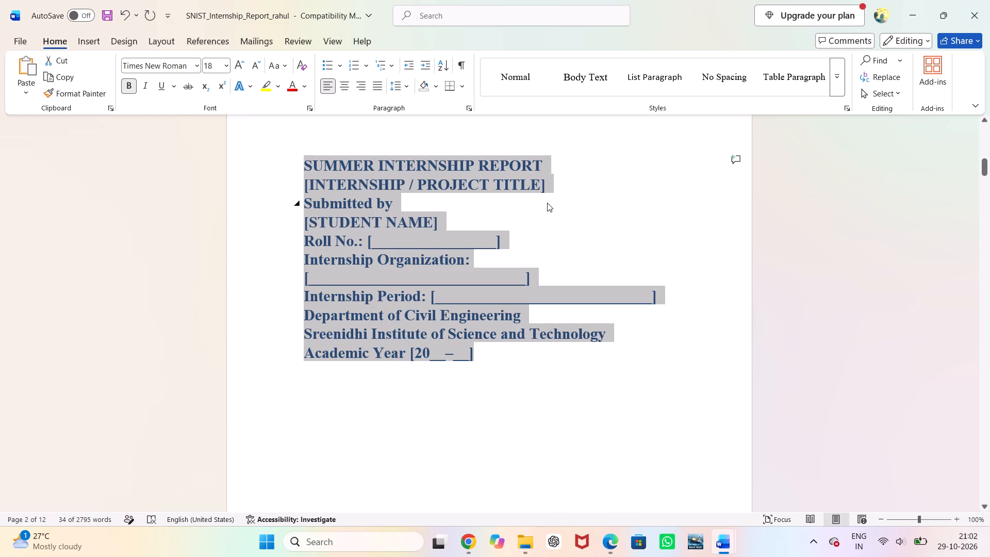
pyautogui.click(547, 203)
# Set the "[INTERNSHIP / PROJECT TITLE]" line of the report's title page to font size 14.
pyautogui.moveTo(302, 184); pyautogui.dragTo(545, 189)
pyautogui.click(226, 67)
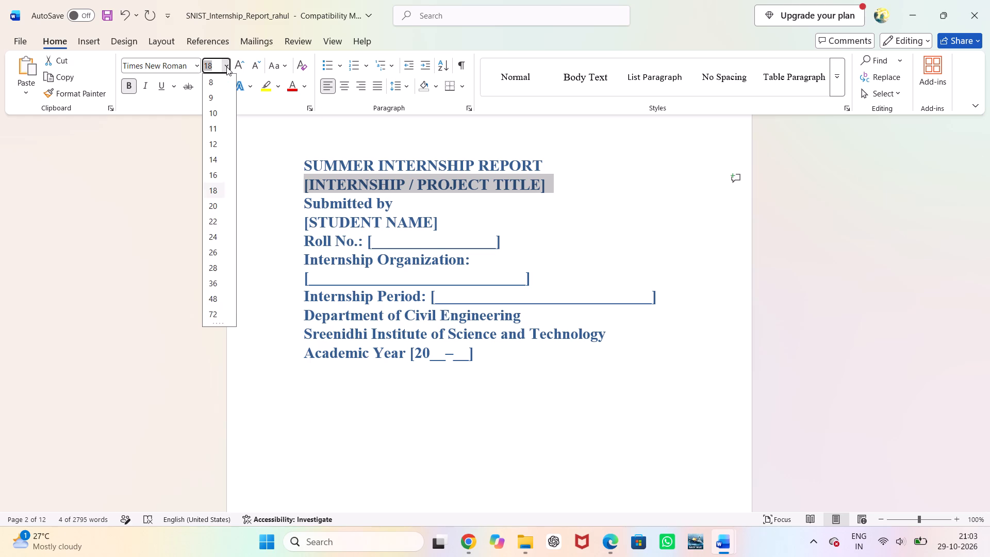
pyautogui.click(217, 158)
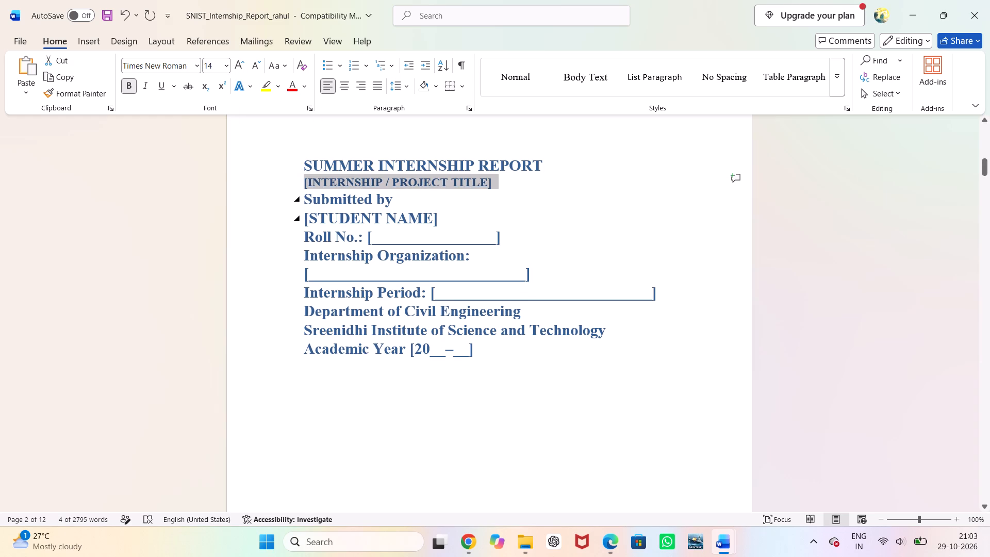
# Set the "Submitted by" line of the report's title page to font size 12.
pyautogui.moveTo(305, 199); pyautogui.dragTo(354, 204)
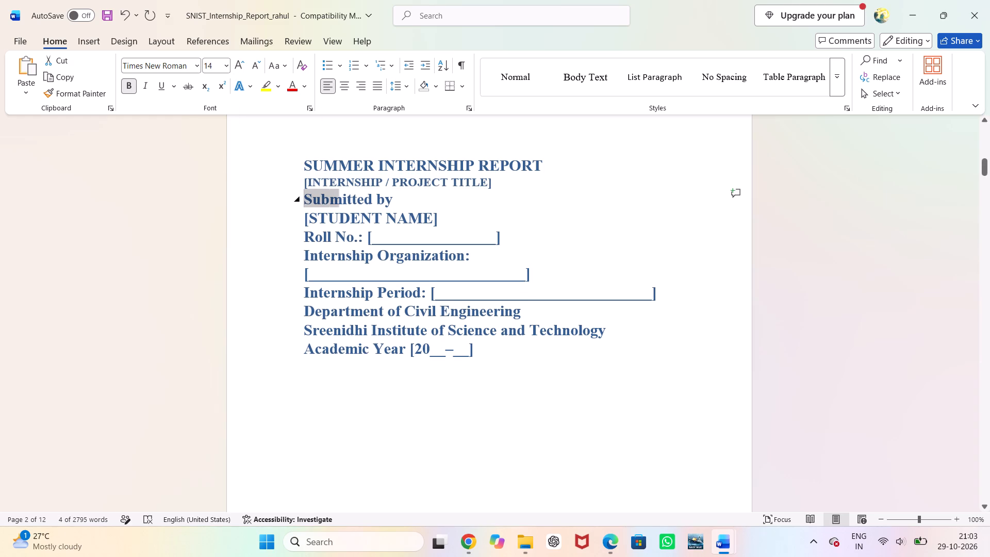
pyautogui.moveTo(354, 204); pyautogui.dragTo(392, 202)
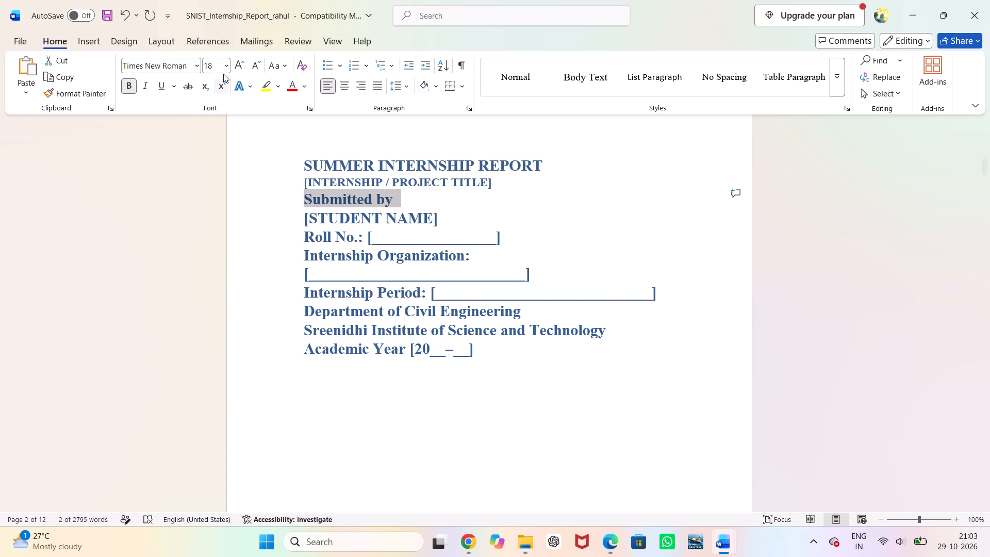
pyautogui.click(227, 68)
pyautogui.click(225, 141)
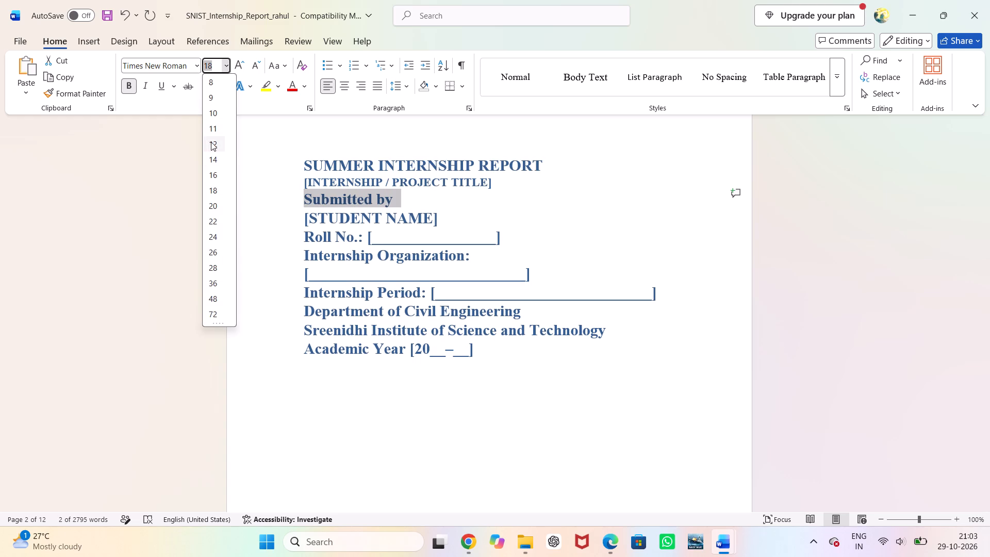
pyautogui.click(211, 142)
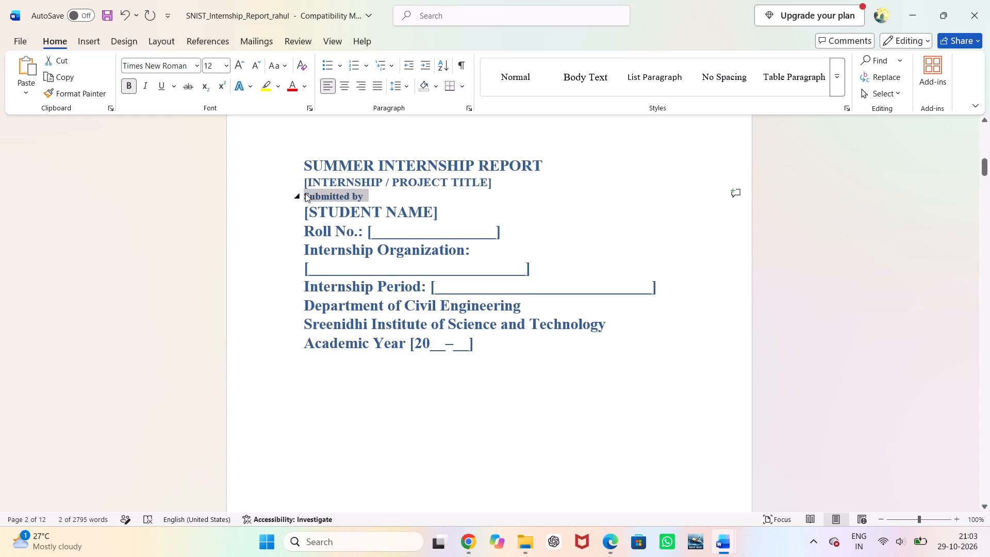
# Set the "[STUDENT NAME]" text on the report's title page to font size 14.
pyautogui.click(391, 214)
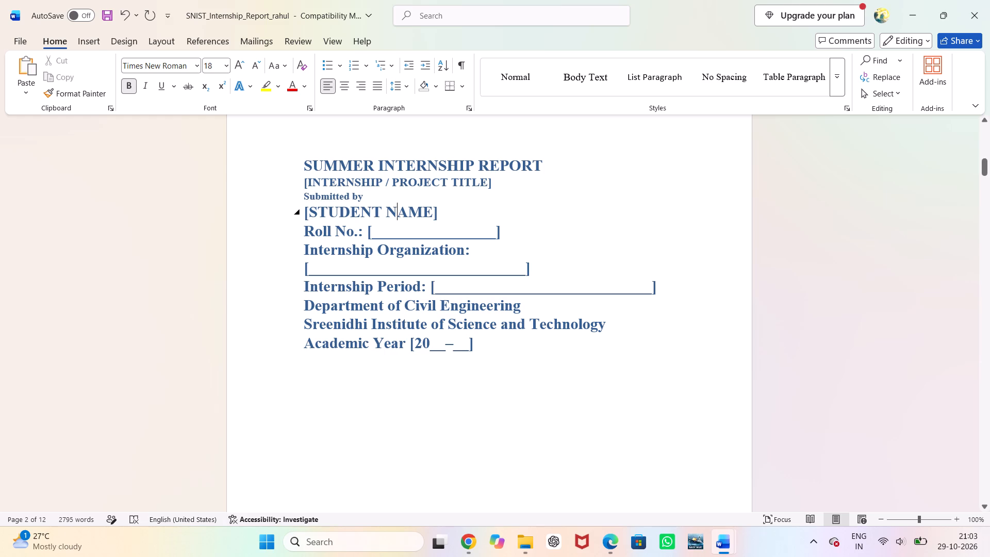
pyautogui.moveTo(305, 208); pyautogui.dragTo(419, 211)
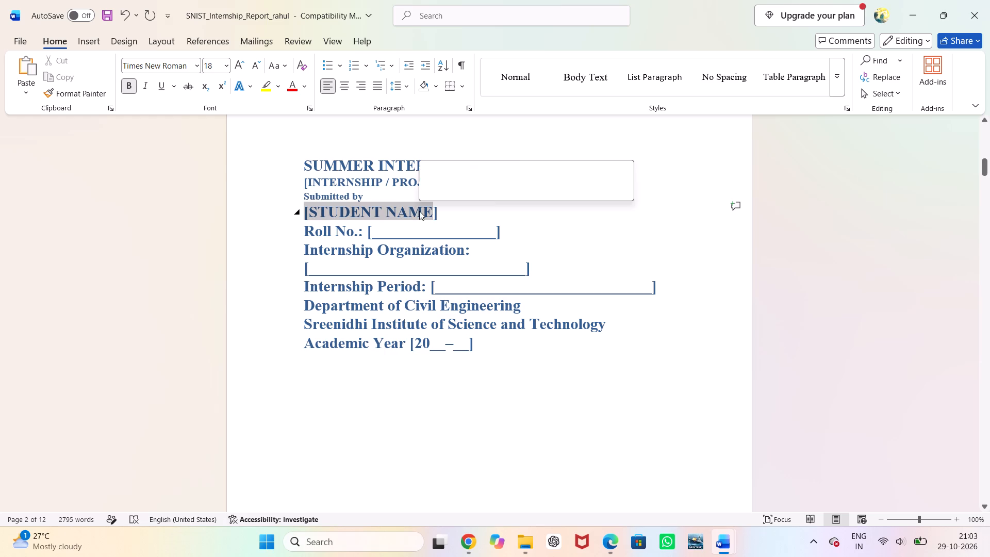
pyautogui.click(226, 68)
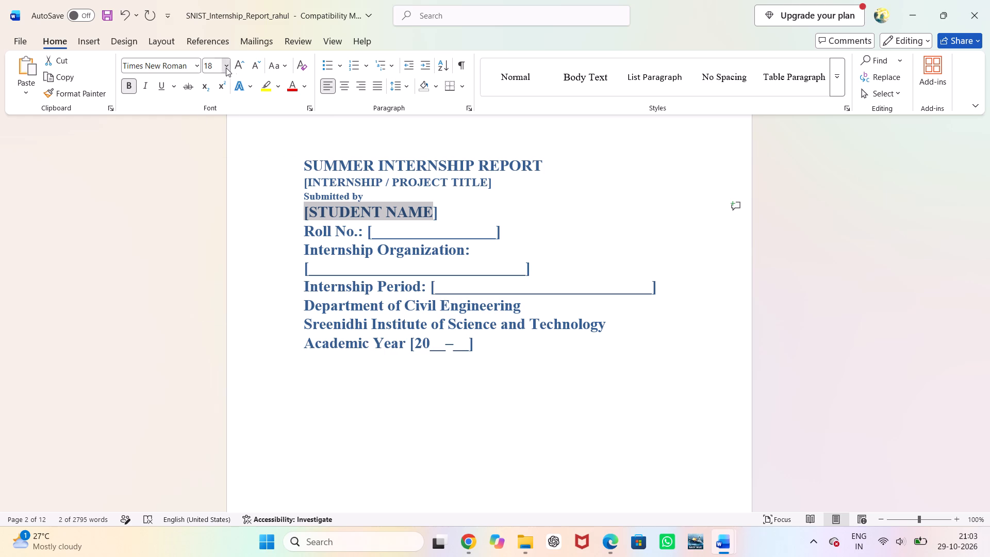
pyautogui.click(219, 158)
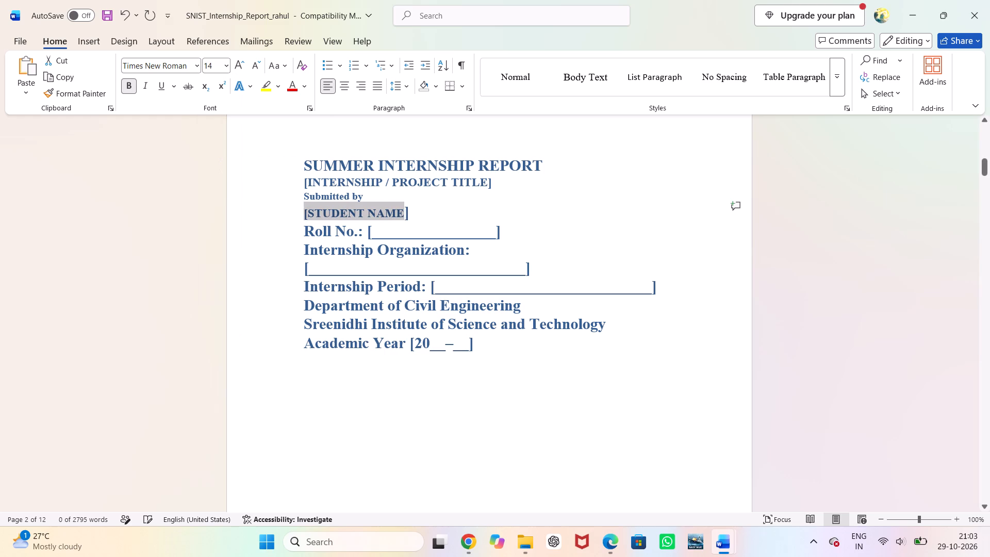
pyautogui.click(421, 220)
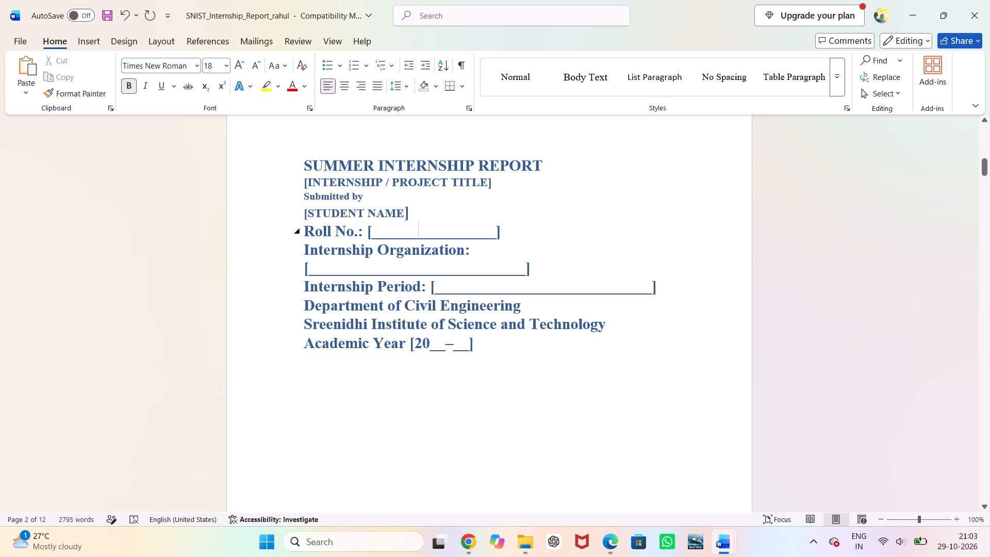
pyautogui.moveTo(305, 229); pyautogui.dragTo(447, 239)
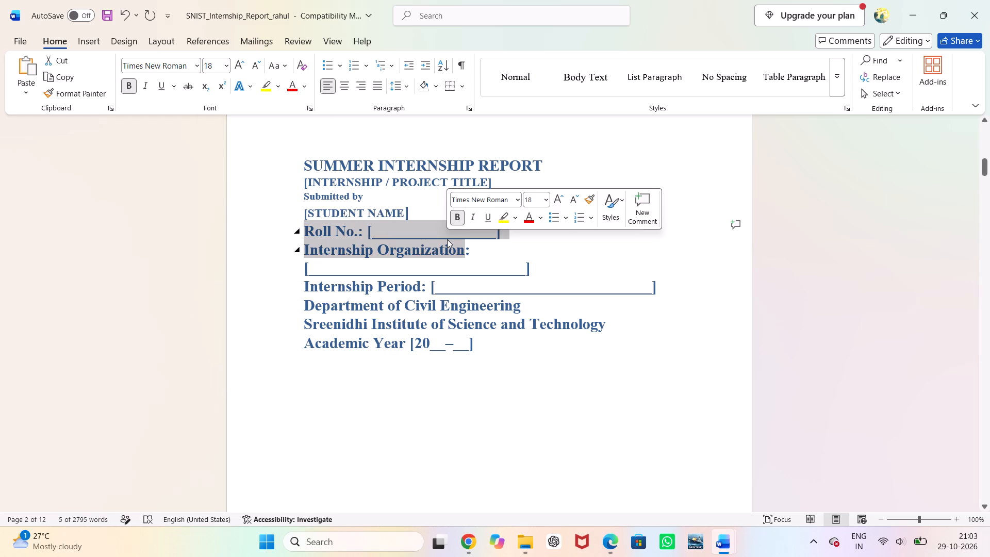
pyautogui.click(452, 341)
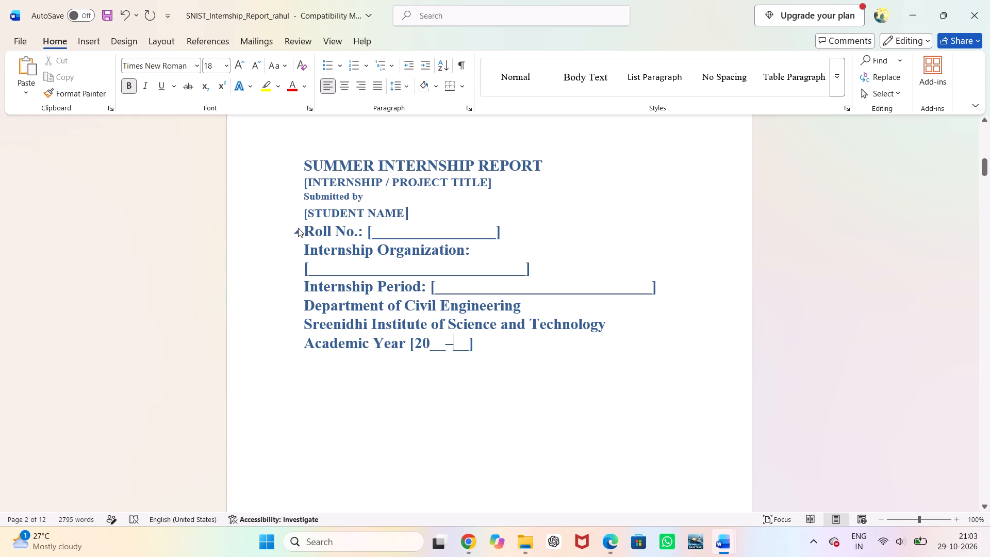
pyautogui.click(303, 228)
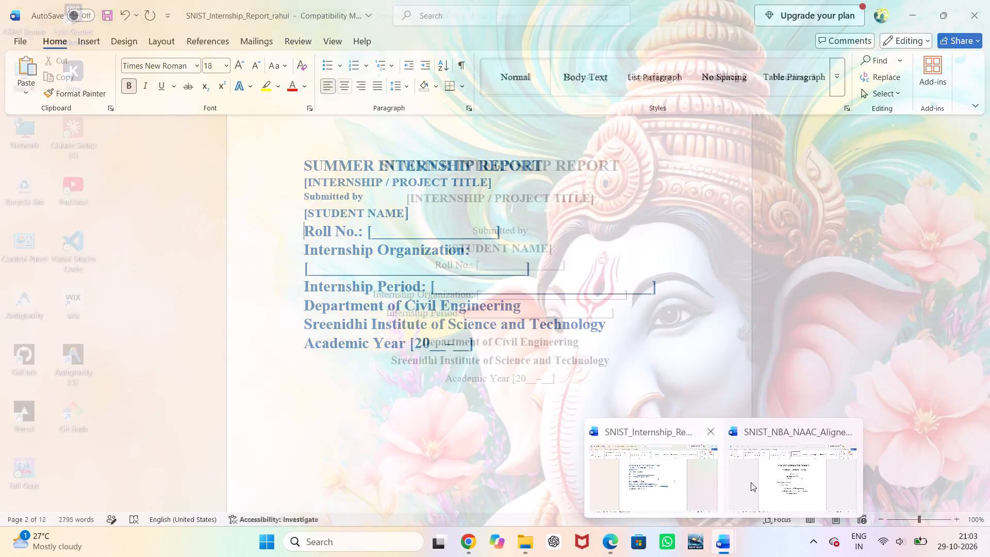
# Switch to the template document and check the font and size of its title page lines from "[STUDENT NAME]" through "Academic Year".
pyautogui.click(754, 482)
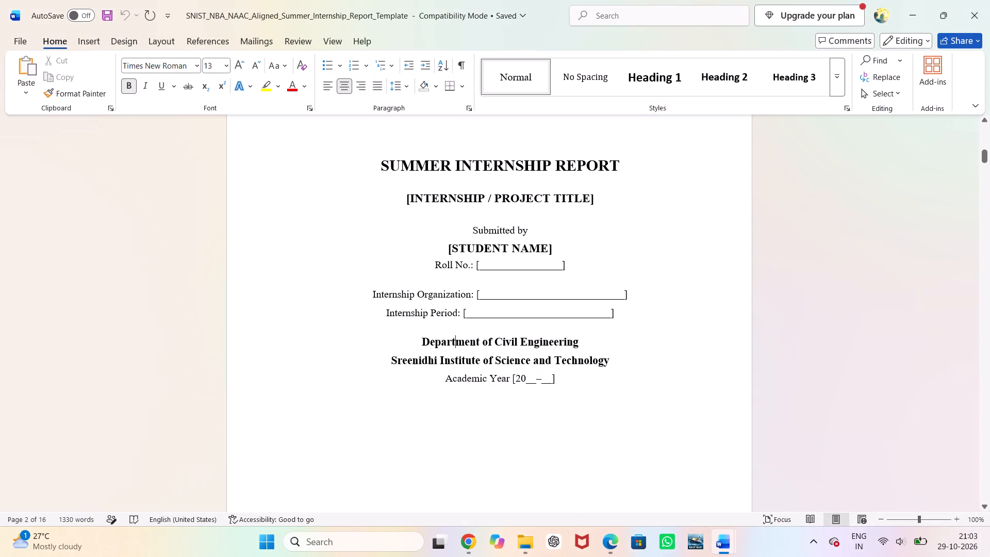
pyautogui.click(437, 296)
pyautogui.click(440, 265)
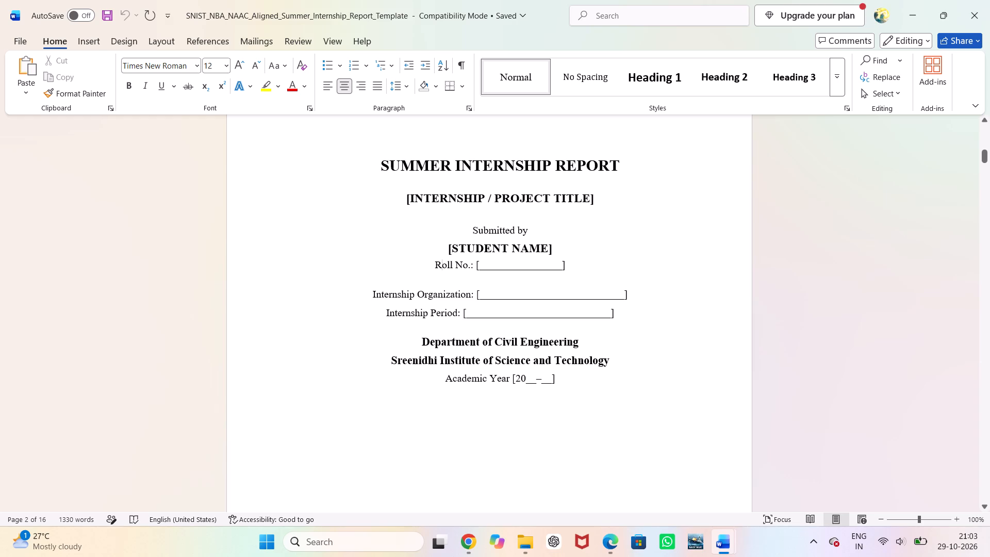
pyautogui.click(465, 249)
pyautogui.click(454, 267)
pyautogui.click(454, 293)
pyautogui.click(451, 314)
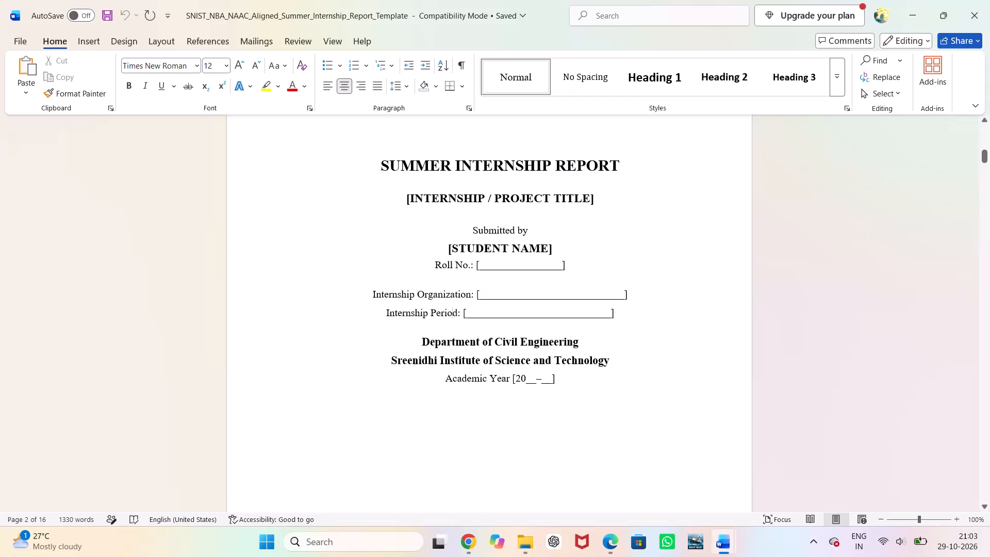
pyautogui.click(450, 342)
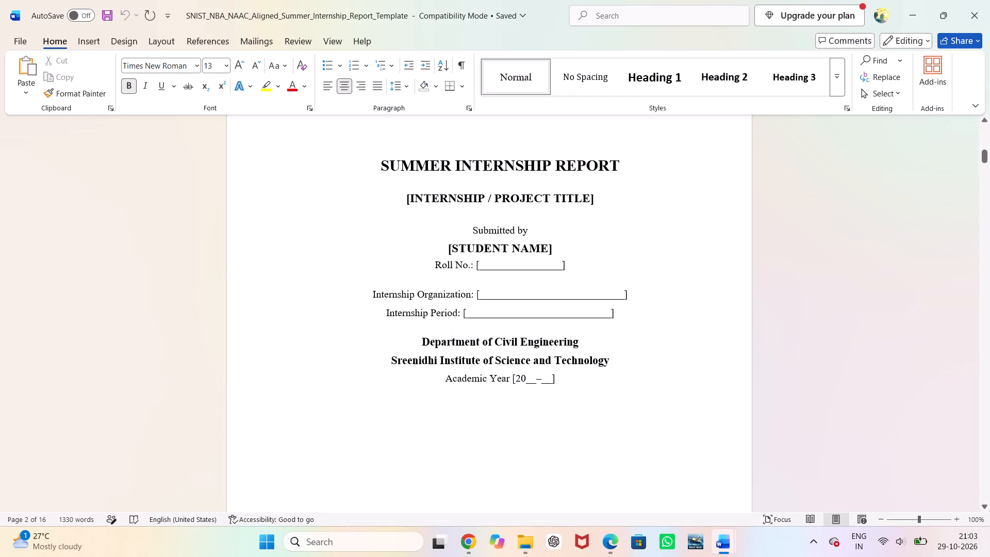
pyautogui.click(450, 357)
pyautogui.click(460, 380)
# Switch back to the internship report and apply the Body Text style to all the pasted title page text.
pyautogui.click(719, 543)
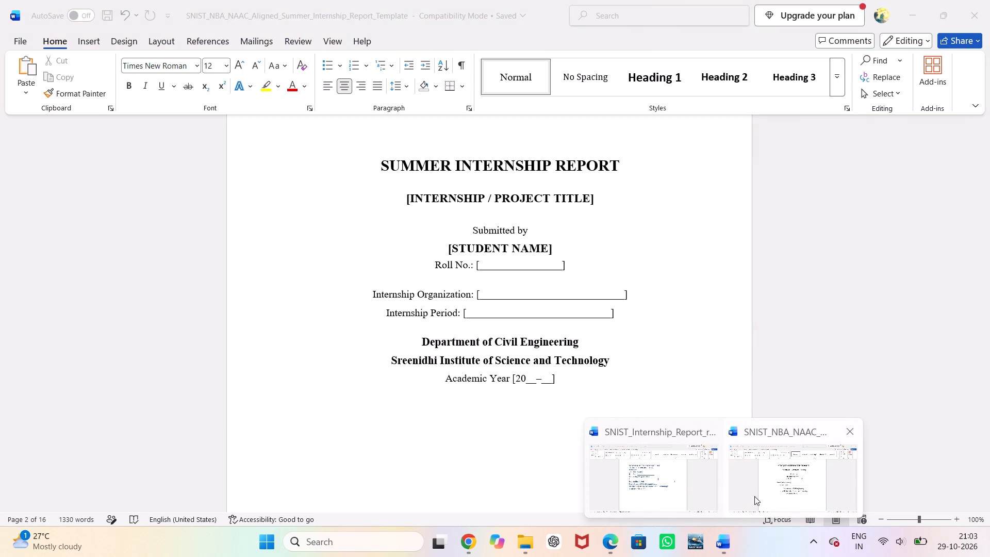
pyautogui.click(669, 488)
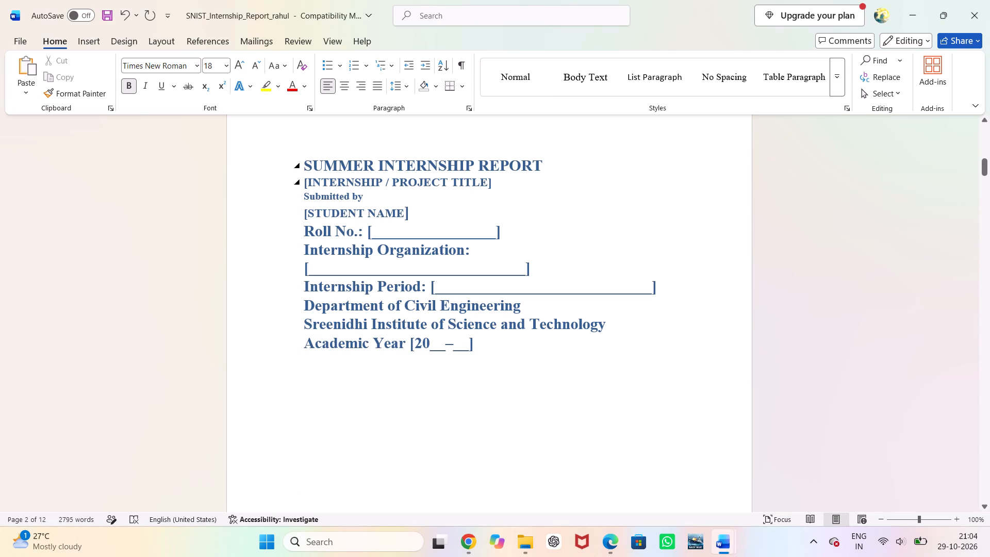
pyautogui.moveTo(305, 166); pyautogui.dragTo(505, 361)
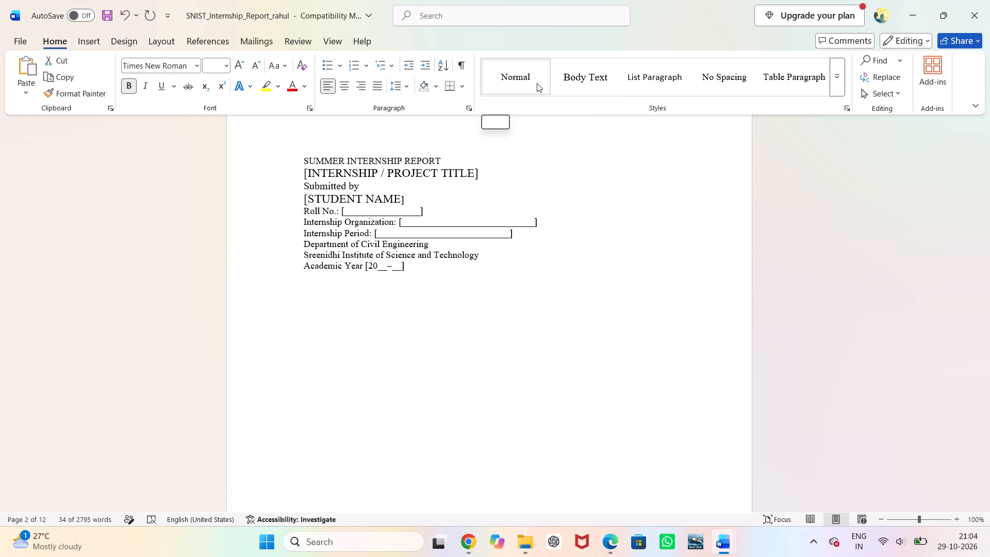
pyautogui.click(600, 90)
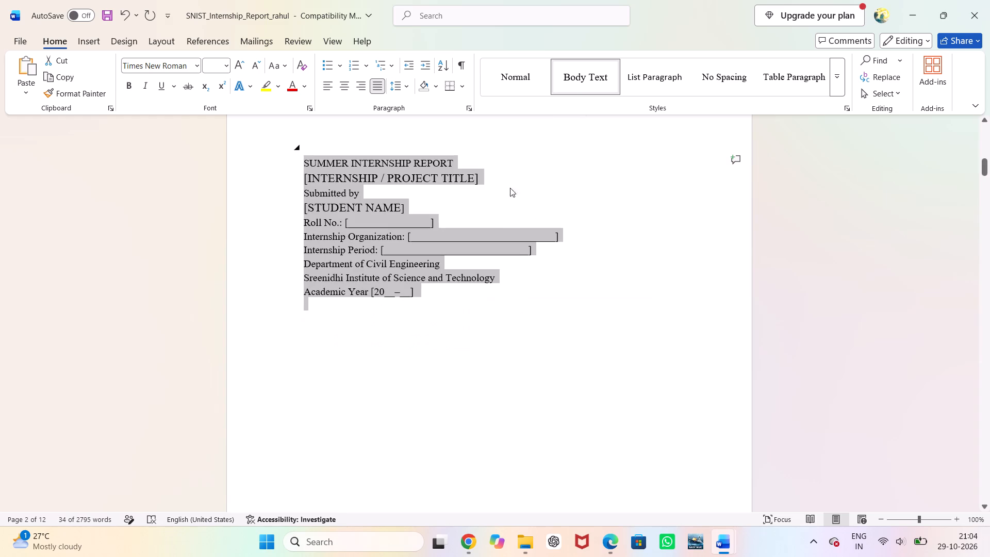
pyautogui.click(508, 210)
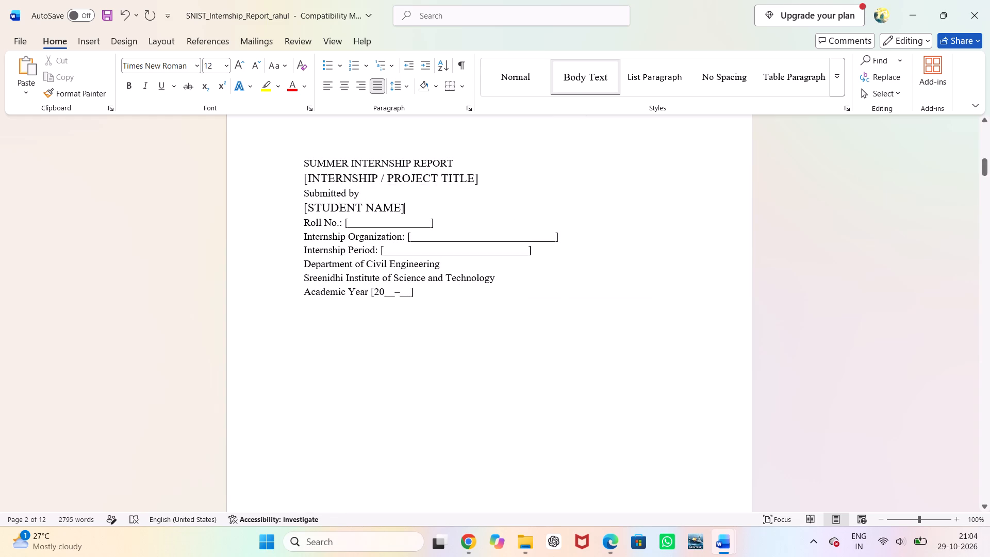
# Set the "SUMMER INTERNSHIP REPORT" heading on the report's title page to font size 18.
pyautogui.moveTo(303, 161); pyautogui.dragTo(453, 158)
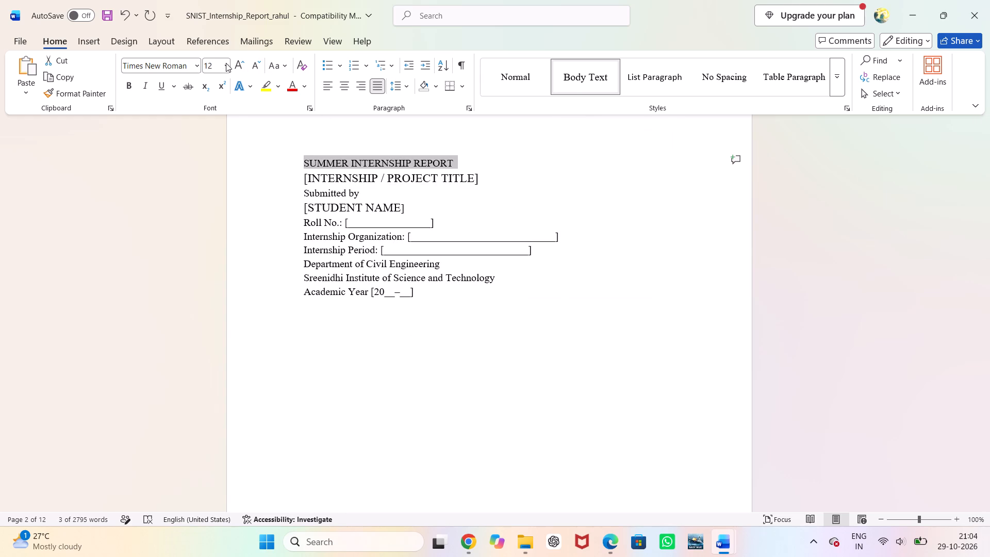
pyautogui.click(226, 63)
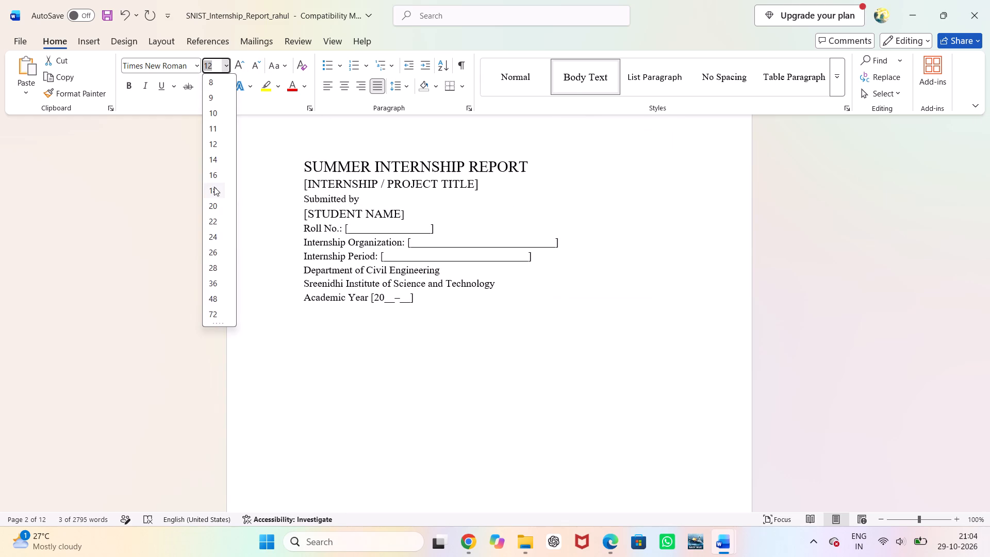
pyautogui.click(214, 187)
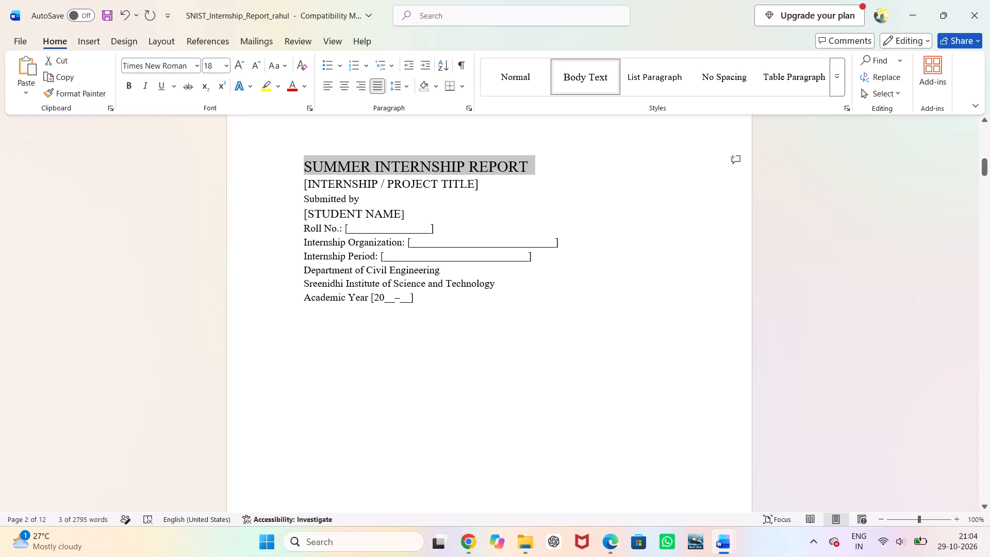
# Check the sizes of the report's title page lines and set "Department of Civil Engineering" and "Sreenidhi Institute of Science and Technology" to font size 13.
pyautogui.click(391, 182)
pyautogui.click(344, 198)
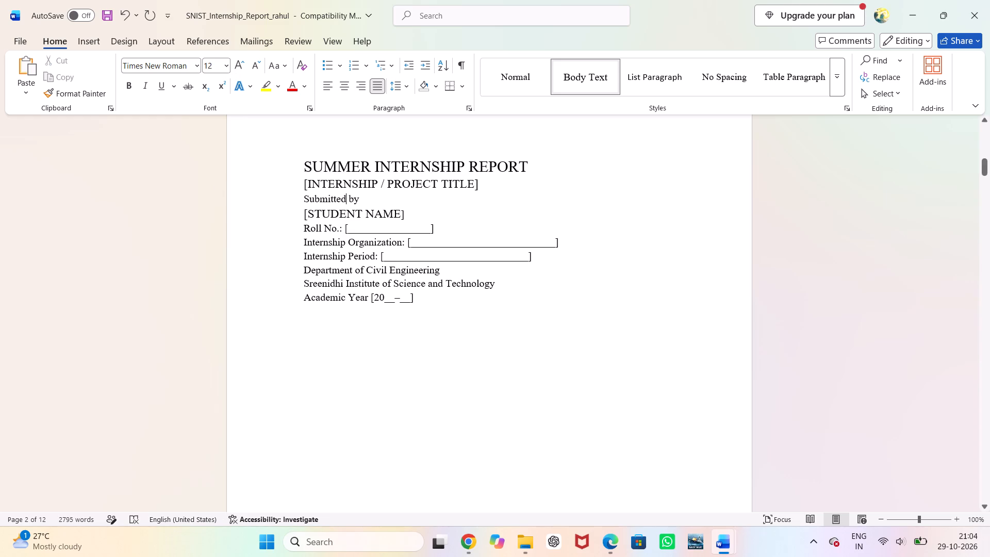
pyautogui.click(354, 214)
pyautogui.click(371, 227)
pyautogui.click(385, 241)
pyautogui.click(367, 254)
pyautogui.moveTo(303, 270); pyautogui.dragTo(472, 288)
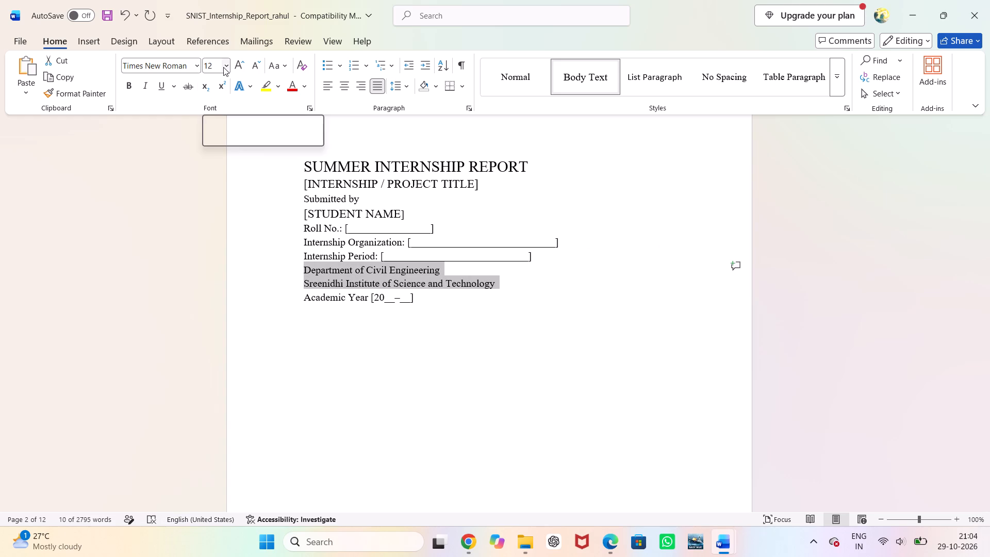
pyautogui.click(224, 67)
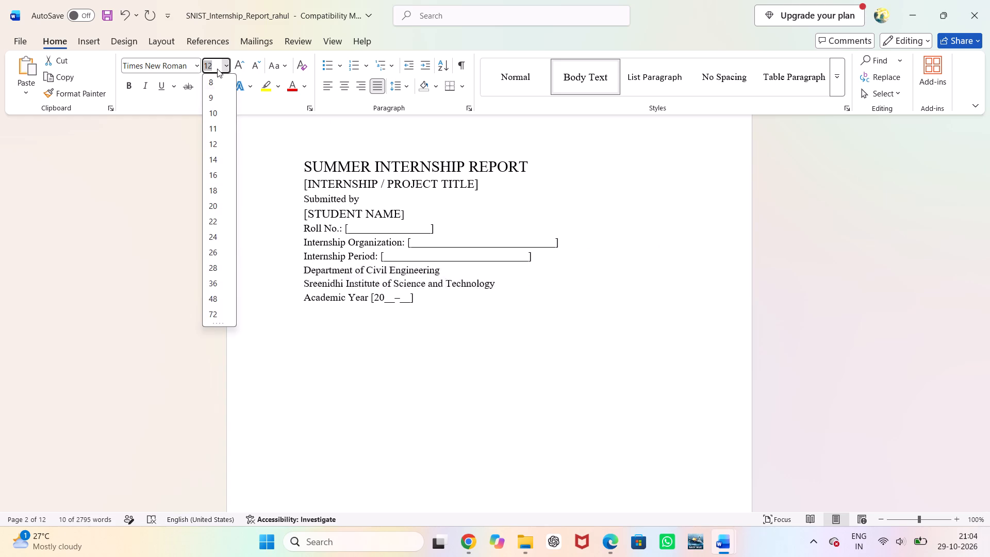
pyautogui.click(216, 64)
pyautogui.press('BackSpace')
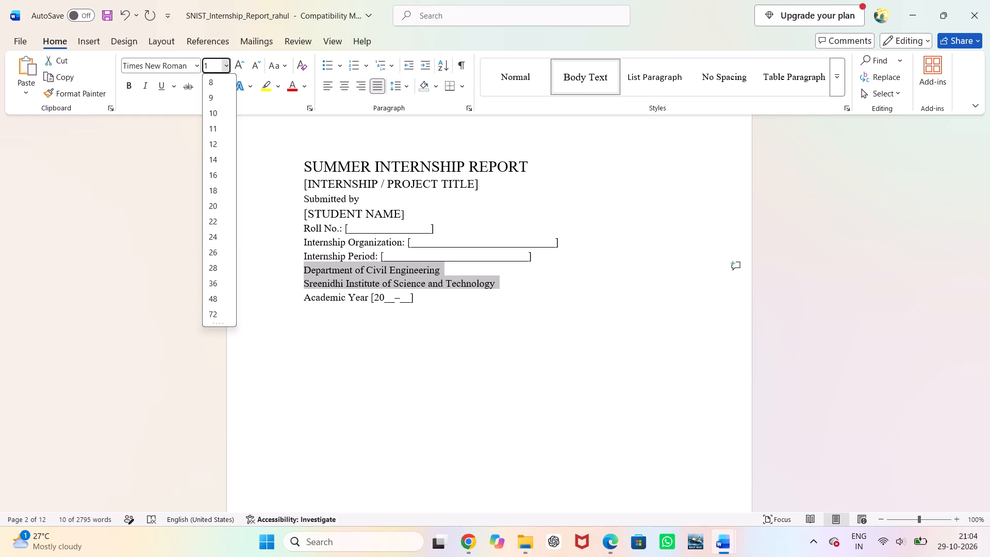
pyautogui.press('3')
pyautogui.press('Return')
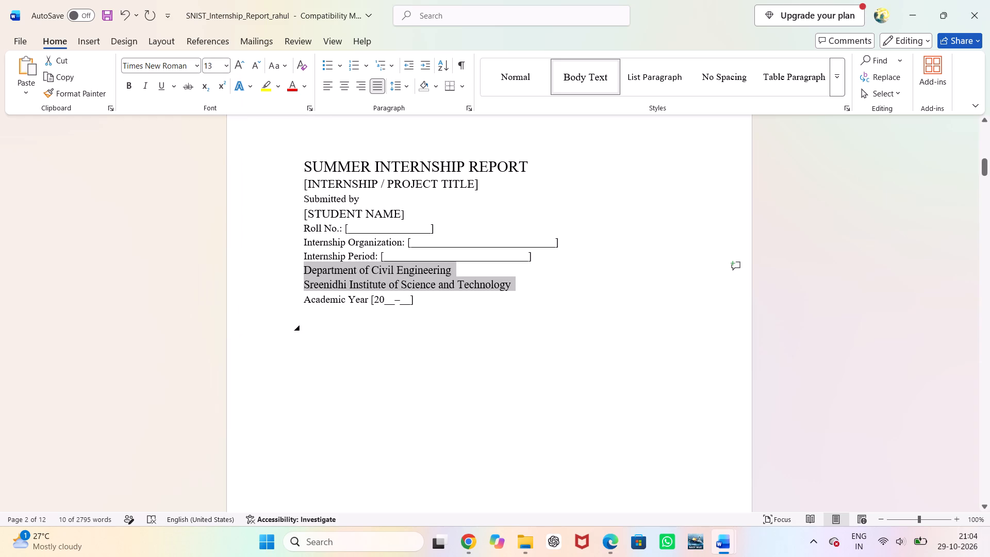
pyautogui.click(373, 303)
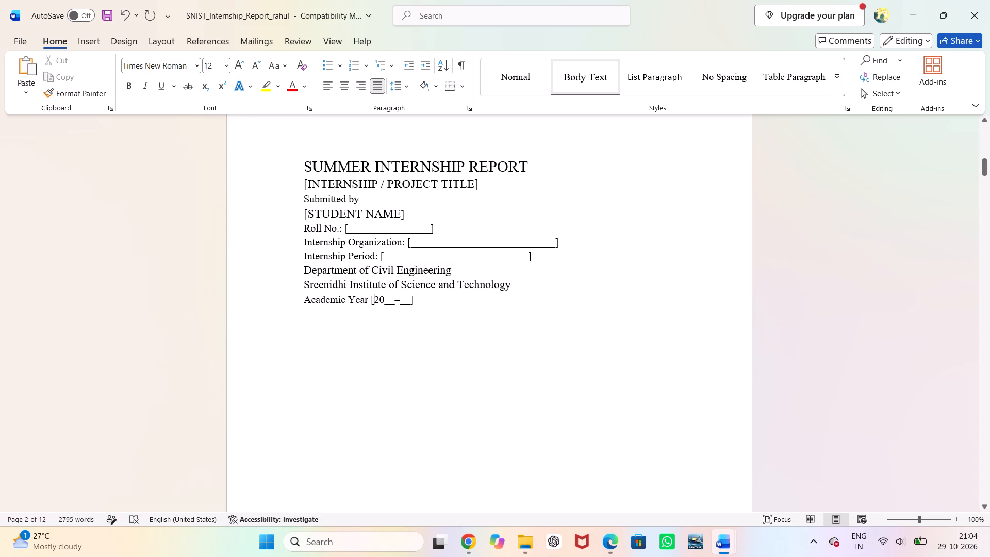
# Centre all the inner title page text, from "SUMMER INTERNSHIP REPORT" through "Academic Year".
pyautogui.moveTo(303, 160); pyautogui.dragTo(411, 287)
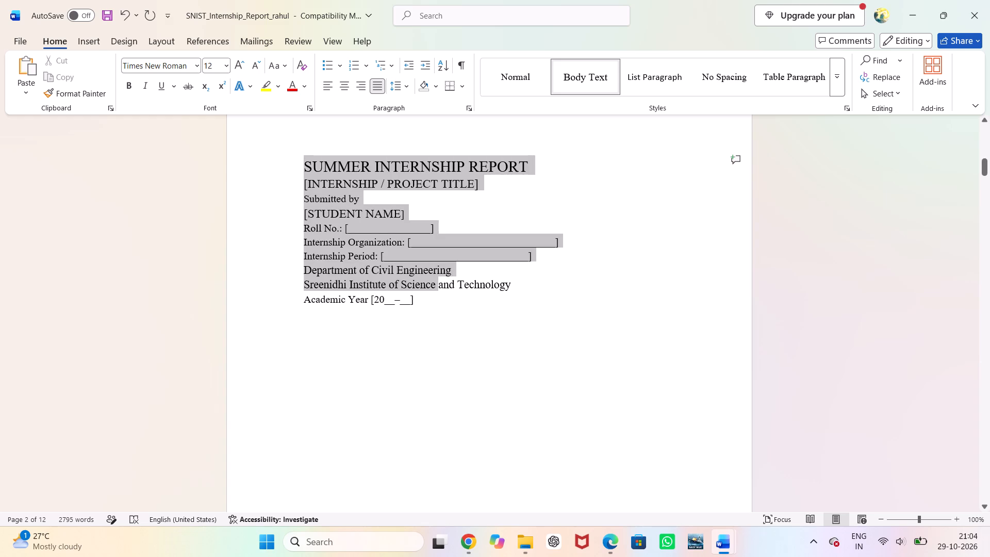
pyautogui.moveTo(411, 287); pyautogui.dragTo(417, 301)
pyautogui.click(341, 88)
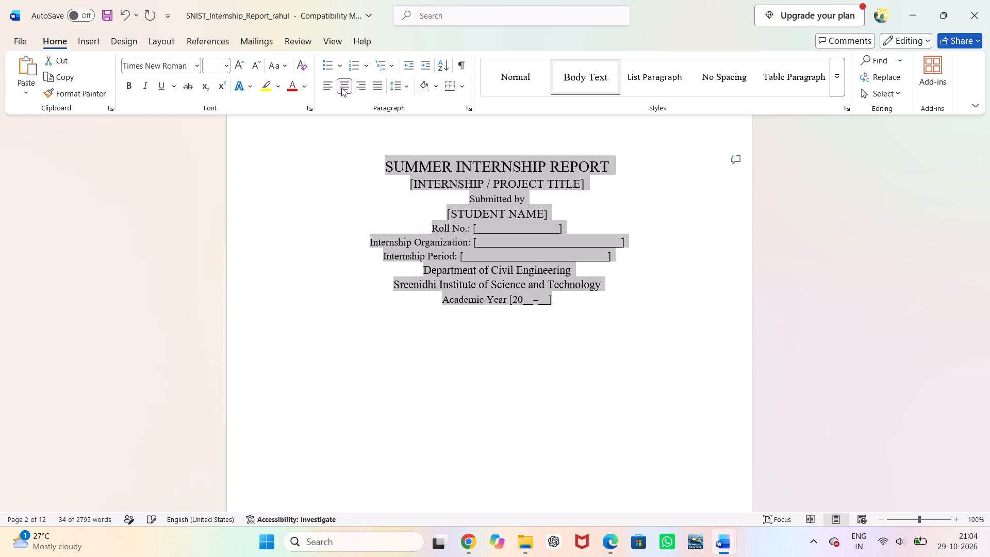
pyautogui.click(439, 360)
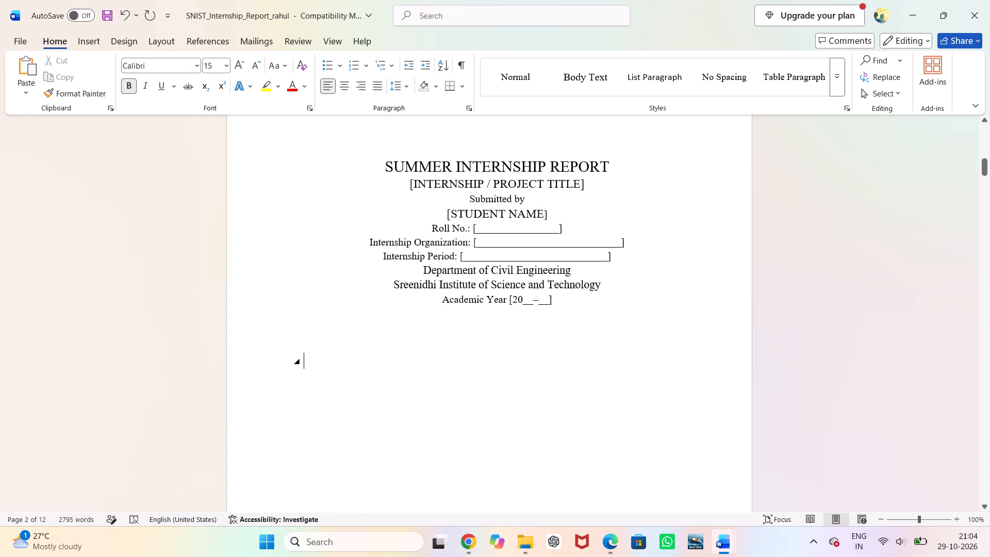
# Review the report's inner title page alongside the cover page before it and the Student Declaration page after it.
pyautogui.scroll(5, 526, 367)
pyautogui.scroll(-8, 527, 352)
pyautogui.scroll(8, 527, 352)
pyautogui.scroll(14, 527, 352)
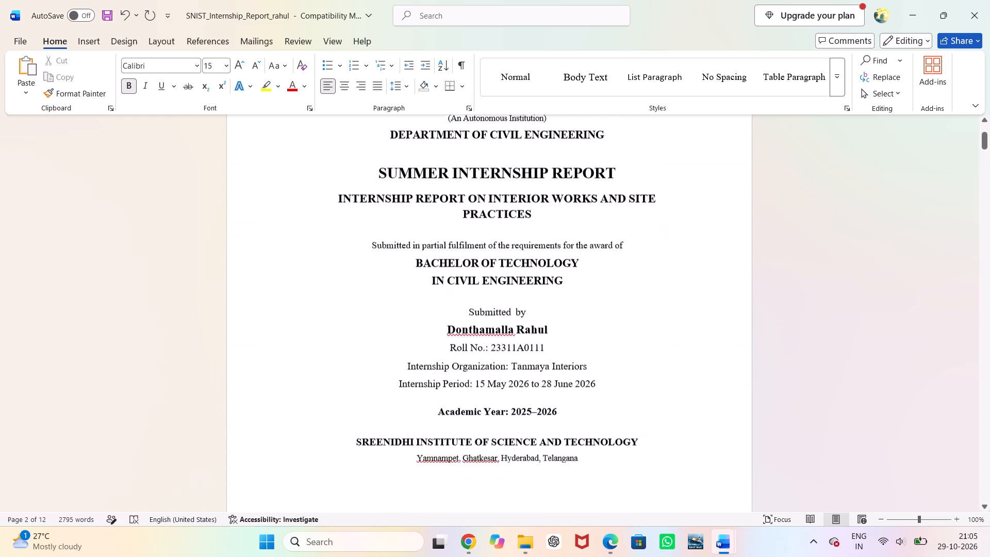
pyautogui.scroll(7, 527, 352)
pyautogui.scroll(-20, 527, 352)
pyautogui.scroll(-18, 527, 352)
pyautogui.scroll(19, 527, 361)
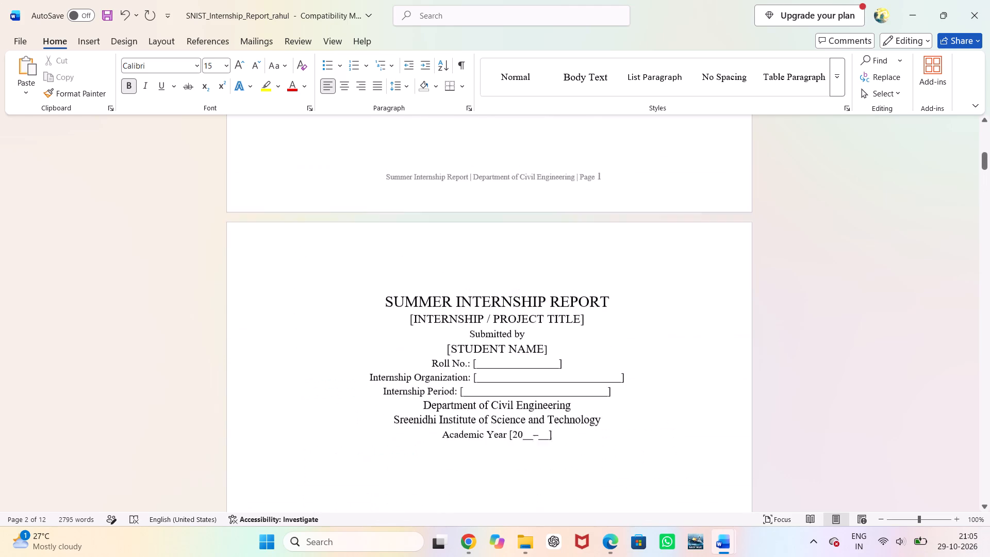
pyautogui.scroll(-20, 527, 361)
pyautogui.scroll(-7, 527, 361)
pyautogui.scroll(6, 527, 361)
pyautogui.scroll(-6, 527, 361)
pyautogui.scroll(7, 527, 361)
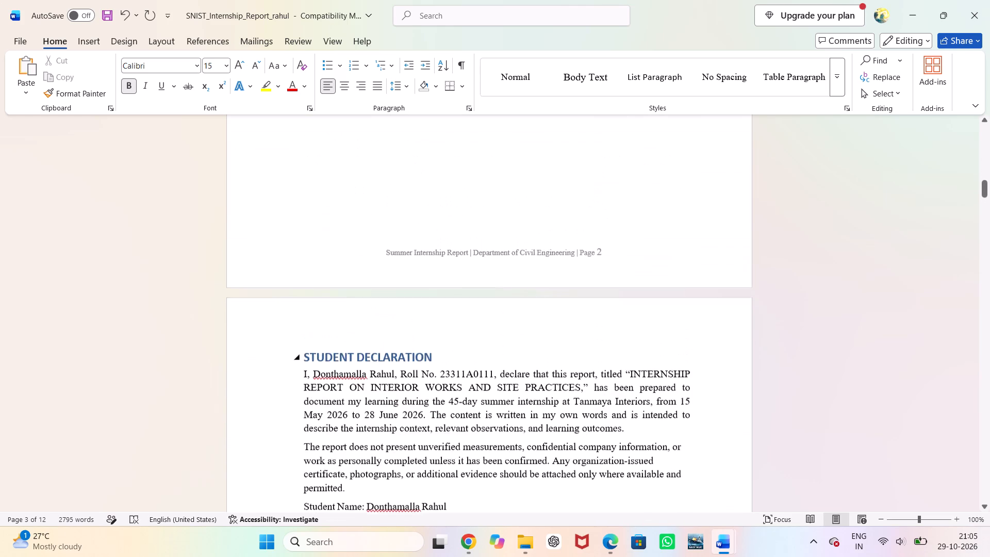
pyautogui.scroll(19, 527, 361)
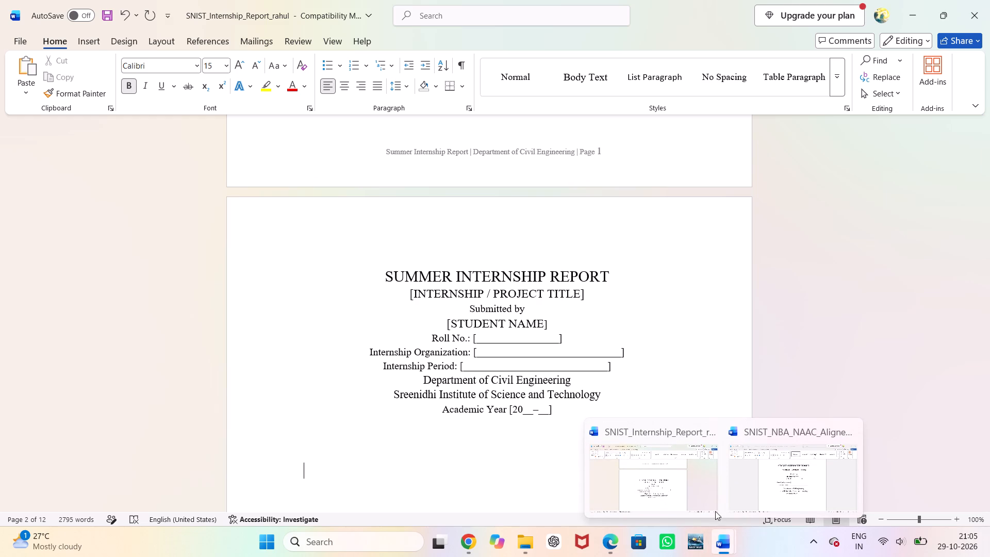
# Switch to the template document and examine the spacing between the lines of its inner title page.
pyautogui.click(681, 488)
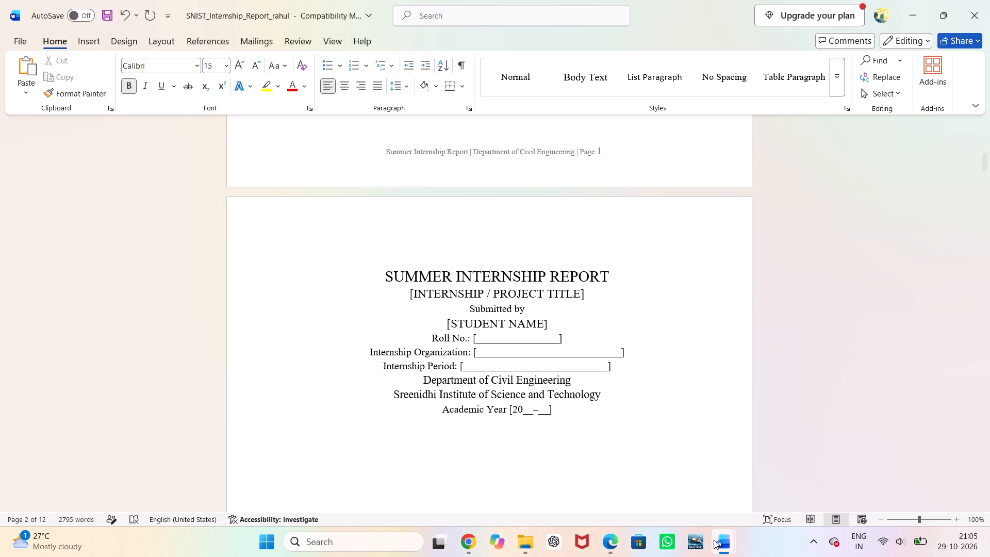
pyautogui.click(763, 497)
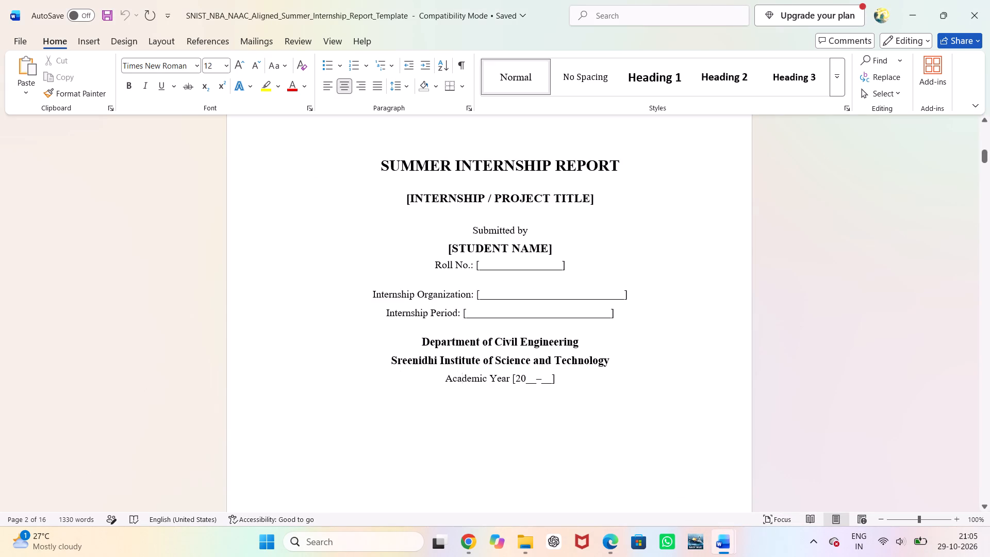
pyautogui.scroll(3, 590, 380)
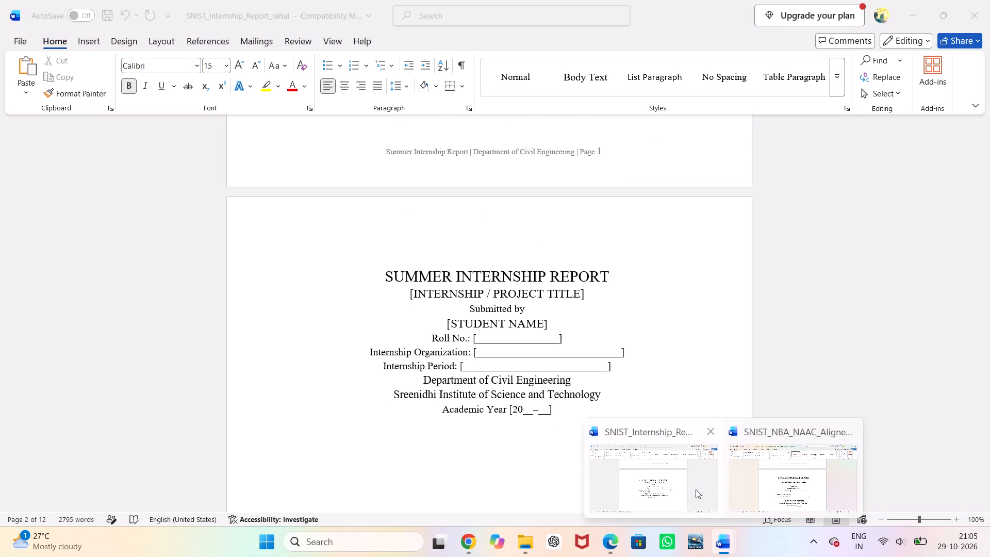
# Return to the internship report and space out the title page with blank lines, starting after the "SUMMER INTERNSHIP REPORT" heading.
pyautogui.click(696, 489)
pyautogui.click(619, 279)
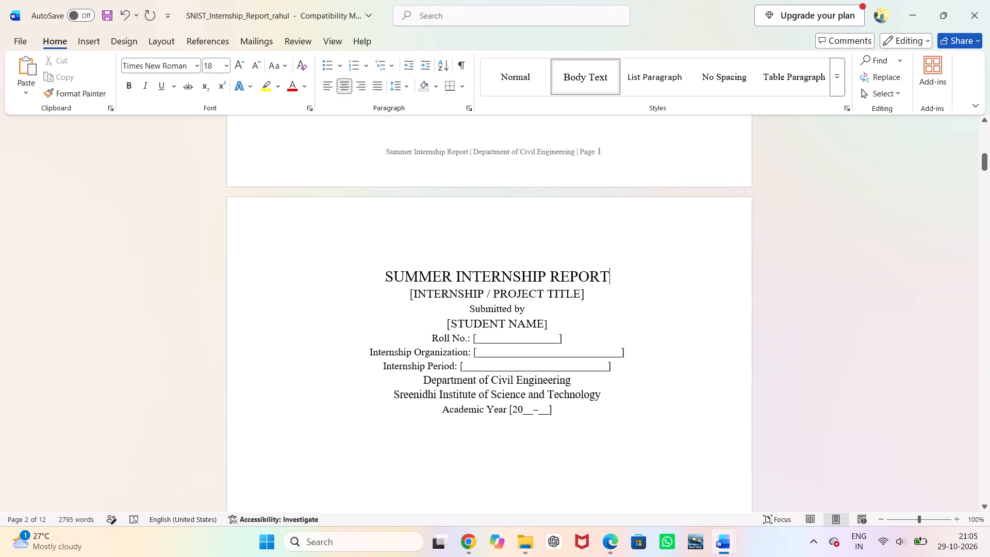
# Insert one blank line after each of "SUMMER INTERNSHIP REPORT", "[INTERNSHIP / PROJECT TITLE]", "Submitted by" and "[STUDENT NAME]" on the inner title page.
pyautogui.press('Return')
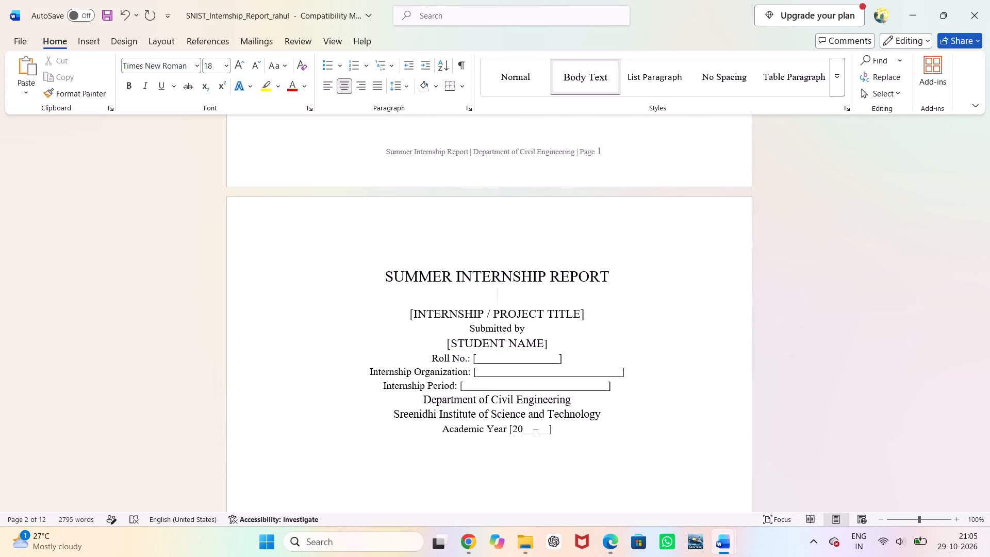
pyautogui.press('Down')
pyautogui.press('Return')
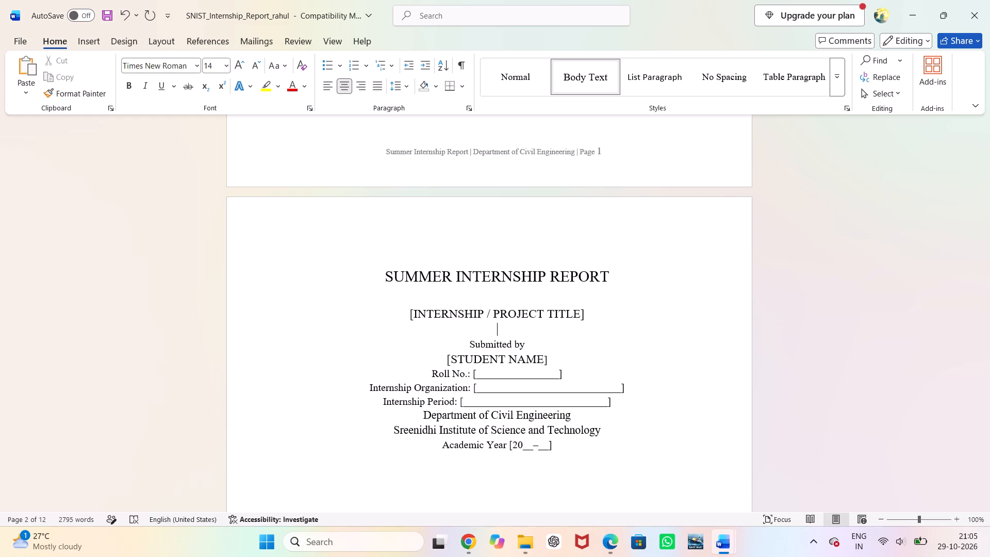
pyautogui.press('Down')
pyautogui.press('Right')
pyautogui.press('Right')
pyautogui.press('Right')
pyautogui.press('Right')
pyautogui.press('Right')
pyautogui.press('Right')
pyautogui.press('Right')
pyautogui.press('Return')
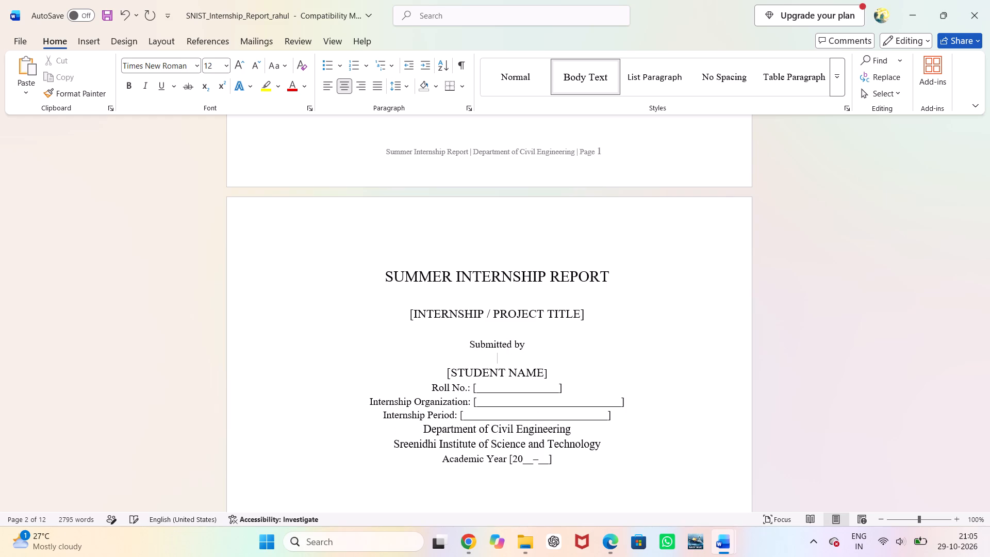
pyautogui.press('Down')
pyautogui.press('End')
pyautogui.press('Return')
pyautogui.press('Down')
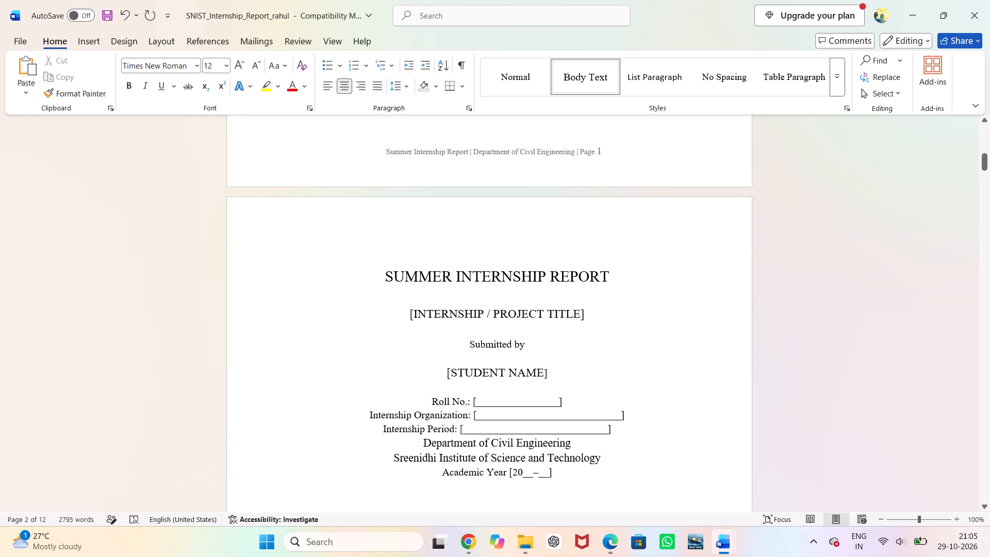
pyautogui.scroll(-6, 554, 342)
pyautogui.scroll(5, 550, 341)
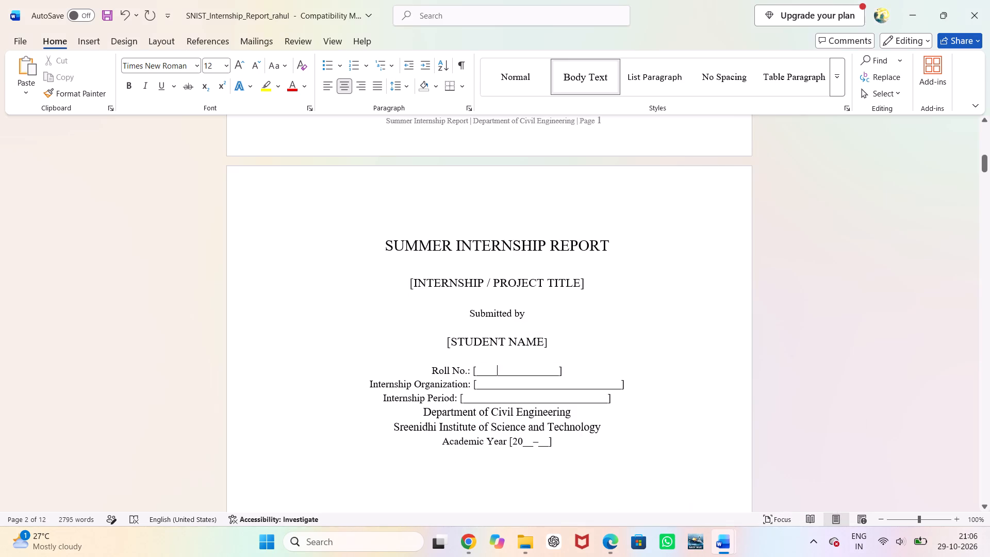
# Remove the blank lines after "Submitted by" and after "[STUDENT NAME]" on the report's title page.
pyautogui.click(496, 327)
pyautogui.click(446, 327)
pyautogui.press('BackSpace')
pyautogui.press('BackSpace')
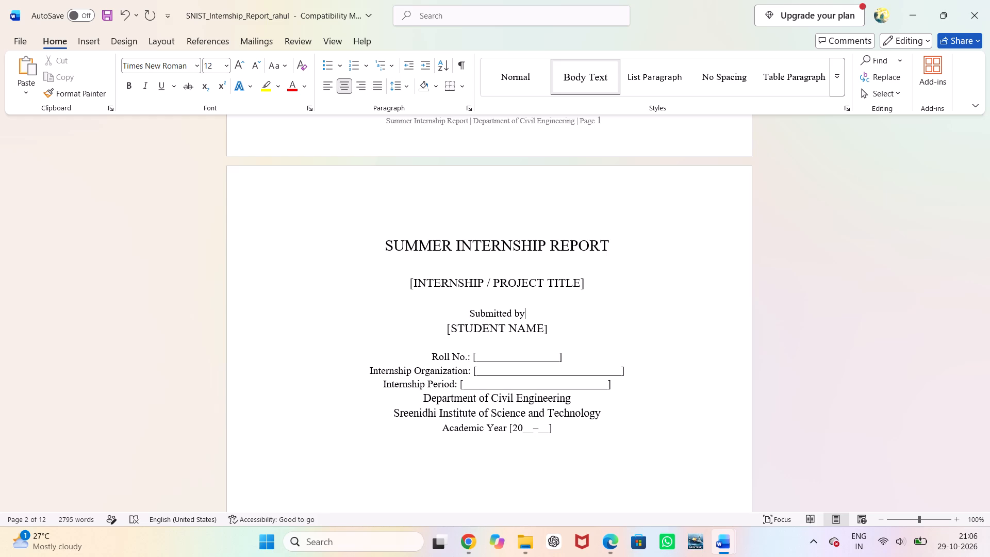
pyautogui.press('Down')
pyautogui.press('BackSpace')
pyautogui.press('BackSpace')
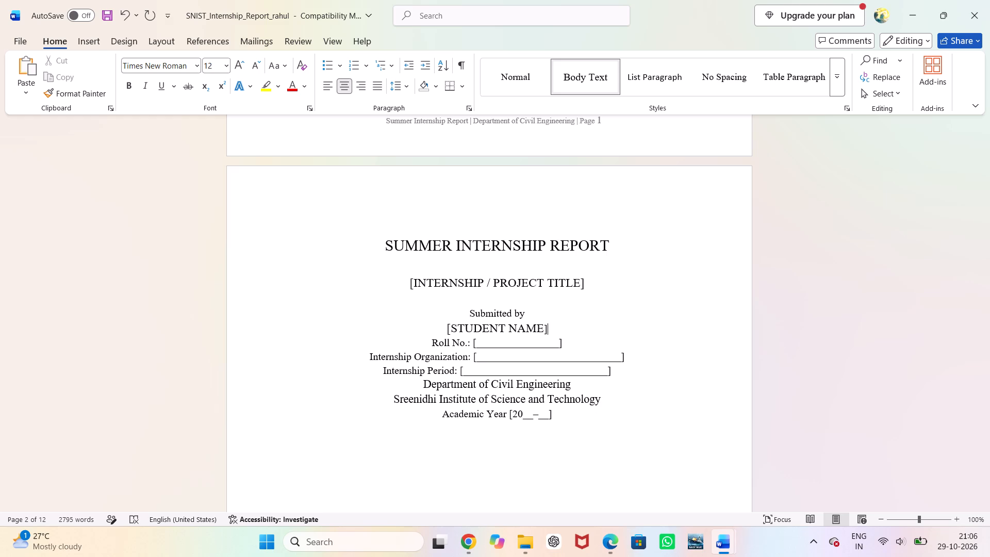
# Insert a blank line after the "Roll No." line and another after the "Internship Period" line, comparing the spacing with the template.
pyautogui.press('Down')
pyautogui.press('End')
pyautogui.press('Return')
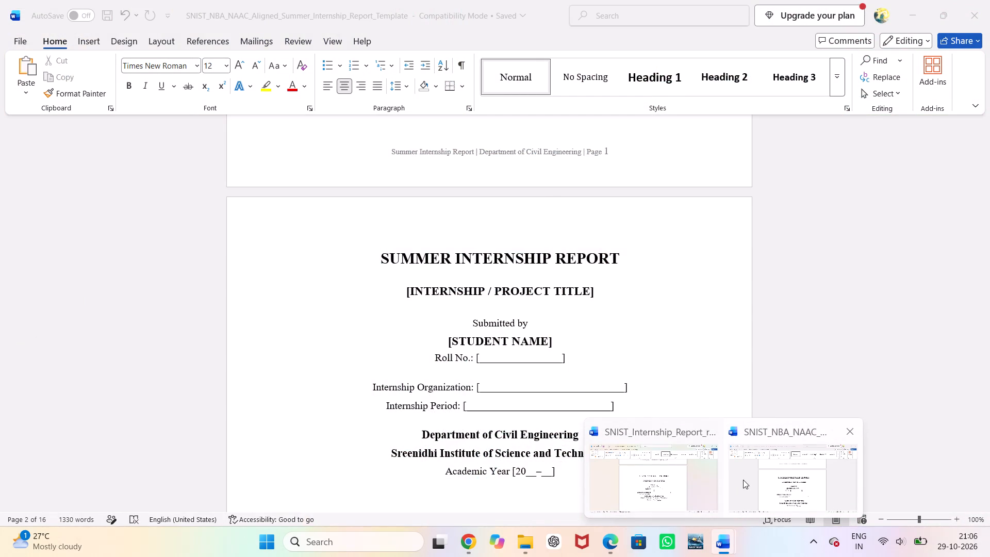
pyautogui.click(702, 480)
pyautogui.click(636, 387)
pyautogui.click(690, 484)
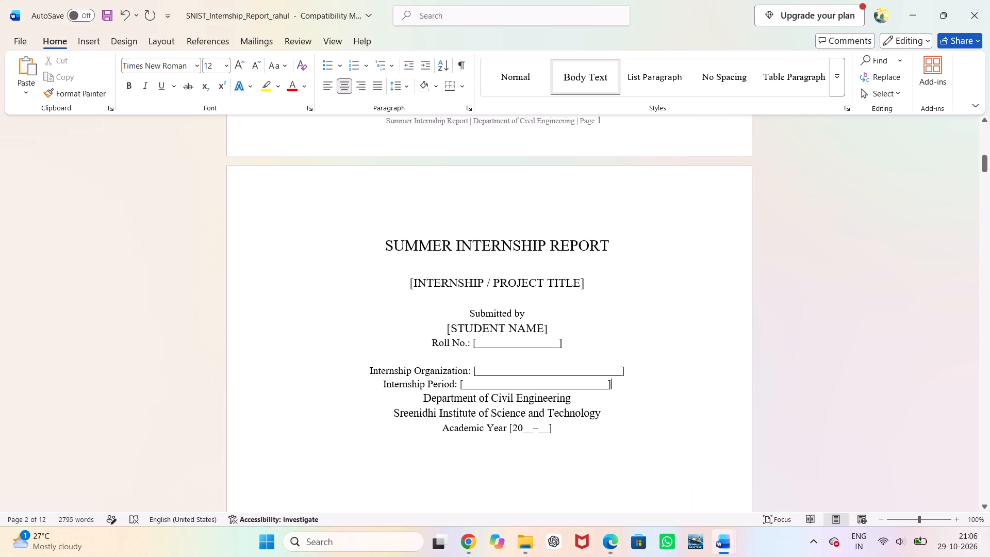
pyautogui.press('Return')
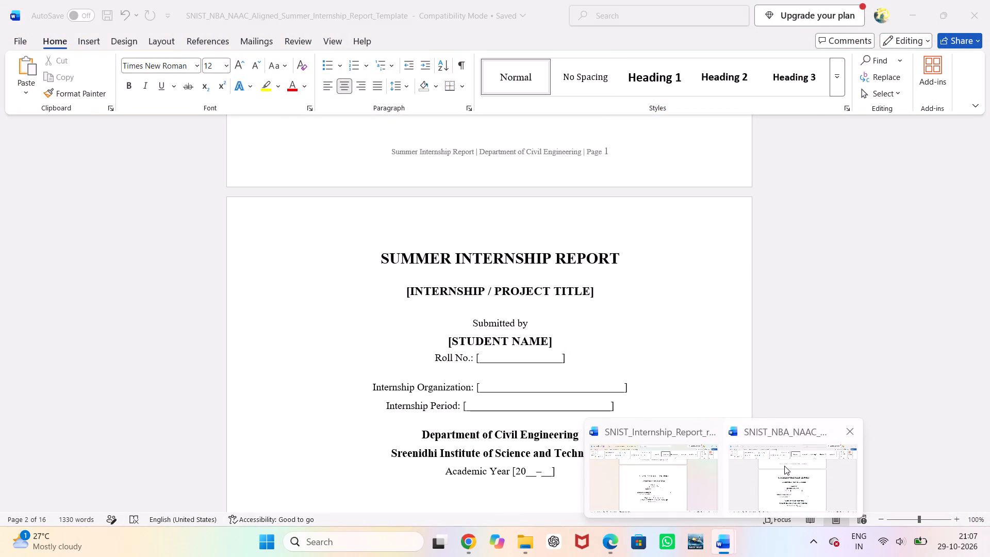
# Switch to the template document and check the font formatting of its department, institute and "Academic Year" lines.
pyautogui.click(784, 466)
pyautogui.click(553, 436)
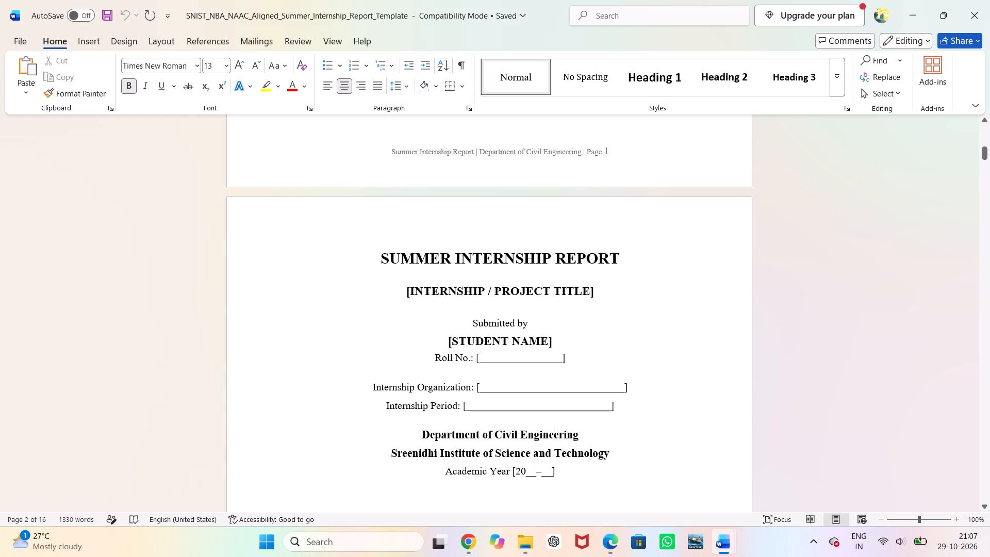
pyautogui.click(559, 455)
pyautogui.click(502, 470)
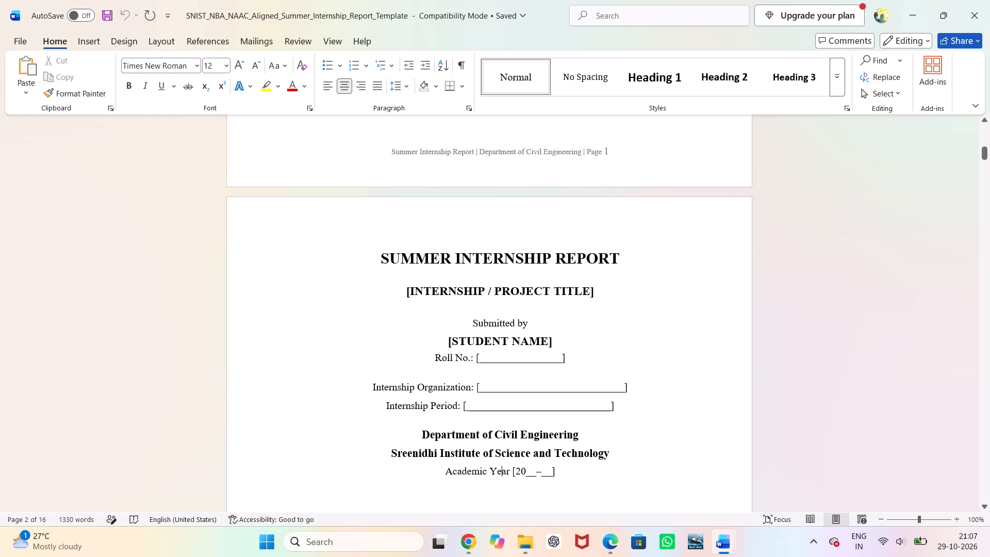
# Check the font size and bold formatting of the template title page's institute, academic year, student name, project title and heading lines.
pyautogui.click(546, 452)
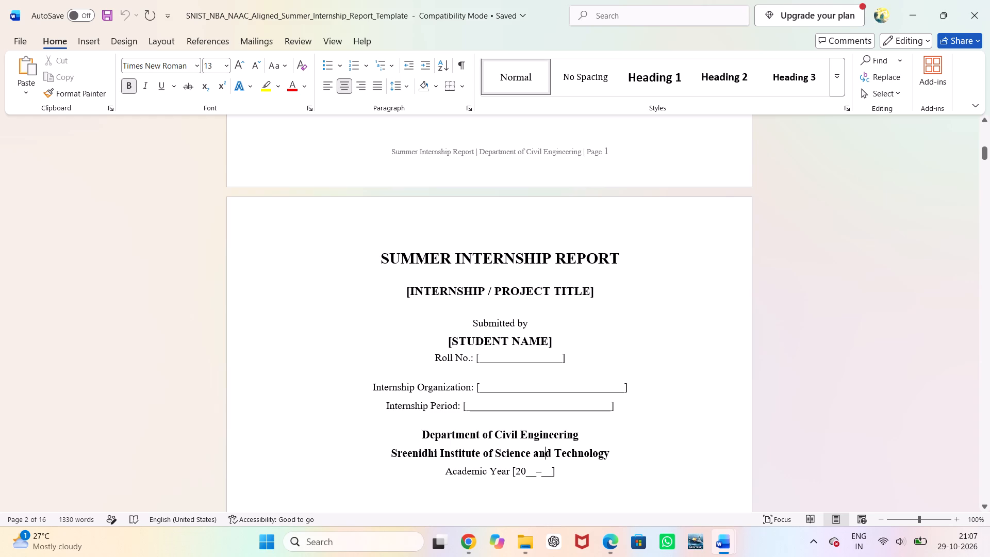
pyautogui.click(507, 474)
pyautogui.click(527, 458)
pyautogui.click(483, 344)
pyautogui.click(472, 290)
pyautogui.click(487, 326)
pyautogui.click(447, 257)
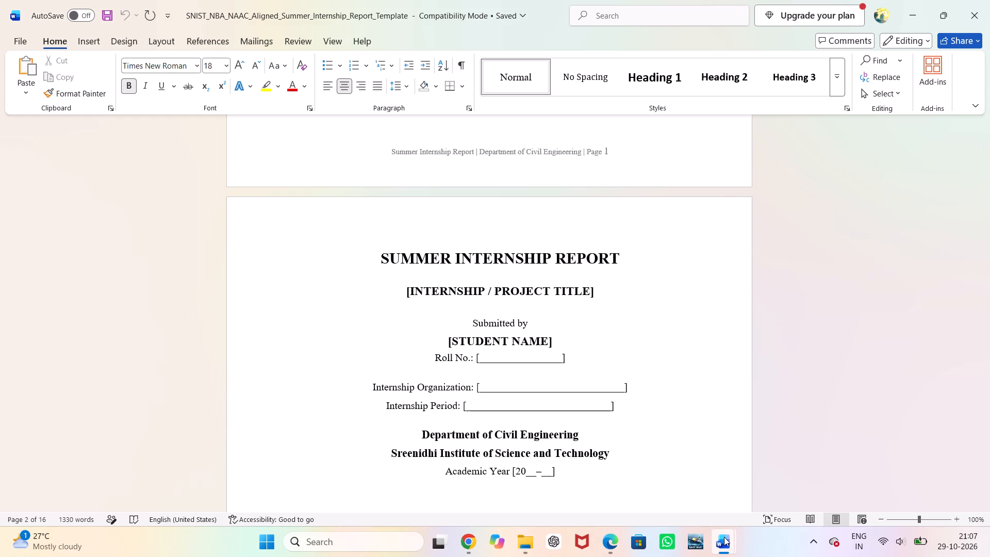
# Return to the internship report and make the "SUMMER INTERNSHIP REPORT" heading and the "[INTERNSHIP / PROJECT TITLE]" line bold.
pyautogui.click(661, 480)
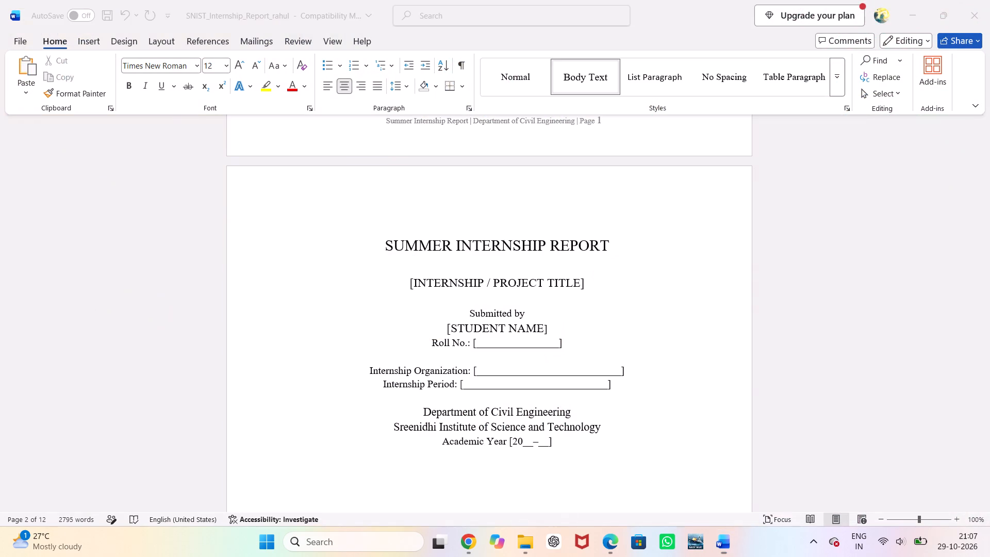
pyautogui.click(414, 282)
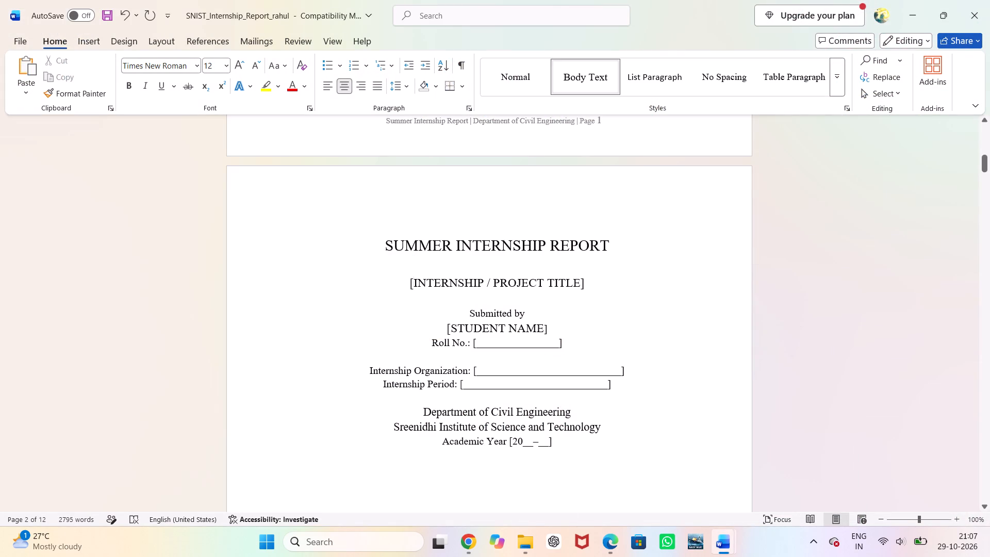
pyautogui.moveTo(387, 245); pyautogui.dragTo(510, 257)
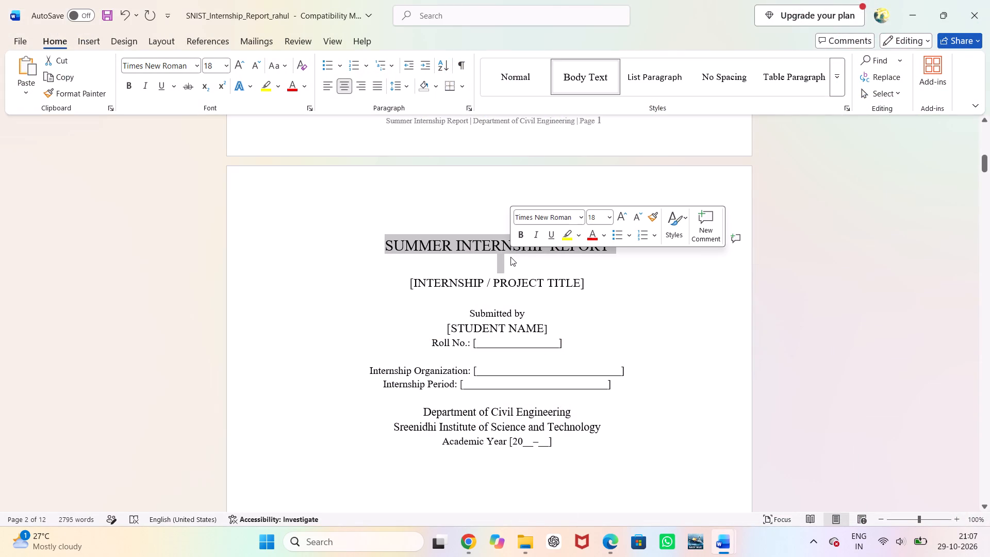
pyautogui.click(128, 88)
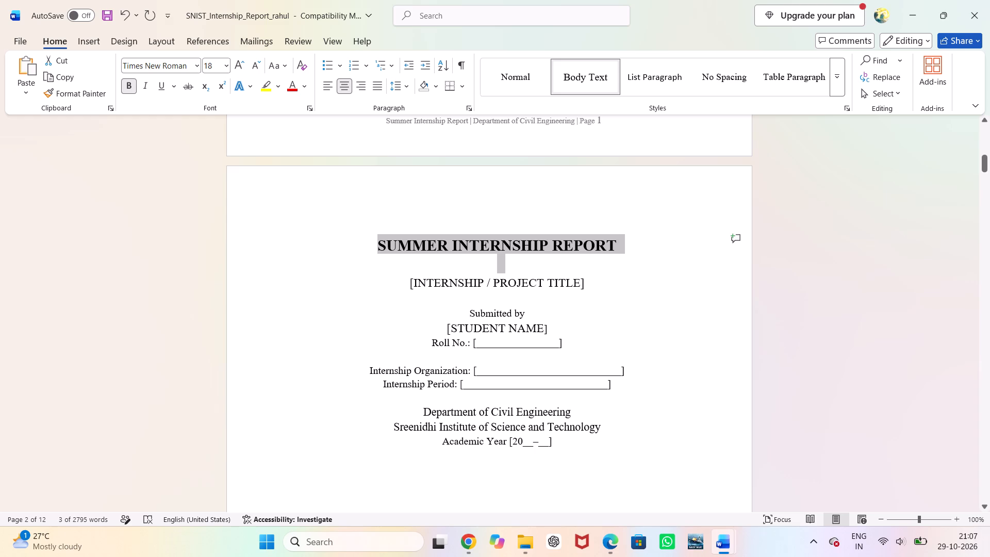
pyautogui.moveTo(410, 282); pyautogui.dragTo(496, 292)
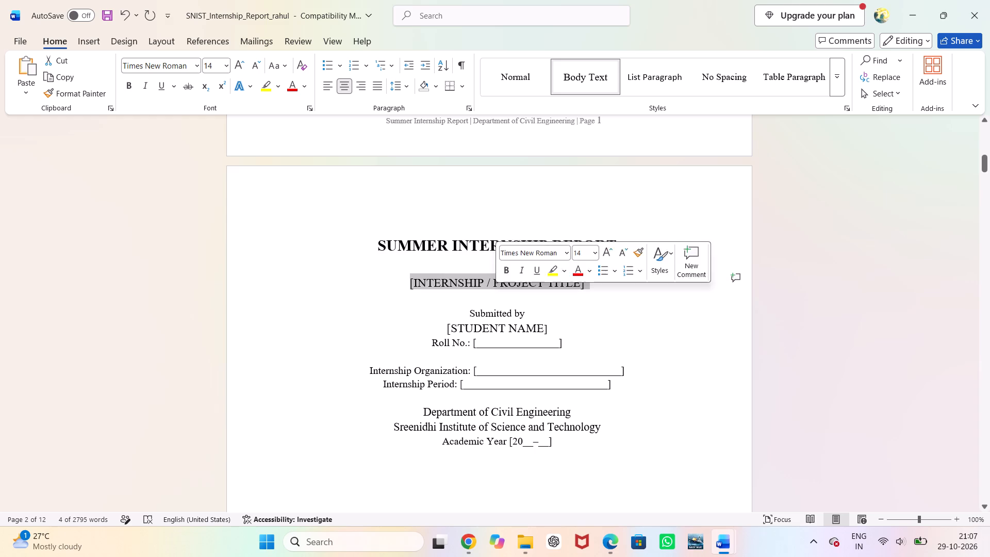
pyautogui.click(129, 90)
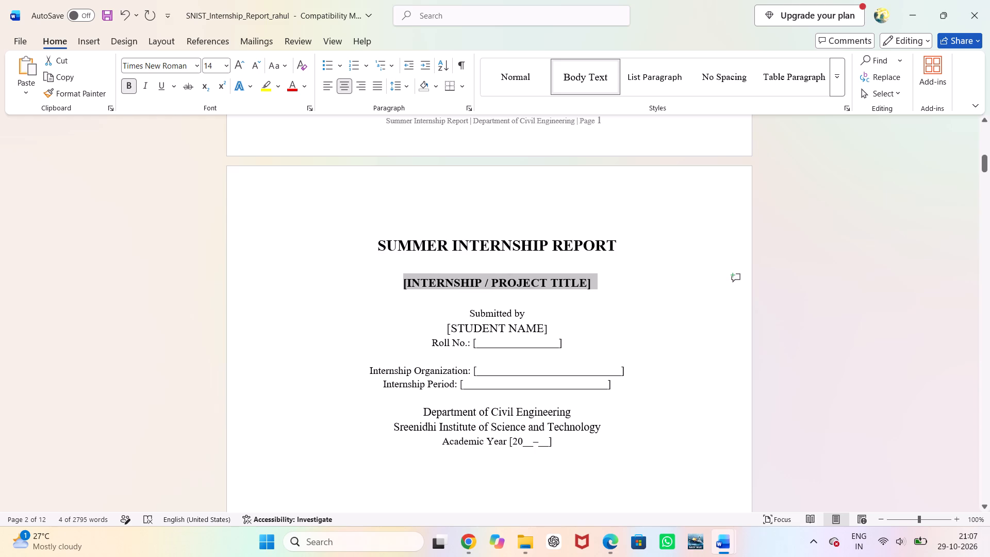
# Make the "Department of Civil Engineering" and "Sreenidhi Institute of Science and Technology" lines bold on the title page.
pyautogui.moveTo(424, 412); pyautogui.dragTo(497, 424)
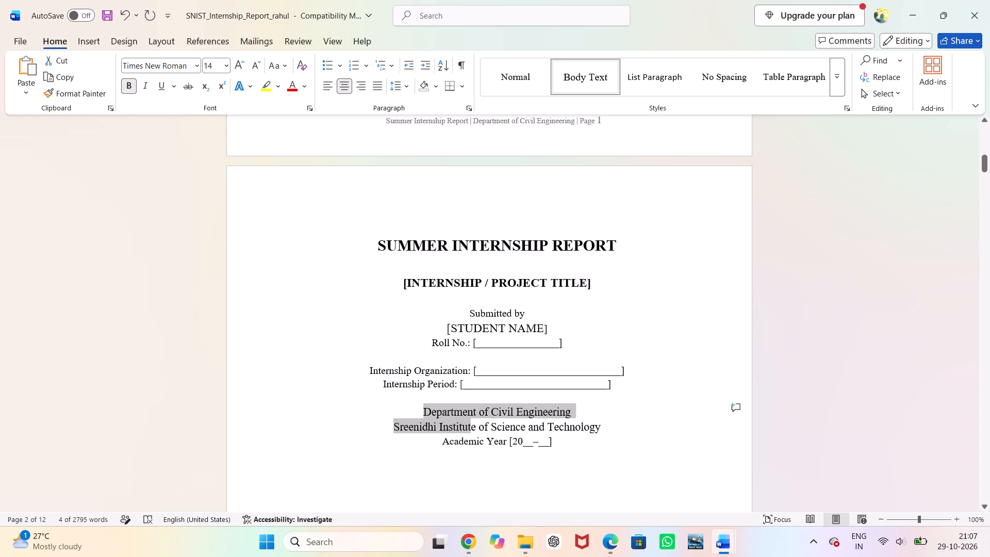
pyautogui.moveTo(497, 424); pyautogui.dragTo(577, 430)
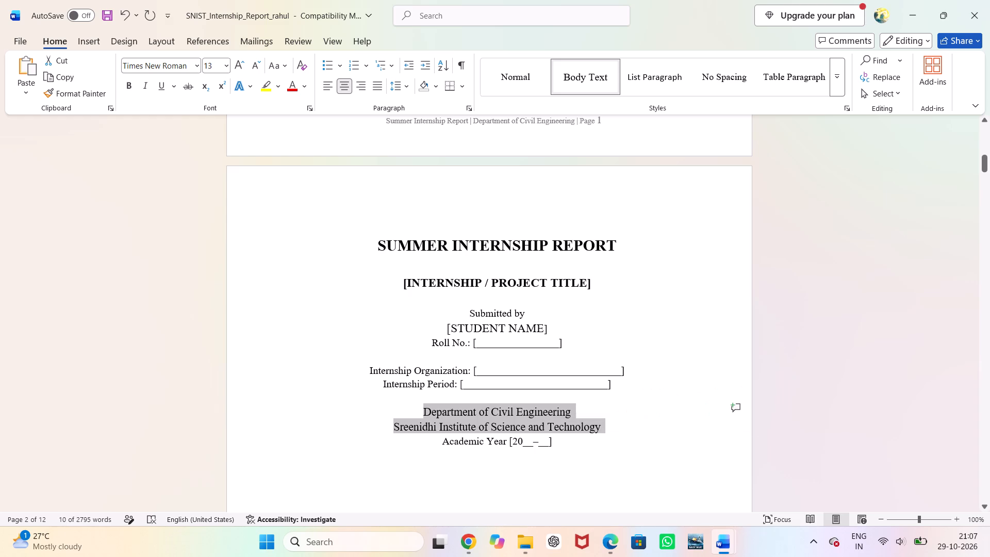
pyautogui.click(133, 86)
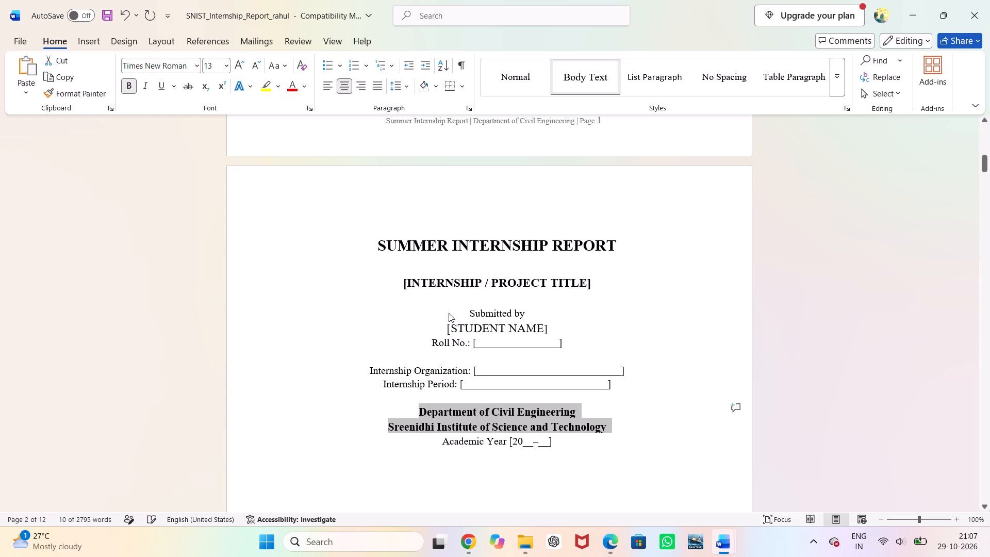
pyautogui.click(604, 461)
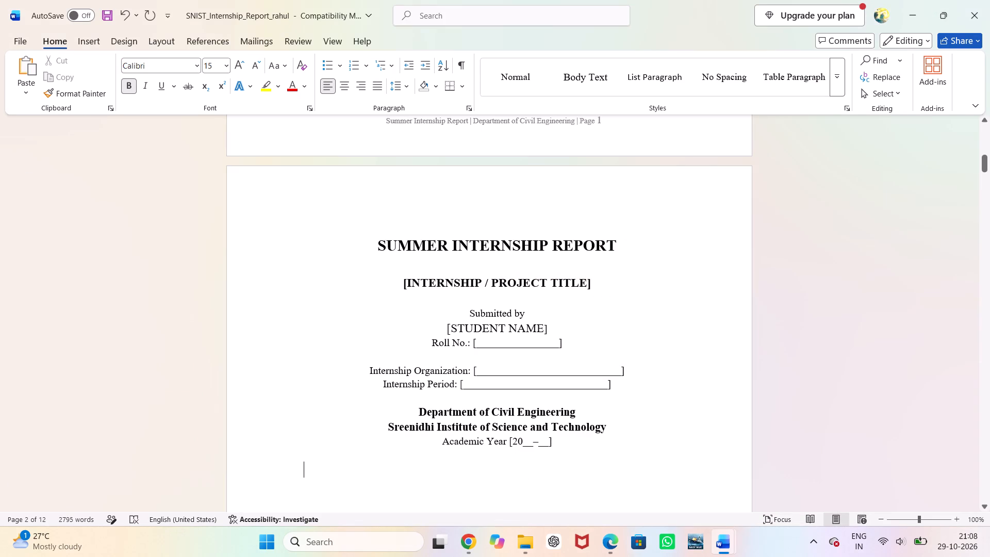
# Make the words "STUDENT NAME" inside the placeholder brackets bold on the title page.
pyautogui.moveTo(449, 327); pyautogui.dragTo(535, 335)
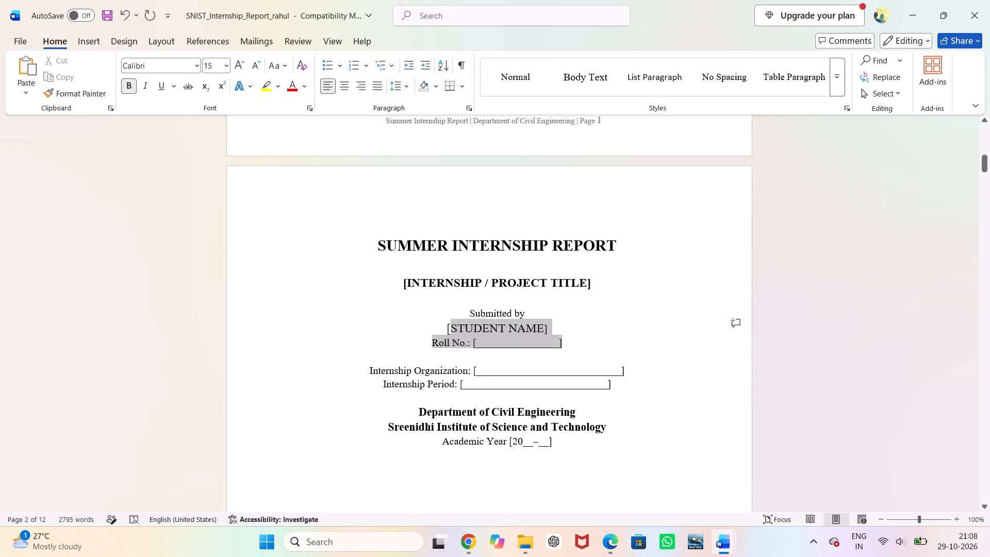
pyautogui.moveTo(535, 335); pyautogui.dragTo(538, 325)
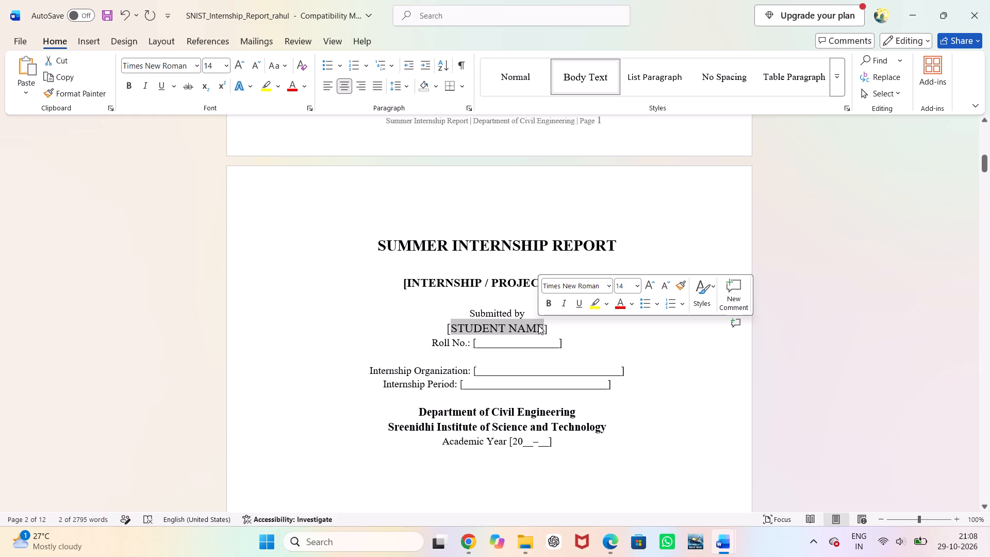
pyautogui.click(134, 92)
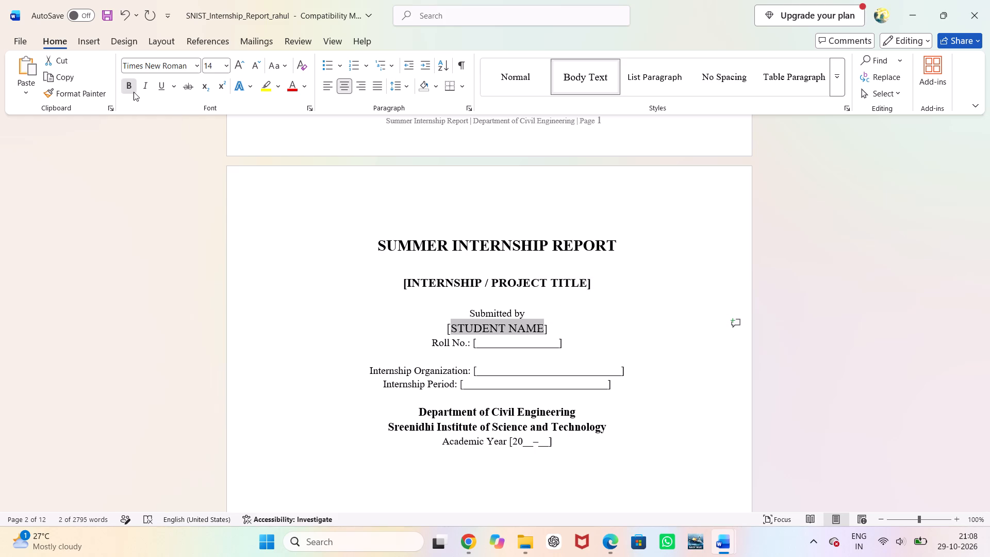
pyautogui.click(635, 357)
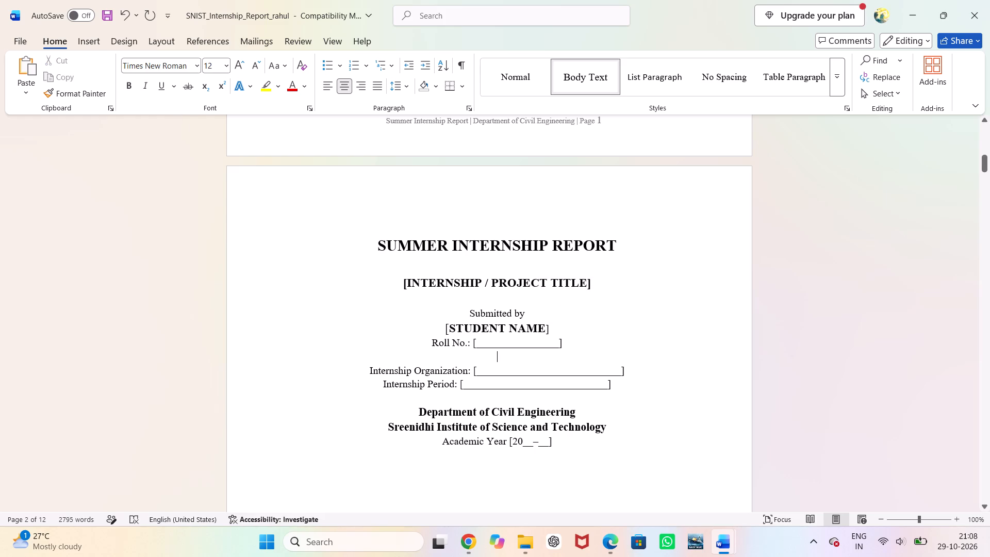
# Review the overall layout and bold formatting of the report's inner title page.
pyautogui.scroll(10, 588, 419)
pyautogui.scroll(-20, 590, 412)
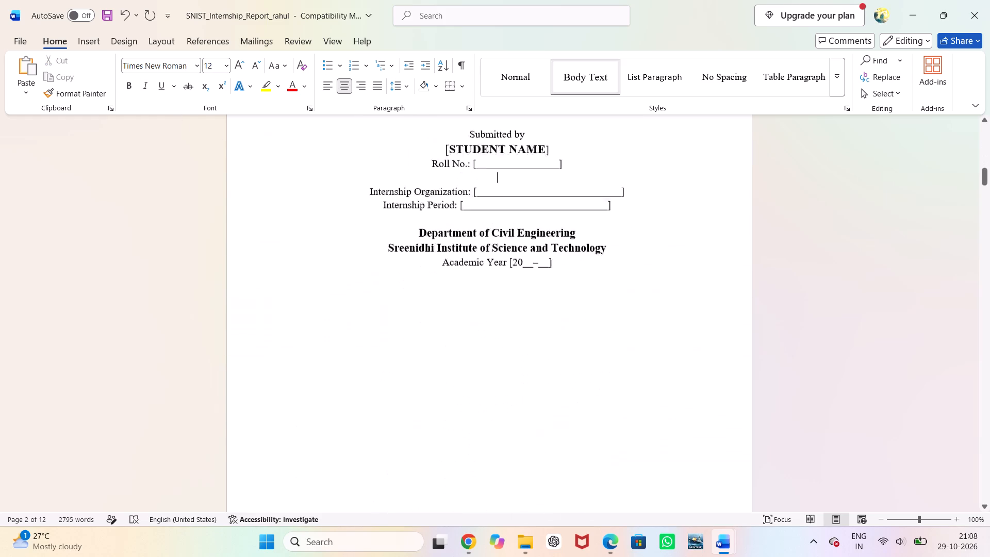
pyautogui.scroll(-6, 590, 412)
pyautogui.scroll(17, 590, 412)
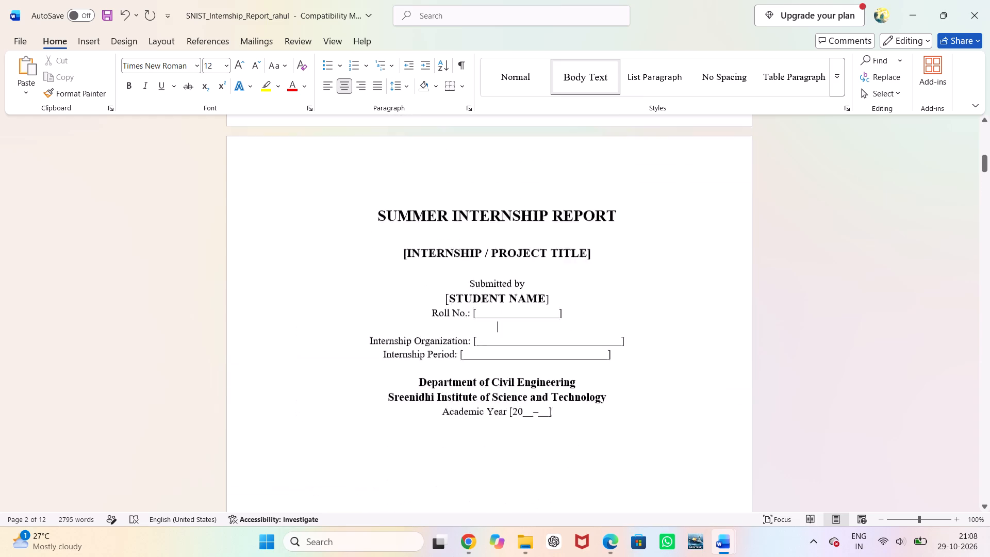
pyautogui.scroll(-1, 552, 383)
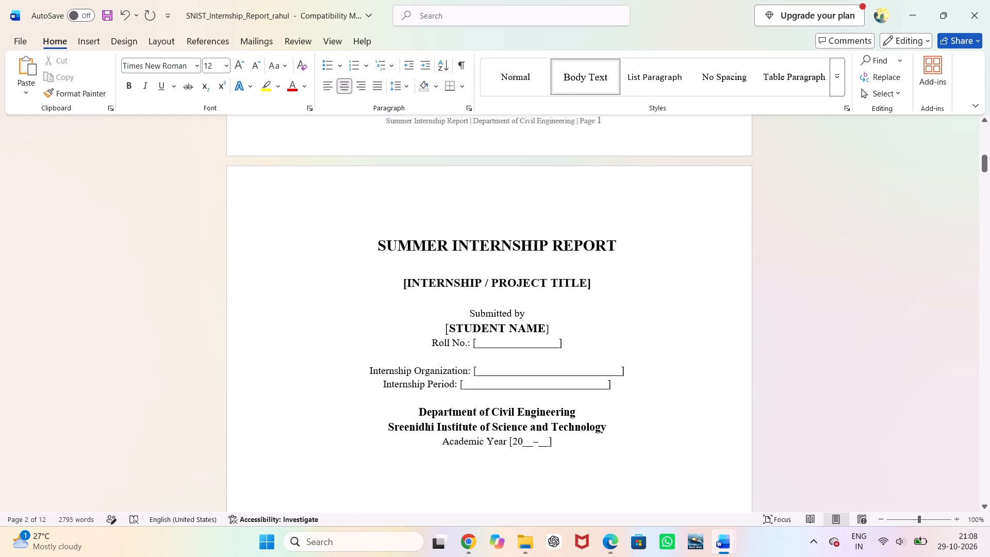
# Copy the student's name from the report's cover page and return to the inner title page.
pyautogui.scroll(11, 624, 402)
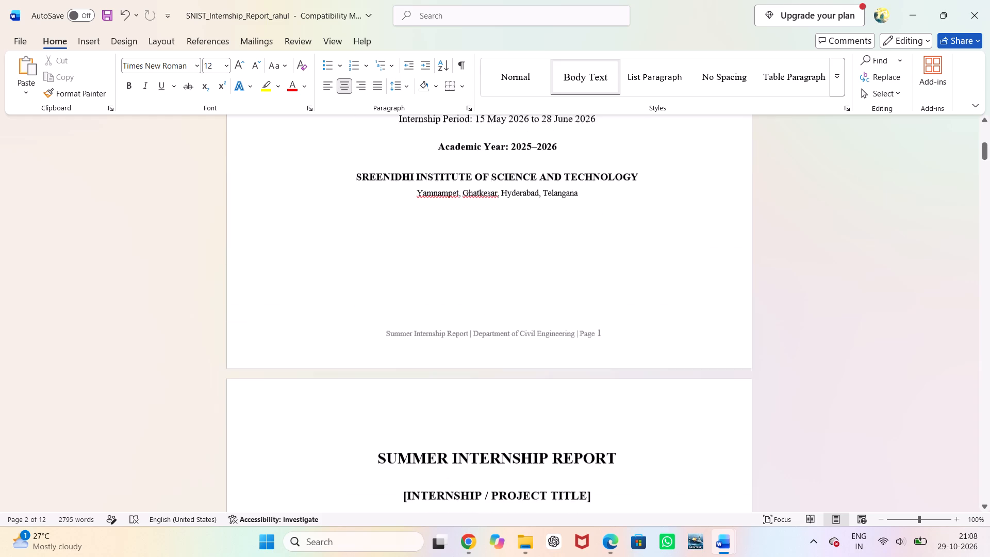
pyautogui.scroll(9, 625, 400)
pyautogui.scroll(-5, 626, 399)
pyautogui.scroll(-3, 581, 374)
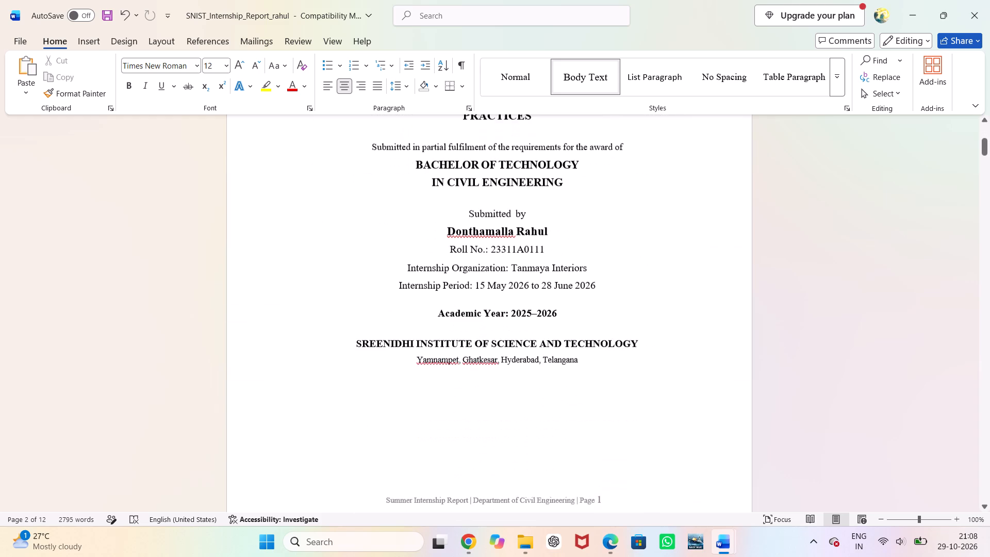
pyautogui.moveTo(448, 220); pyautogui.dragTo(488, 223)
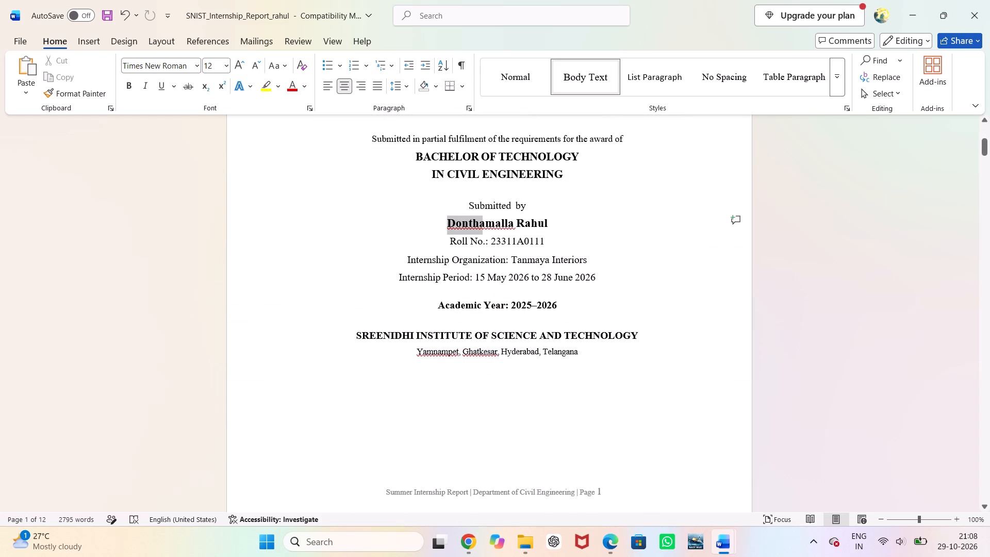
pyautogui.moveTo(488, 223); pyautogui.dragTo(548, 222)
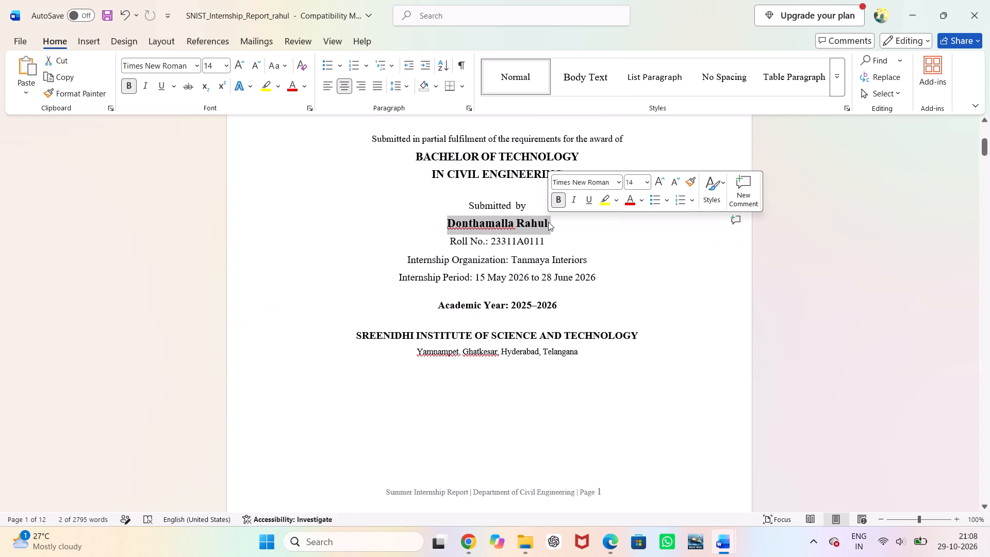
pyautogui.hotkey('ctrl', 'c')
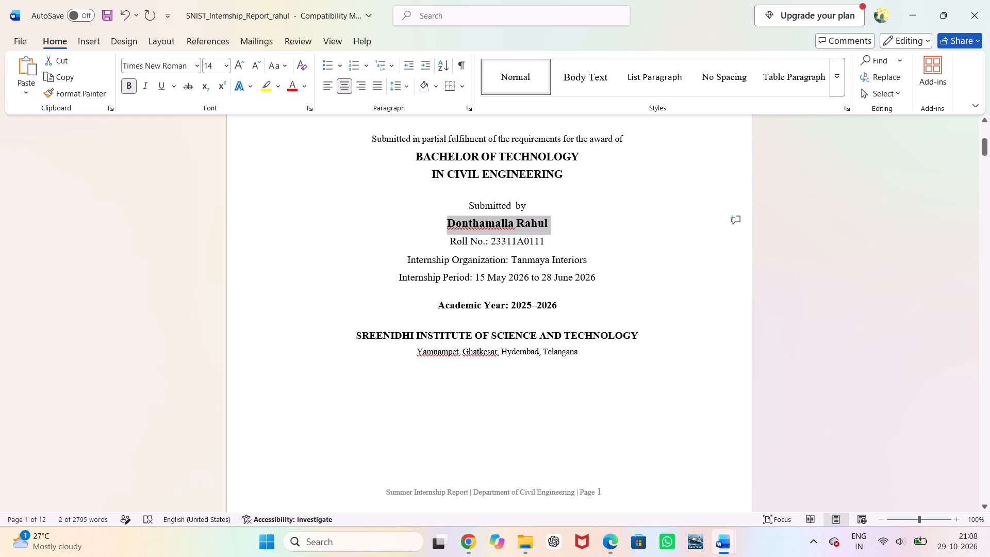
pyautogui.scroll(-9, 642, 437)
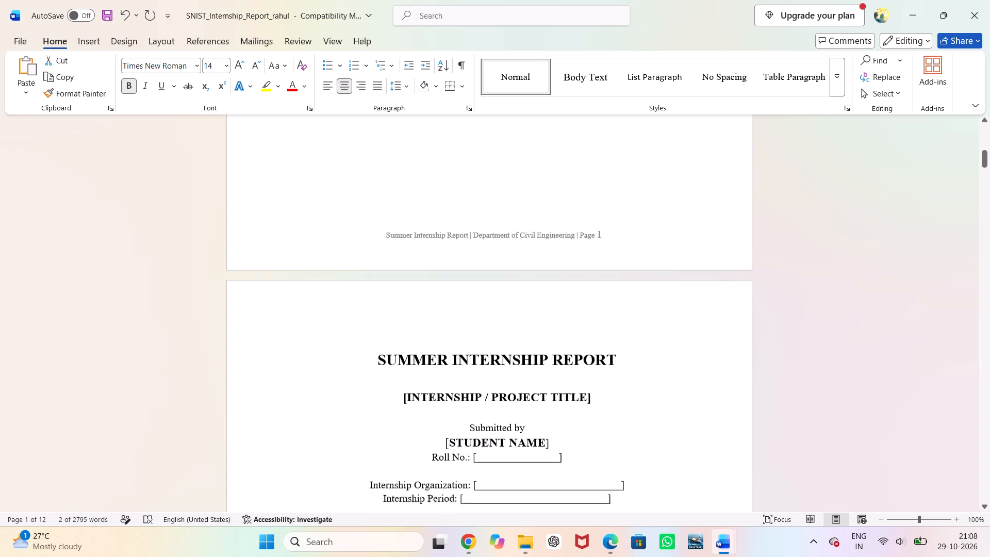
pyautogui.scroll(-1, 637, 433)
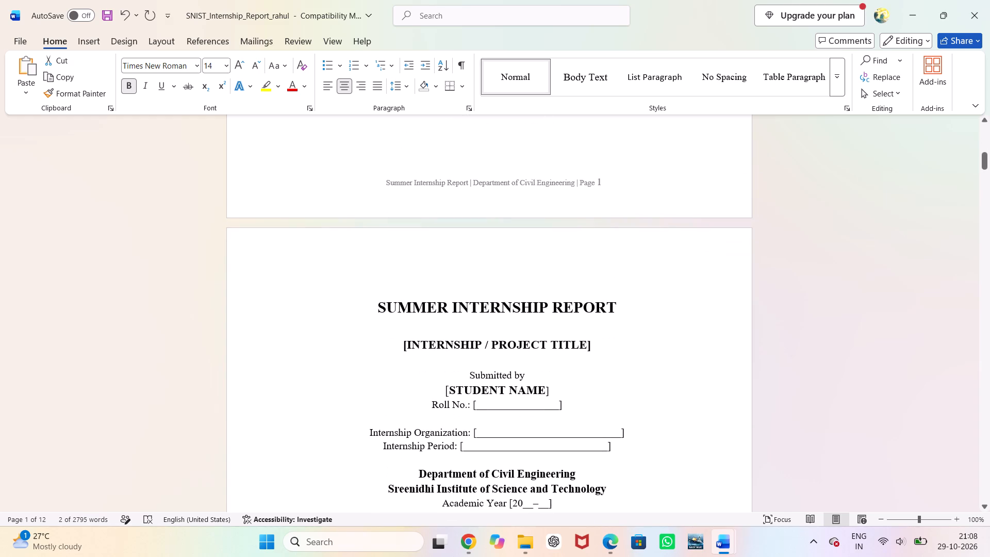
# Insert an extra blank line above "Submitted by" and a blank line after "Department of Civil Engineering" on the inner title page.
pyautogui.click(613, 353)
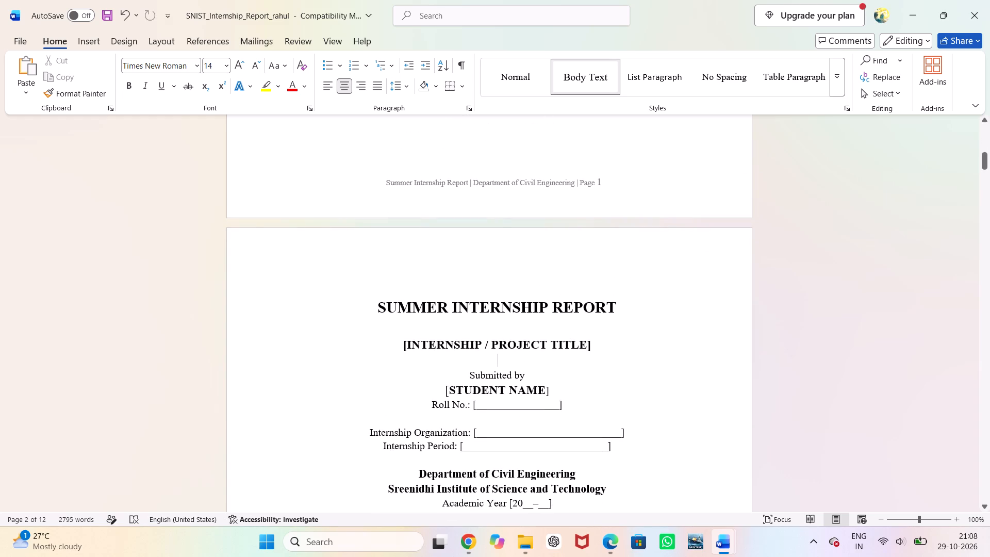
pyautogui.press('Return')
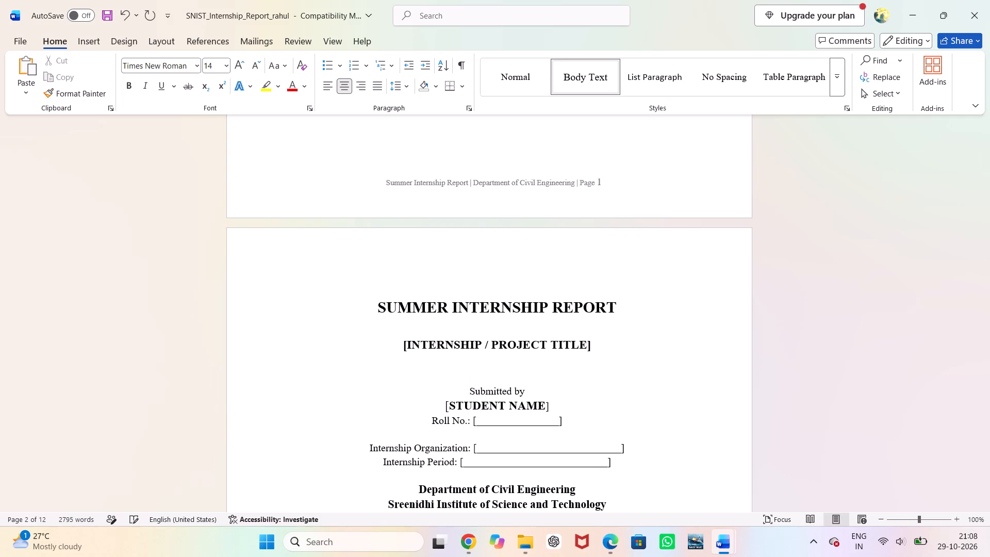
pyautogui.scroll(-1, 606, 349)
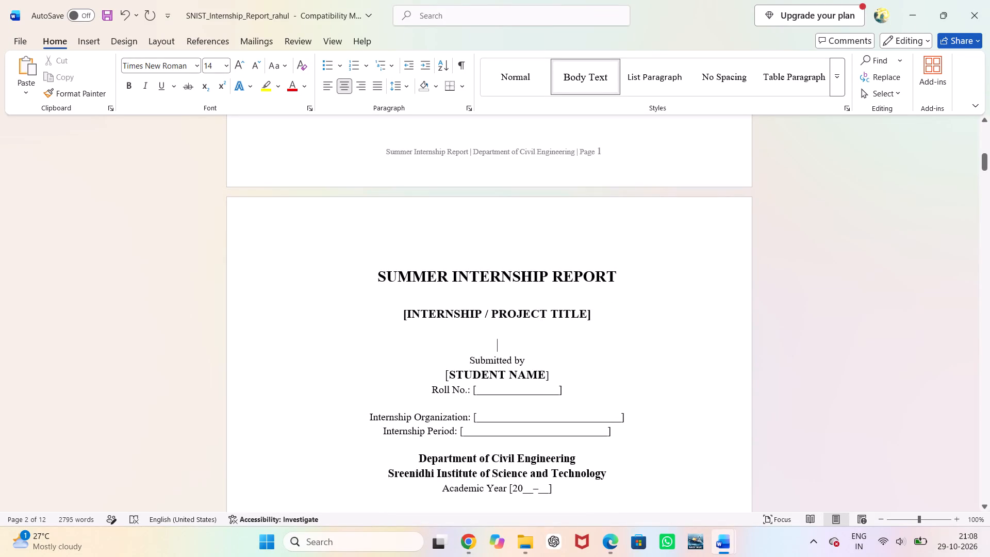
pyautogui.scroll(-2, 605, 349)
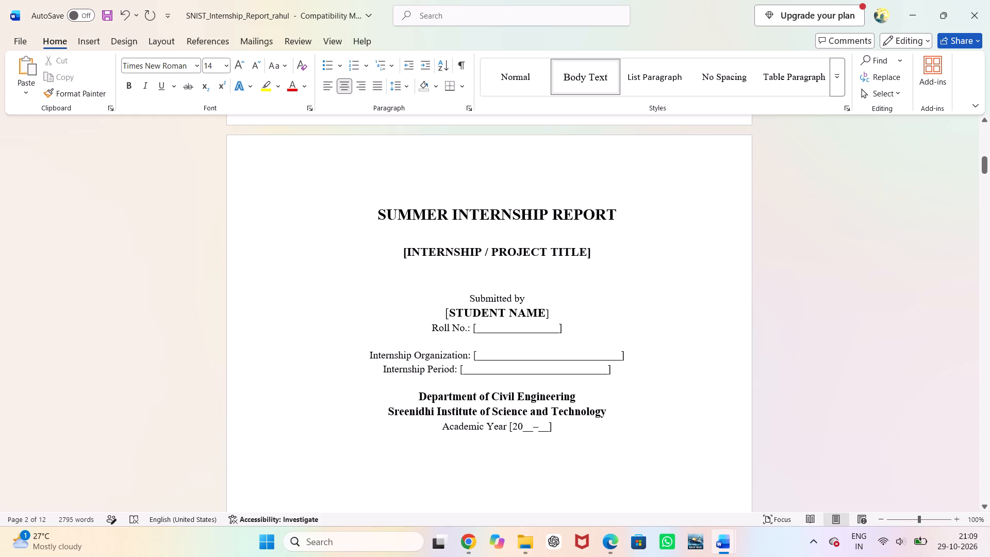
pyautogui.click(590, 398)
pyautogui.press('Return')
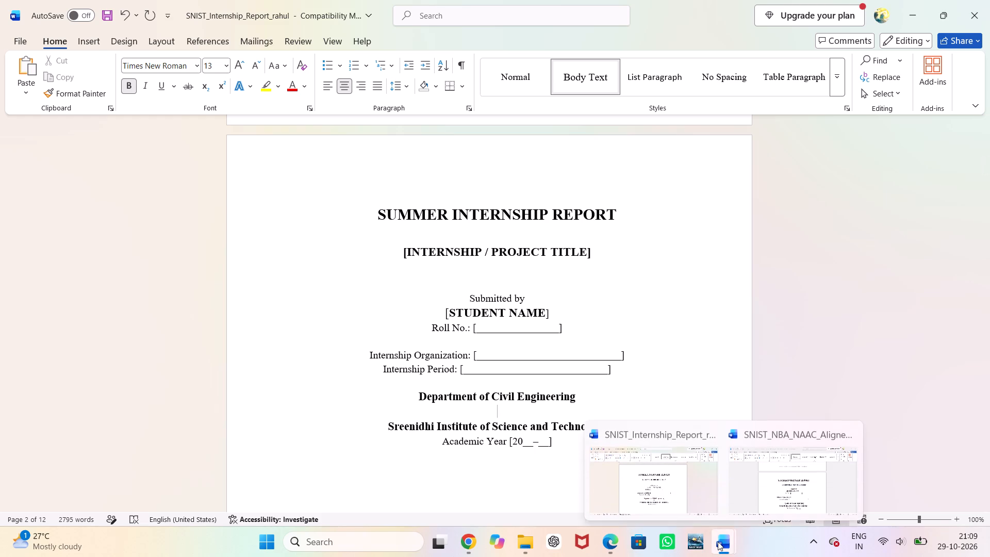
# Check the template's title page, and remove the blank line between "Department of Civil Engineering" and "Sreenidhi Institute of Science and Technology" in the report.
pyautogui.click(763, 489)
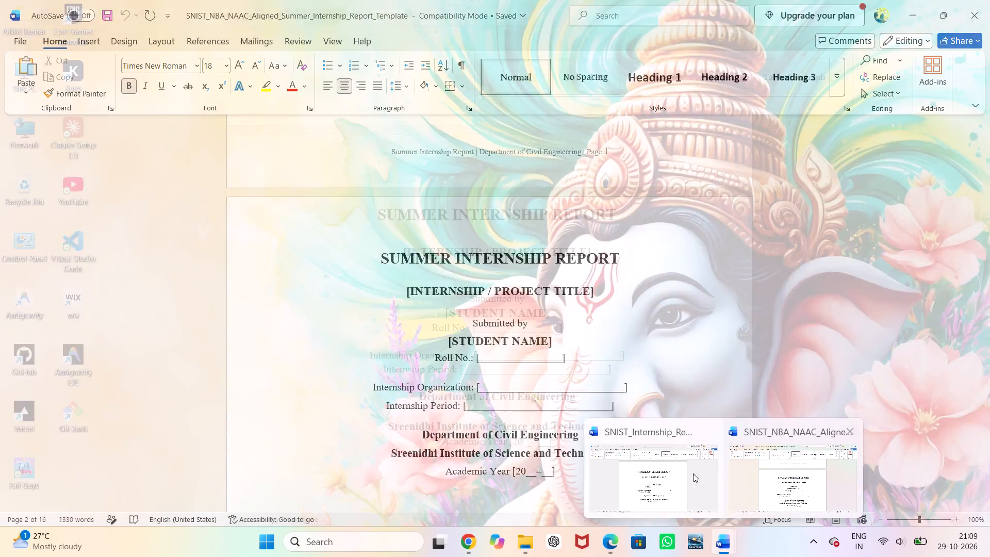
pyautogui.click(673, 473)
pyautogui.press('BackSpace')
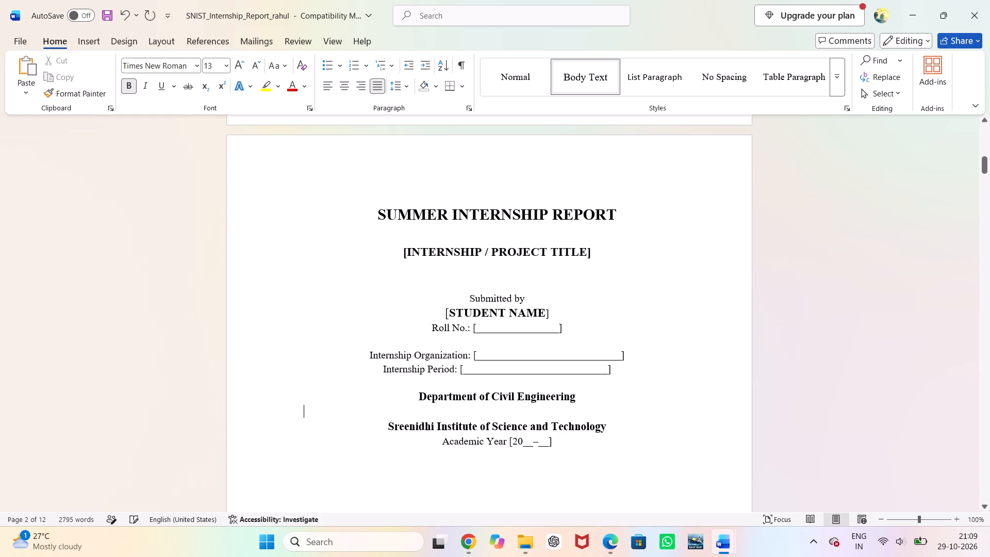
pyautogui.press('BackSpace')
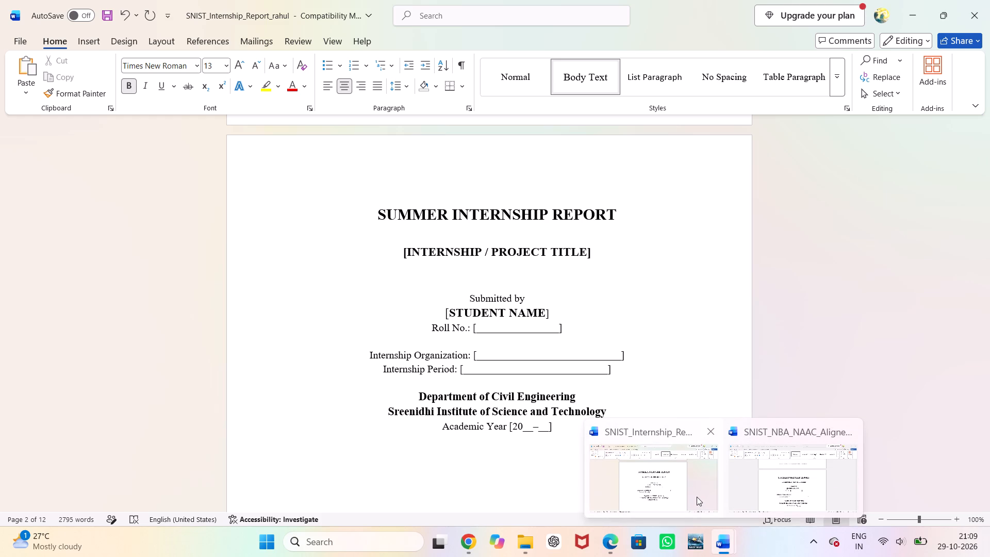
# Examine the template's inner title page for its layout and line spacing, and return to the internship report.
pyautogui.click(773, 487)
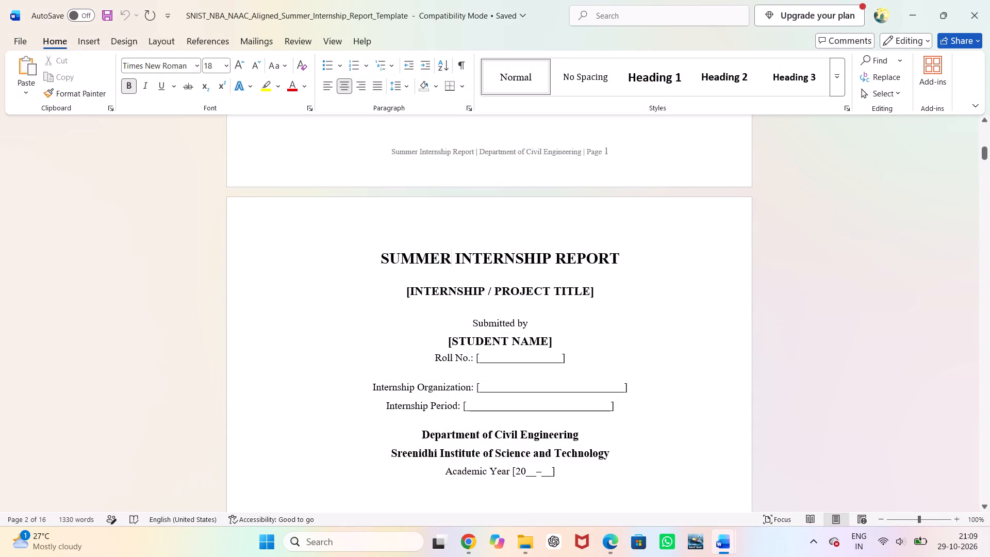
pyautogui.scroll(-15, 636, 465)
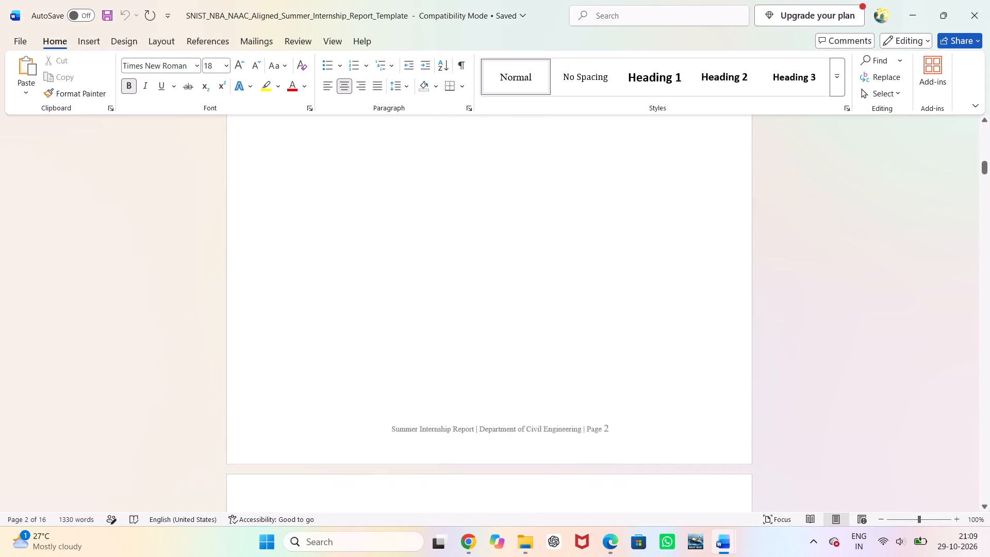
pyautogui.scroll(-1, 636, 465)
pyautogui.scroll(17, 636, 465)
pyautogui.scroll(-4, 636, 465)
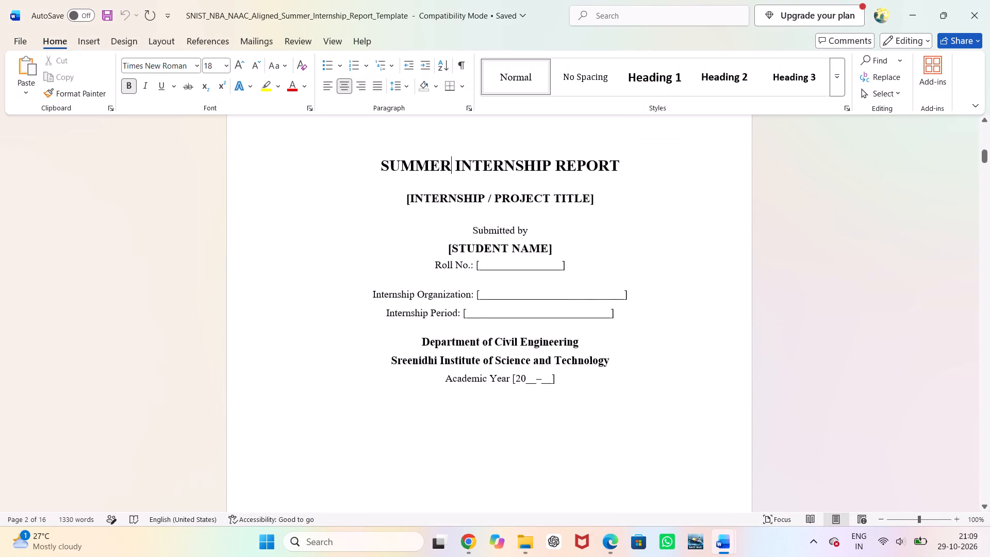
pyautogui.scroll(1, 636, 465)
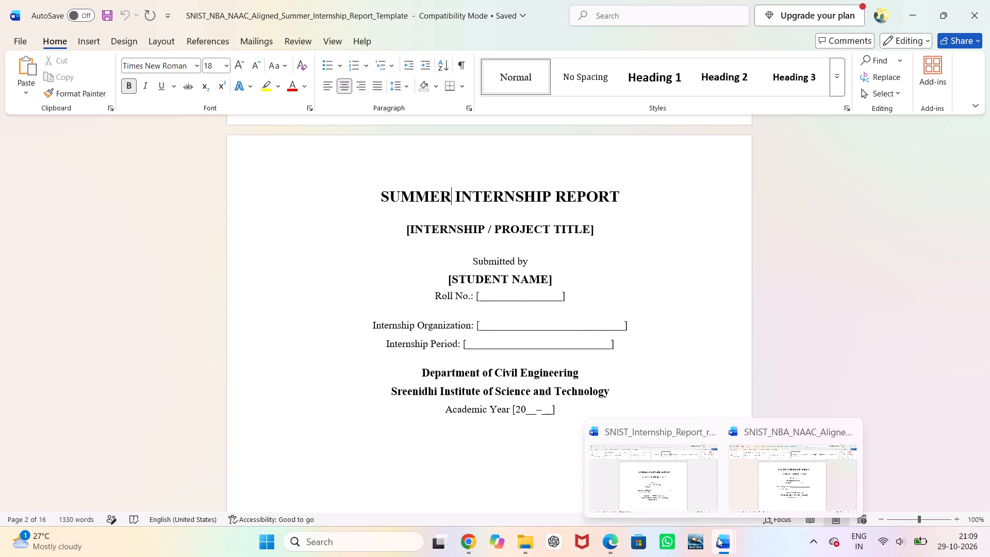
pyautogui.click(642, 475)
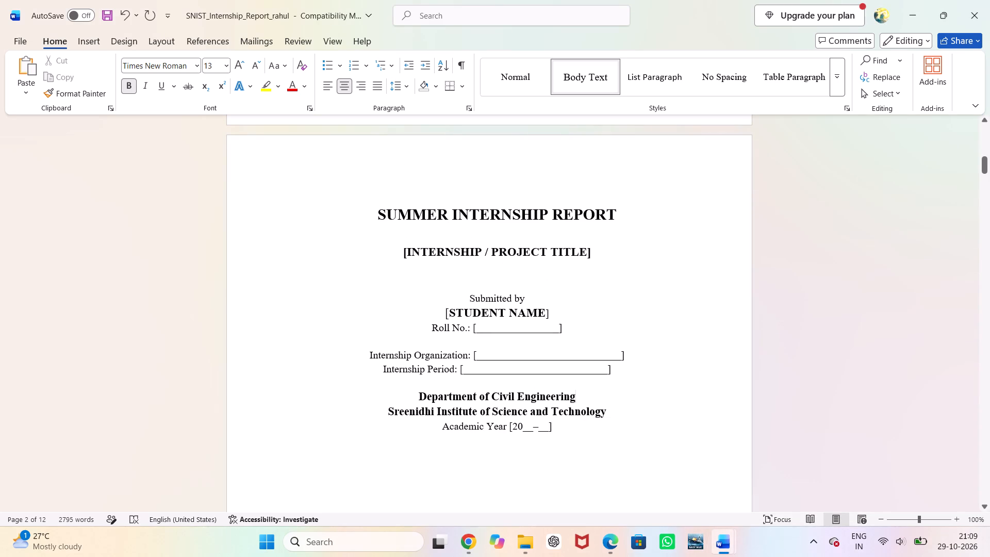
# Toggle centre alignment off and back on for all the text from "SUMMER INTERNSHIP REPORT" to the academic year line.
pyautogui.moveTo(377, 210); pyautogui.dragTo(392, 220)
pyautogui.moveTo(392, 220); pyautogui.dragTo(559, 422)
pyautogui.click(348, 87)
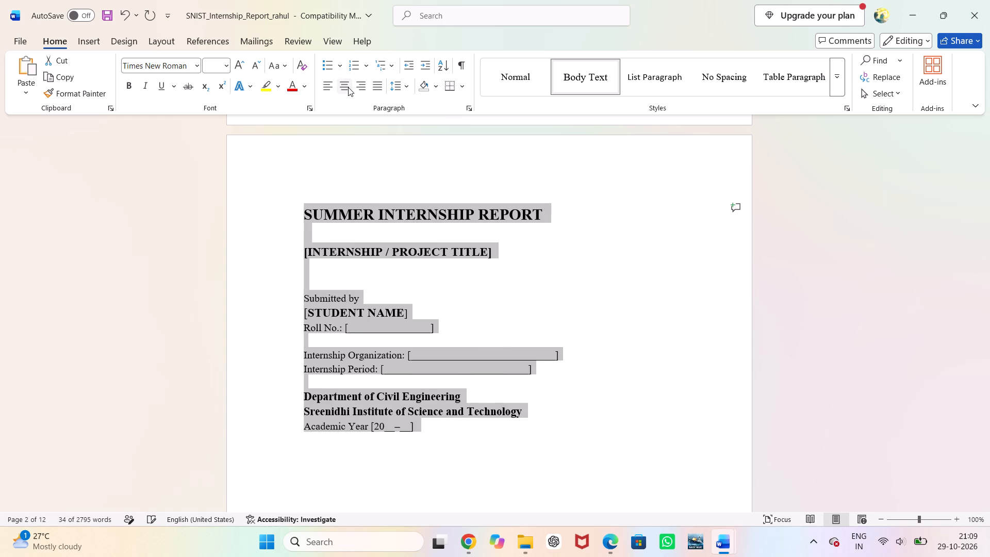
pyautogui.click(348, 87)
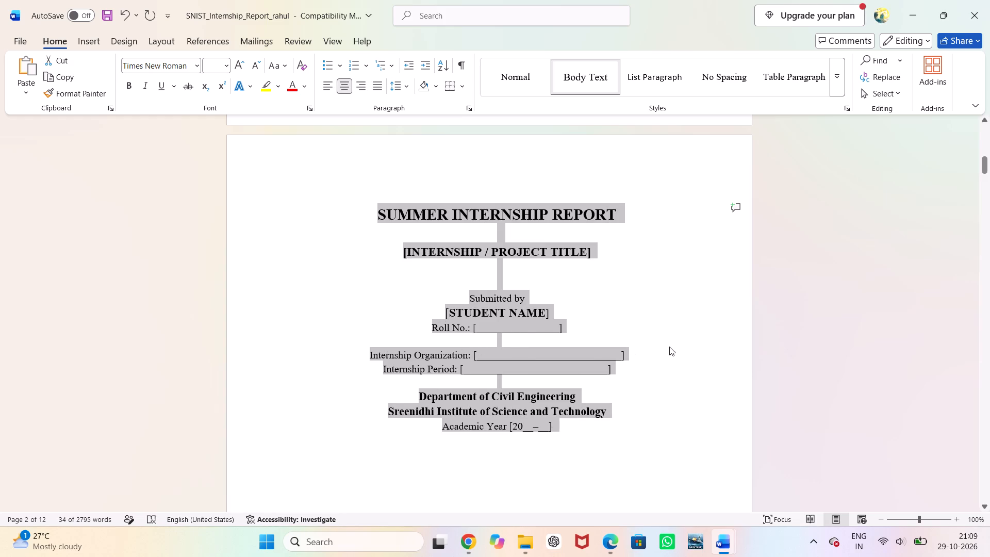
# Replace the [STUDENT NAME] placeholder on the inner title page with the student's name from the clipboard history, keeping Roll No. on its own line.
pyautogui.click(648, 327)
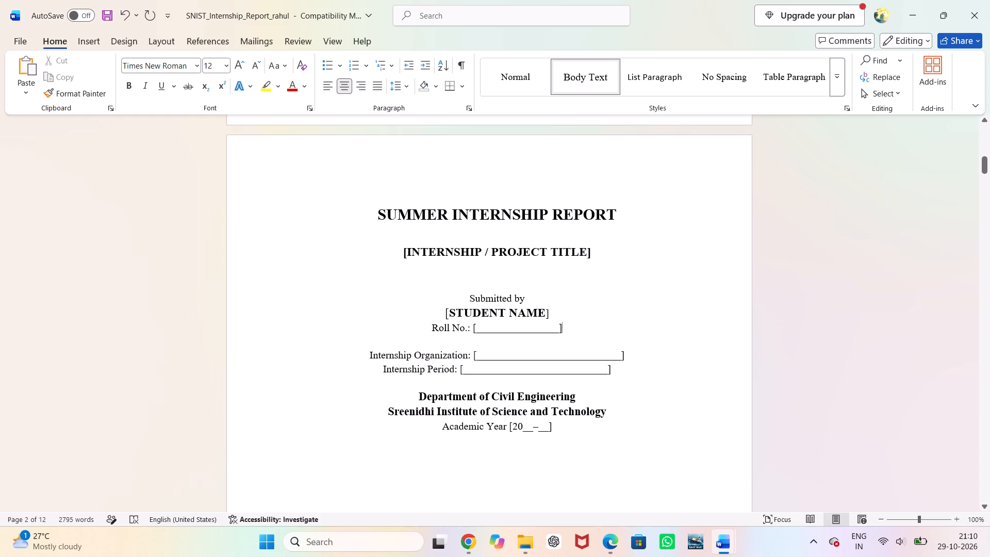
pyautogui.moveTo(548, 315); pyautogui.dragTo(526, 309)
pyautogui.moveTo(526, 309); pyautogui.dragTo(448, 312)
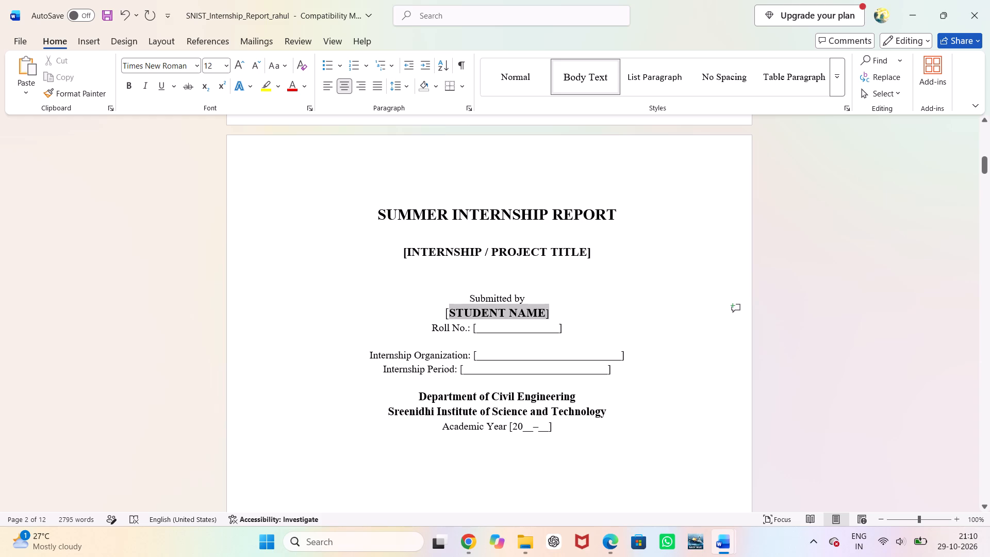
pyautogui.moveTo(448, 312); pyautogui.dragTo(444, 312)
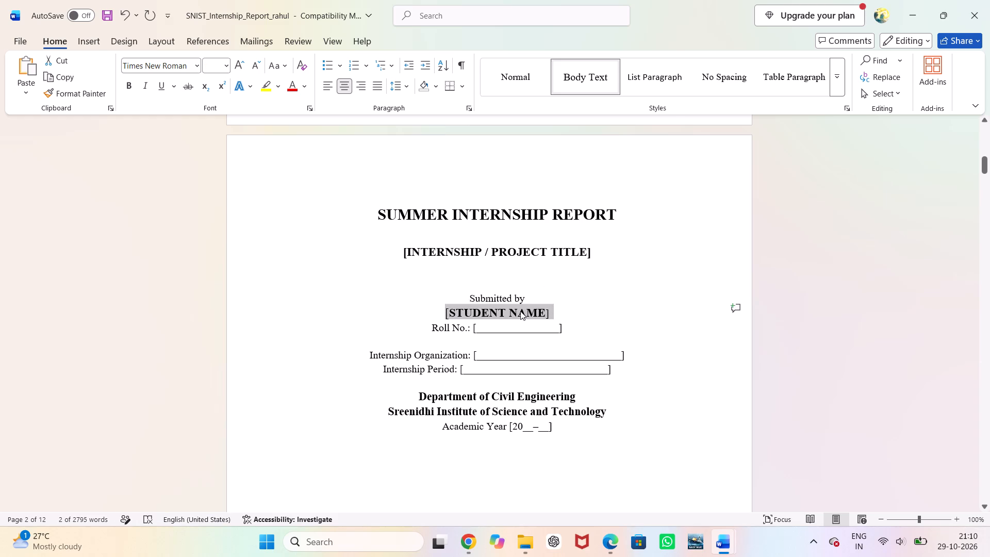
pyautogui.press('super+v')
pyautogui.click(503, 148)
pyautogui.hotkey('ctrl', 'v')
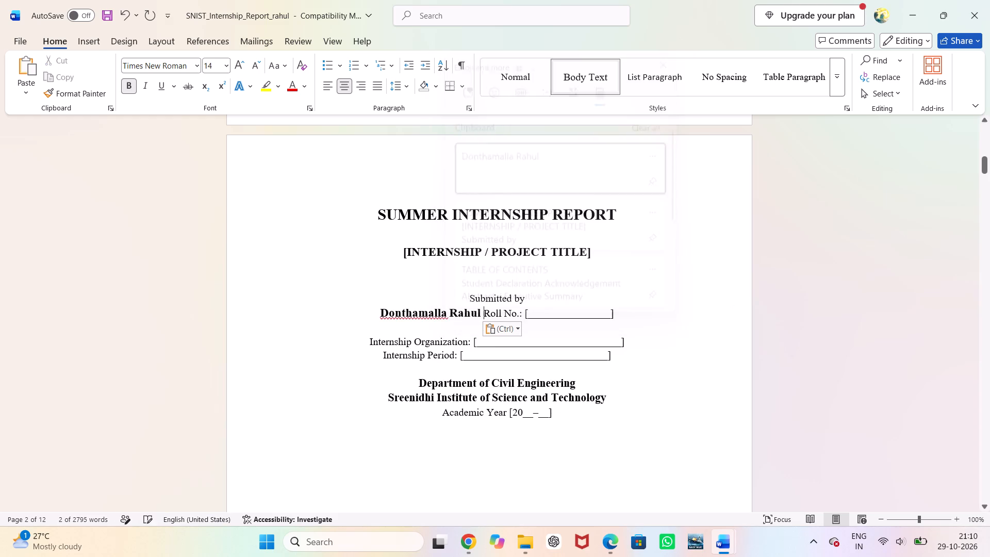
pyautogui.press('Return')
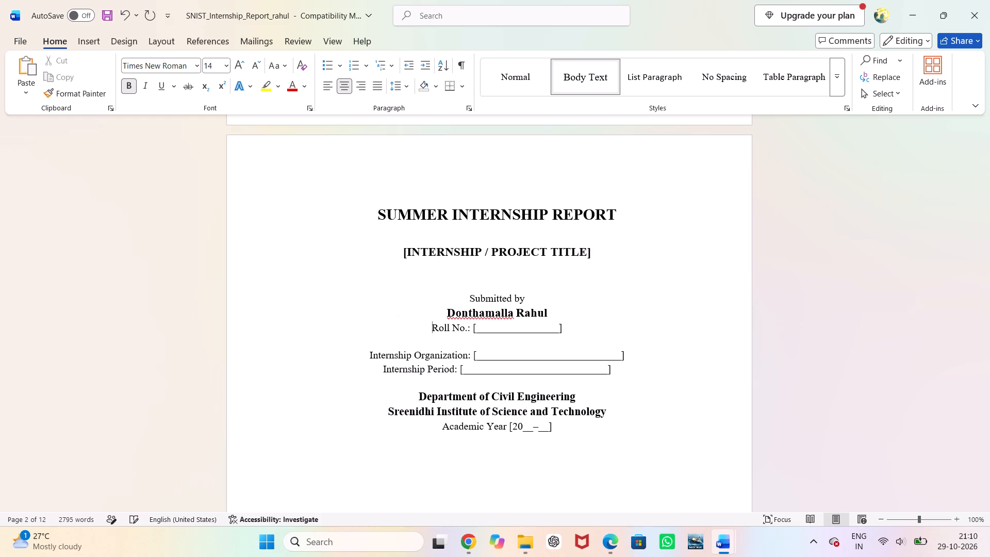
# Delete the bracketed blank after "Roll No.:" on the inner title page, leaving a single space after the colon.
pyautogui.click(563, 330)
pyautogui.press('BackSpace')
pyautogui.press('BackSpace')
pyautogui.press('BackSpace')
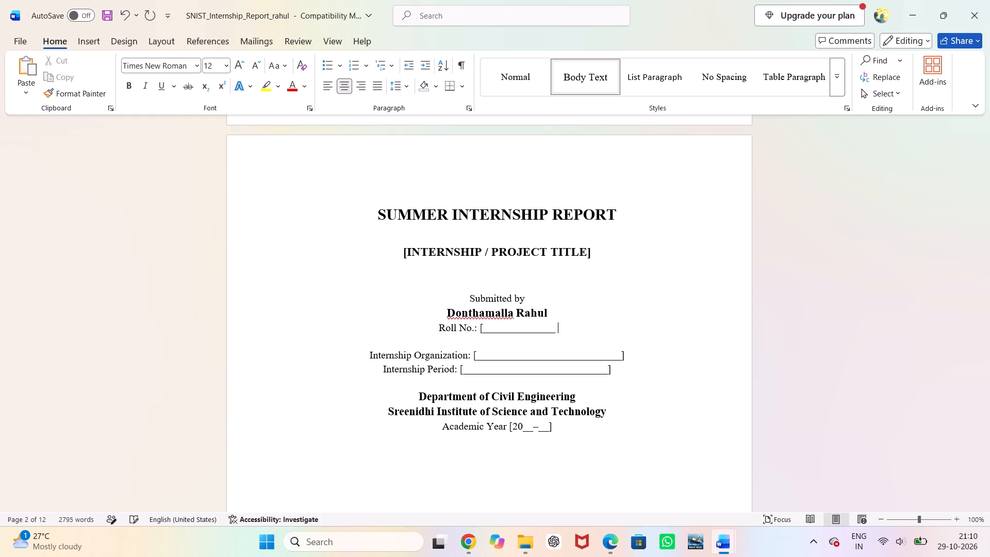
pyautogui.press('BackSpace')
pyautogui.press('BackSpace')
pyautogui.press('BackSpace')
pyautogui.press('BackSpace')
pyautogui.press('BackSpace')
pyautogui.press('BackSpace')
pyautogui.press('BackSpace')
pyautogui.press('BackSpace')
pyautogui.press('BackSpace')
pyautogui.press('BackSpace')
pyautogui.press('BackSpace')
pyautogui.press('BackSpace')
pyautogui.press('BackSpace')
pyautogui.press('BackSpace')
pyautogui.press('BackSpace')
pyautogui.press('BackSpace')
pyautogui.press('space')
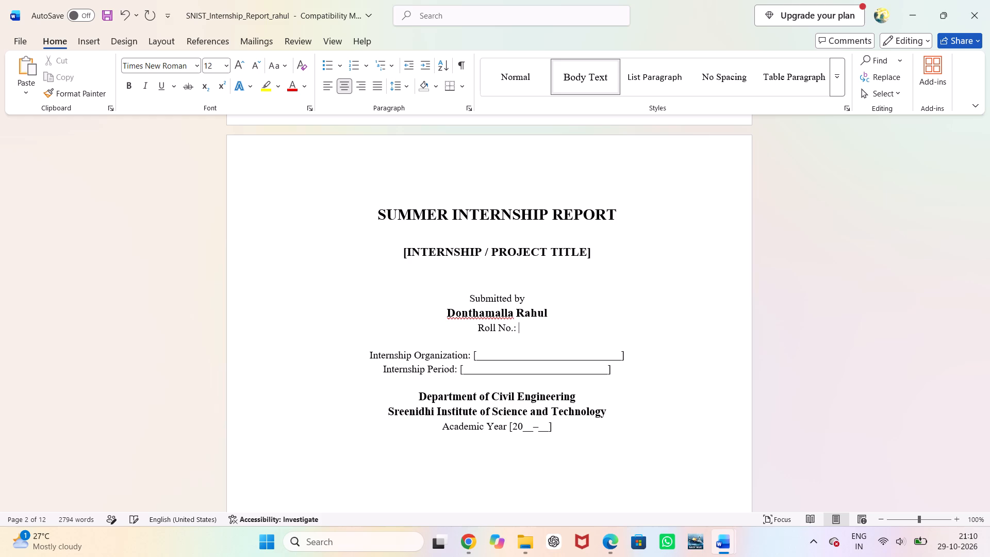
# Look up the student's roll number on the report's cover page.
pyautogui.scroll(15, 562, 321)
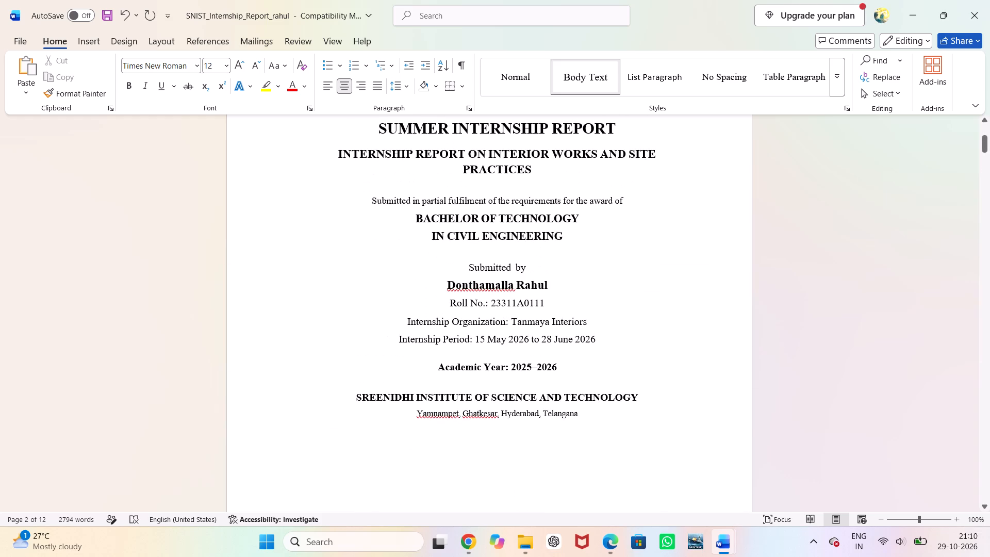
# Copy the student's roll number from the cover page and paste it after "Roll No.:" on the inner title page.
pyautogui.moveTo(491, 305); pyautogui.dragTo(536, 303)
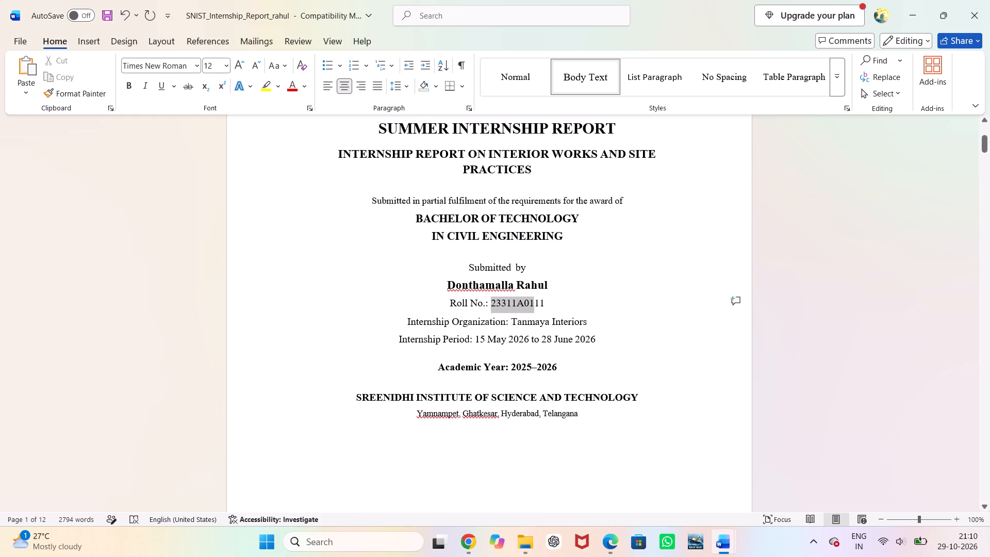
pyautogui.moveTo(536, 303); pyautogui.dragTo(543, 302)
pyautogui.hotkey('ctrl', 'c')
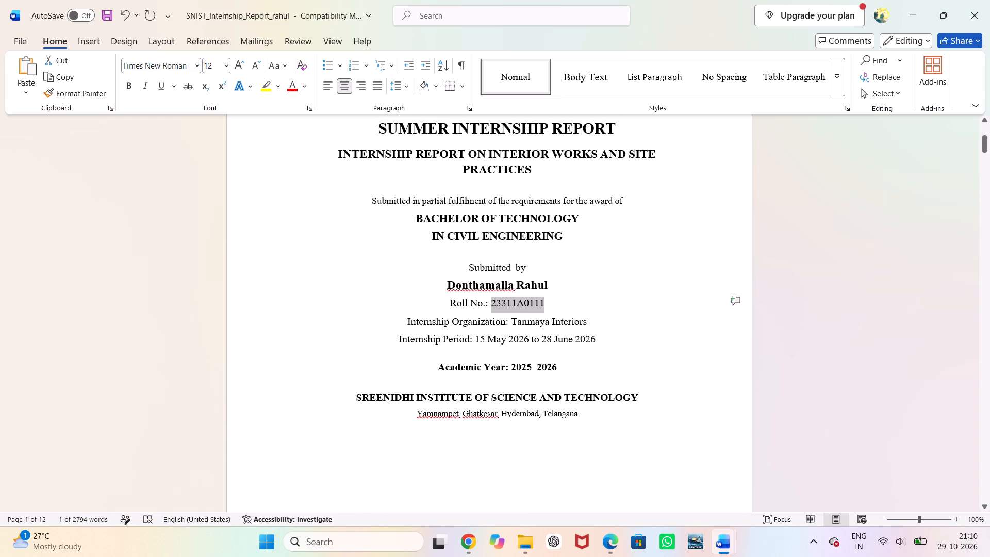
pyautogui.scroll(-14, 534, 326)
pyautogui.click(522, 353)
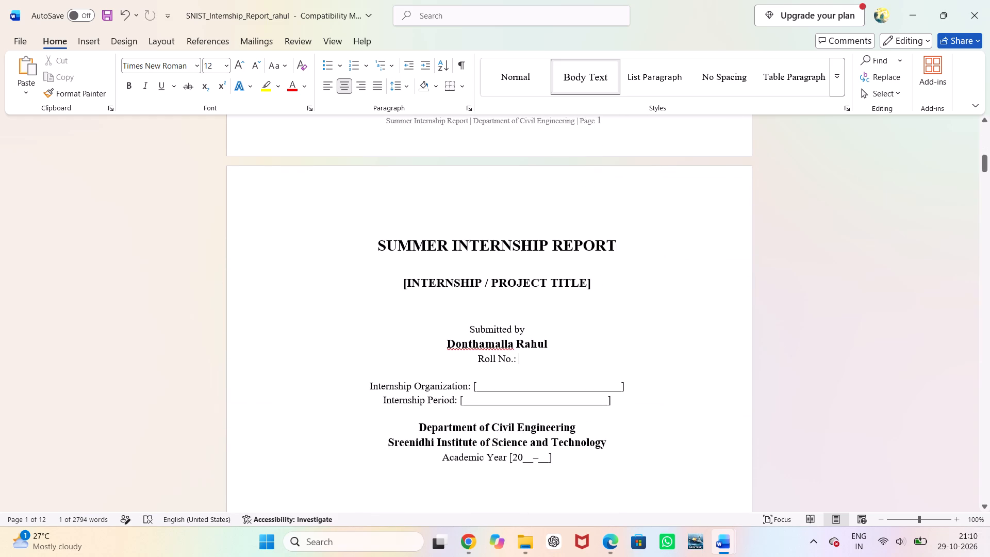
pyautogui.hotkey('ctrl', 'v')
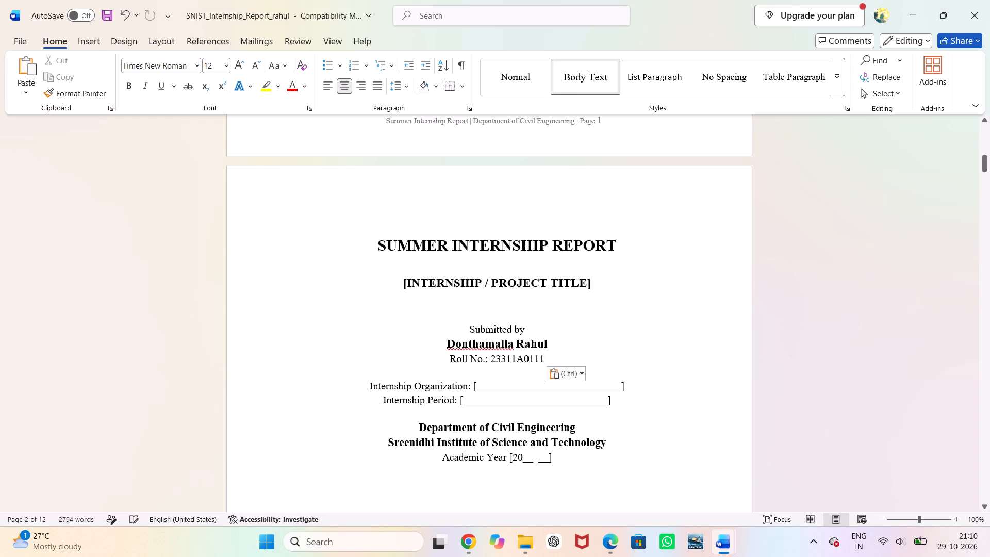
# Delete the bracketed blank placeholders after "Internship Organization:" and "Internship Period:" on the inner title page.
pyautogui.scroll(-1, 522, 359)
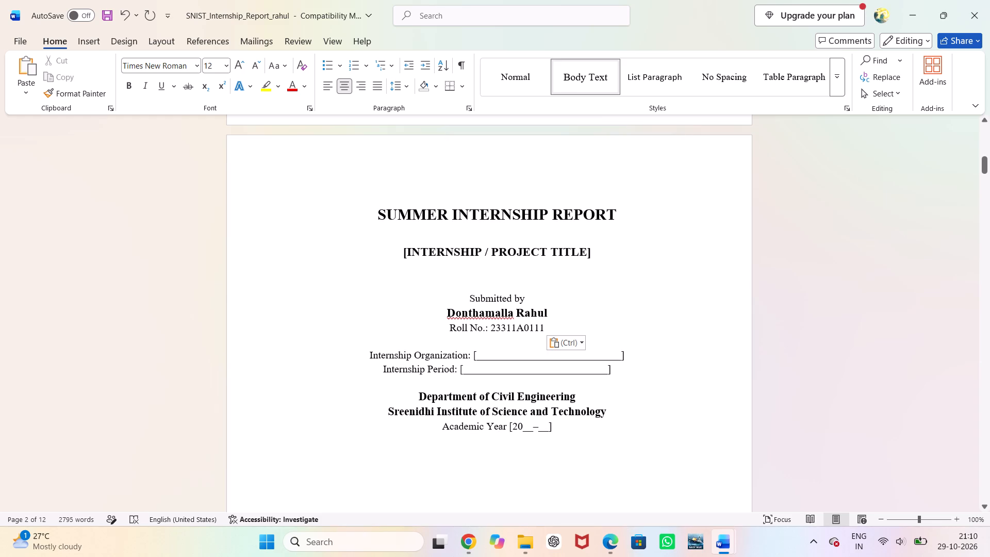
pyautogui.scroll(-1, 522, 359)
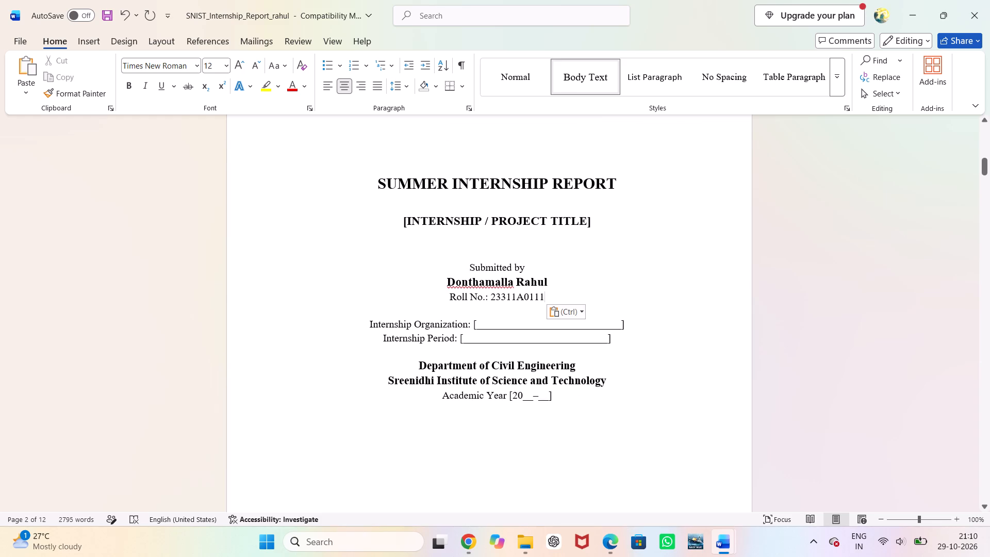
pyautogui.moveTo(471, 324); pyautogui.dragTo(491, 324)
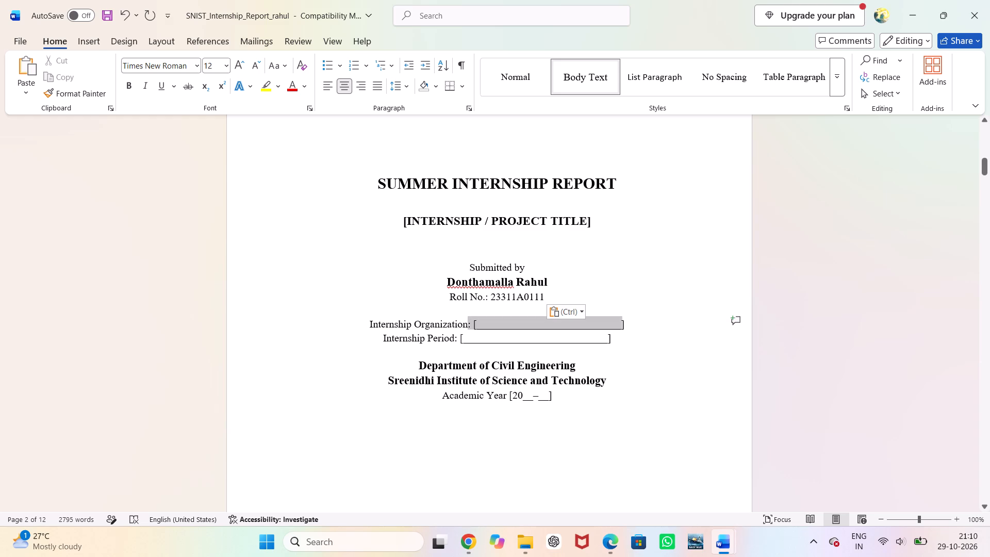
pyautogui.moveTo(491, 324); pyautogui.dragTo(546, 330)
pyautogui.click(534, 335)
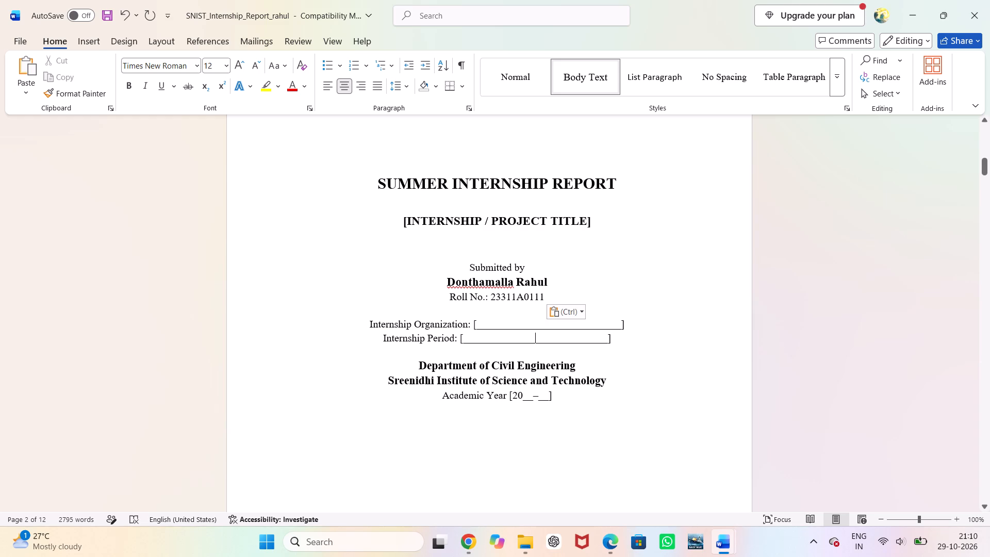
pyautogui.moveTo(473, 325); pyautogui.dragTo(538, 329)
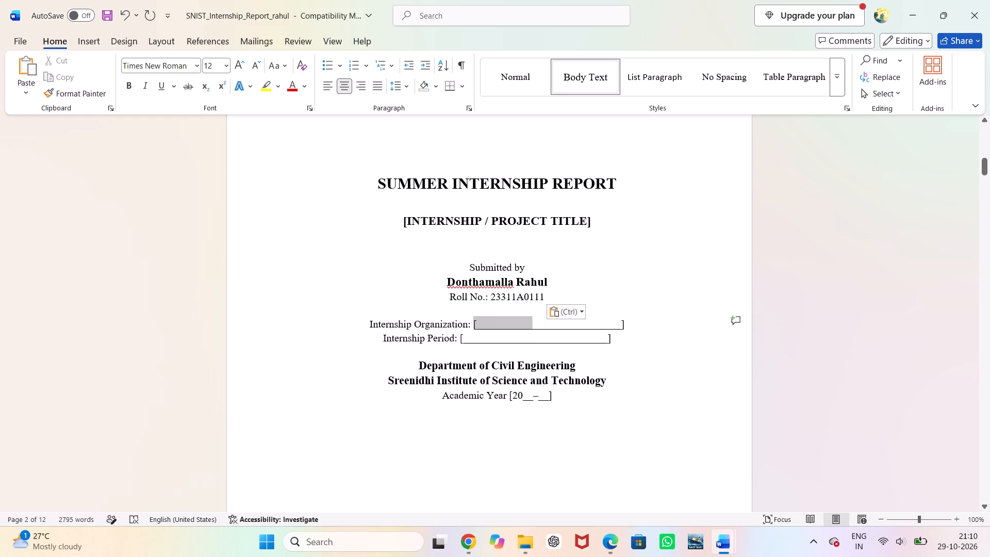
pyautogui.moveTo(538, 329); pyautogui.dragTo(624, 324)
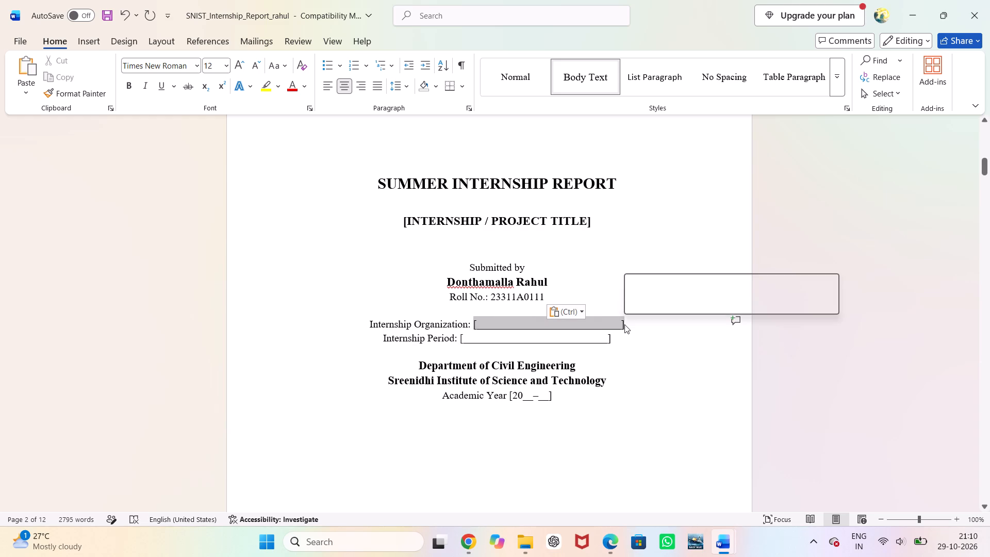
pyautogui.press('BackSpace')
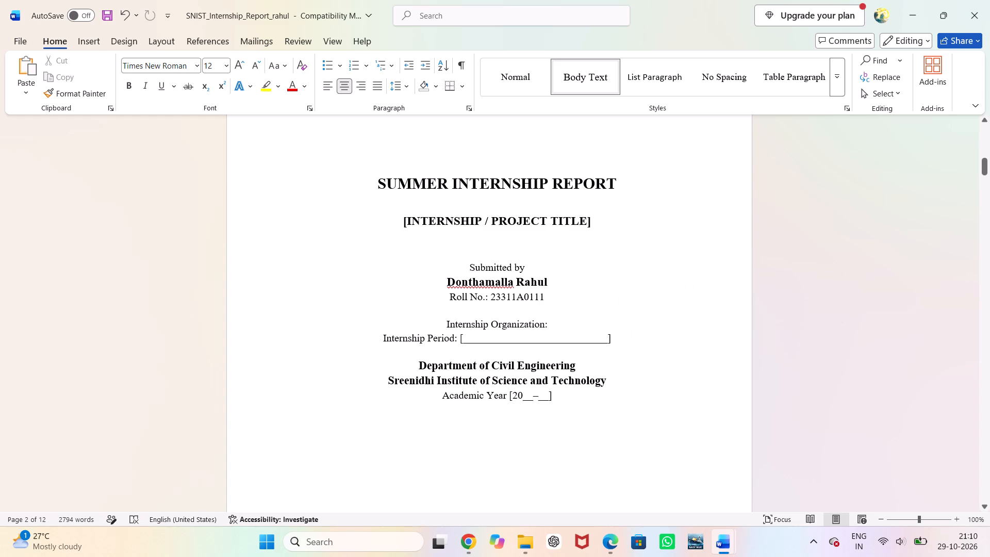
pyautogui.moveTo(459, 340); pyautogui.dragTo(551, 341)
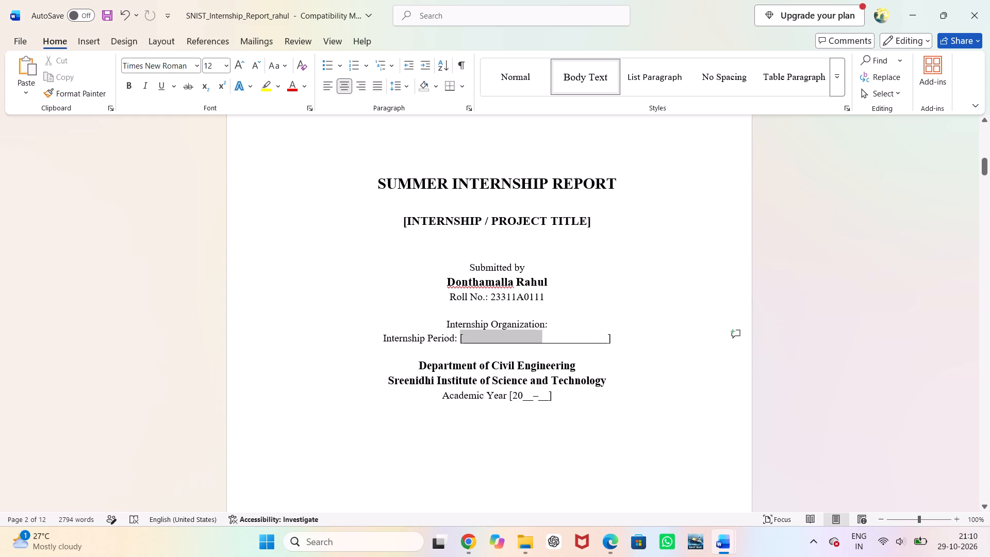
pyautogui.moveTo(551, 341); pyautogui.dragTo(616, 341)
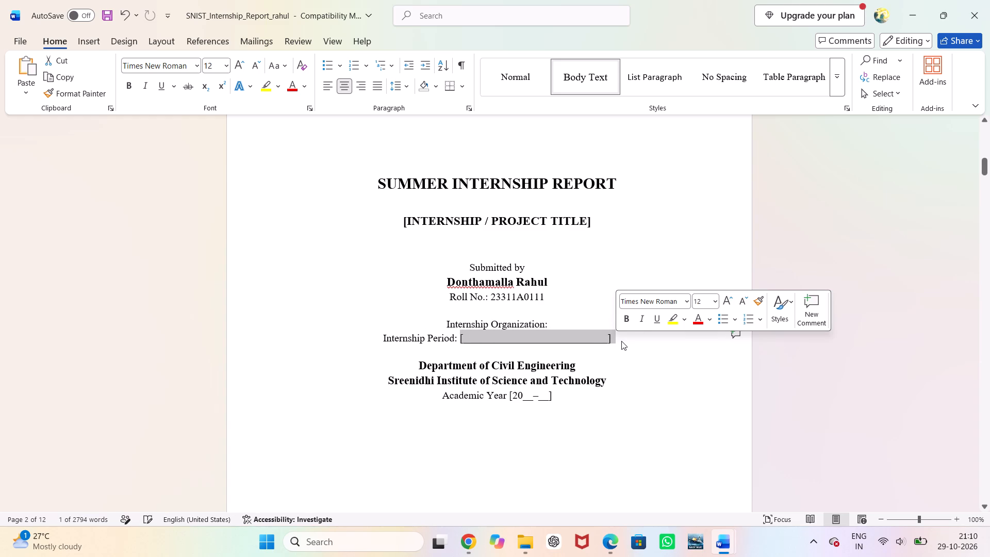
pyautogui.press('BackSpace')
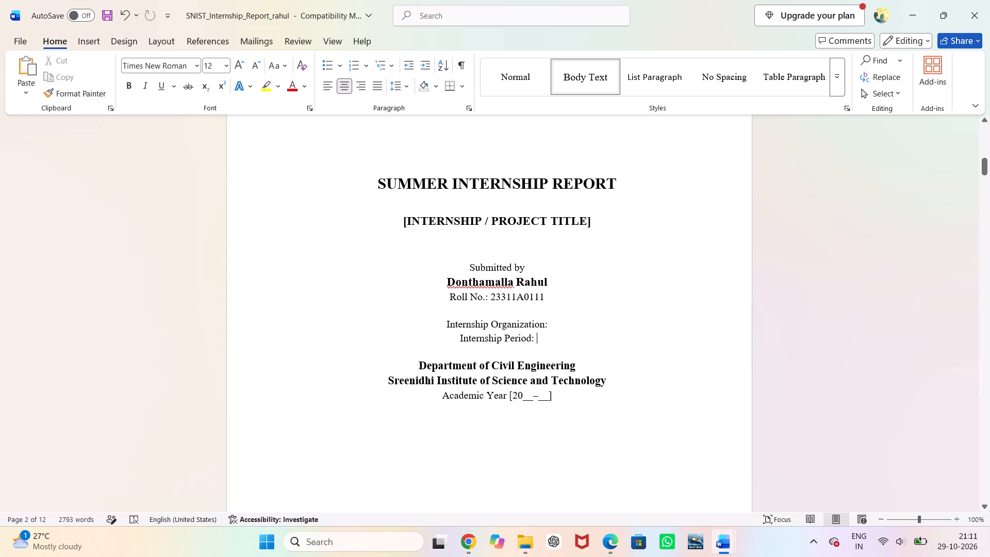
# Check the cover page's academic year format, and replace the opening bracket after "Academic Year" on the inner title page with a colon and space.
pyautogui.scroll(10, 515, 391)
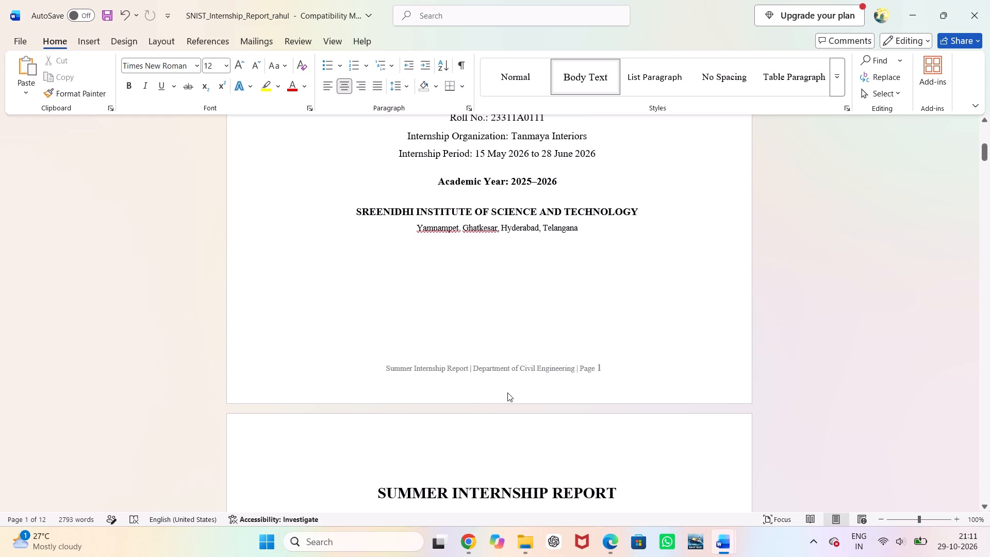
pyautogui.scroll(-8, 506, 397)
pyautogui.scroll(7, 503, 401)
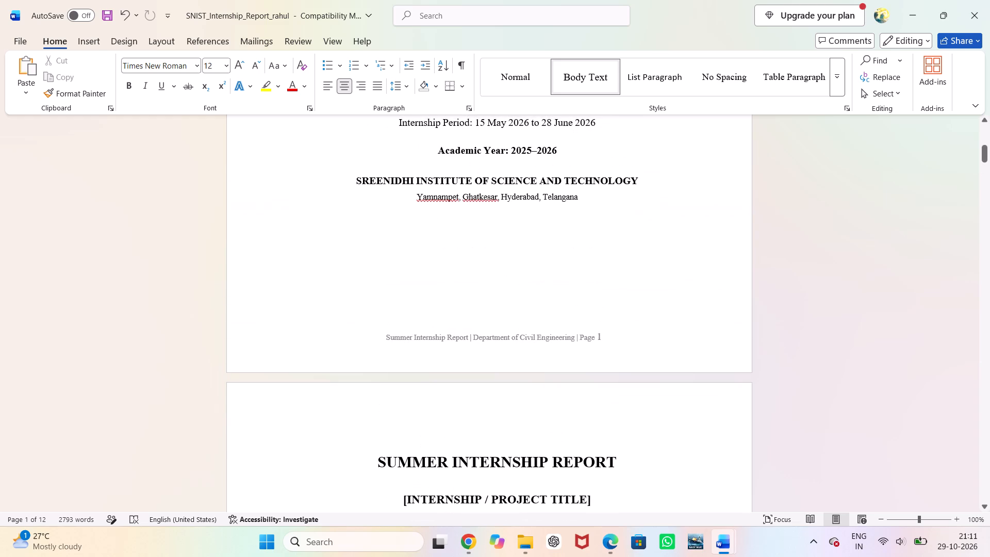
pyautogui.scroll(-6, 503, 401)
pyautogui.scroll(8, 503, 401)
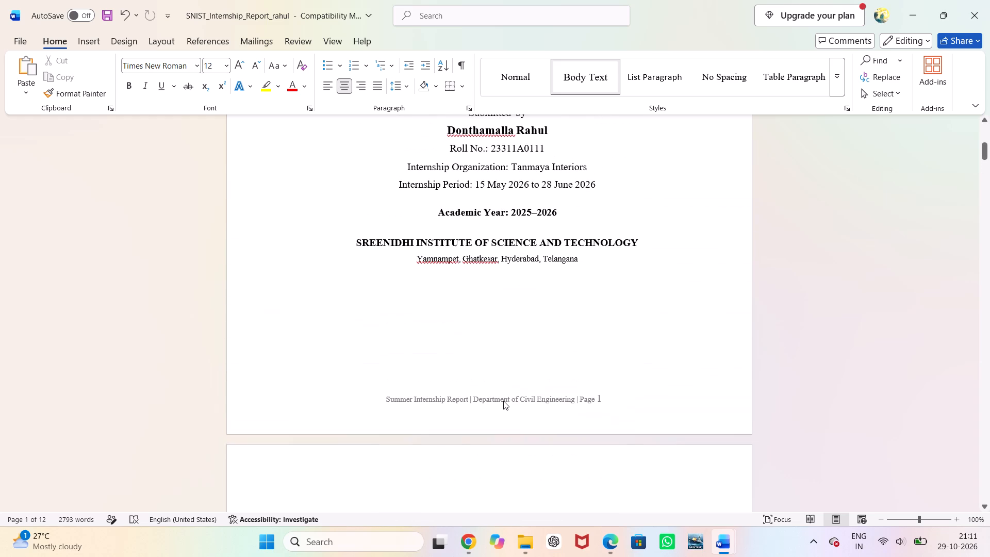
pyautogui.scroll(-14, 503, 401)
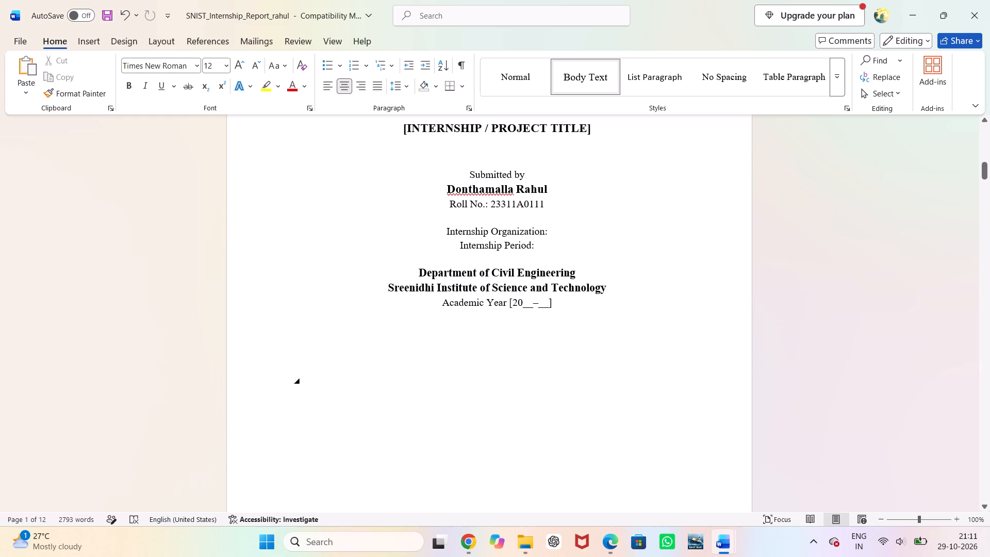
pyautogui.click(513, 302)
pyautogui.press('BackSpace')
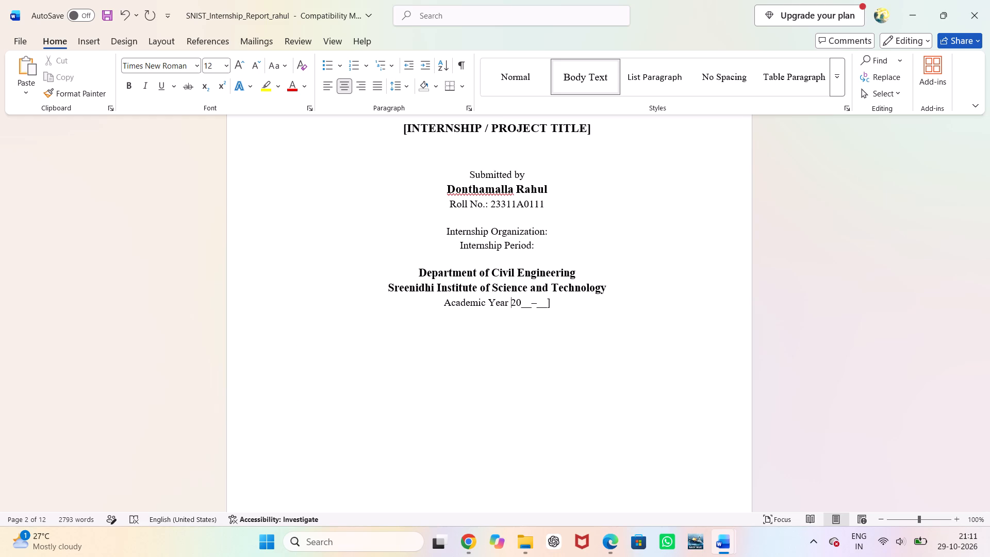
pyautogui.scroll(17, 511, 302)
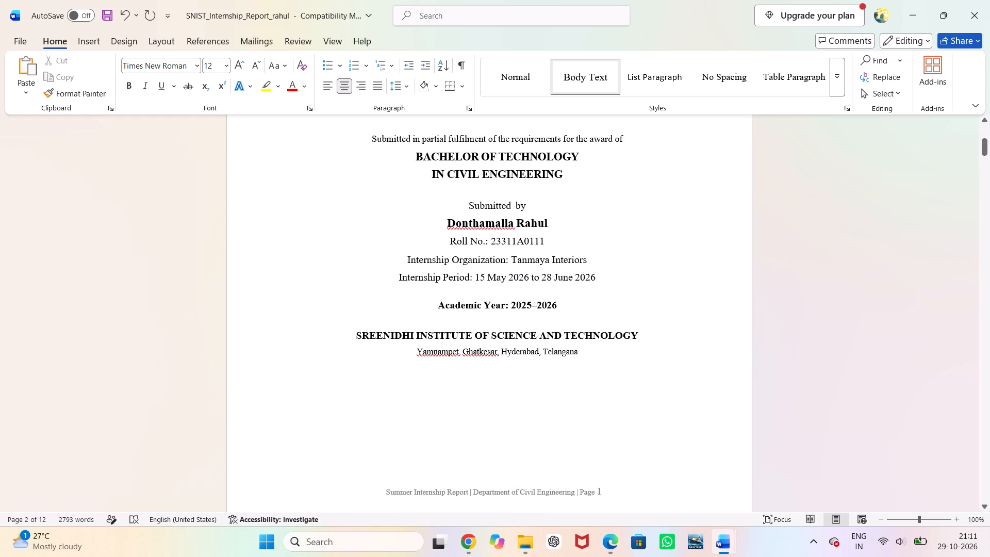
pyautogui.scroll(-16, 511, 302)
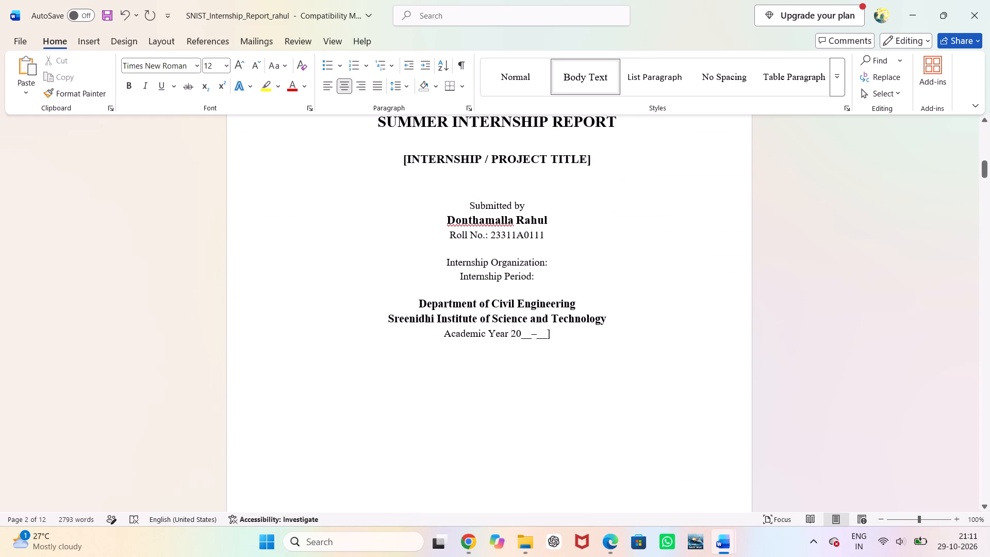
pyautogui.hotkey('shift', ':')
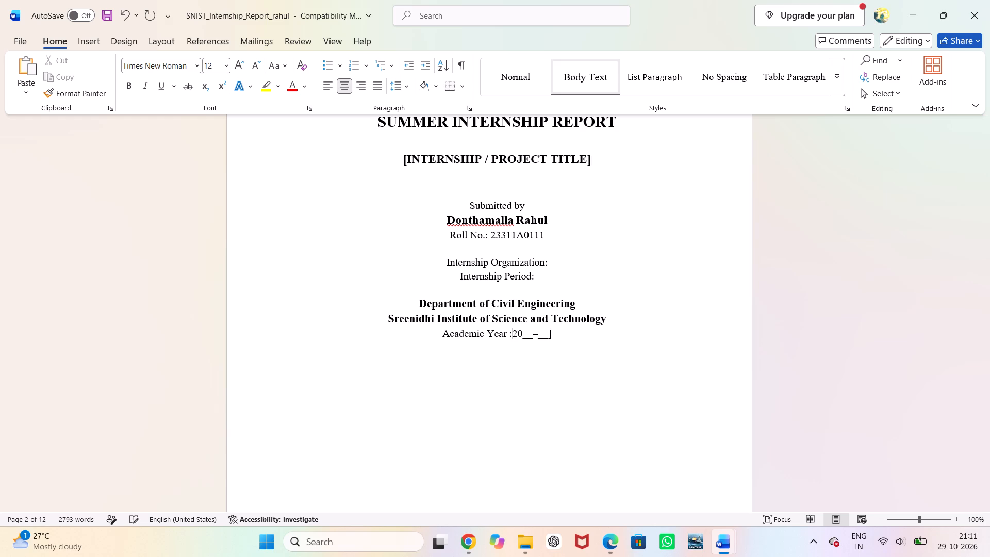
pyautogui.press('space')
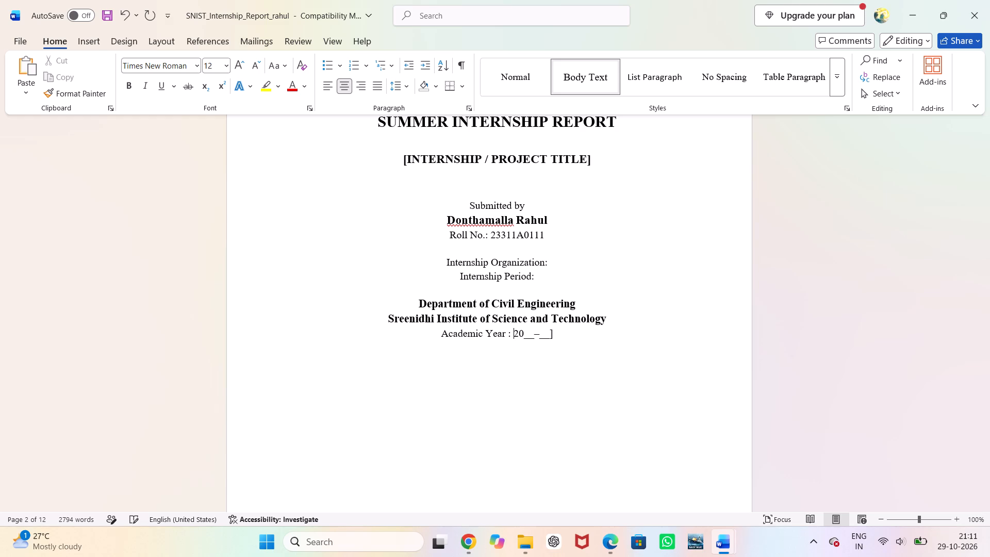
# Set the academic year's start to 2025 on the inner title page and delete the blanks and closing bracket after the dash.
pyautogui.click(533, 336)
pyautogui.press('BackSpace')
pyautogui.press('BackSpace')
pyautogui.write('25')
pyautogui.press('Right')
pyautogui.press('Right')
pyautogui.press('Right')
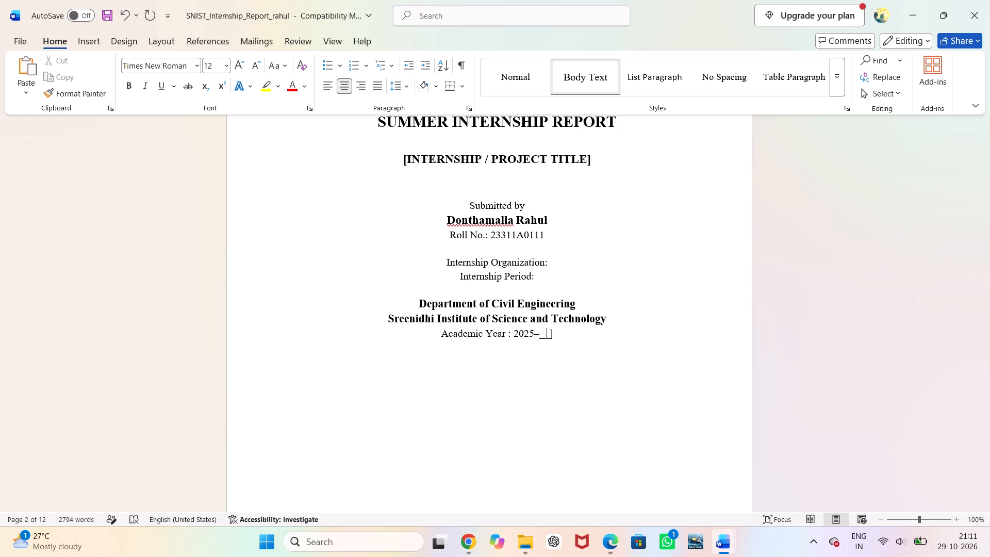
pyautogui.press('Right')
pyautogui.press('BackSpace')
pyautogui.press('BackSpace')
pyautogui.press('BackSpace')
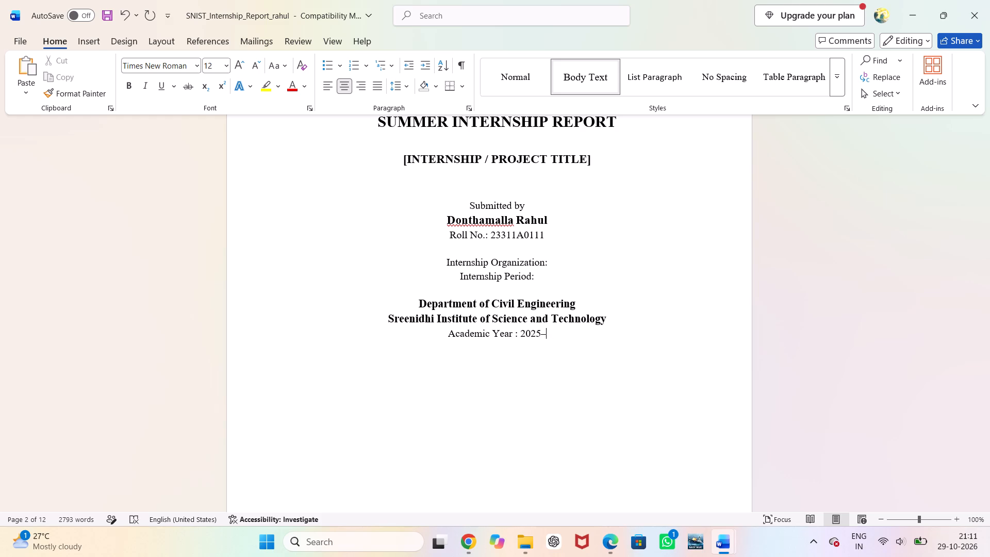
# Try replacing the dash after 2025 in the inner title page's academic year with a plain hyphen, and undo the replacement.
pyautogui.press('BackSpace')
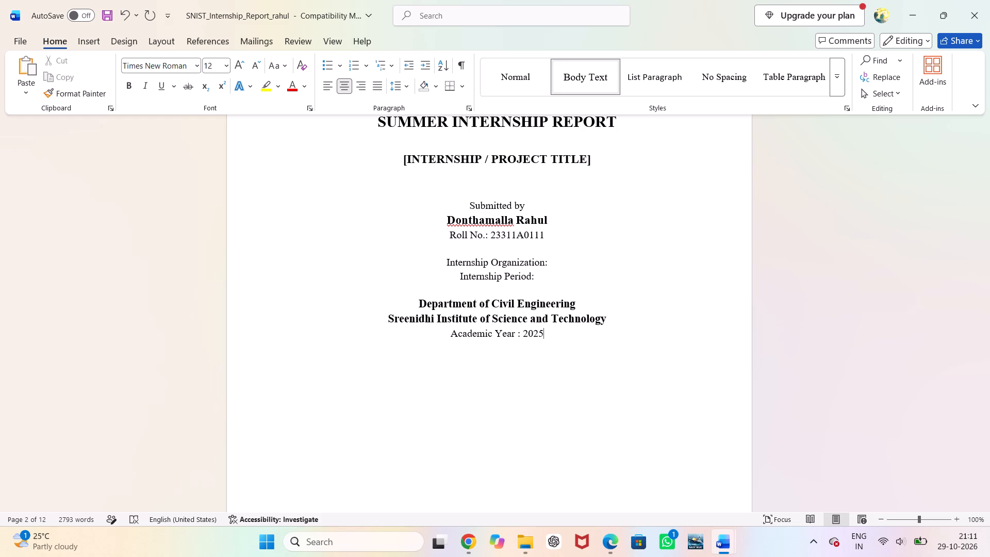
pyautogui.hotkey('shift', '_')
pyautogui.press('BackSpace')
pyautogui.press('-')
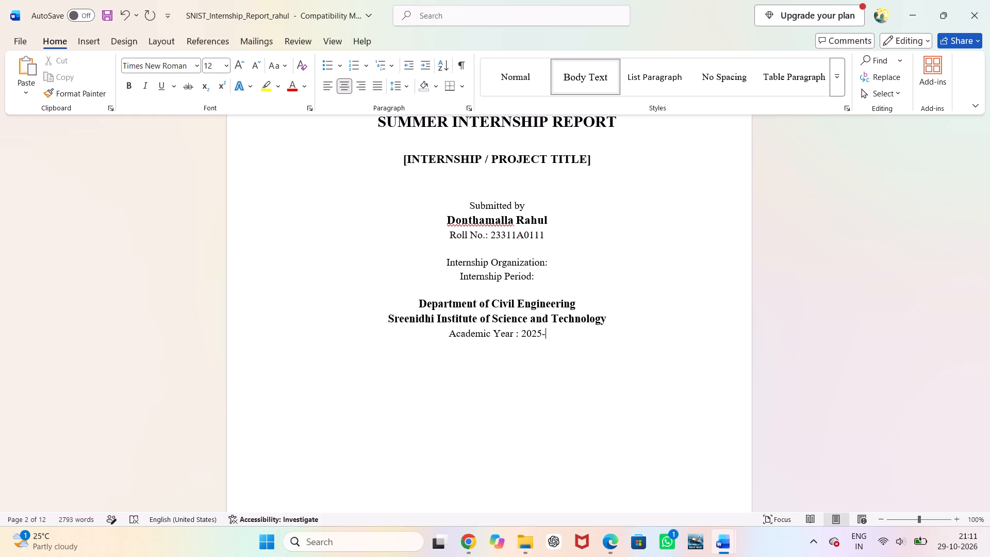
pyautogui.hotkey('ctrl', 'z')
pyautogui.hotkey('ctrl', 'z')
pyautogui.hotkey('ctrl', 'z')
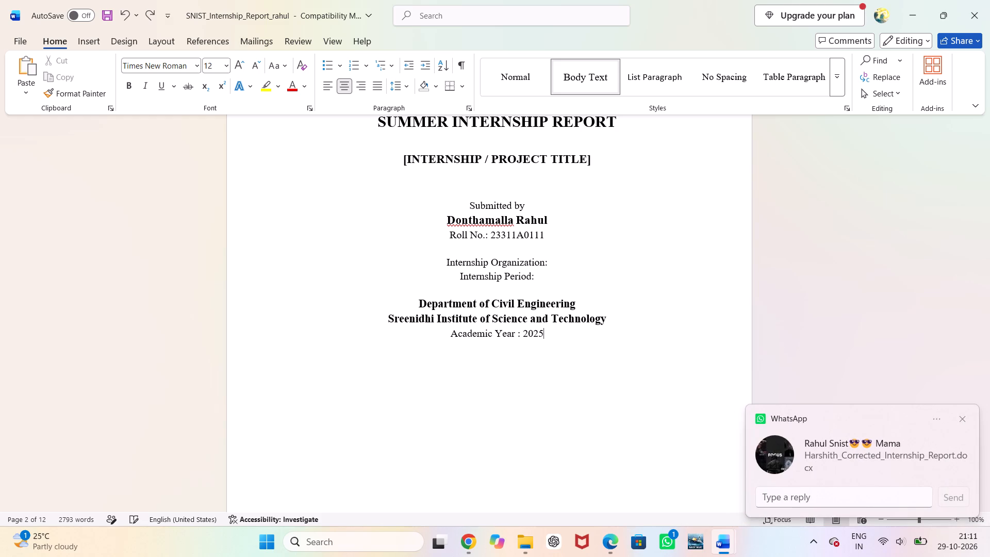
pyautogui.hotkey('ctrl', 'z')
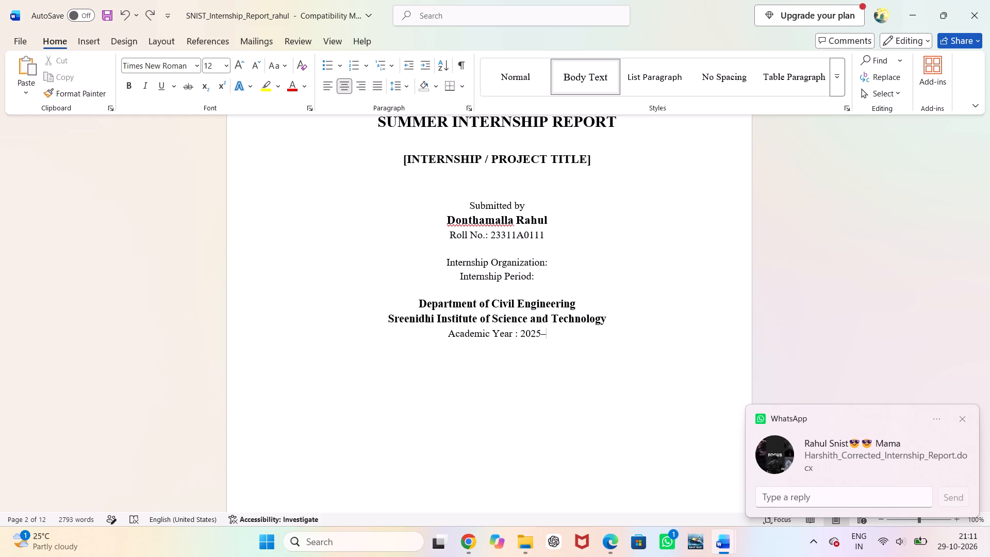
# Enter 2026 as the end year after the dash in the inner title page's academic year line.
pyautogui.scroll(3, 533, 336)
pyautogui.scroll(-1, 533, 336)
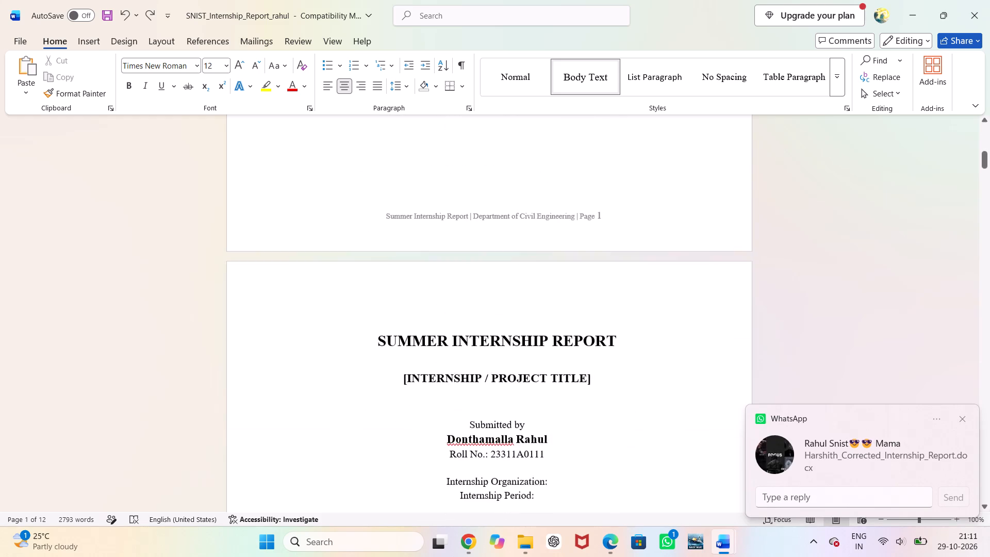
pyautogui.scroll(-2, 533, 336)
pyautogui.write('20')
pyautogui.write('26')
pyautogui.scroll(8, 533, 336)
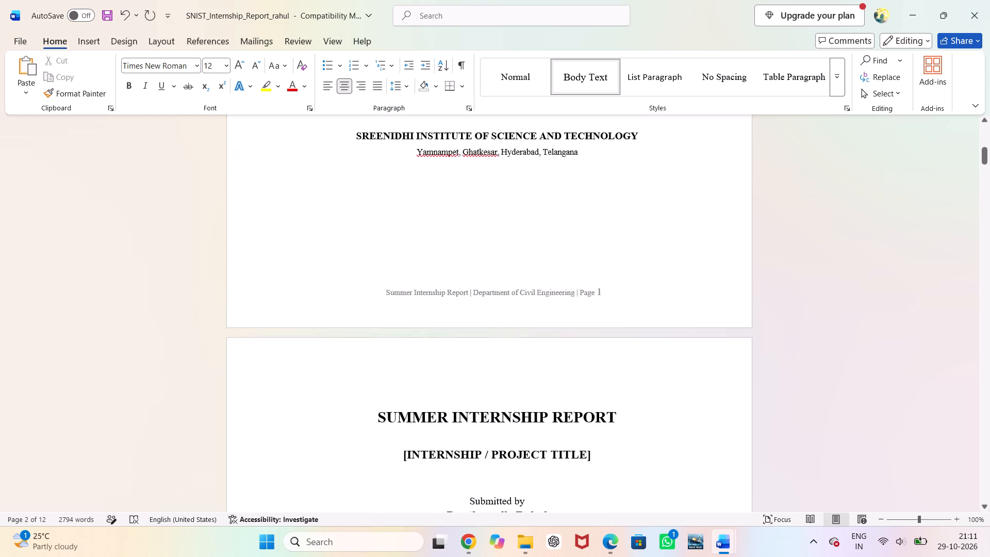
pyautogui.scroll(5, 533, 336)
pyautogui.scroll(-14, 533, 336)
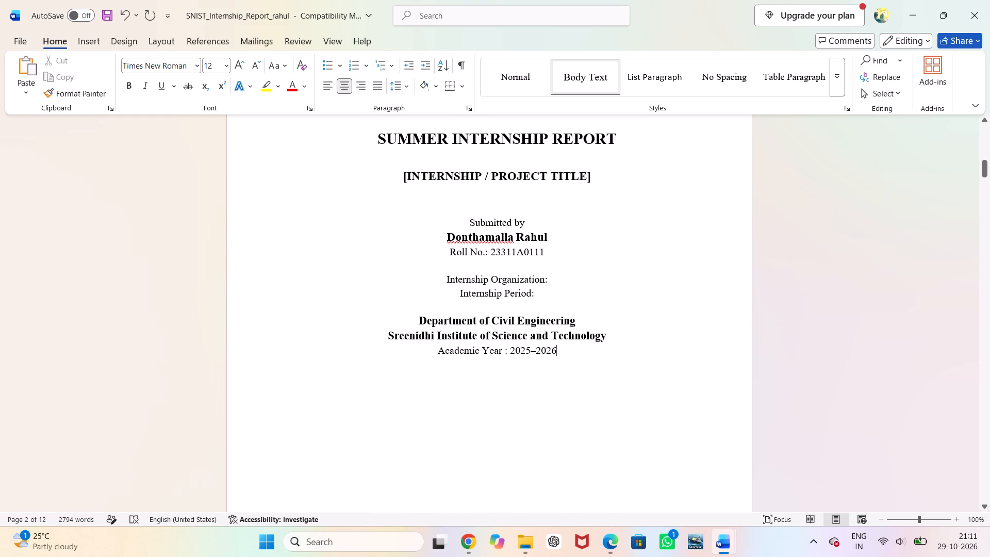
# Review the inner title page's blank internship organization and period lines and look up the matching details on the cover page.
pyautogui.scroll(5, 552, 305)
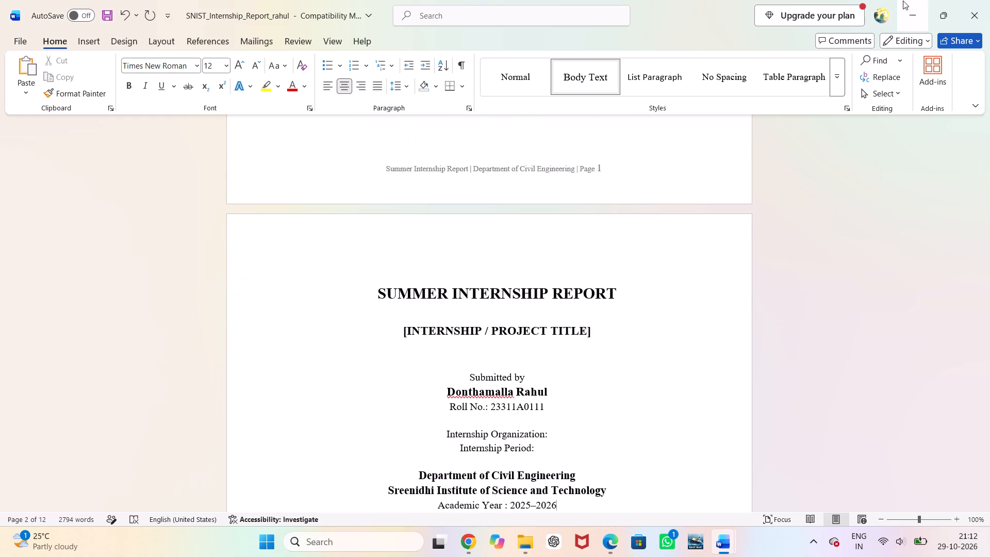
pyautogui.scroll(-4, 622, 253)
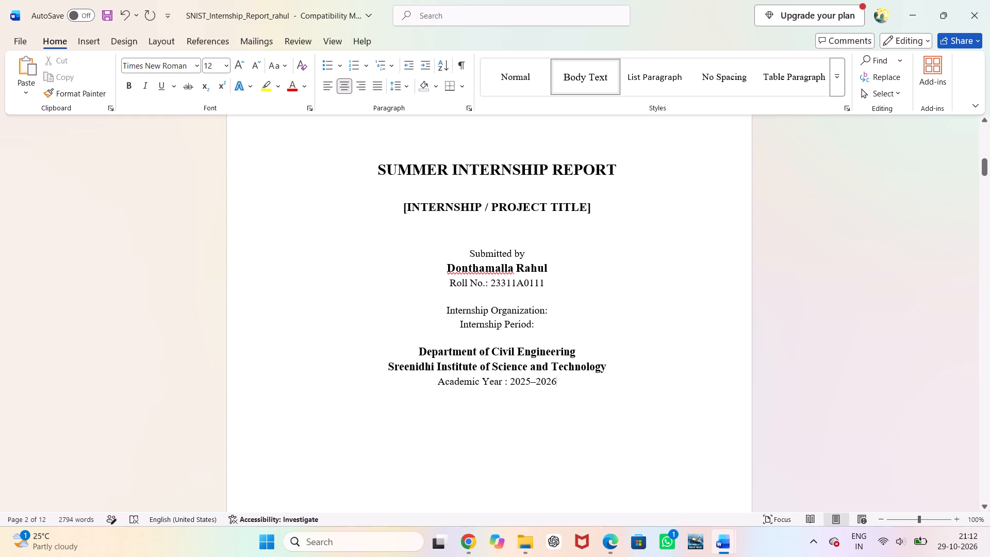
pyautogui.scroll(-4, 622, 250)
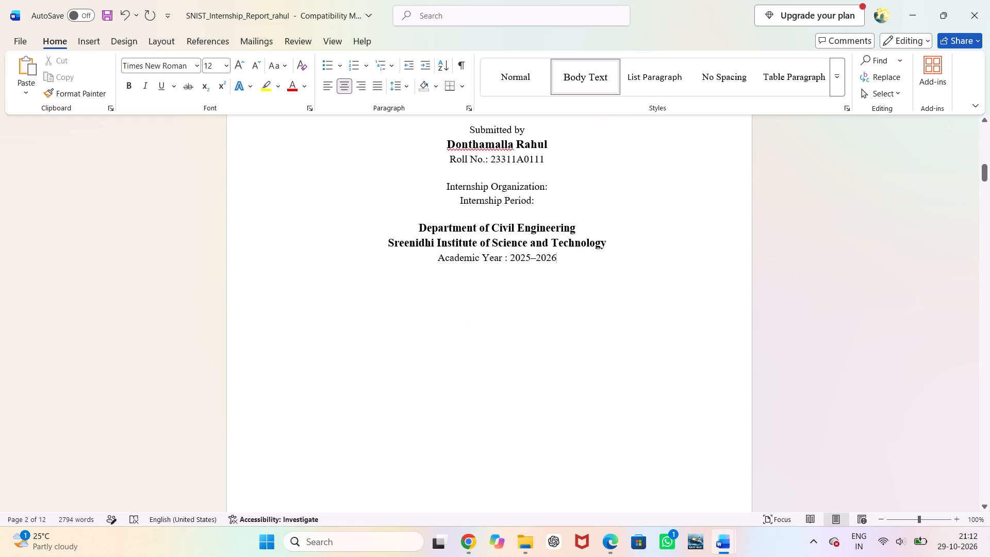
pyautogui.click(553, 186)
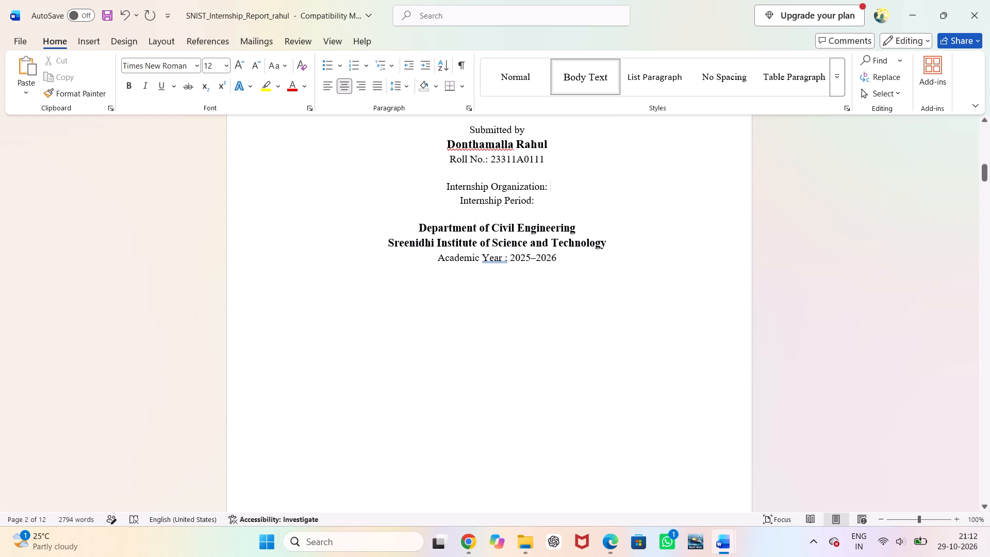
pyautogui.click(540, 198)
pyautogui.scroll(6, 558, 211)
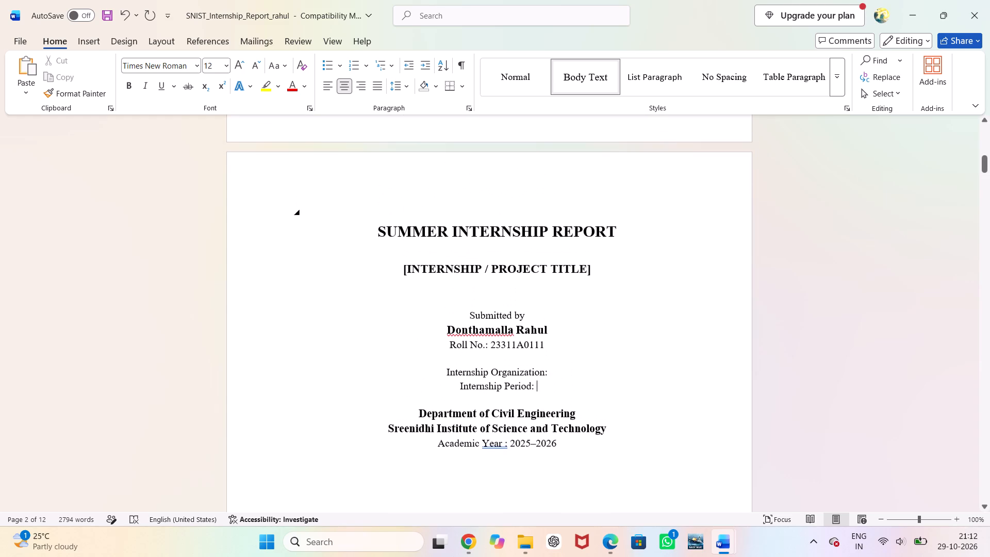
pyautogui.scroll(1, 578, 272)
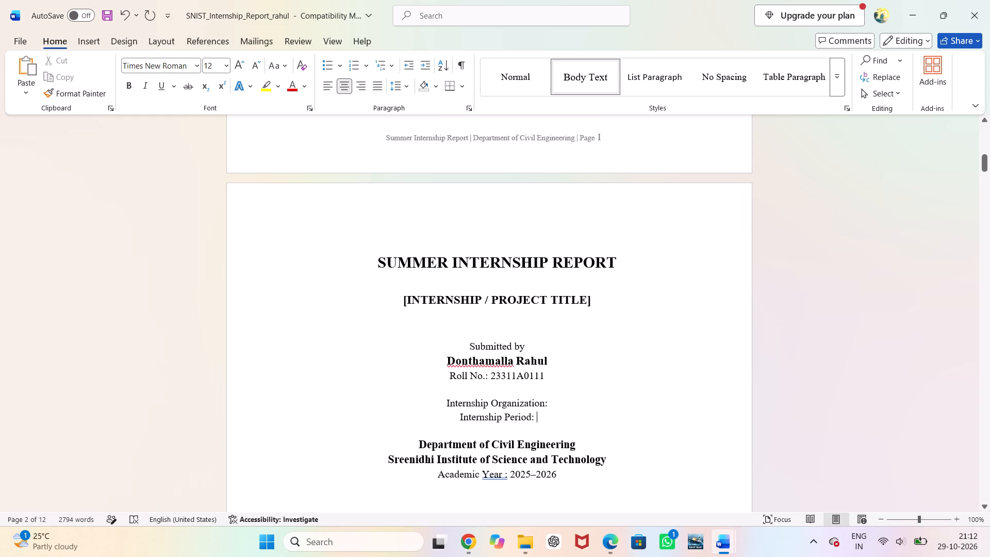
pyautogui.scroll(15, 578, 272)
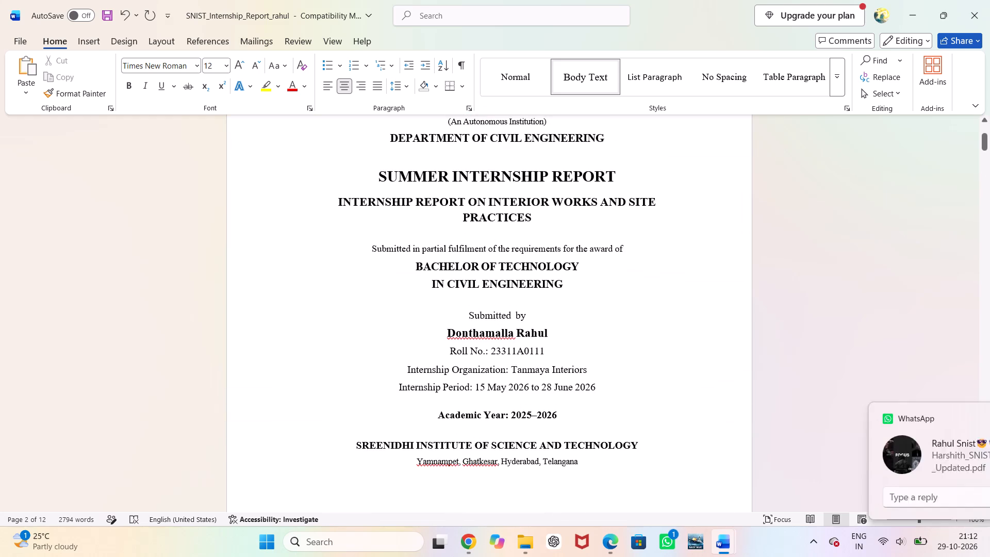
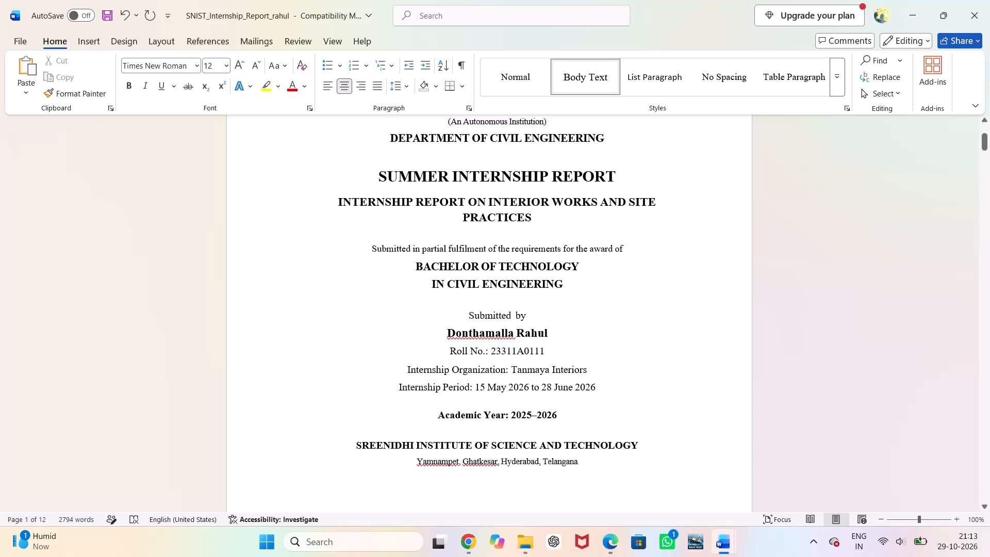
# Enter "Tanmaya Interiors" after "Internship Organization:" on the inner title page.
pyautogui.scroll(-10, 568, 222)
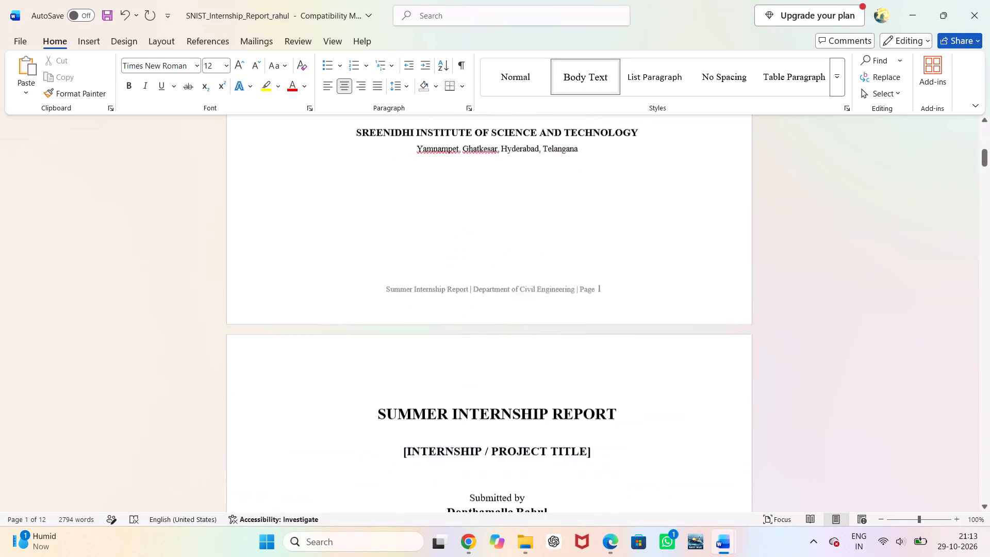
pyautogui.scroll(-11, 568, 222)
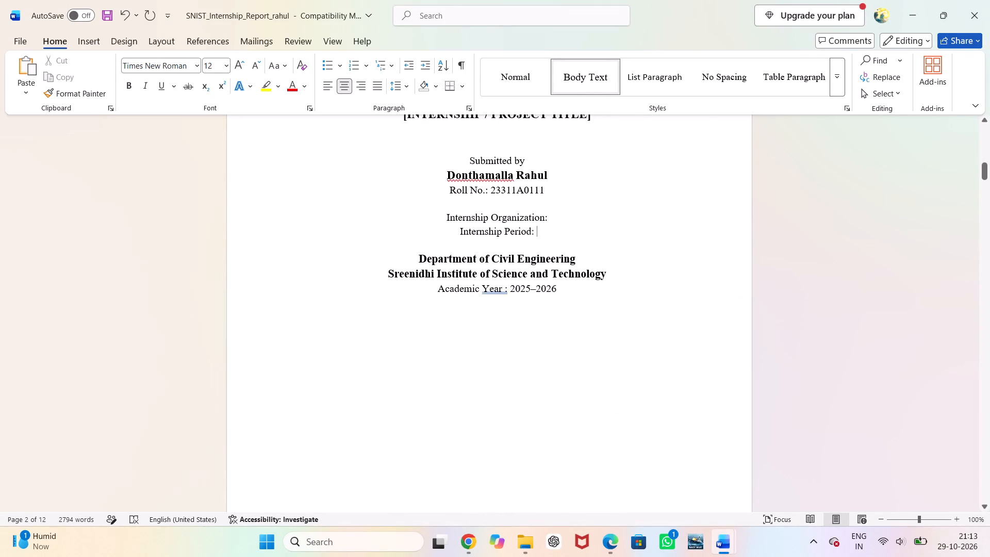
pyautogui.click(554, 219)
pyautogui.scroll(6, 601, 244)
pyautogui.scroll(-3, 599, 243)
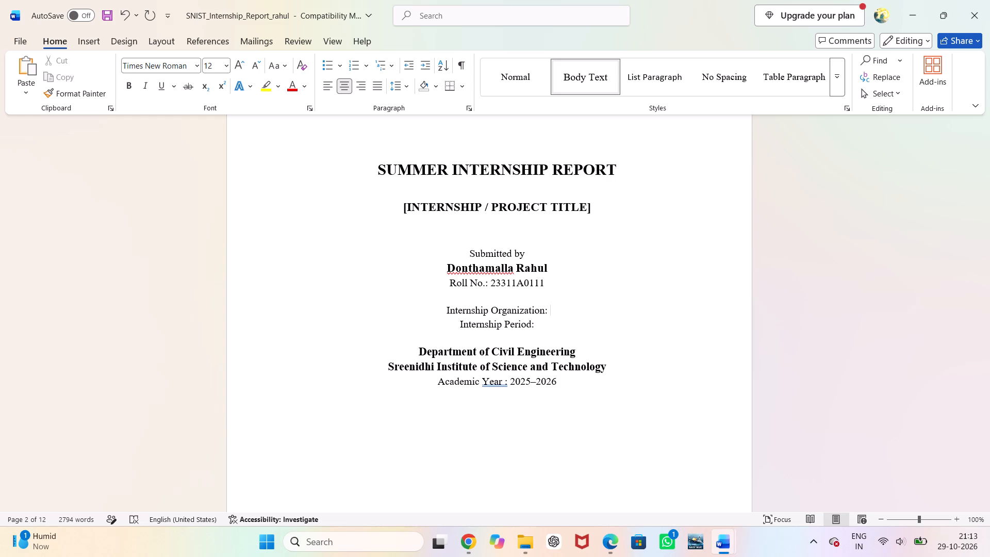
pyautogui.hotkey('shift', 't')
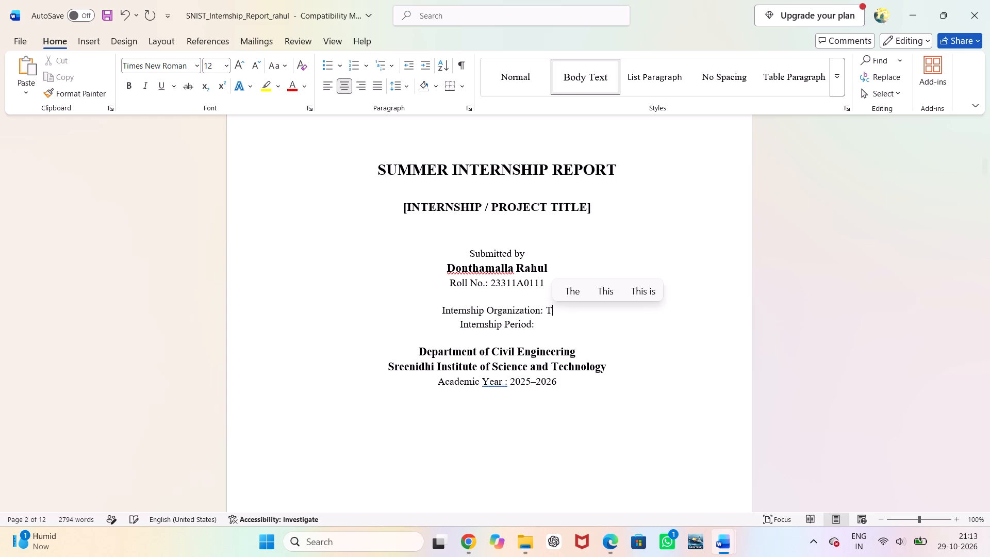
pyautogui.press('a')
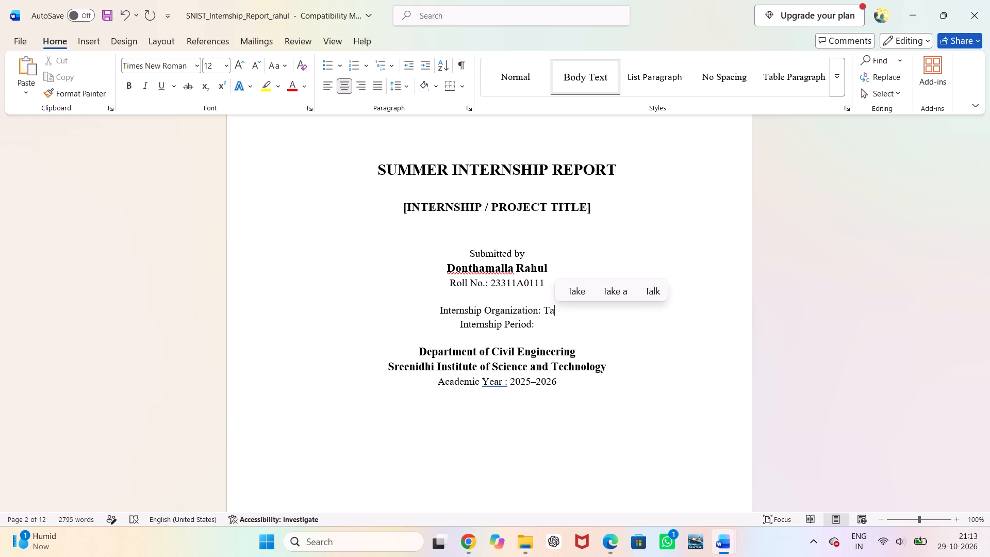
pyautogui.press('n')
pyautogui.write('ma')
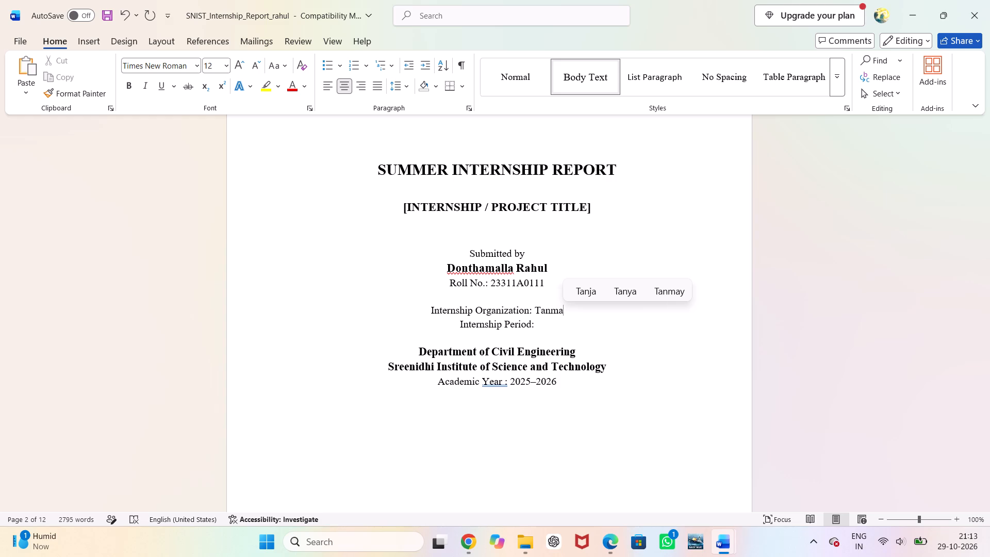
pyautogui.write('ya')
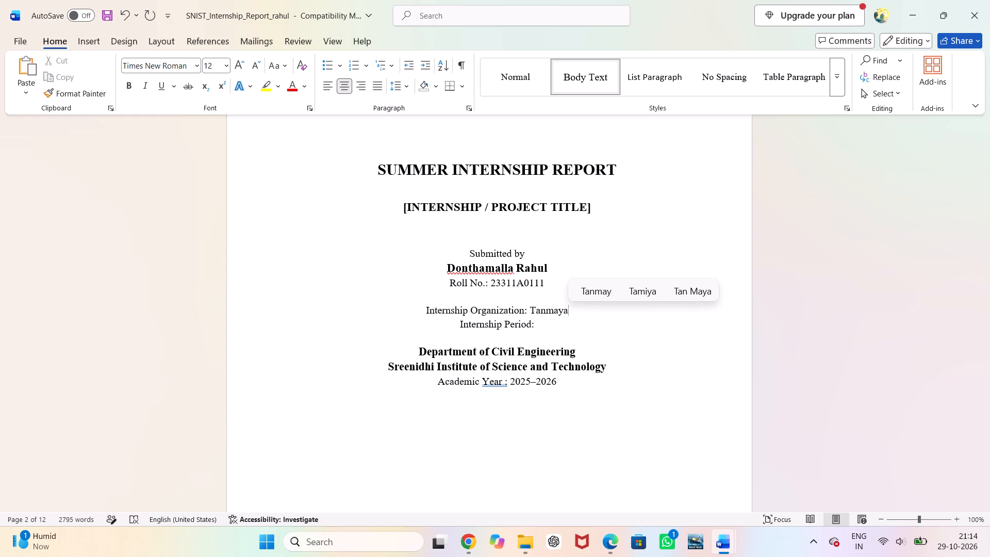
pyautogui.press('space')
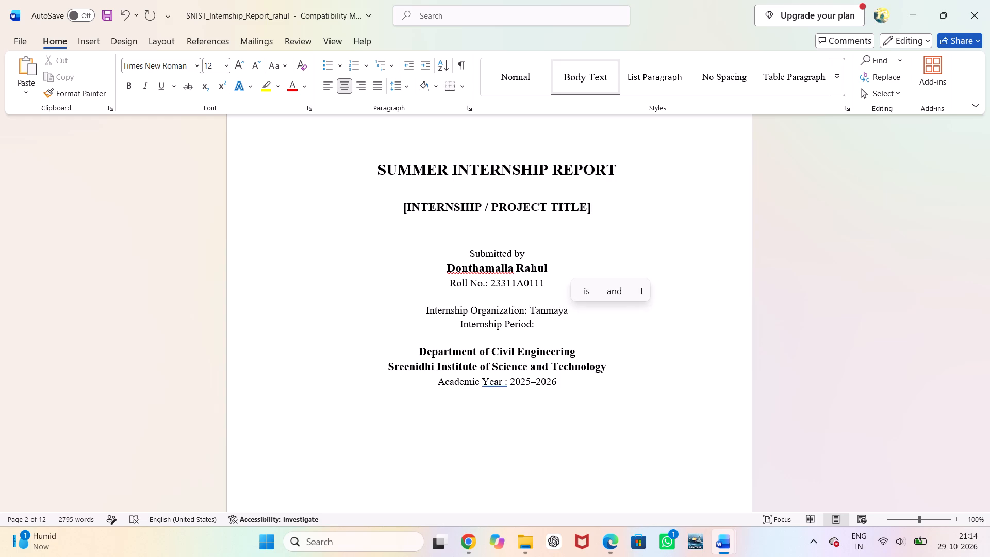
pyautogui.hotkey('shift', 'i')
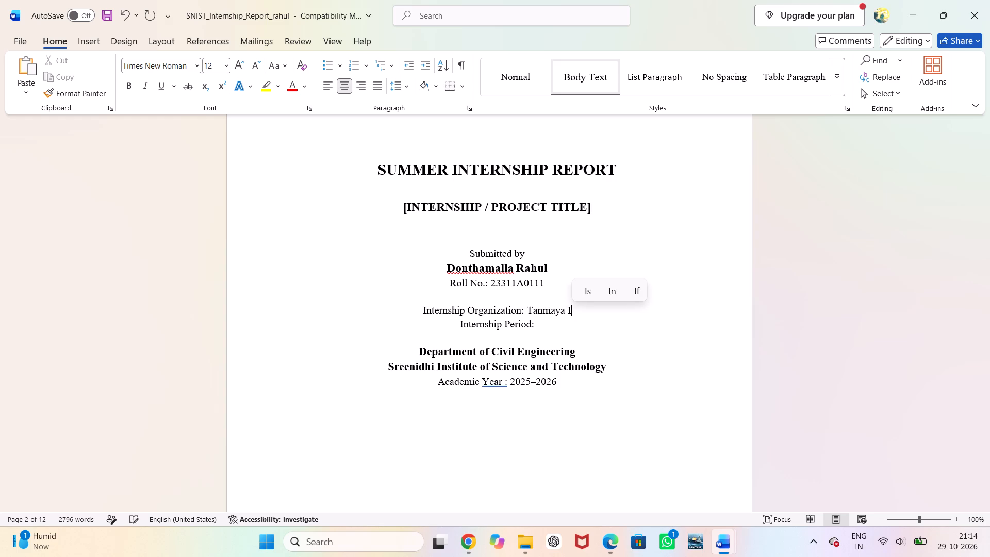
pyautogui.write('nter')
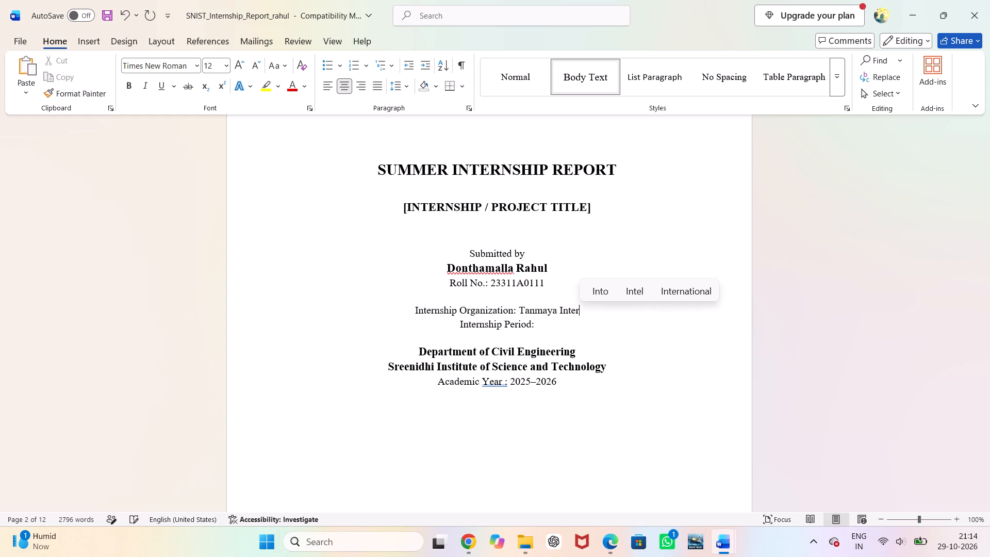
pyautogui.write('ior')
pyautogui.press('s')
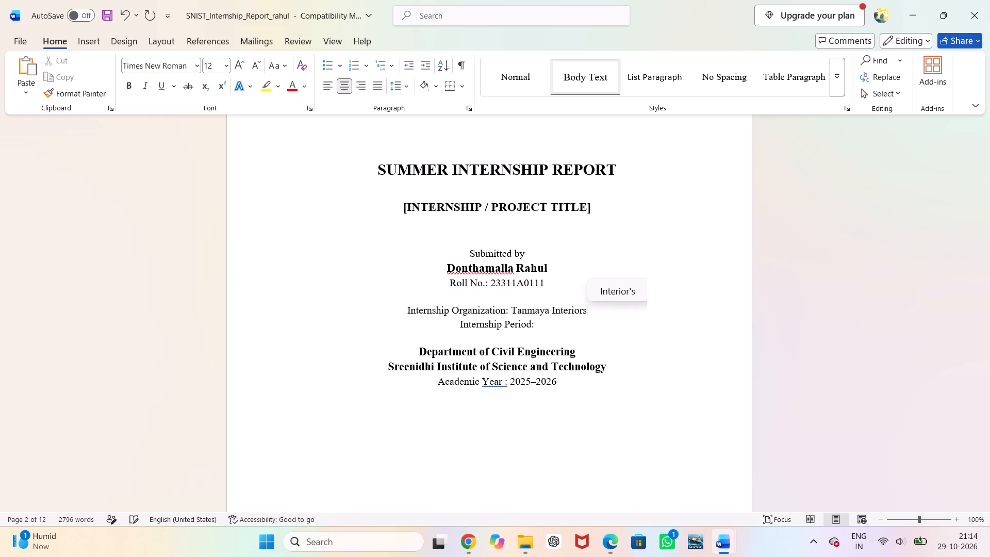
# Enter "15 may 2026 to 28 june 2026" after "Internship Period:" on the inner title page.
pyautogui.click(587, 325)
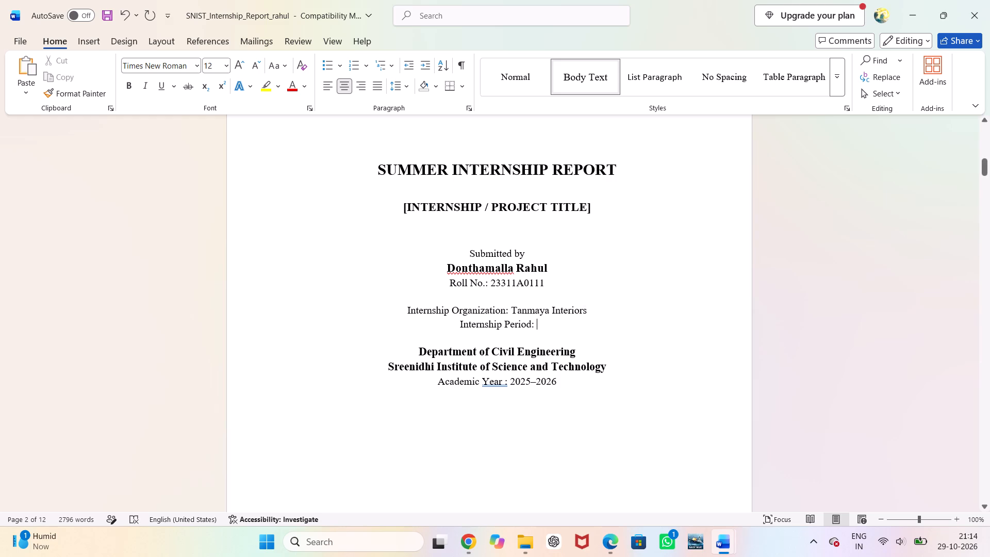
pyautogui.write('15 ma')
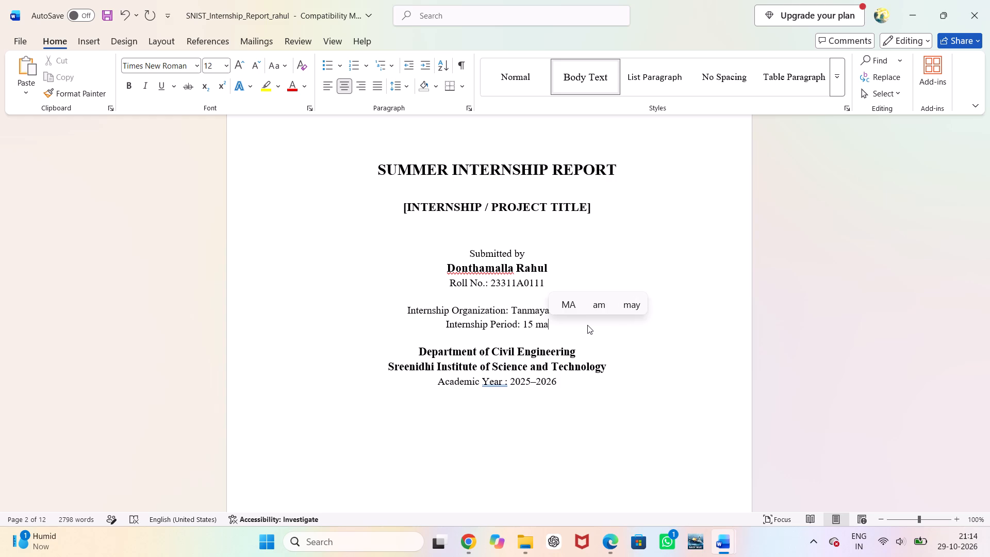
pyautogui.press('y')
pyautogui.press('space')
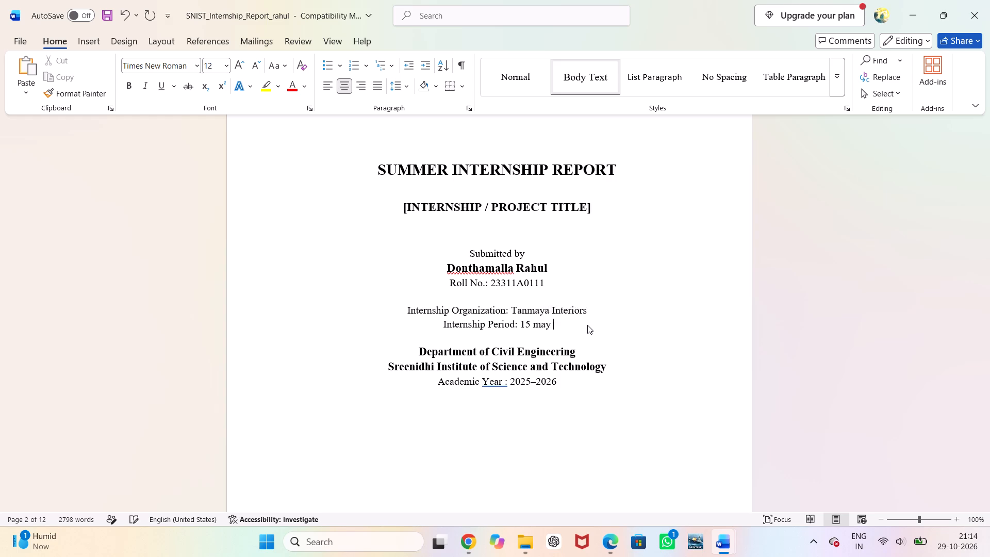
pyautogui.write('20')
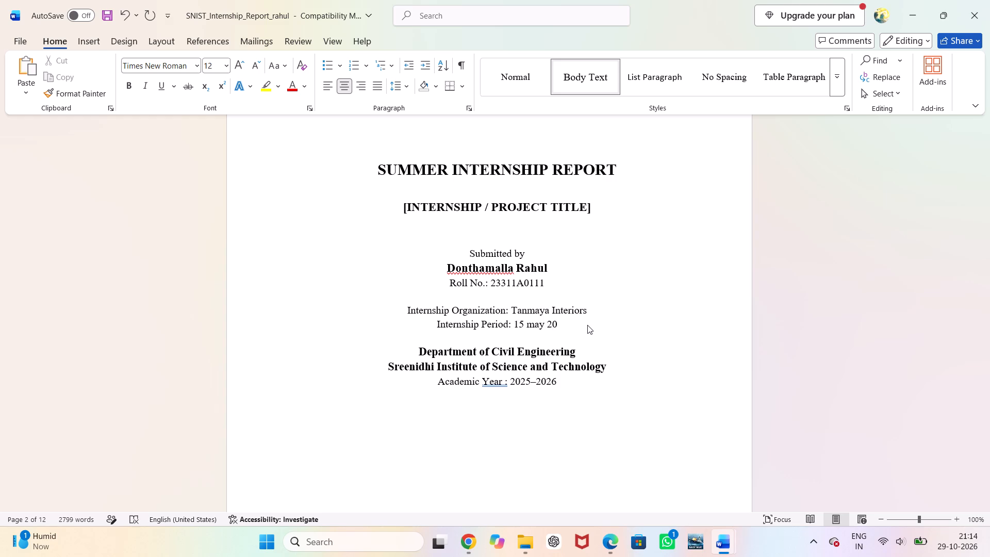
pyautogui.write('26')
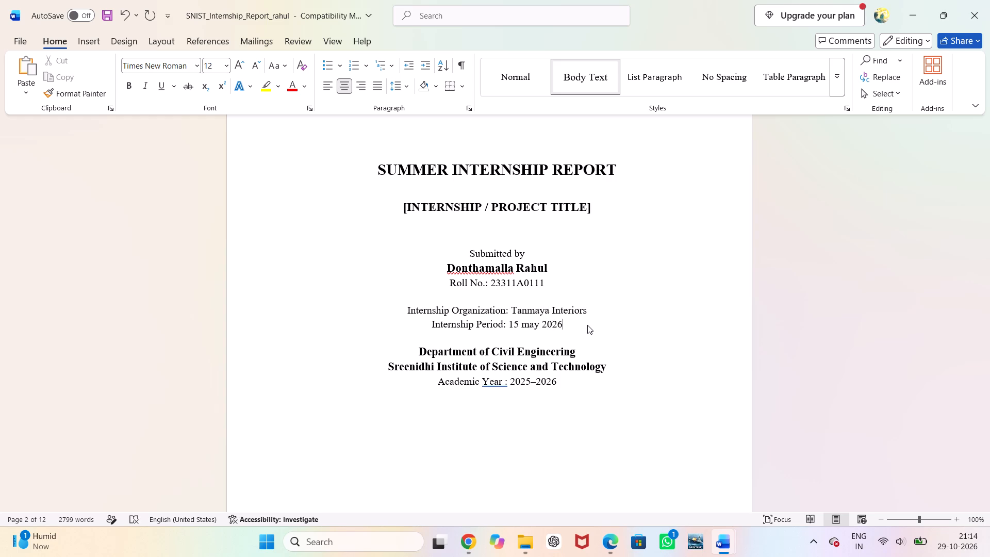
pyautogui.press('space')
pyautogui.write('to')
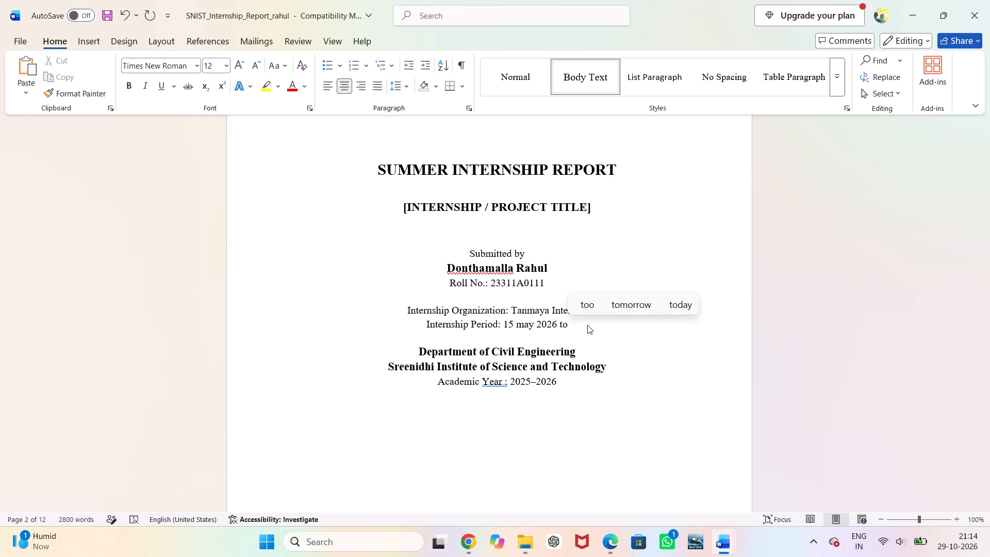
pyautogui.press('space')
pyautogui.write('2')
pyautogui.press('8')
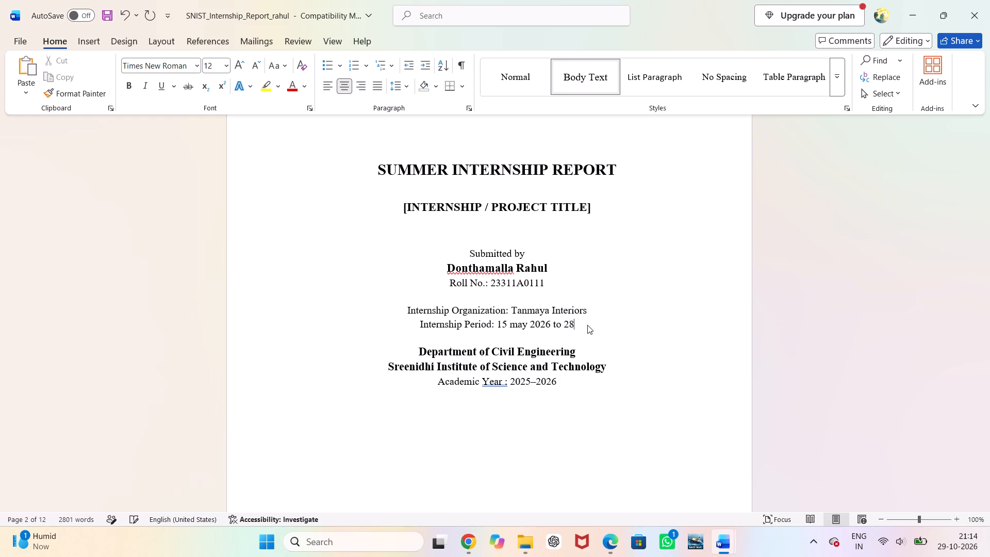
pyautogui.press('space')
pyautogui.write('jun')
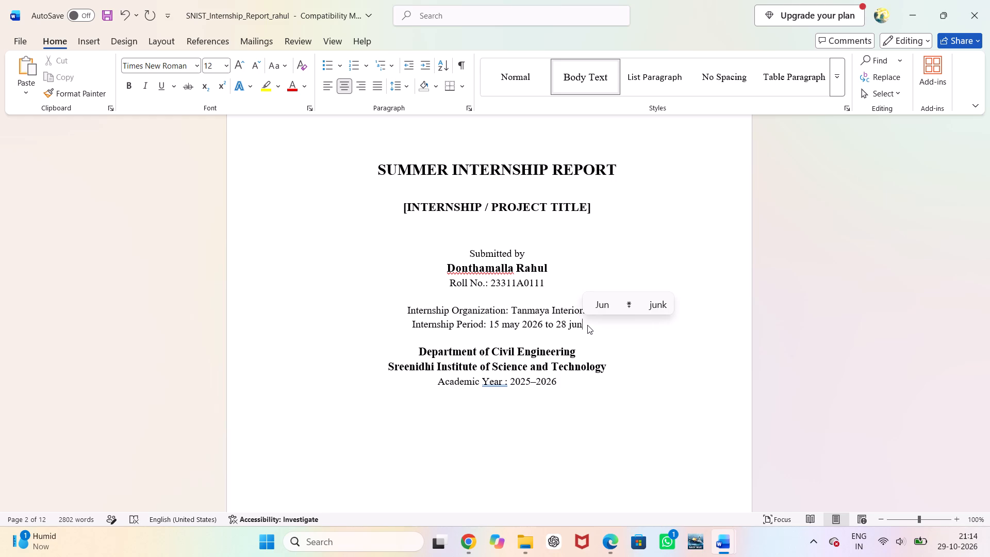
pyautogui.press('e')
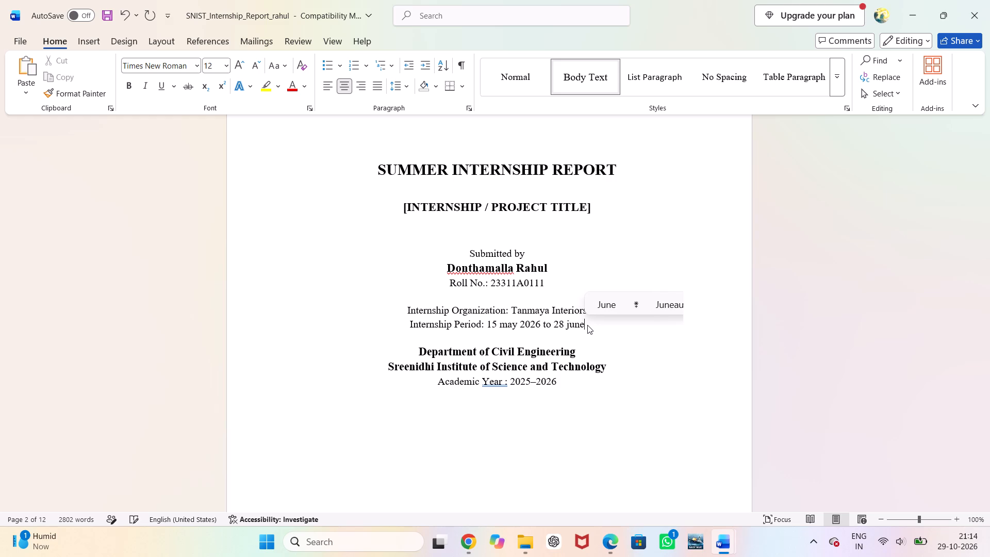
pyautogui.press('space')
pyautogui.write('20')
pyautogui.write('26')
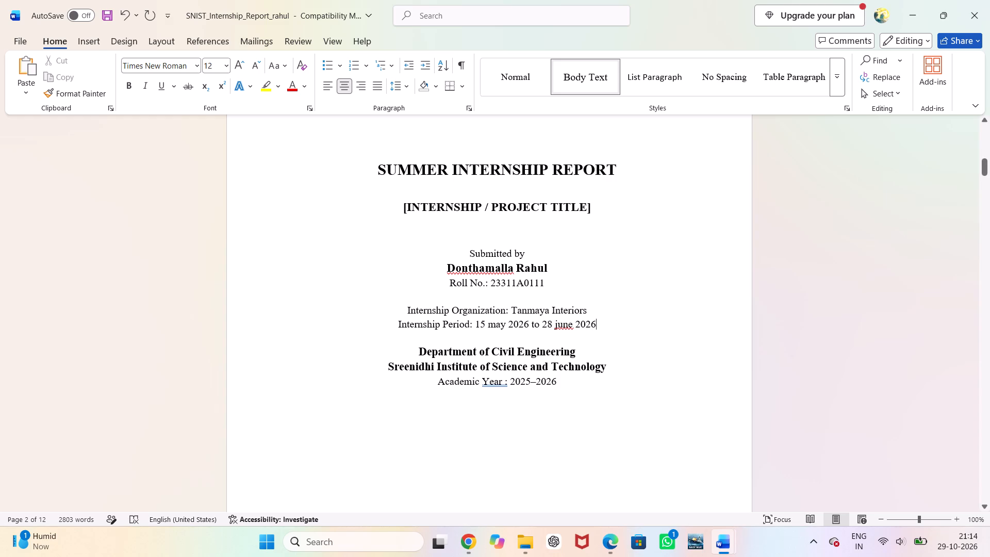
# Capitalize the month names in the inner title page's internship period so they read "May" and "June".
pyautogui.click(495, 324)
pyautogui.press('BackSpace')
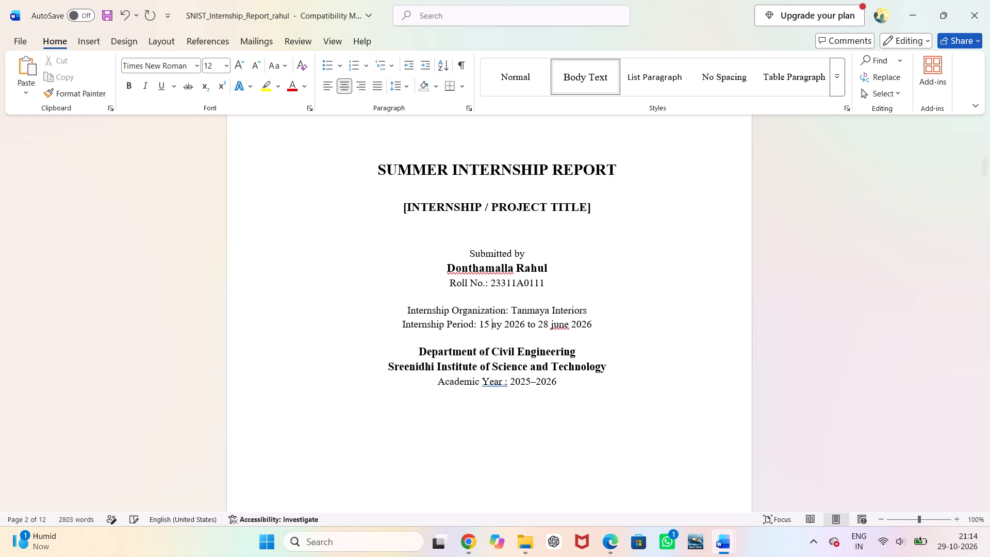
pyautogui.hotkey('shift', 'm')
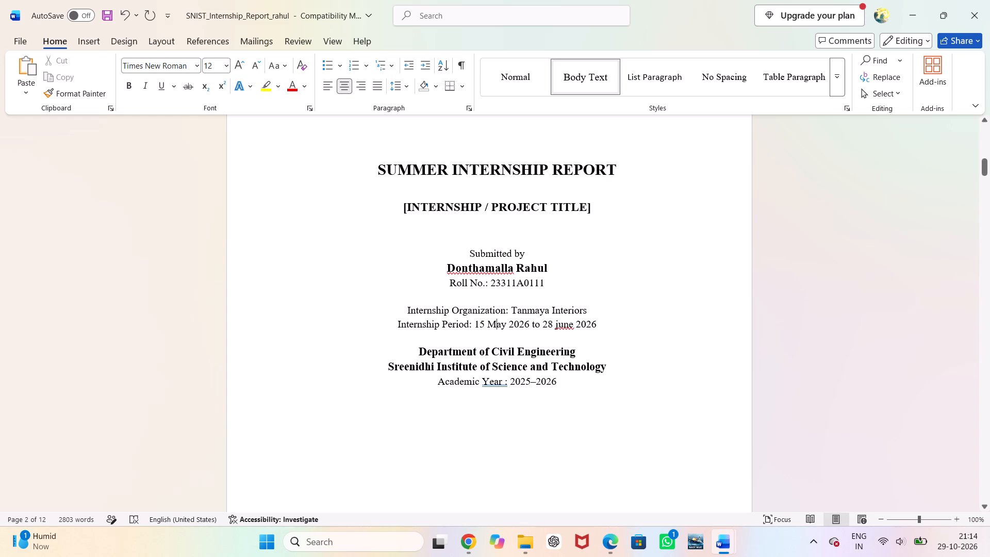
pyautogui.click(559, 326)
pyautogui.press('BackSpace')
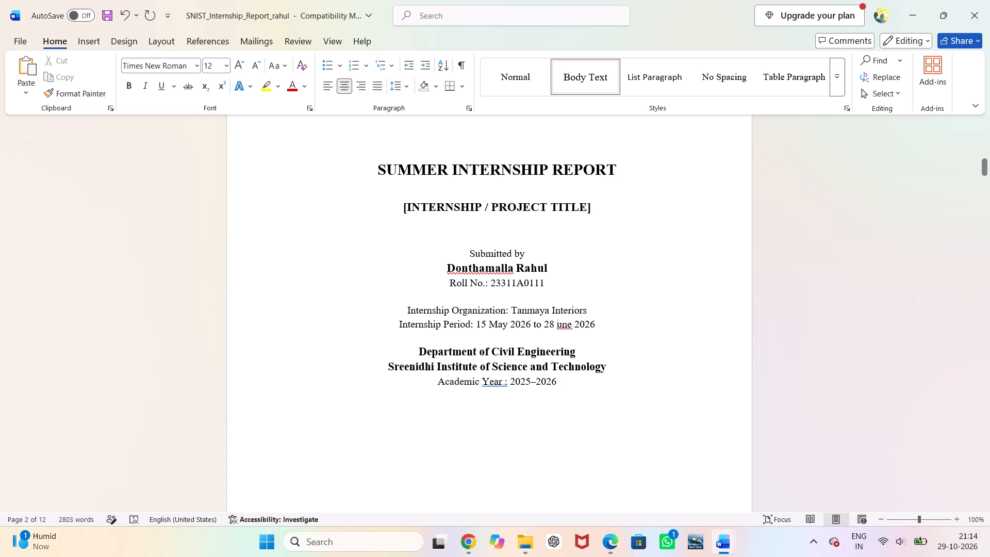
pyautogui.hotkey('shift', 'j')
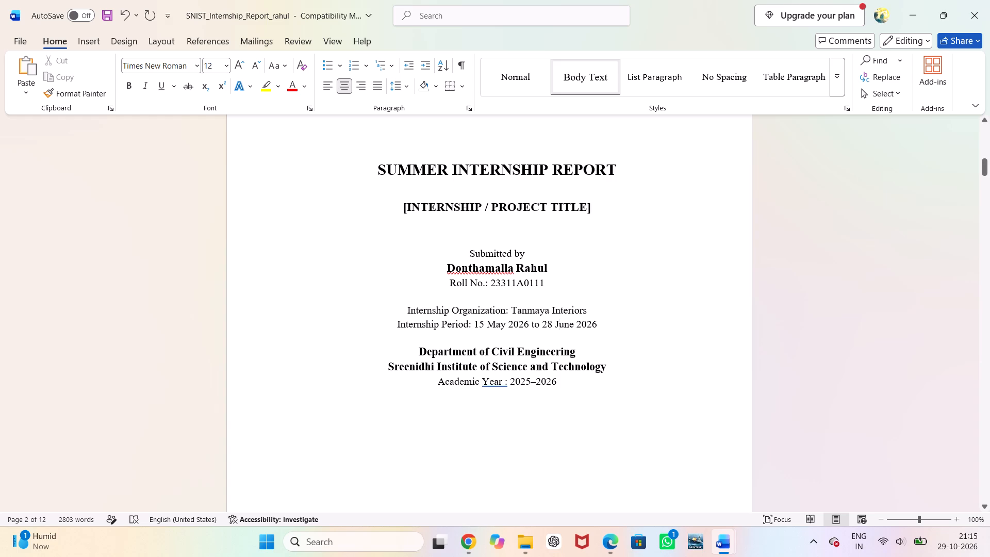
# Compare the inner title page with the cover page, checking the filled-in details and the project title.
pyautogui.scroll(5, 574, 382)
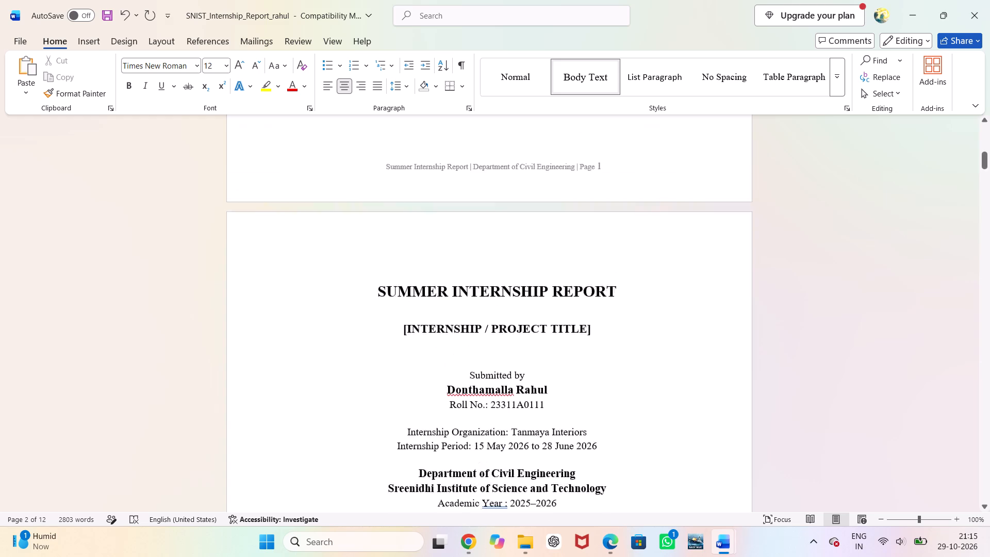
pyautogui.scroll(8, 579, 369)
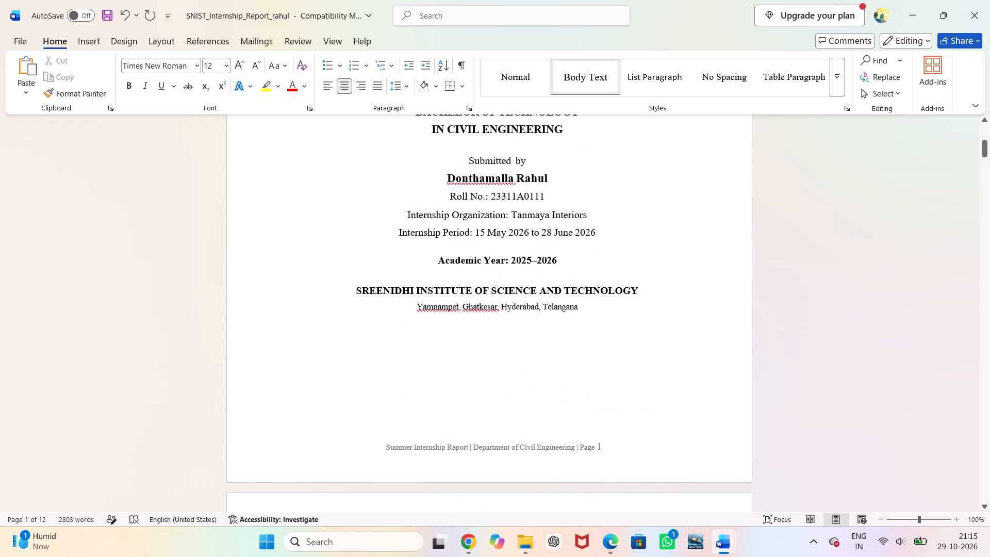
pyautogui.scroll(-13, 535, 278)
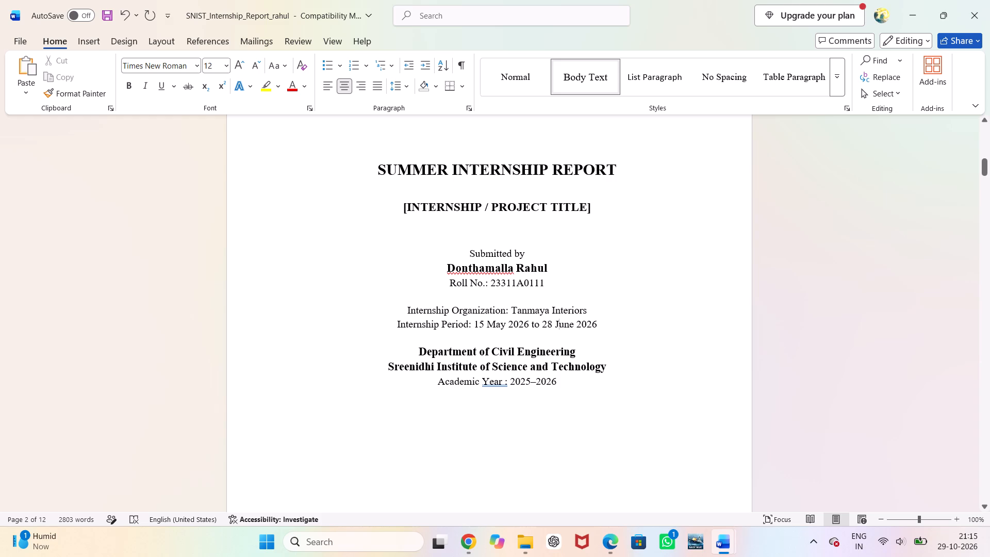
pyautogui.scroll(-2, 532, 343)
pyautogui.scroll(3, 532, 343)
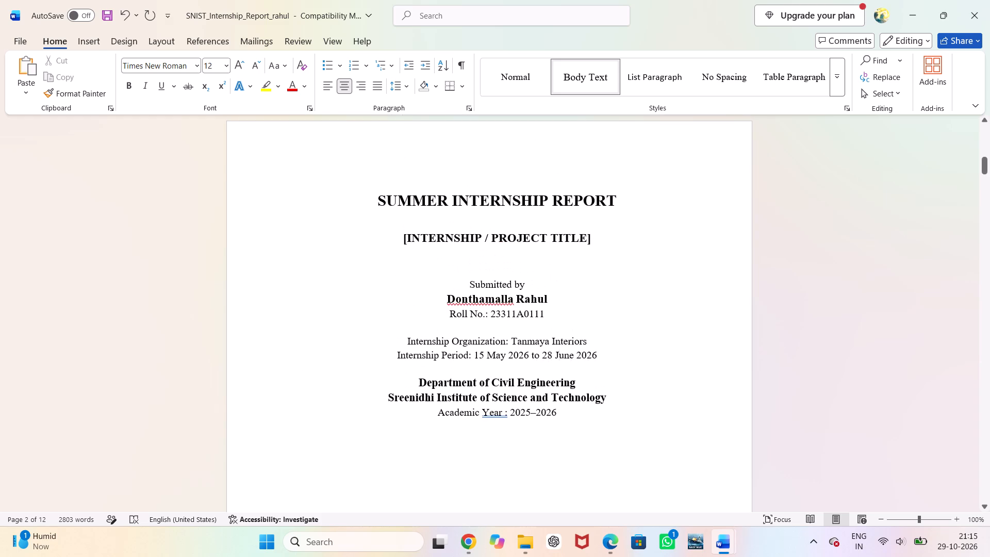
pyautogui.scroll(18, 532, 343)
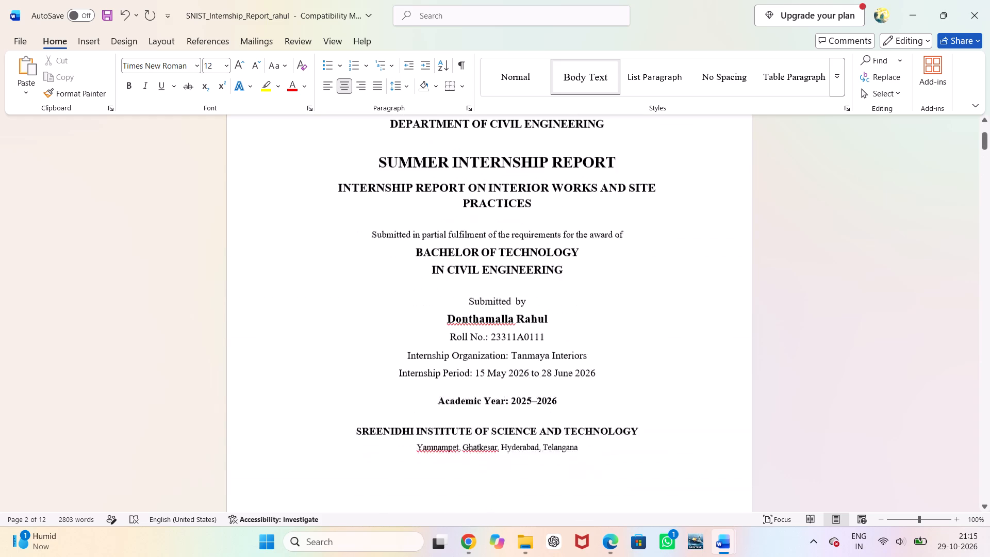
pyautogui.scroll(-7, 532, 343)
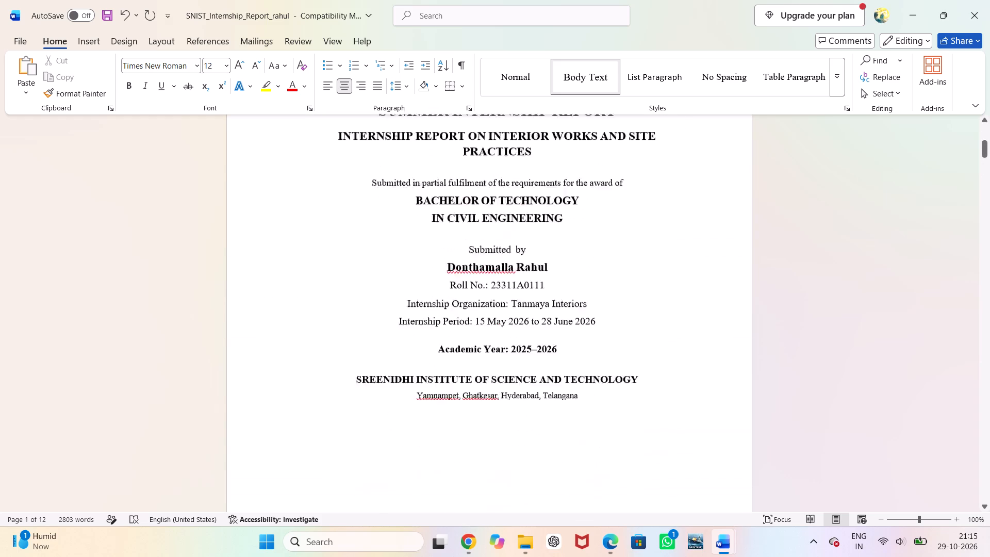
pyautogui.scroll(-5, 532, 343)
pyautogui.scroll(4, 532, 342)
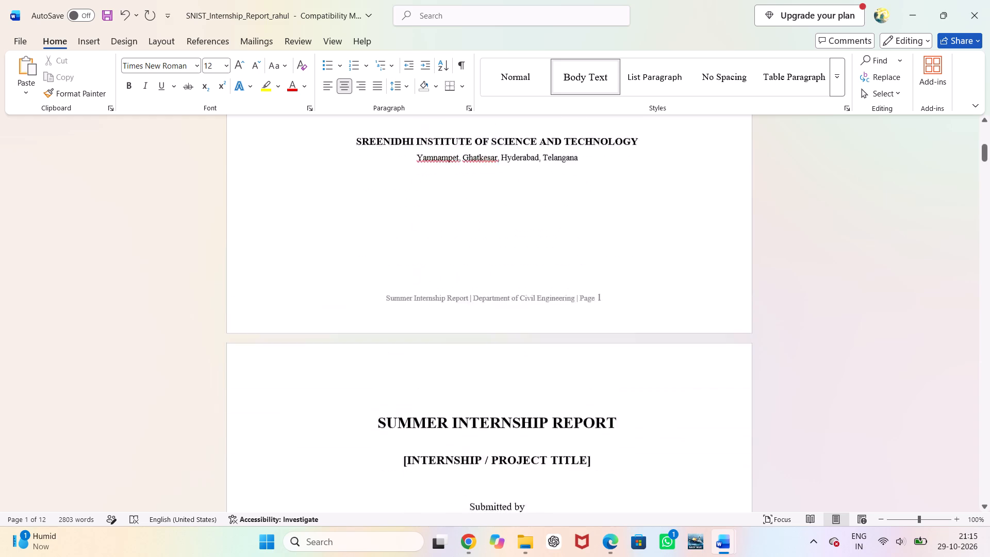
pyautogui.scroll(8, 532, 342)
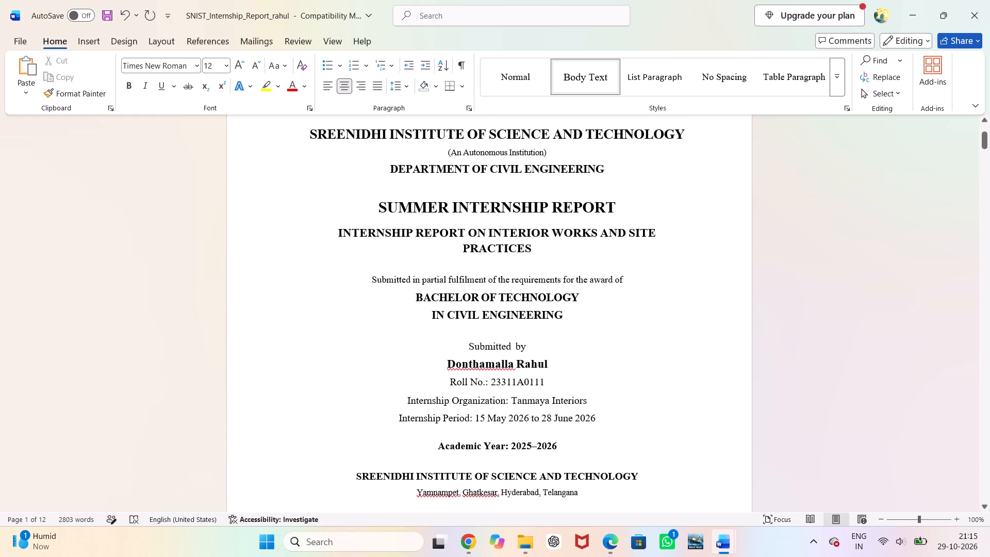
# Check the placement of the project title on the cover and inner title pages of the NBA/NAAC template against the report.
pyautogui.scroll(-7, 483, 309)
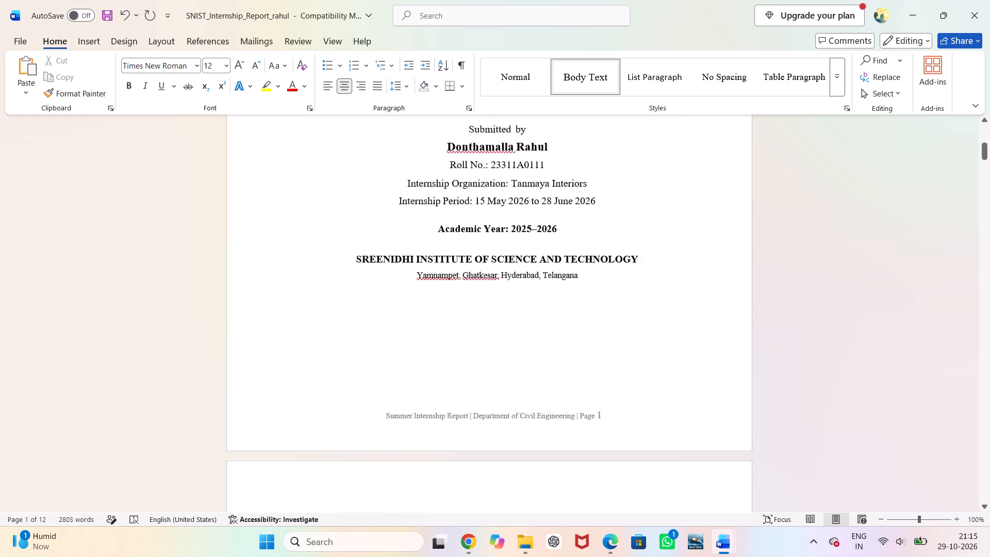
pyautogui.scroll(-8, 483, 309)
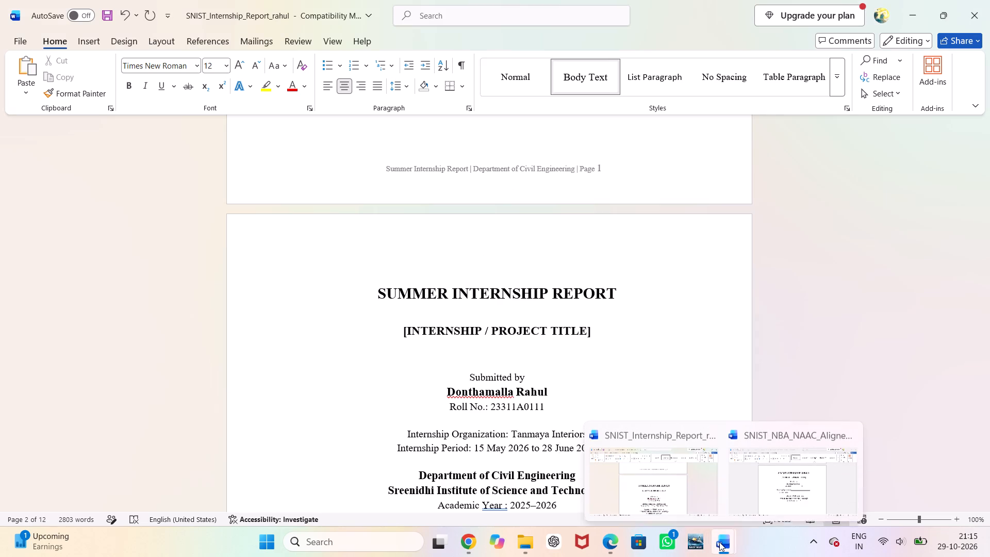
pyautogui.click(787, 477)
pyautogui.scroll(6, 684, 387)
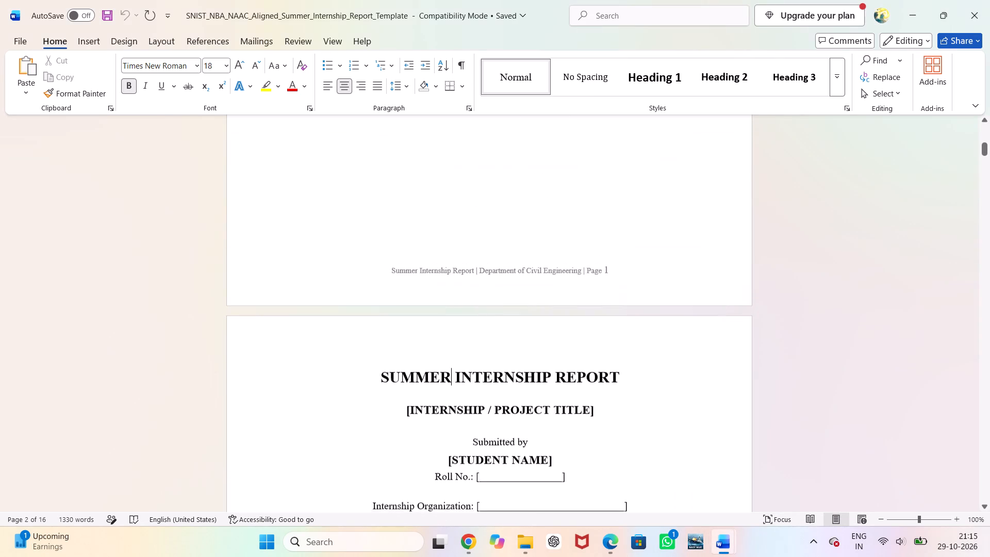
pyautogui.scroll(11, 684, 387)
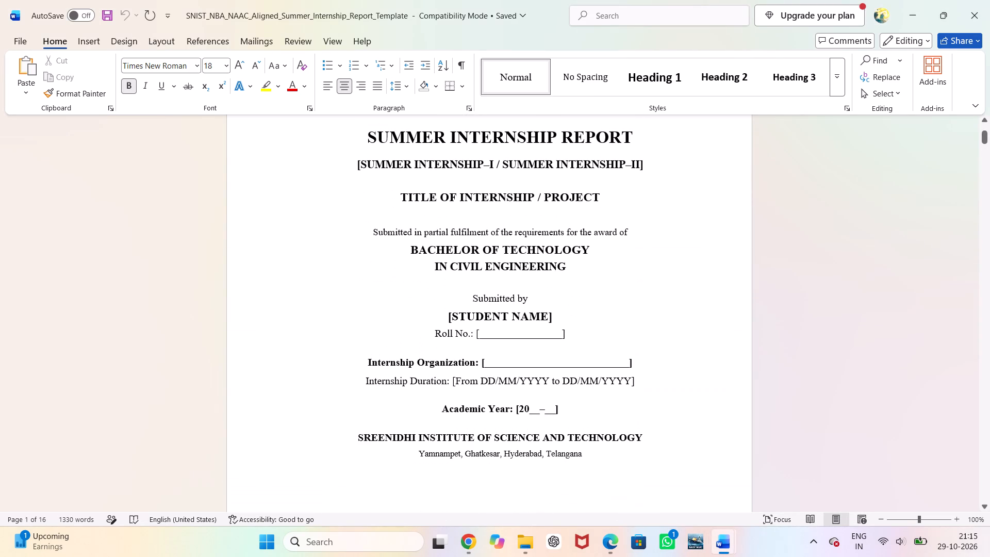
pyautogui.scroll(2, 684, 387)
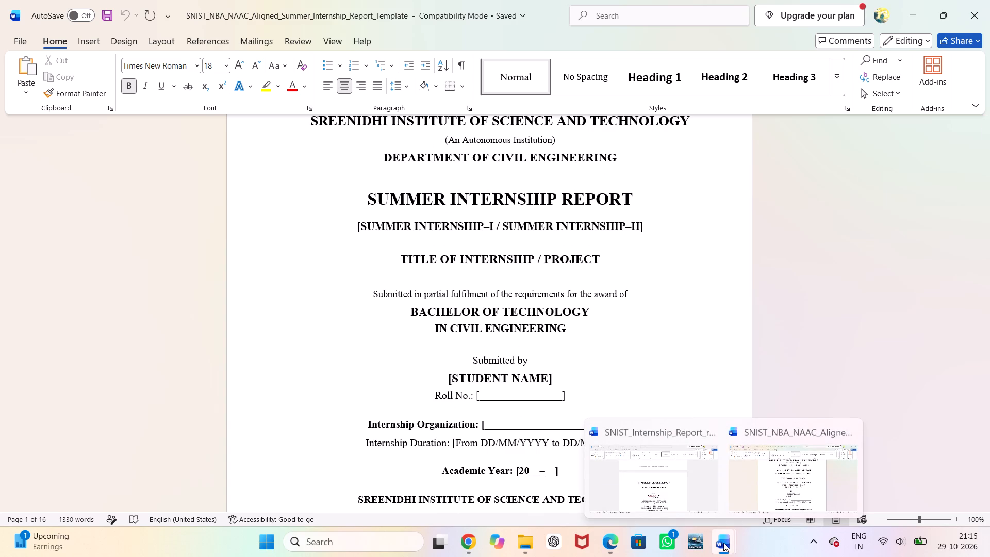
# Replace "[INTERNSHIP / PROJECT TITLE]" on the report's inner title page with the cover page's title, "INTERNSHIP REPORT ON INTERIOR WORKS AND SITE PRACTICES".
pyautogui.click(685, 466)
pyautogui.scroll(14, 626, 412)
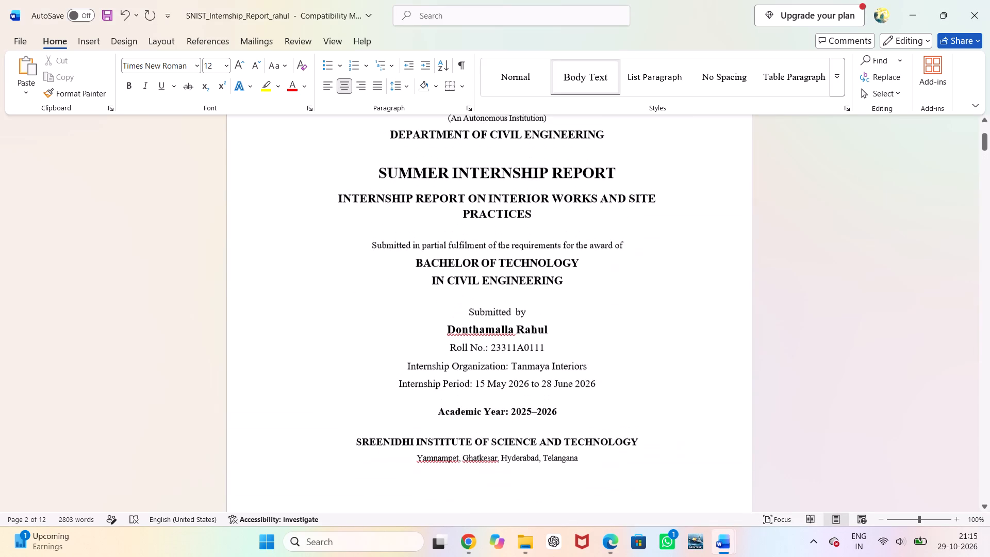
pyautogui.scroll(1, 626, 412)
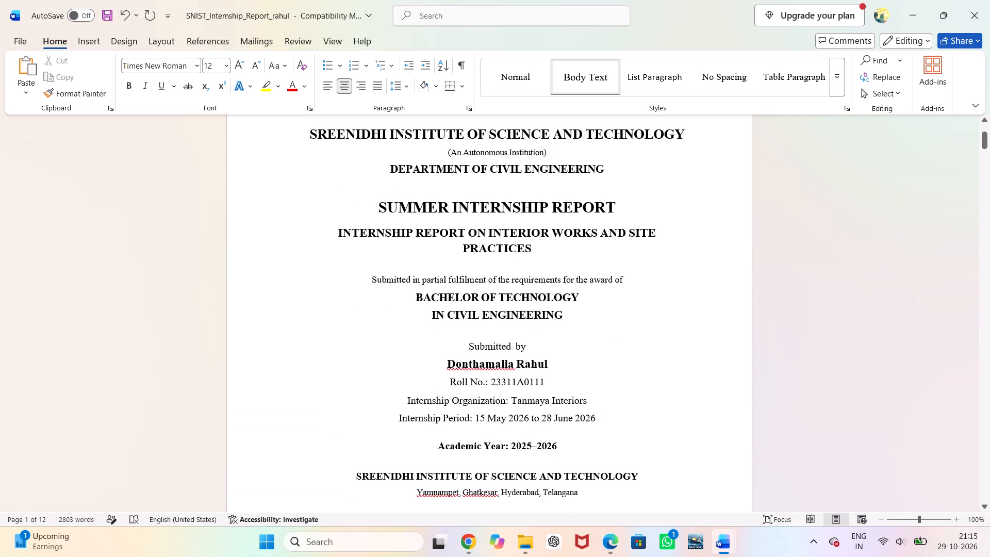
pyautogui.scroll(4, 648, 378)
pyautogui.scroll(-3, 514, 430)
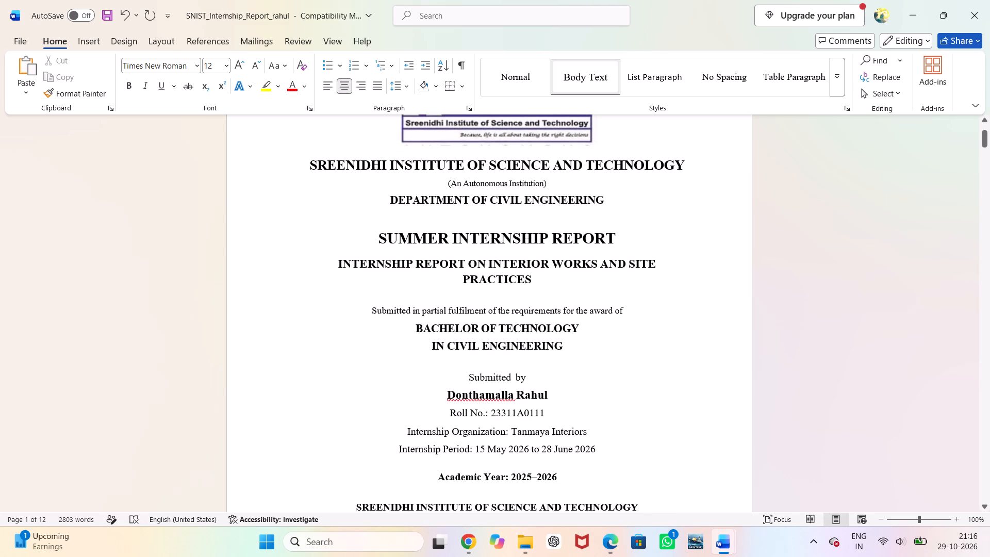
pyautogui.moveTo(335, 263); pyautogui.dragTo(472, 272)
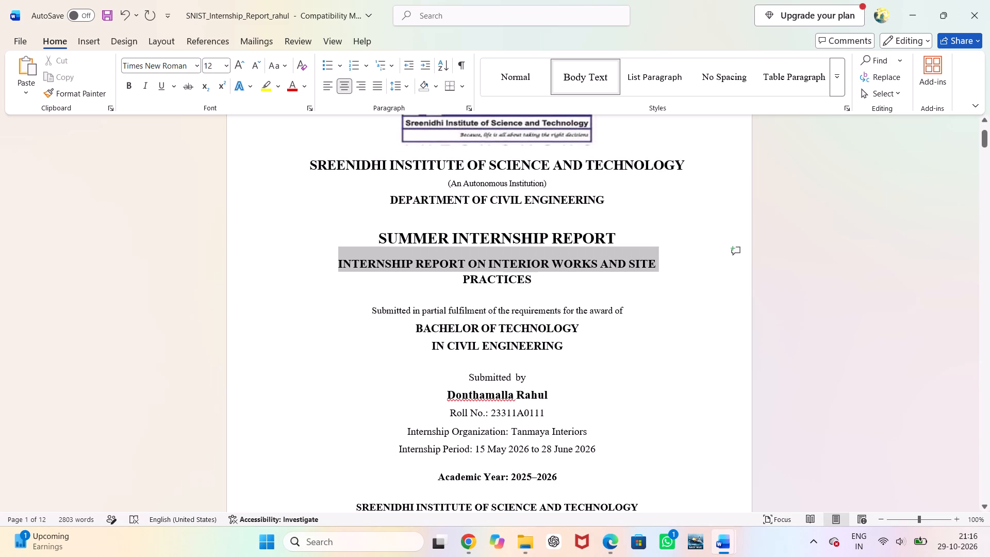
pyautogui.moveTo(472, 272); pyautogui.dragTo(516, 281)
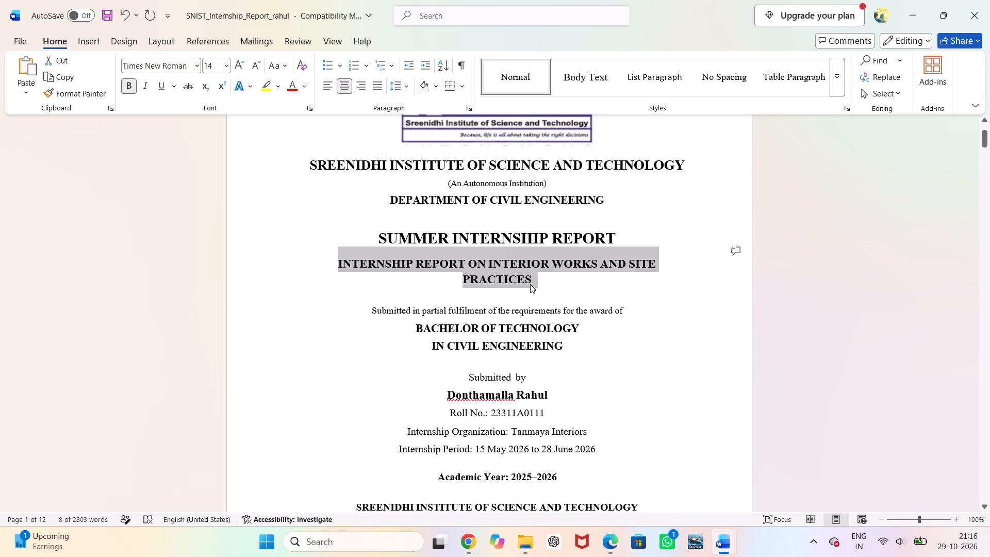
pyautogui.hotkey('ctrl', 'c')
pyautogui.scroll(-17, 524, 376)
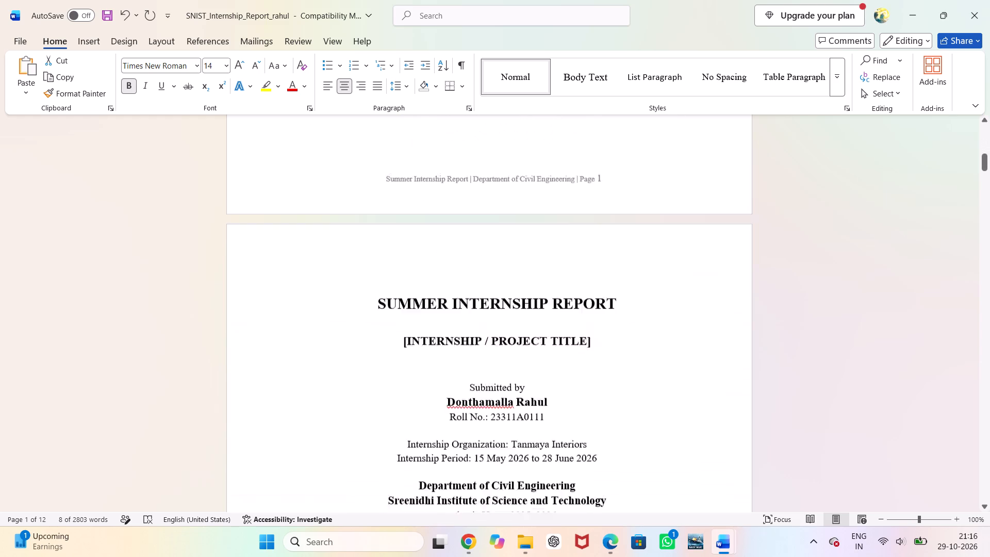
pyautogui.moveTo(403, 300); pyautogui.dragTo(524, 307)
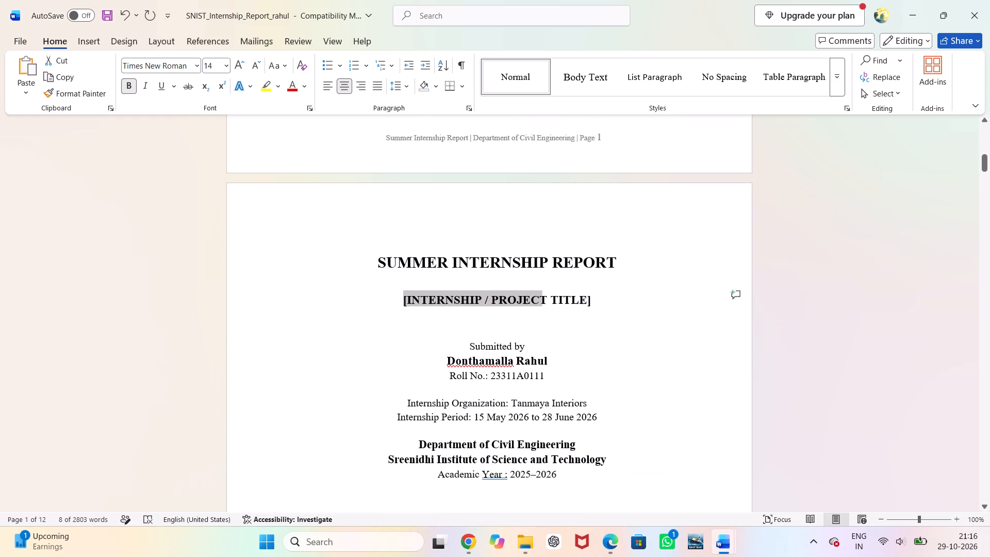
pyautogui.moveTo(524, 307); pyautogui.dragTo(576, 308)
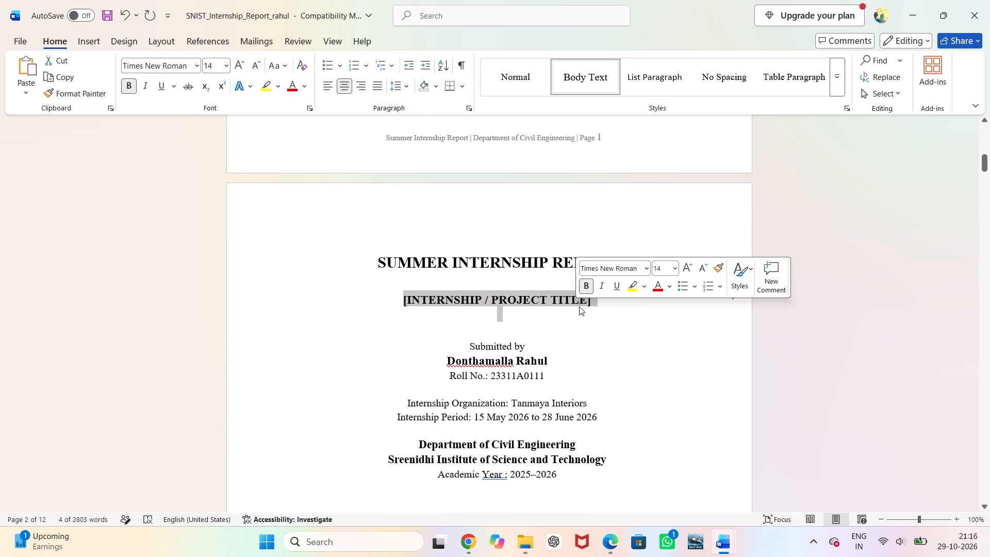
pyautogui.hotkey('ctrl', 'v')
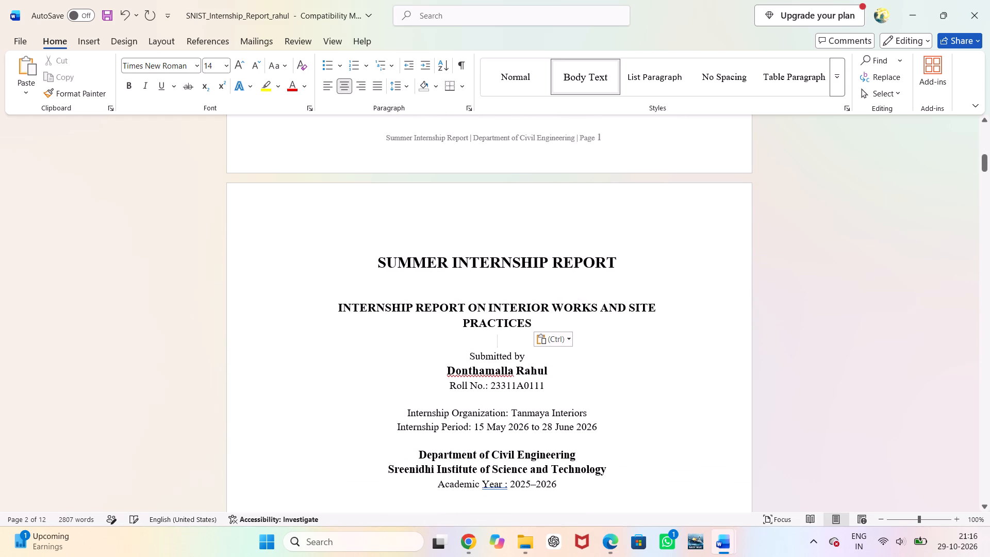
pyautogui.click(630, 379)
# Review the completed inner title page of the report and compare its layout with the template's inner title page.
pyautogui.scroll(-2, 610, 379)
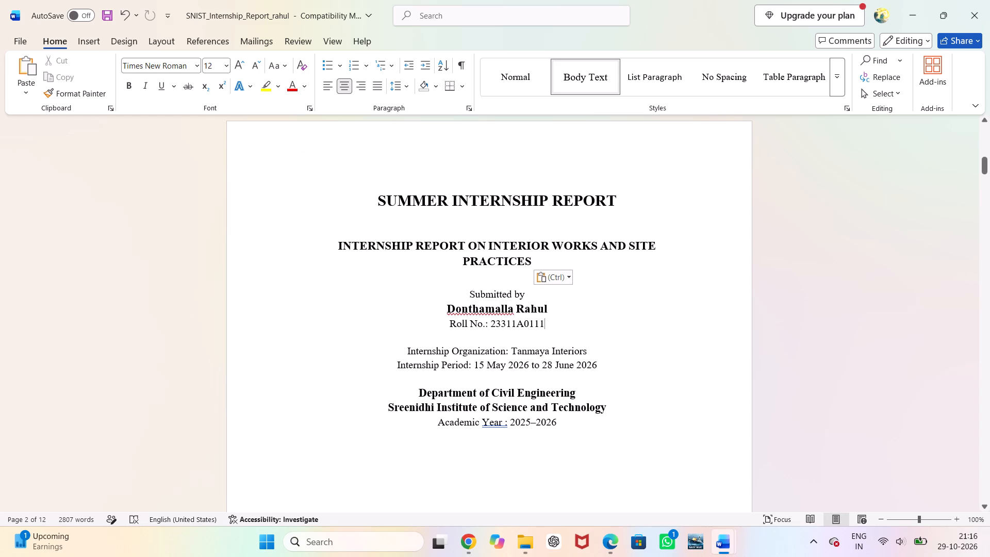
pyautogui.scroll(-2, 609, 375)
pyautogui.scroll(3, 609, 375)
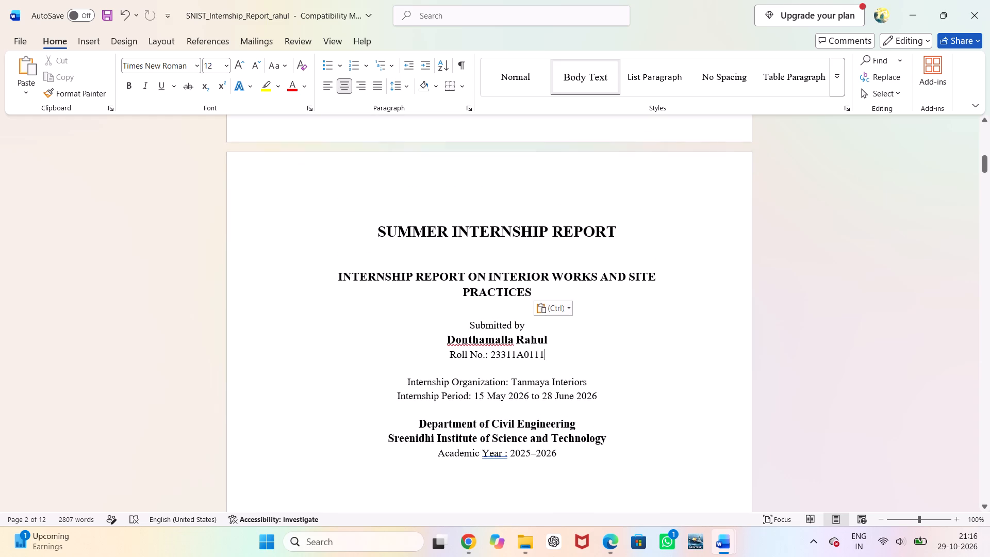
pyautogui.scroll(-2, 609, 375)
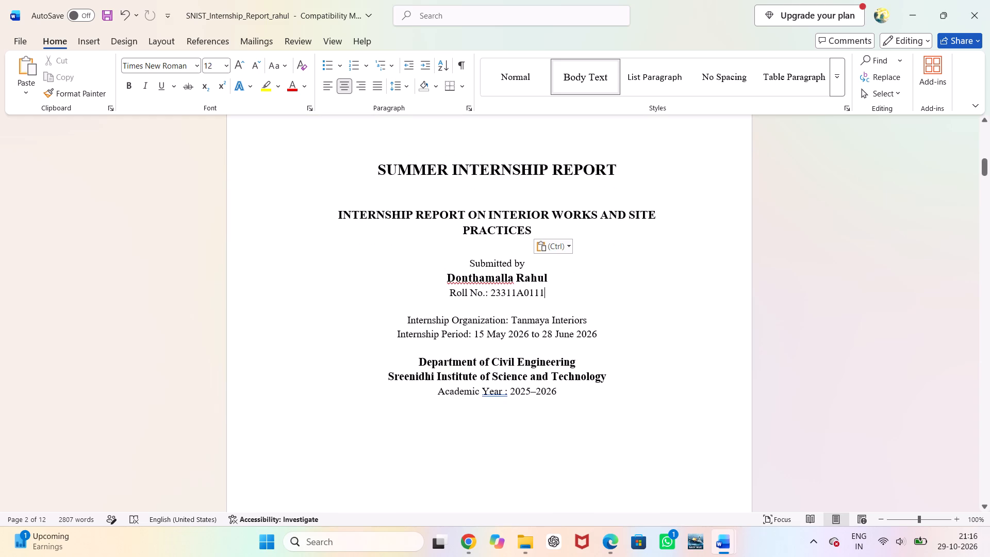
pyautogui.scroll(-13, 609, 375)
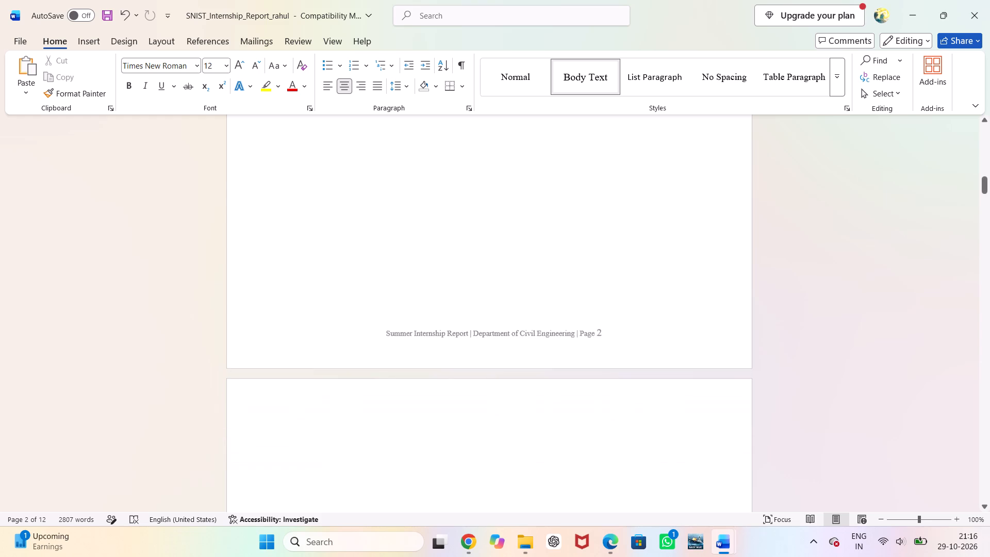
pyautogui.scroll(17, 609, 375)
pyautogui.scroll(-4, 609, 375)
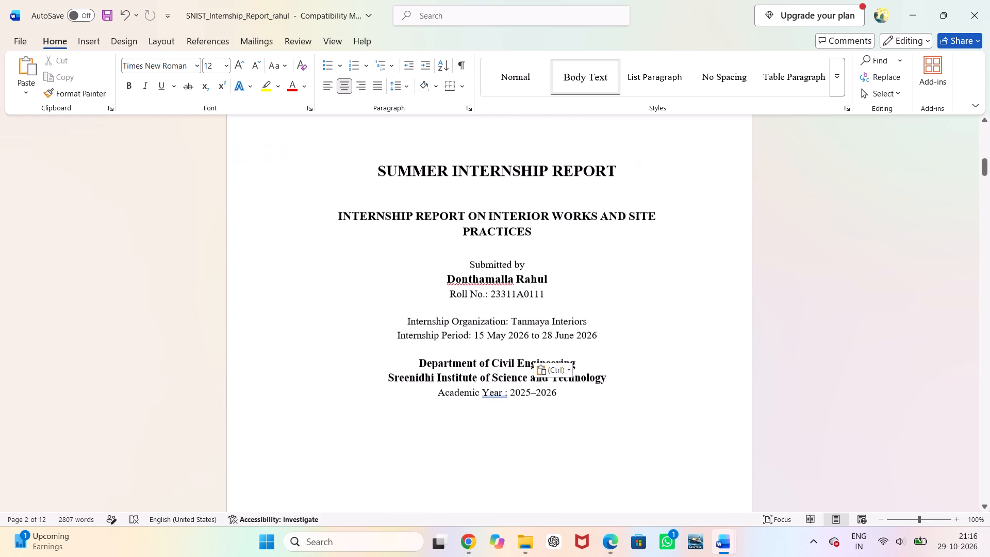
pyautogui.scroll(-4, 609, 375)
pyautogui.scroll(4, 609, 375)
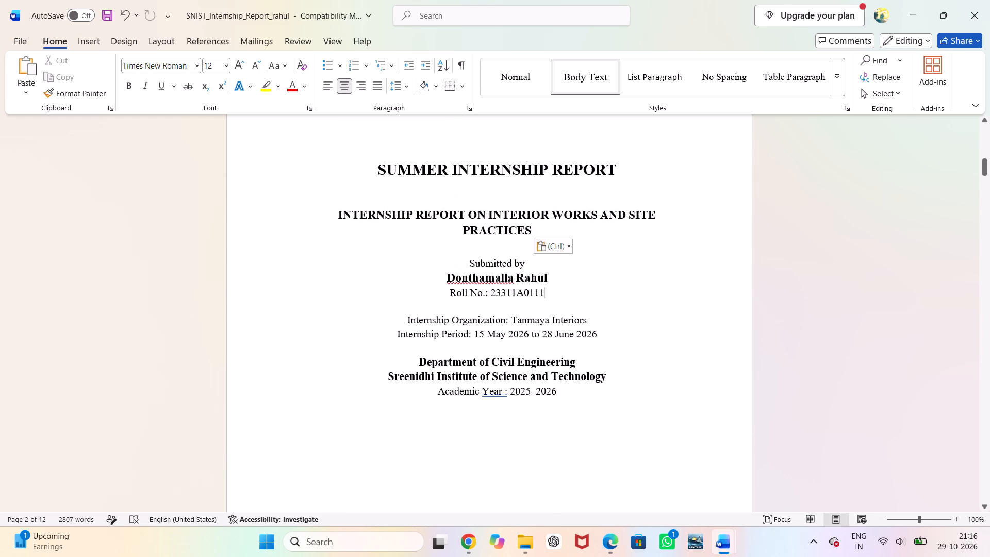
pyautogui.scroll(-10, 609, 375)
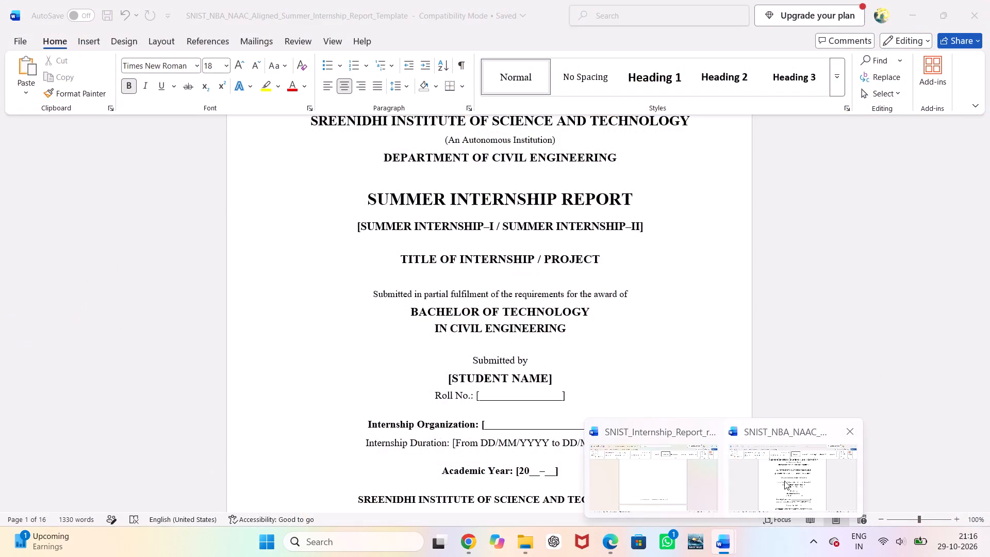
pyautogui.click(784, 481)
pyautogui.scroll(-20, 649, 411)
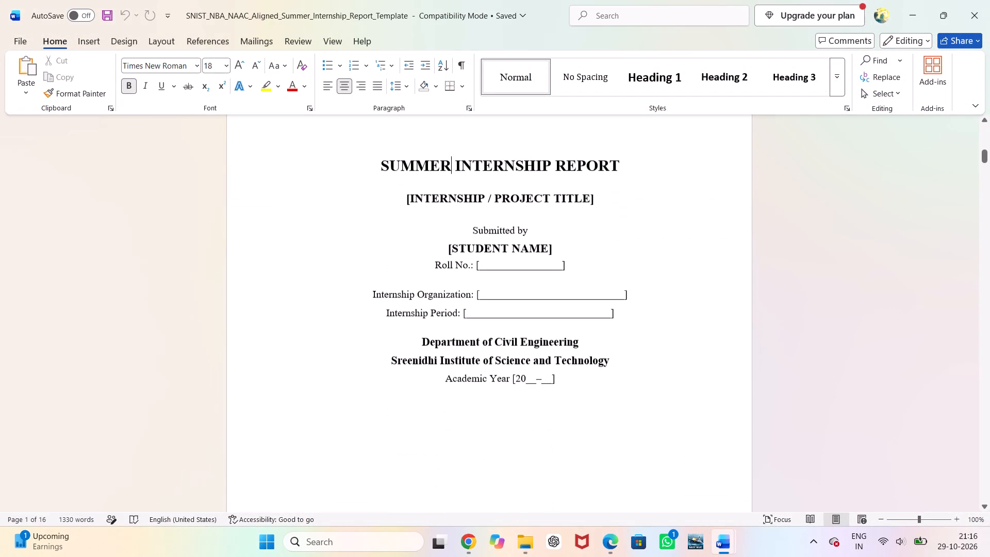
pyautogui.scroll(5, 648, 411)
pyautogui.scroll(-4, 648, 411)
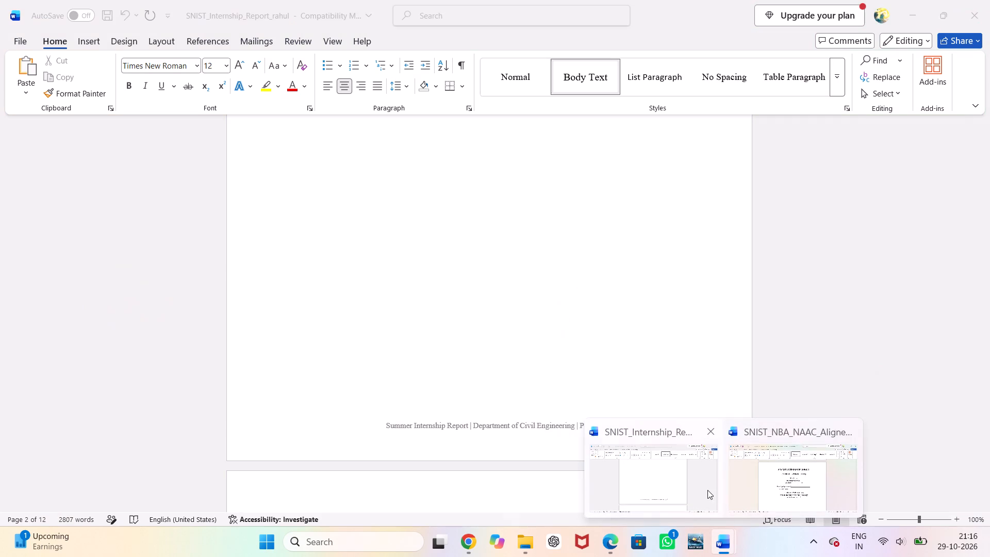
pyautogui.click(704, 489)
pyautogui.scroll(10, 600, 437)
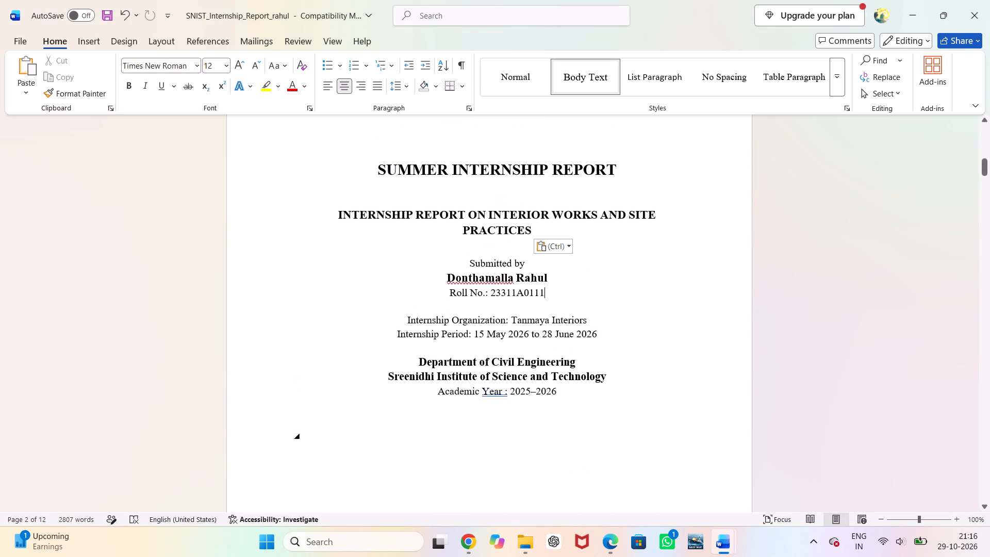
# Place the insertion point in the blank space above the Student Declaration heading on the report's third page.
pyautogui.scroll(-20, 599, 430)
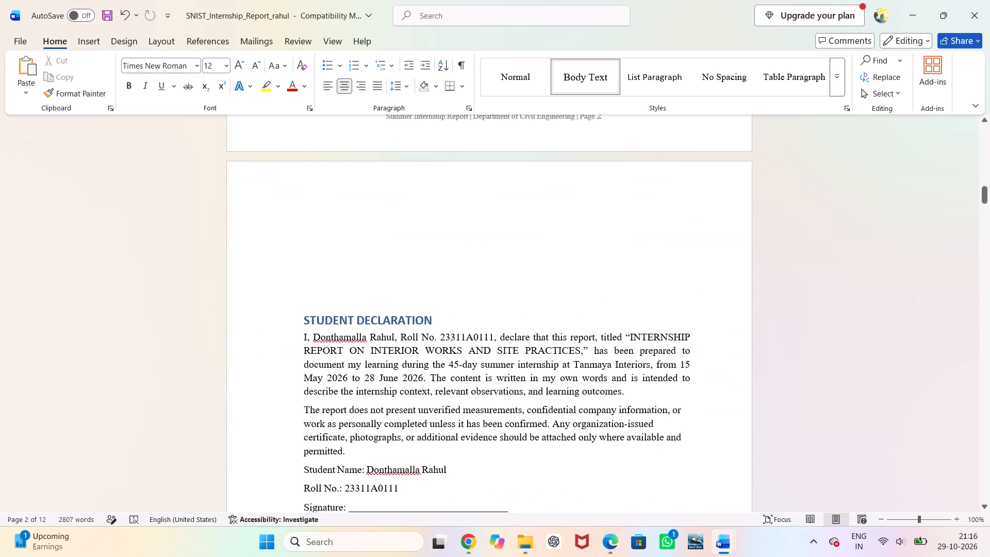
pyautogui.click(501, 272)
pyautogui.click(509, 247)
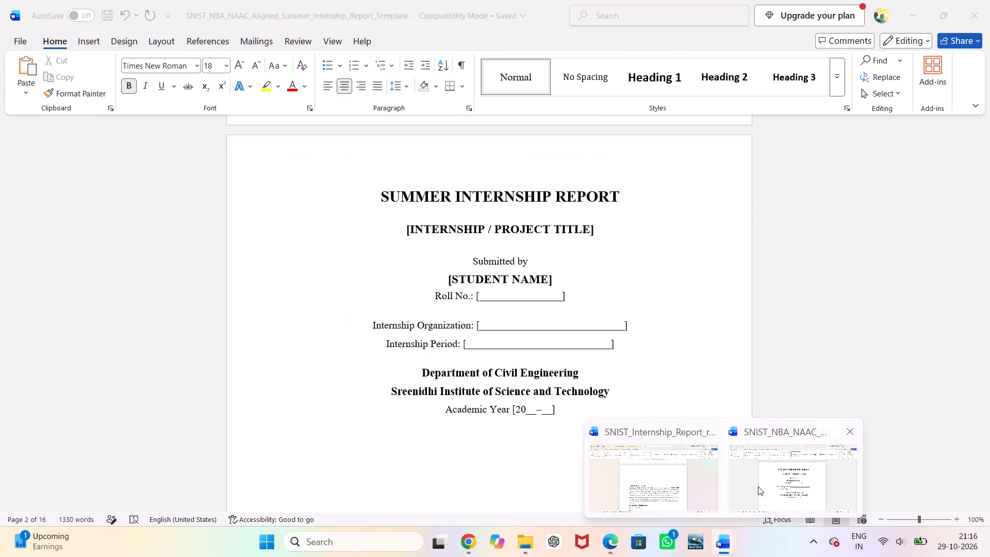
# Switch to the NBA/NAAC template and examine the "Certificate from the Internship Organization" page that follows the inner title page.
pyautogui.click(758, 486)
pyautogui.scroll(-19, 622, 384)
pyautogui.scroll(-2, 621, 383)
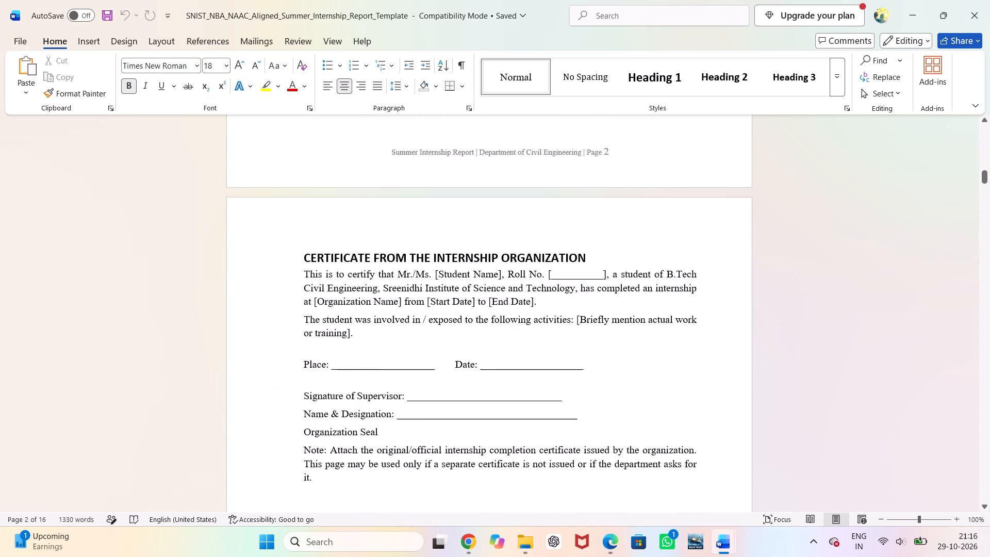
pyautogui.scroll(-1, 621, 383)
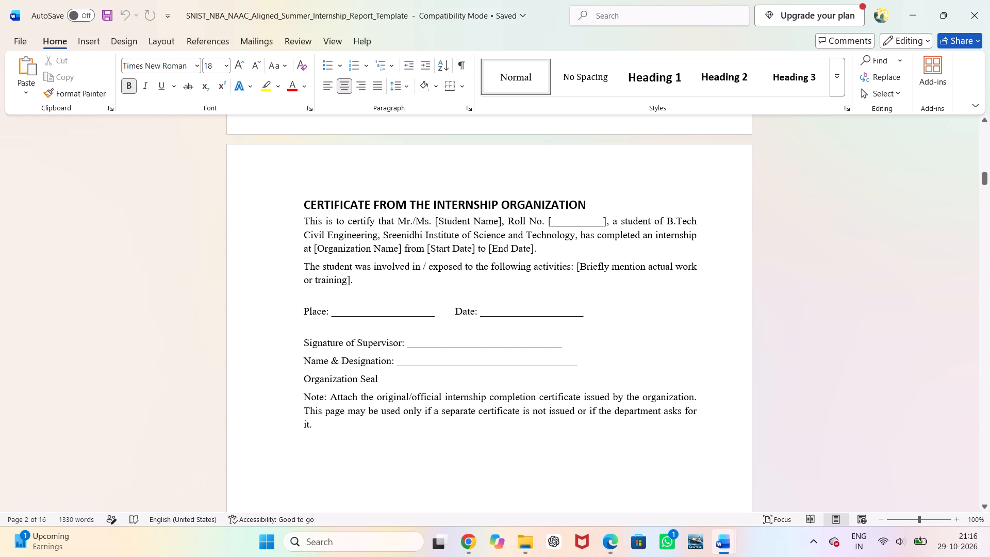
pyautogui.scroll(-3, 619, 383)
pyautogui.scroll(3, 614, 377)
pyautogui.click(523, 206)
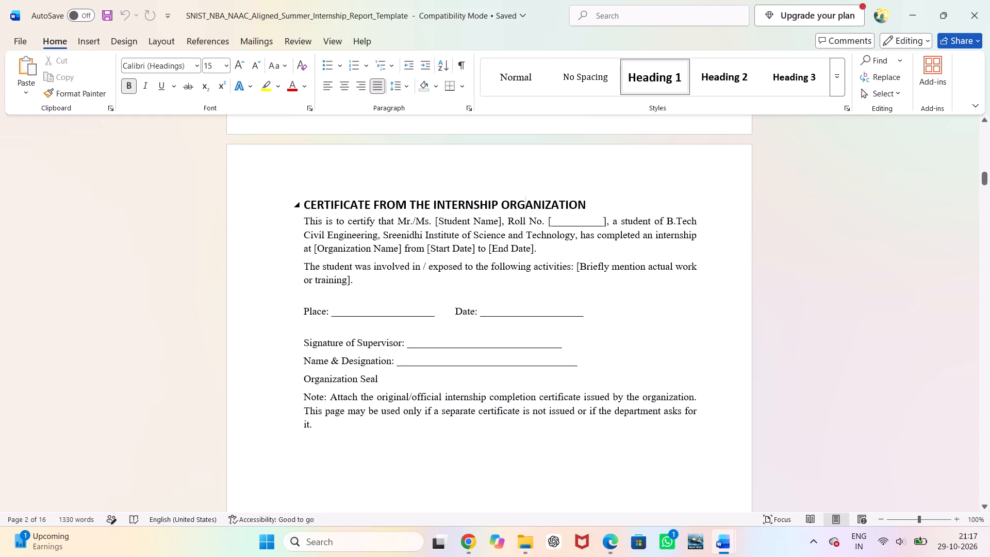
# Check the order of the template's inner title, certificate and student declaration pages, and read the certificate wording.
pyautogui.scroll(19, 523, 206)
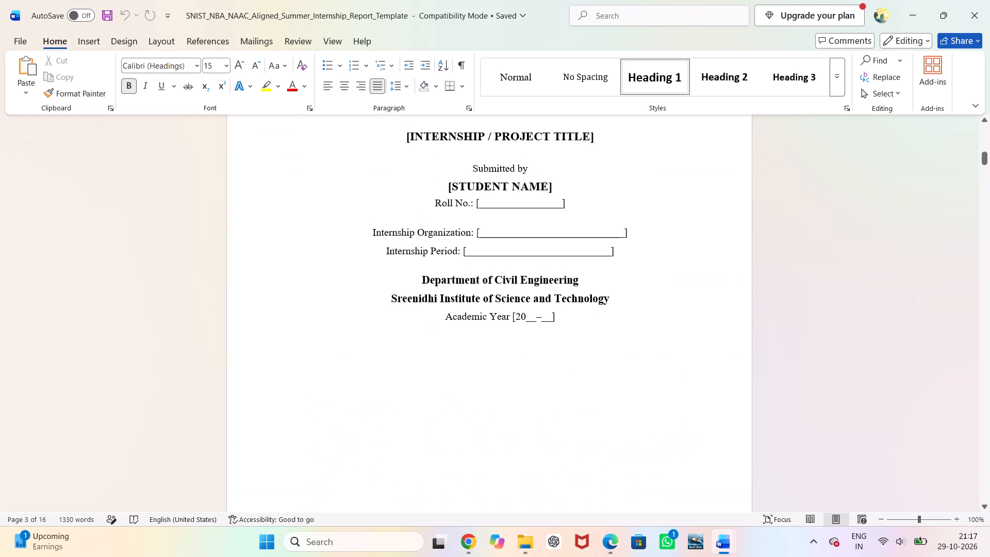
pyautogui.scroll(5, 523, 206)
pyautogui.scroll(-19, 516, 223)
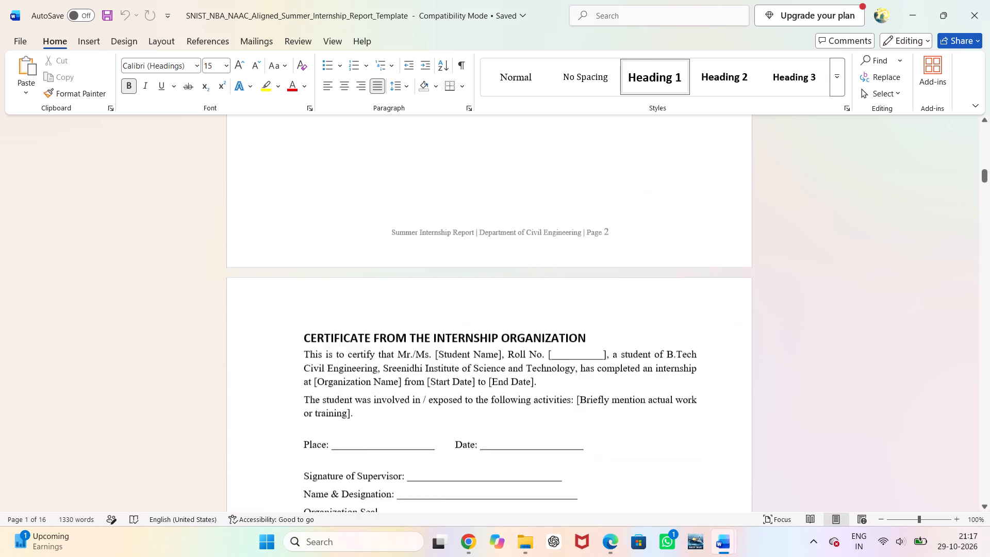
pyautogui.scroll(-20, 516, 223)
pyautogui.scroll(-4, 516, 223)
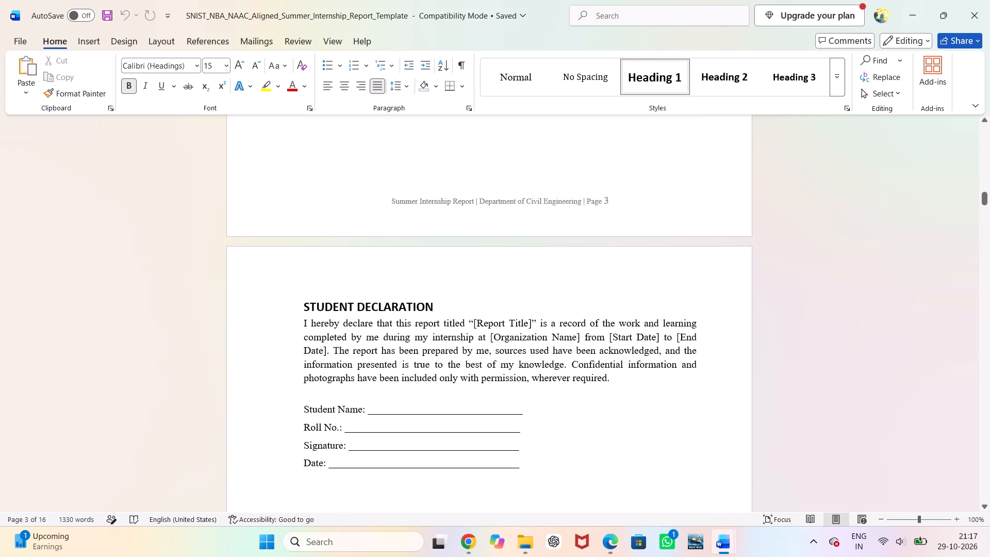
pyautogui.click(405, 307)
pyautogui.scroll(17, 405, 307)
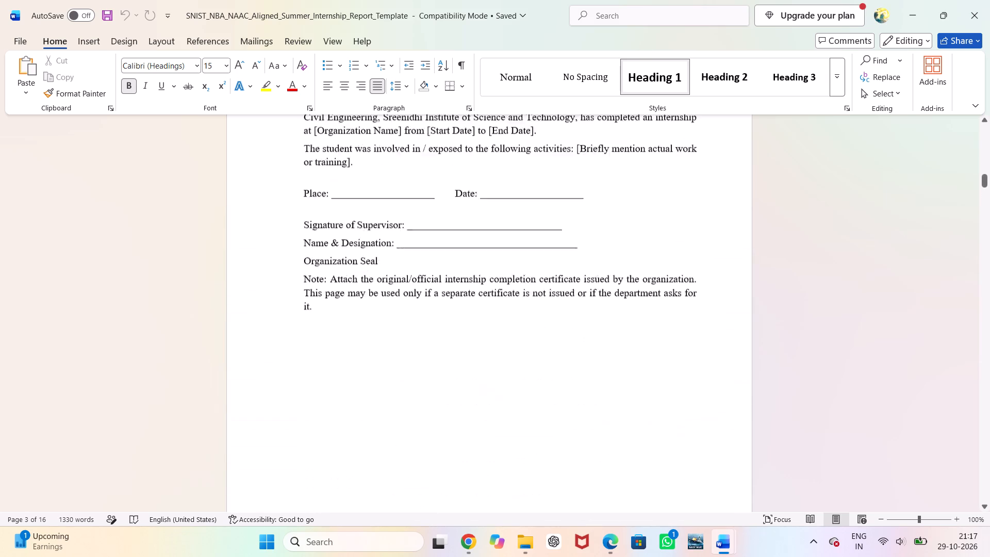
pyautogui.scroll(5, 405, 308)
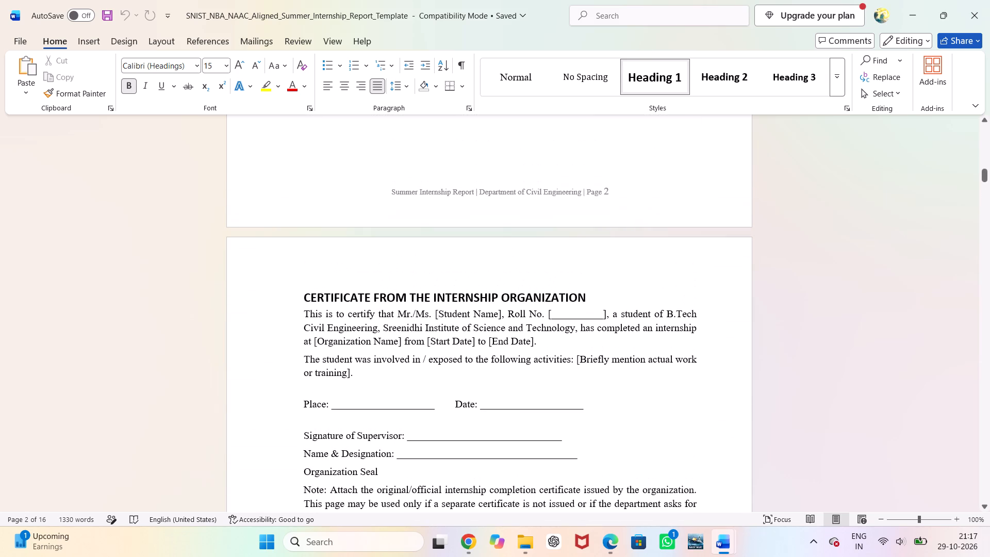
pyautogui.click(467, 300)
pyautogui.click(398, 333)
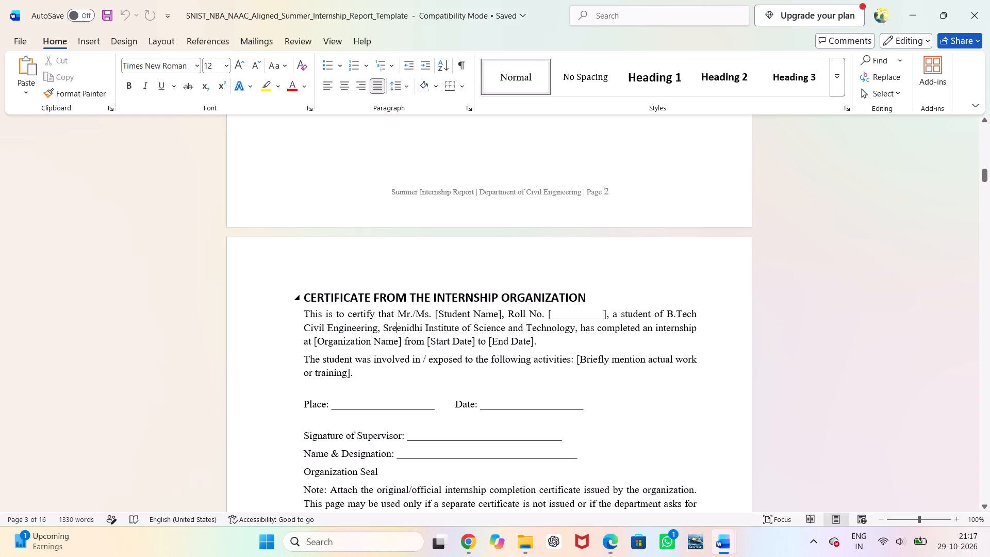
pyautogui.click(426, 300)
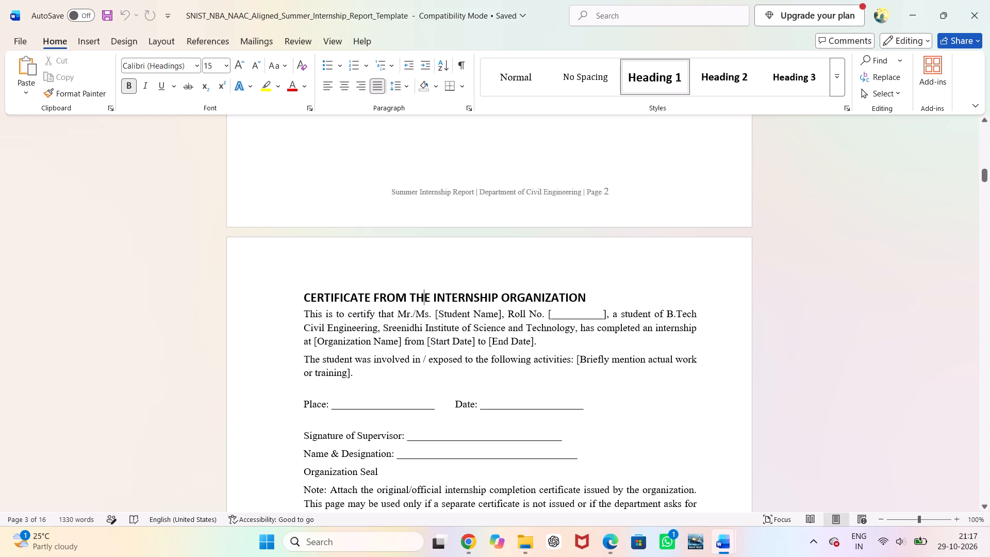
# Copy the template's whole "Certificate from the Internship Organization" section, including the note, into the report above the Student Declaration.
pyautogui.scroll(-16, 480, 310)
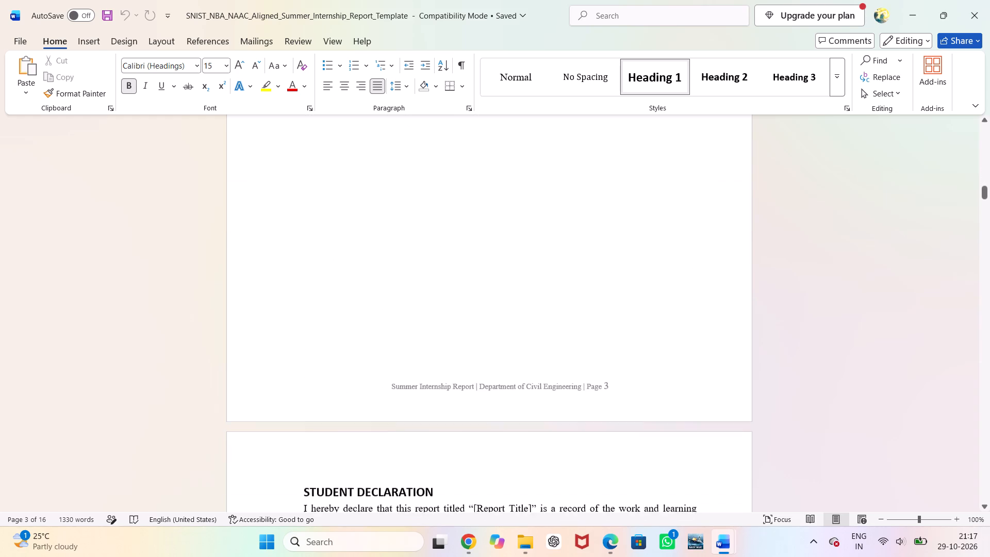
pyautogui.scroll(-12, 480, 310)
pyautogui.scroll(13, 480, 310)
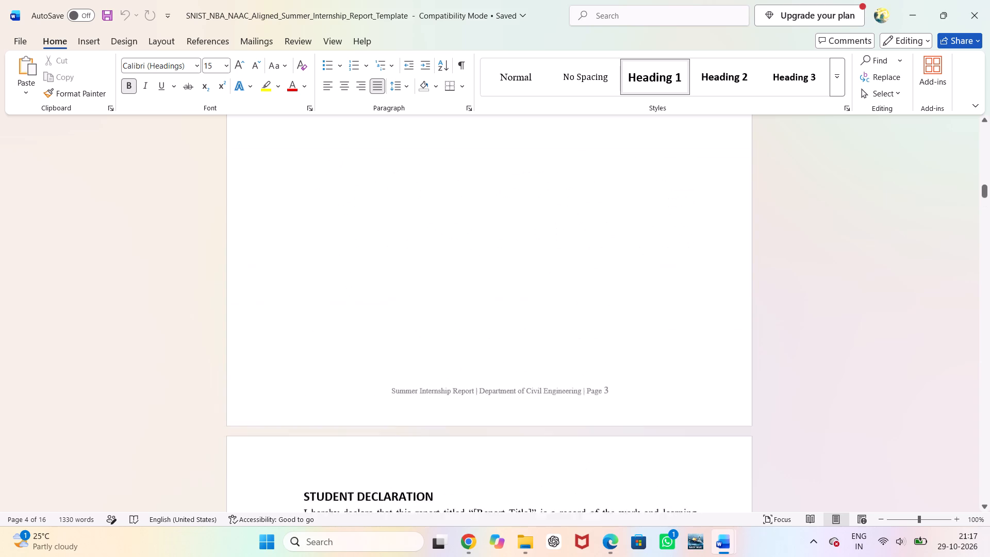
pyautogui.scroll(11, 479, 335)
pyautogui.moveTo(303, 170); pyautogui.dragTo(445, 389)
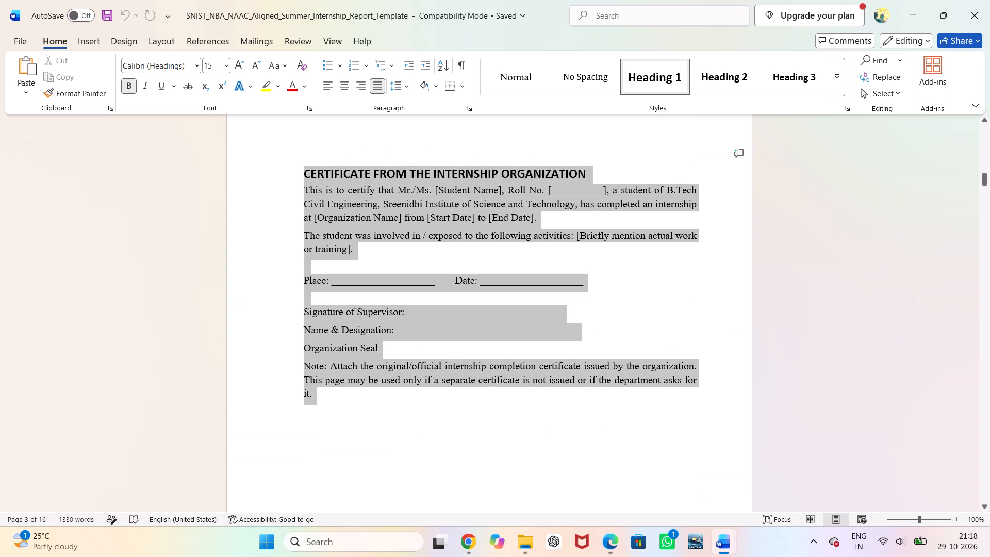
pyautogui.moveTo(445, 389); pyautogui.dragTo(446, 396)
pyautogui.hotkey('ctrl', 'c')
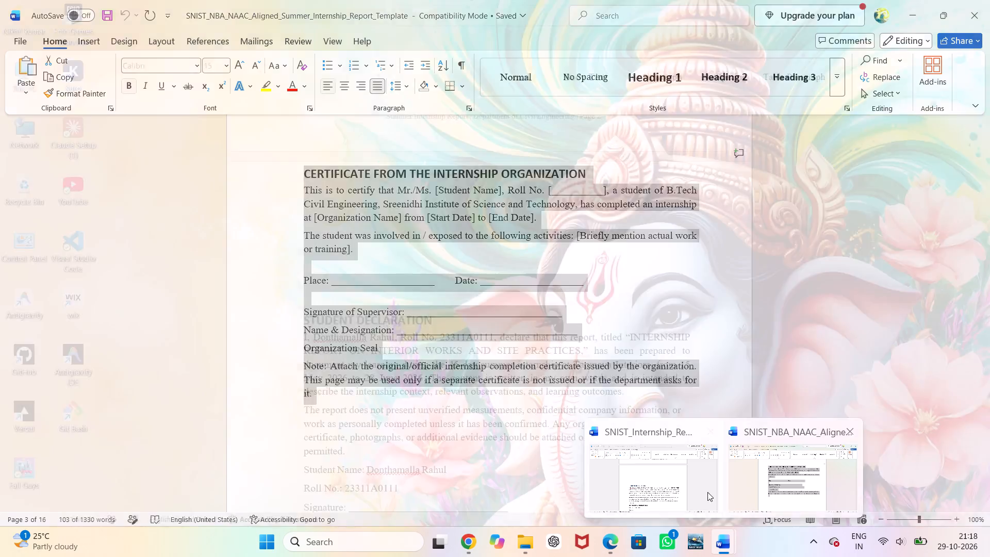
pyautogui.click(682, 490)
pyautogui.scroll(19, 431, 285)
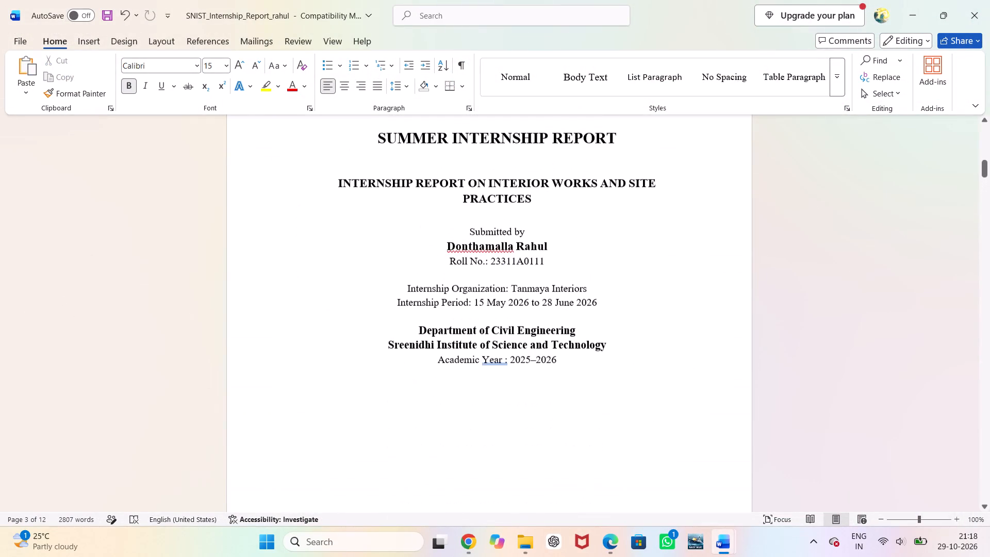
pyautogui.scroll(7, 437, 280)
pyautogui.scroll(-18, 437, 281)
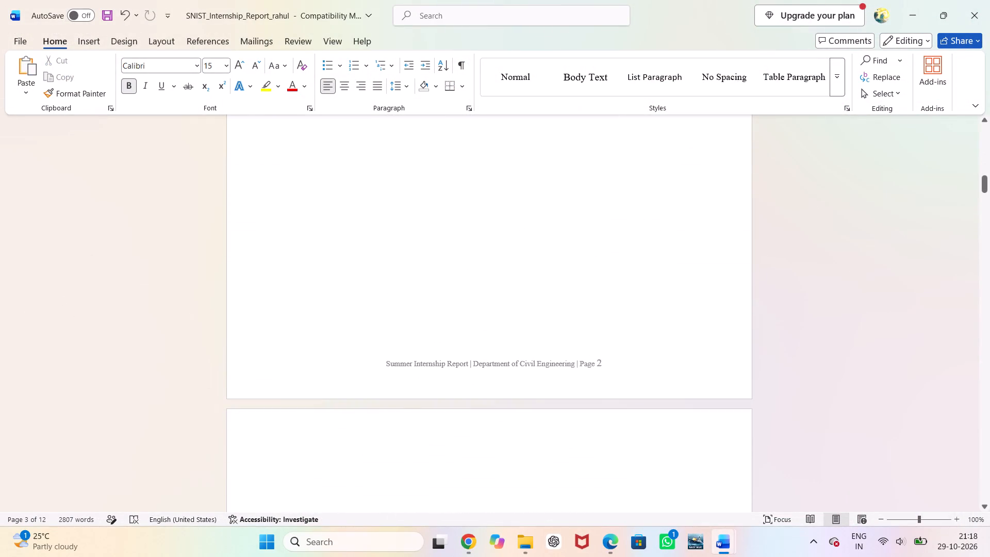
pyautogui.scroll(-1, 424, 419)
pyautogui.scroll(-5, 366, 420)
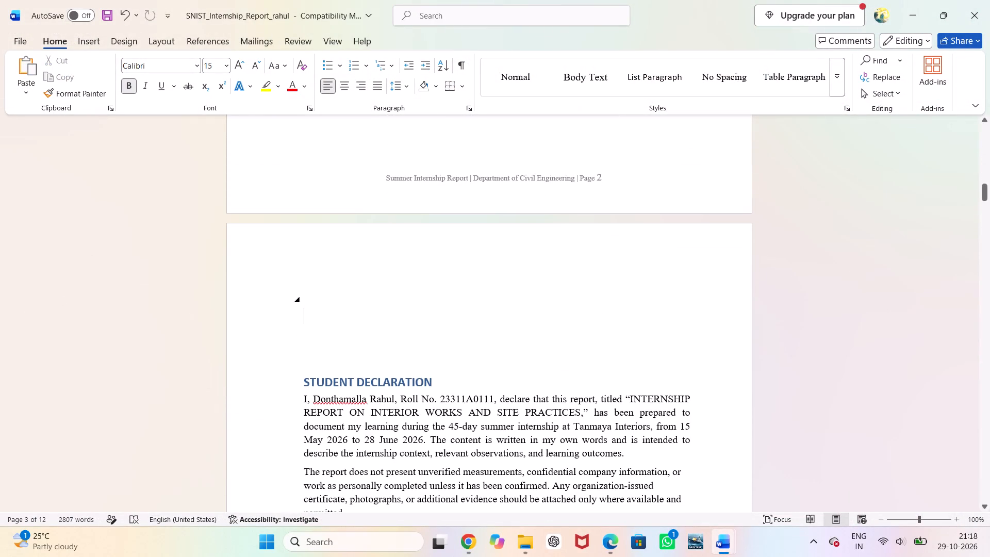
pyautogui.hotkey('ctrl', 'v')
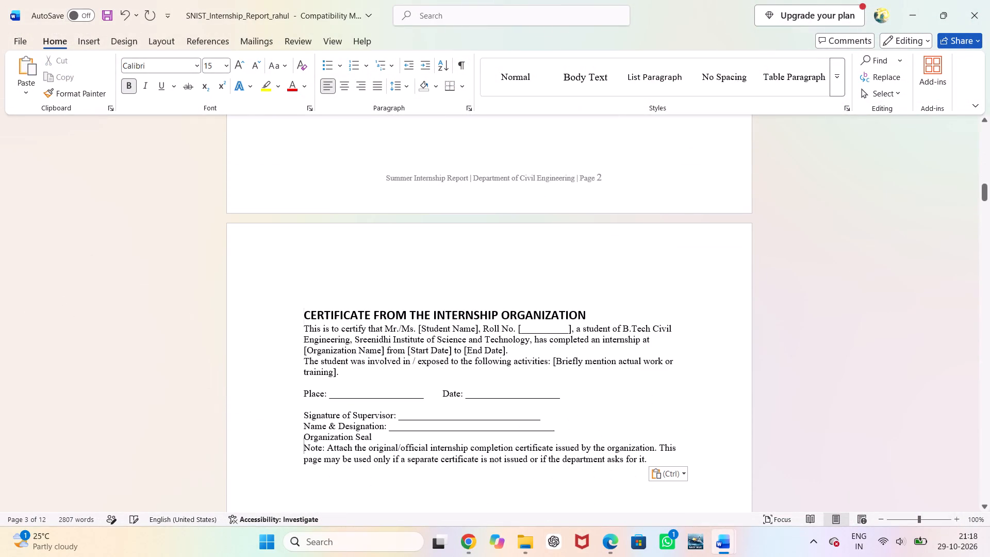
# Insert blank lines below the pasted certificate text so that the Student Declaration starts on the next page.
pyautogui.scroll(-6, 384, 329)
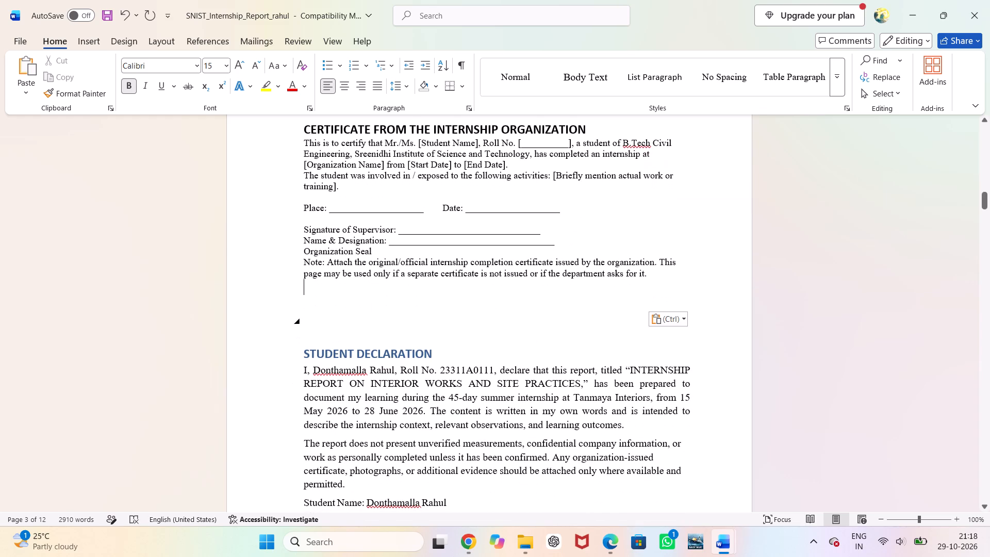
pyautogui.press('Return')
pyautogui.press('Return')
pyautogui.press('Return')
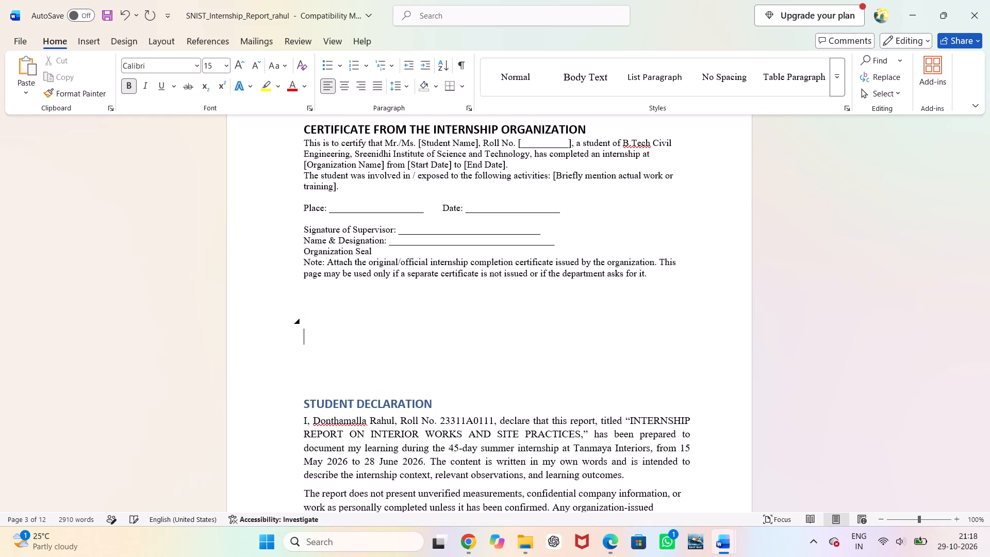
pyautogui.press('Return')
pyautogui.press('Return')
pyautogui.press('Return')
pyautogui.press('Return')
pyautogui.press('Return')
pyautogui.press('Return')
pyautogui.press('Return')
pyautogui.press('Return')
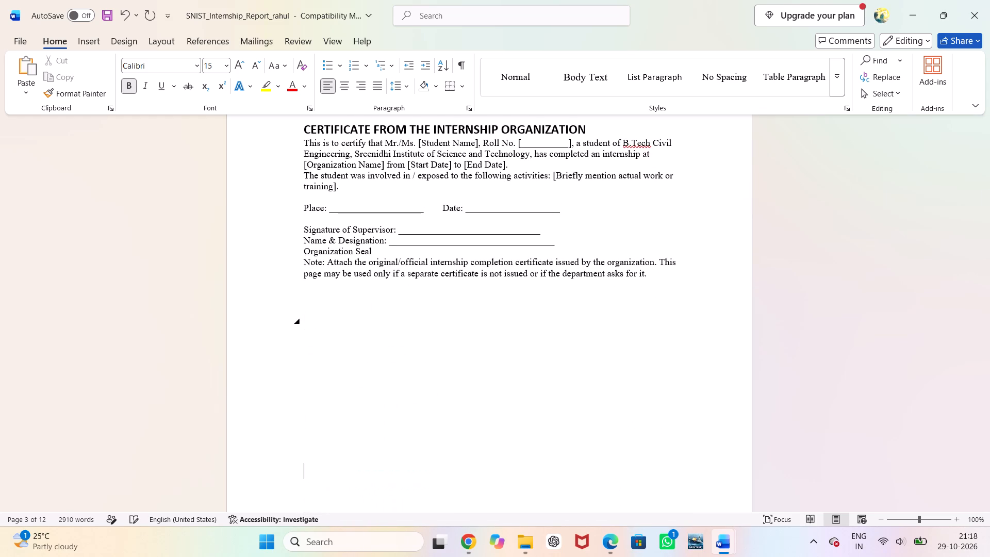
pyautogui.scroll(-11, 382, 323)
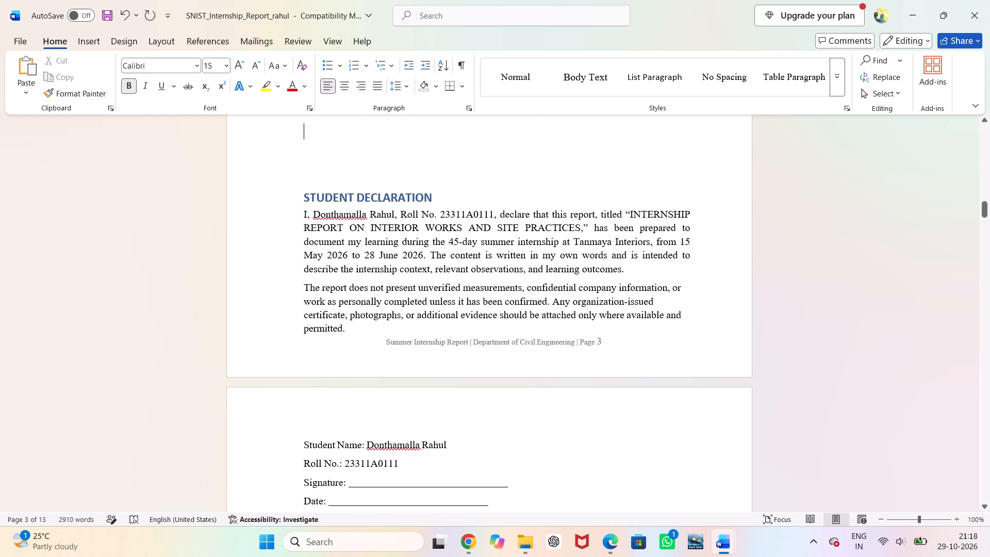
pyautogui.press('Return')
pyautogui.press('Return')
pyautogui.press('Return')
pyautogui.press('Return')
pyautogui.press('Return')
pyautogui.press('Return')
pyautogui.press('Return')
pyautogui.press('Return')
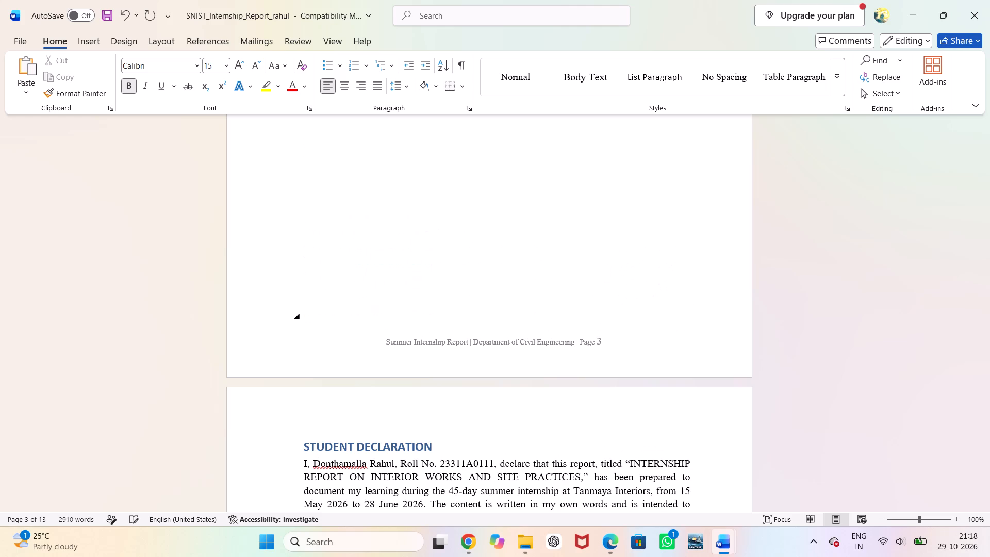
pyautogui.press('Return')
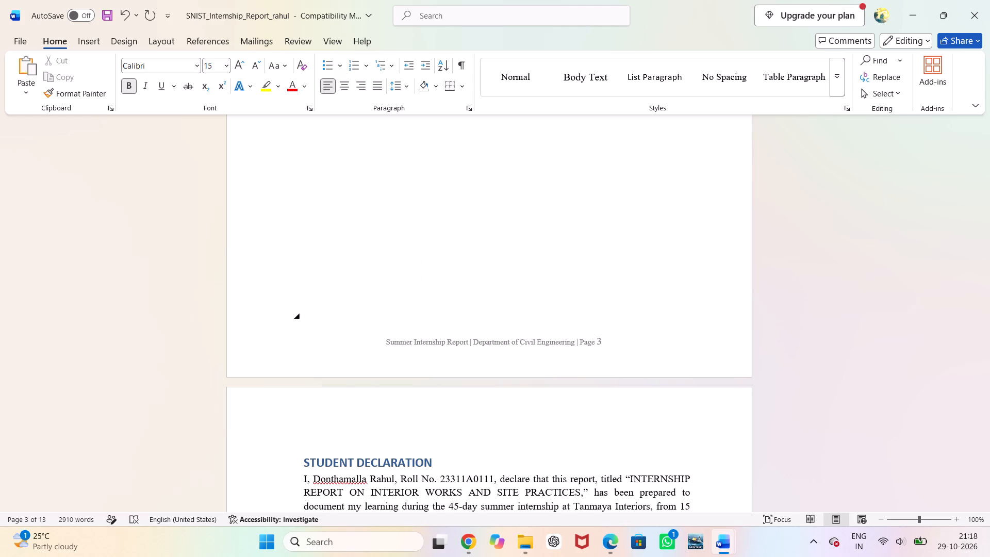
# Review the page layout of the certificate, Student Declaration and Acknowledgement sections in the report.
pyautogui.scroll(-17, 374, 320)
pyautogui.scroll(-8, 374, 320)
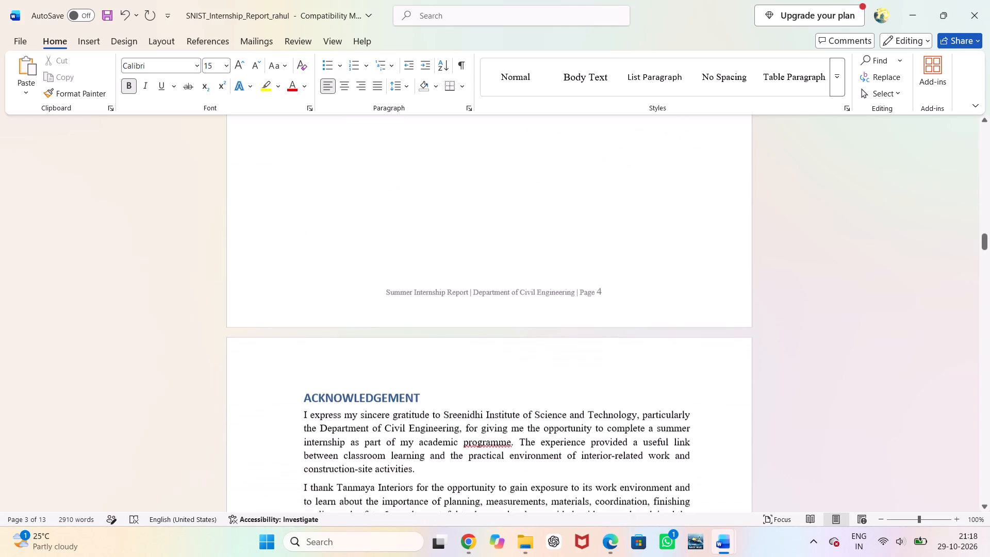
pyautogui.scroll(20, 374, 320)
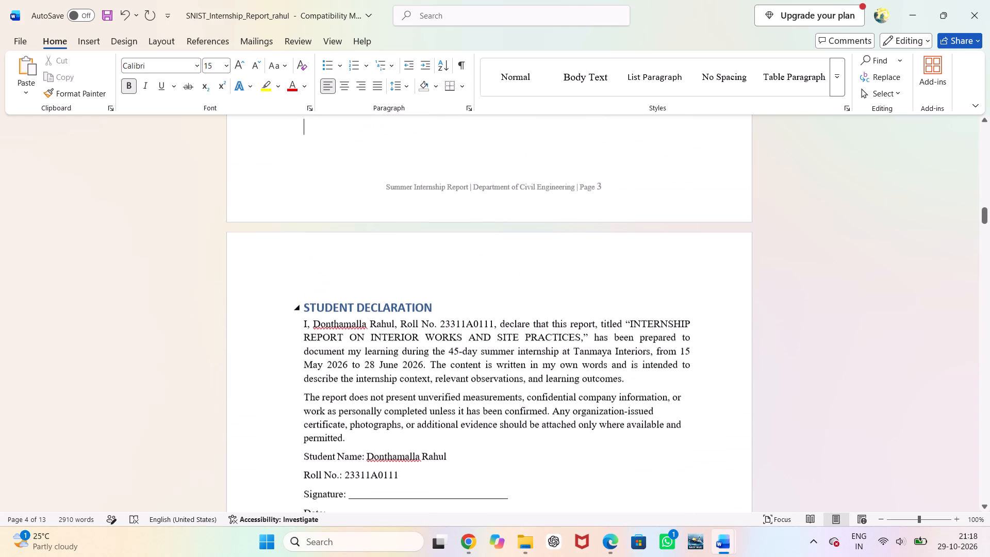
pyautogui.scroll(18, 373, 304)
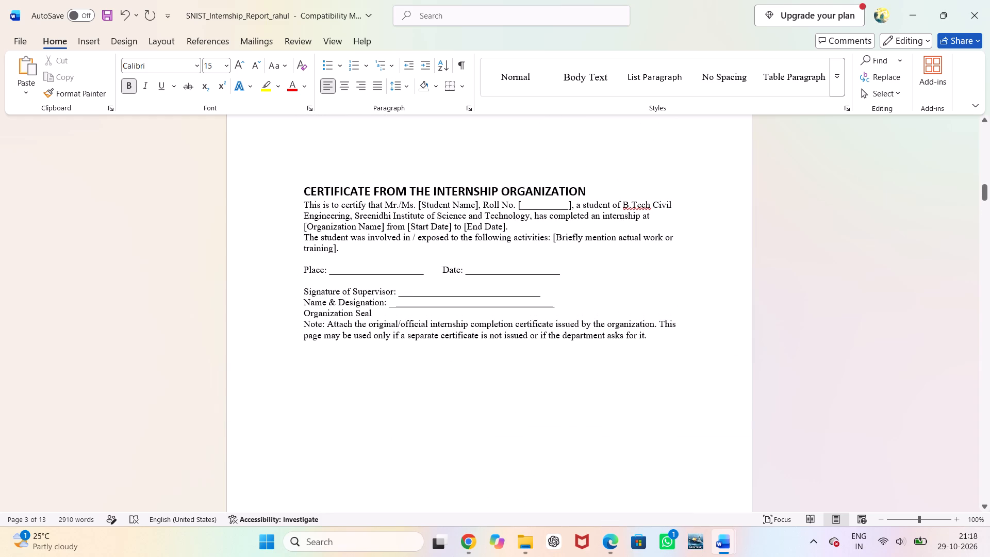
# Apply the Heading 1 style to the "CERTIFICATE FROM THE INTERNSHIP ORGANIZATION" heading in the report.
pyautogui.click(346, 191)
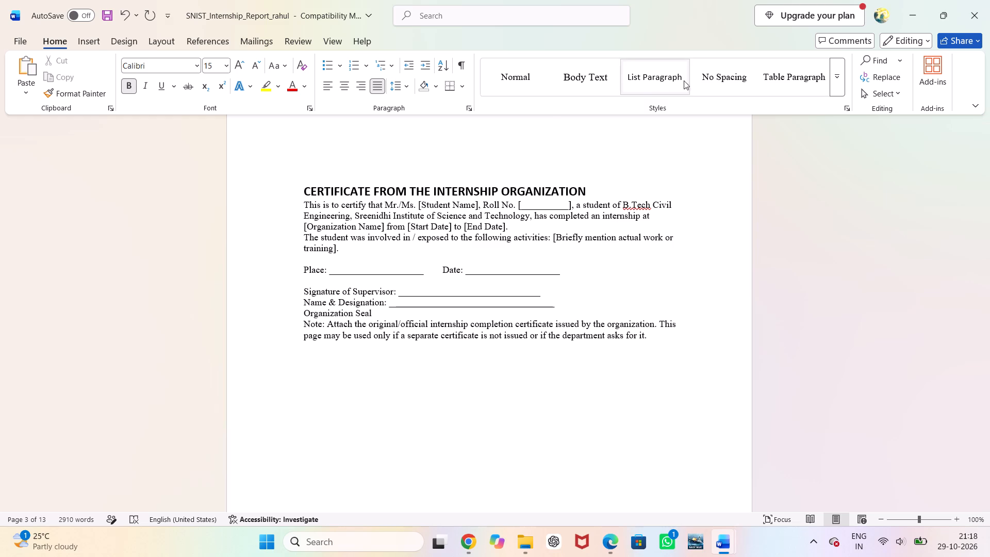
pyautogui.click(834, 78)
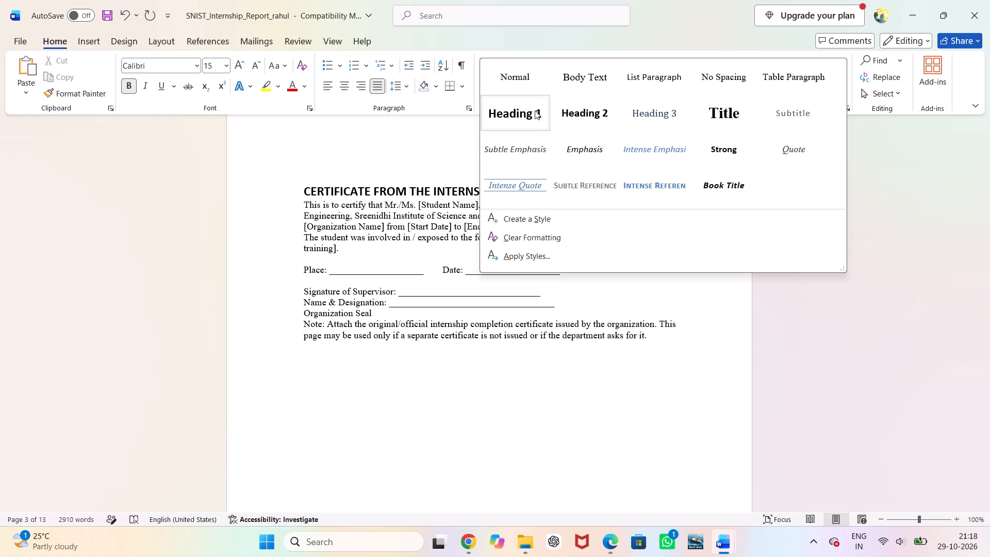
pyautogui.click(535, 110)
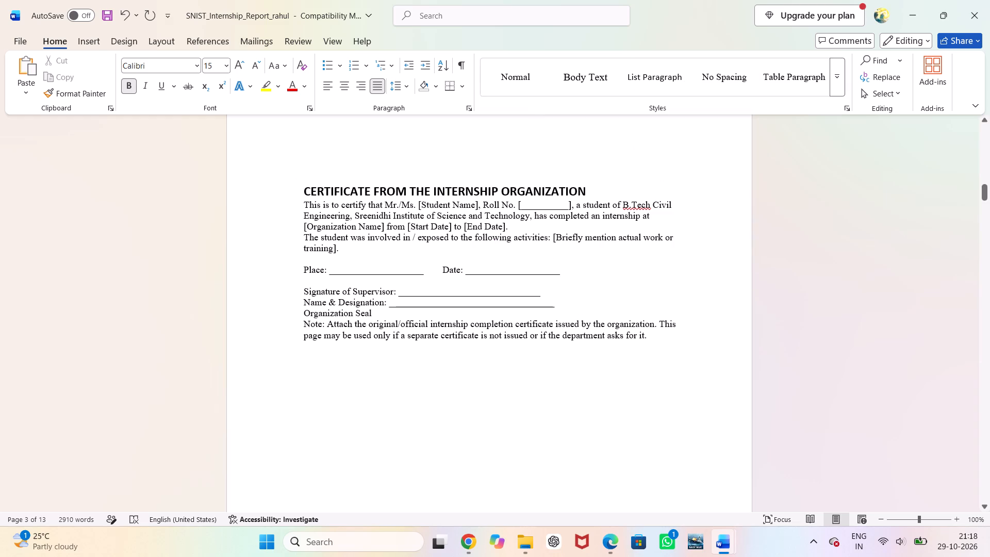
# Set the certificate page's body text, from the opening paragraph through the note, to font size 12.
pyautogui.moveTo(303, 204); pyautogui.dragTo(354, 243)
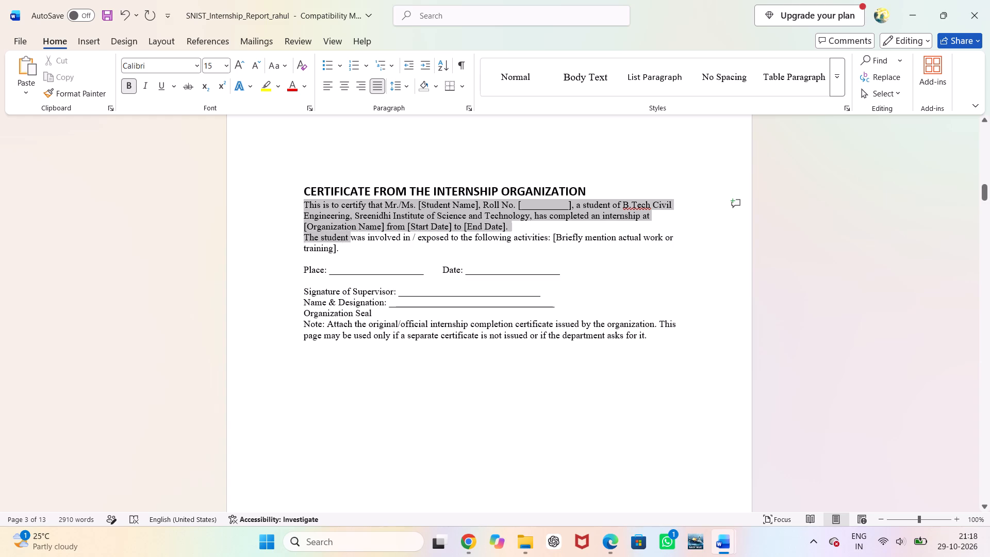
pyautogui.moveTo(354, 243); pyautogui.dragTo(612, 343)
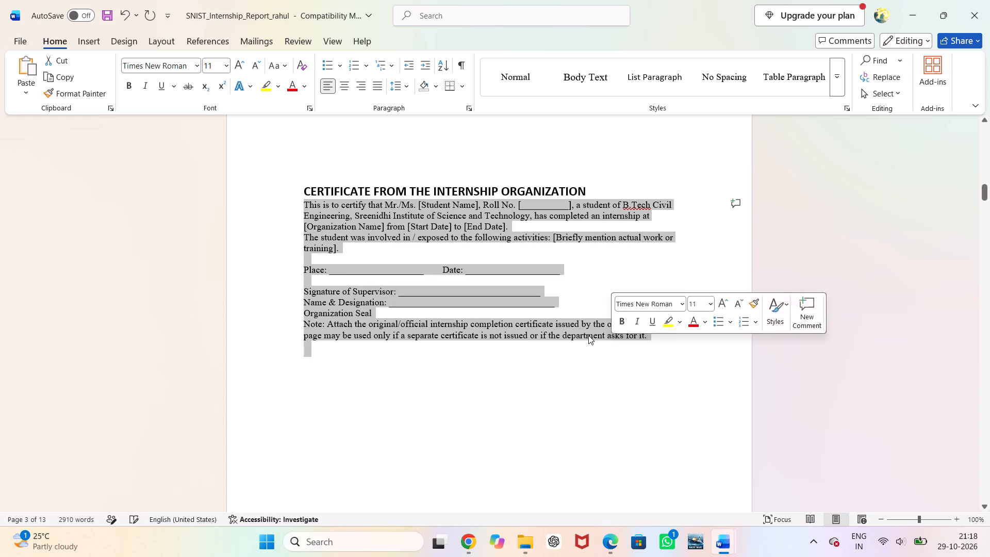
pyautogui.click(226, 64)
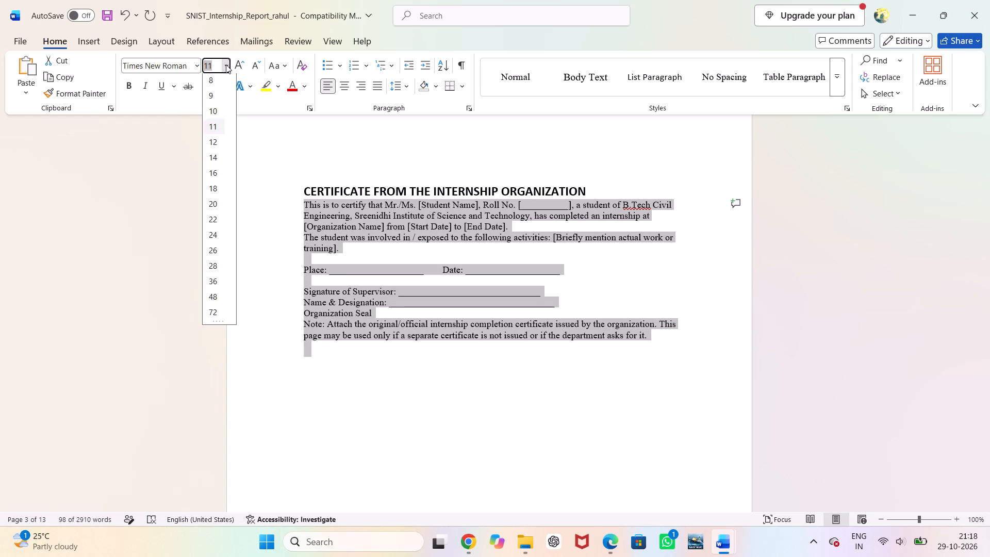
pyautogui.click(217, 146)
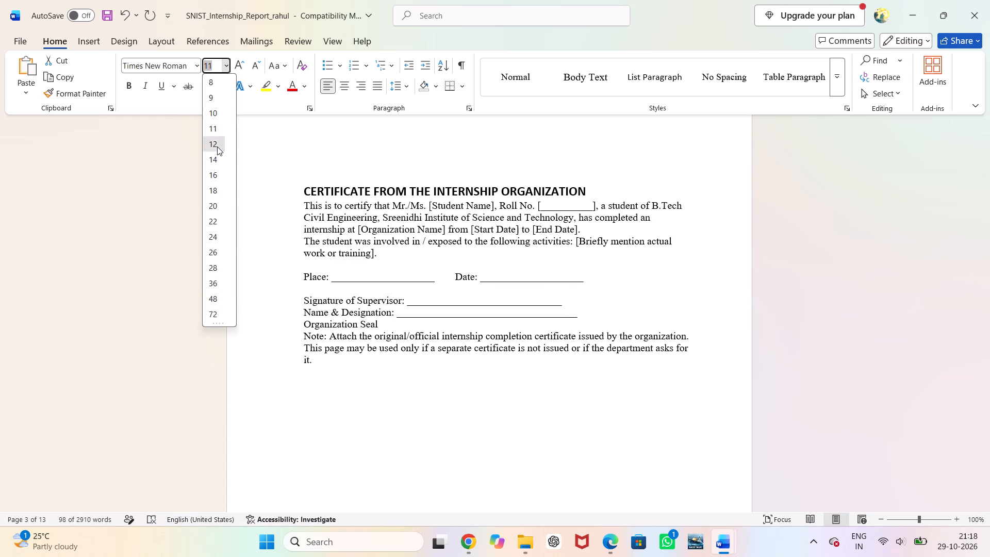
pyautogui.click(484, 296)
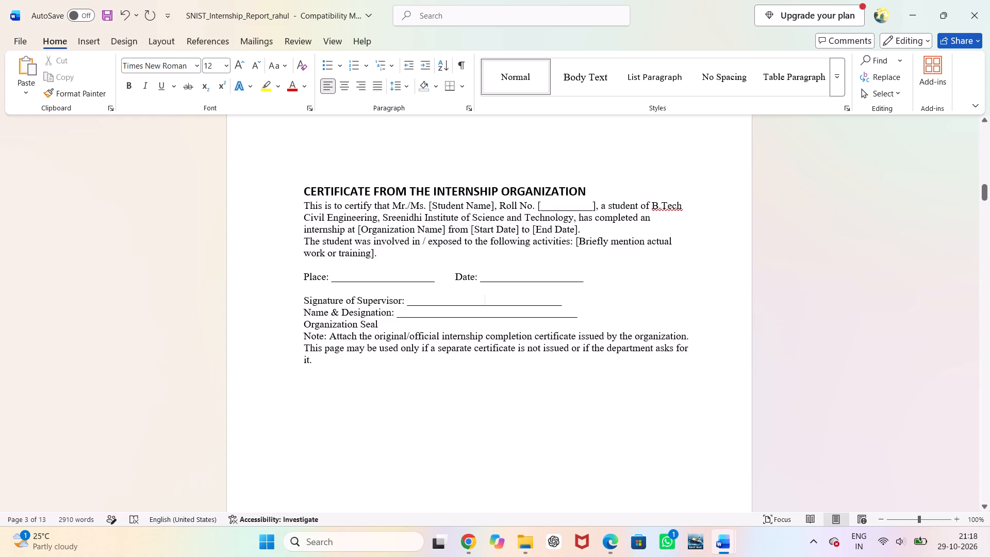
# Compare the report's certificate page with the template's version and check the pages before it.
pyautogui.scroll(-6, 584, 257)
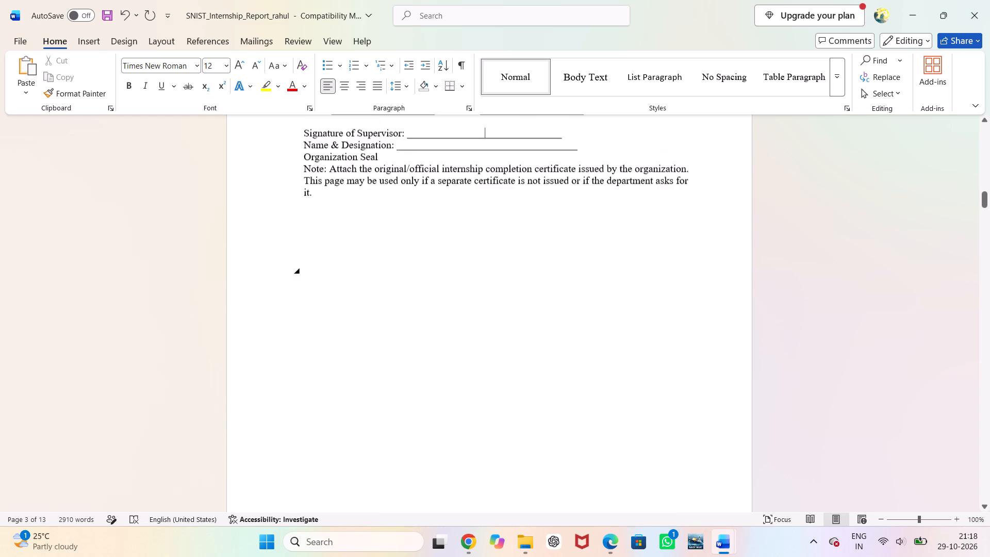
pyautogui.scroll(12, 584, 259)
pyautogui.scroll(-5, 584, 259)
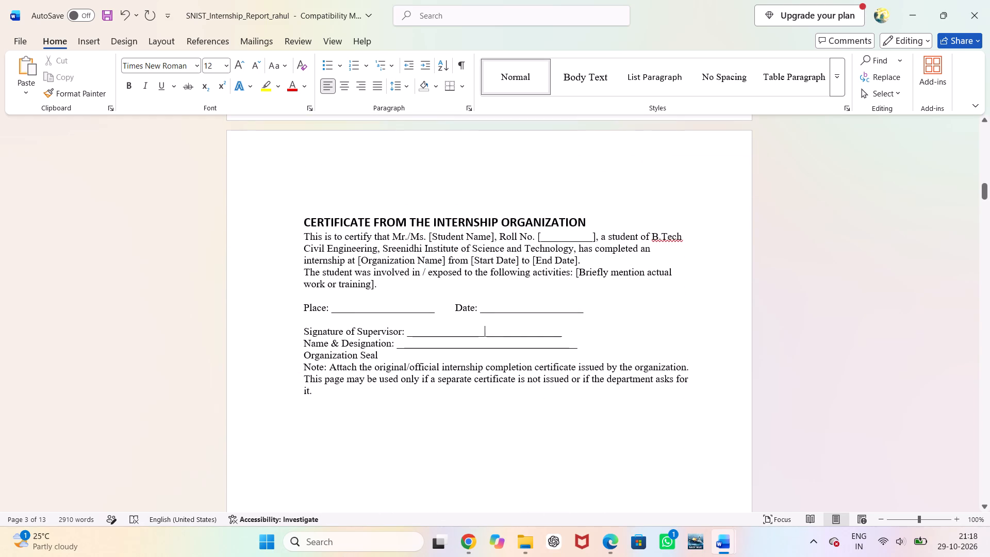
pyautogui.scroll(-5, 579, 266)
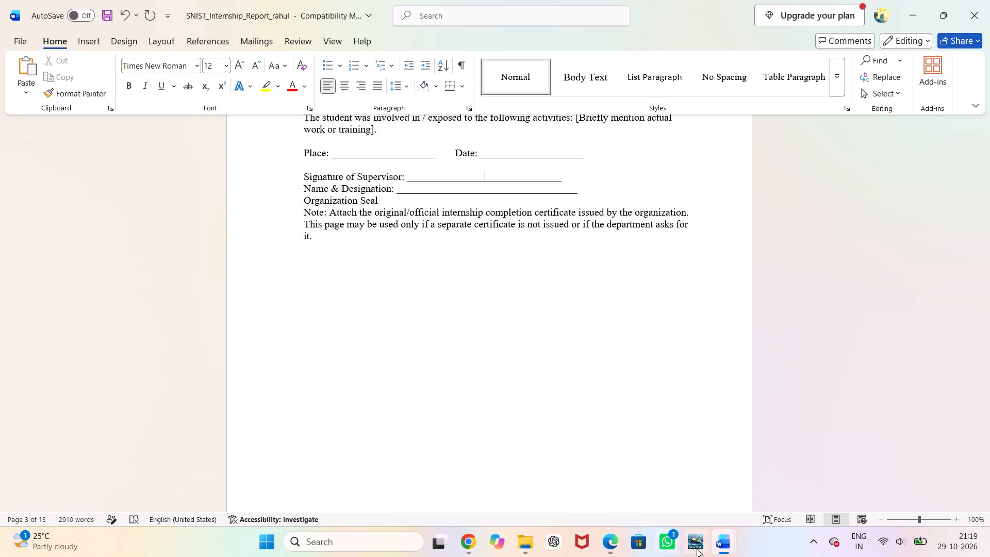
pyautogui.click(768, 503)
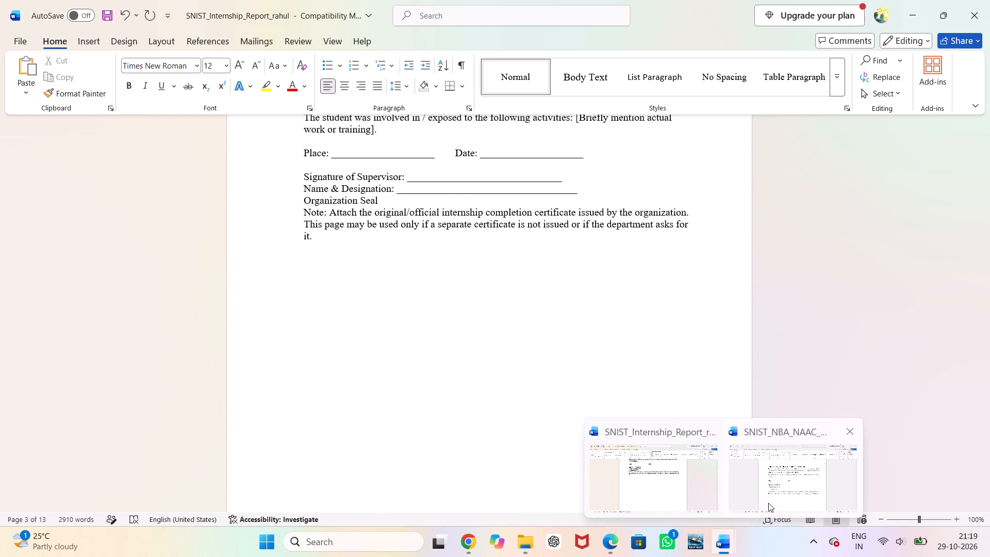
pyautogui.click(616, 360)
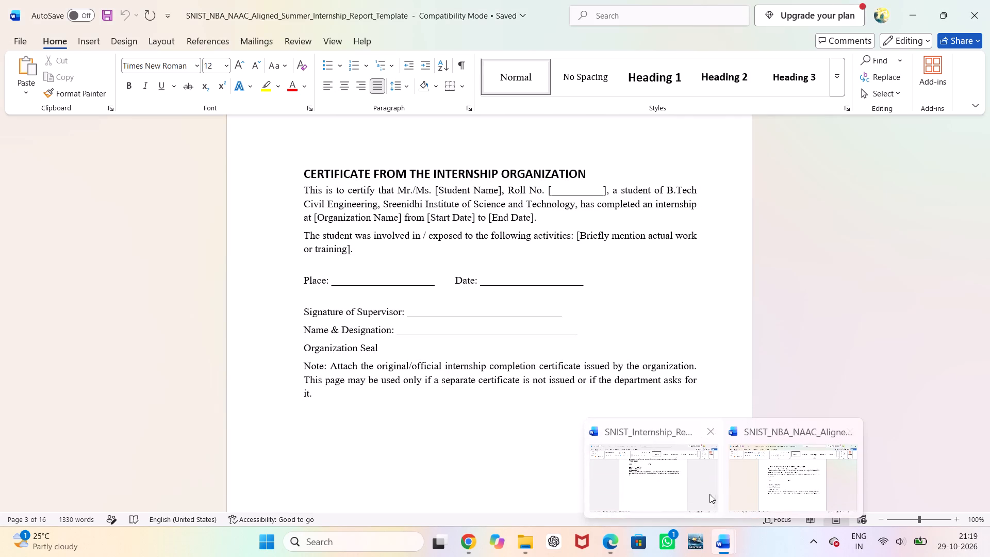
pyautogui.click(704, 490)
pyautogui.scroll(5, 594, 364)
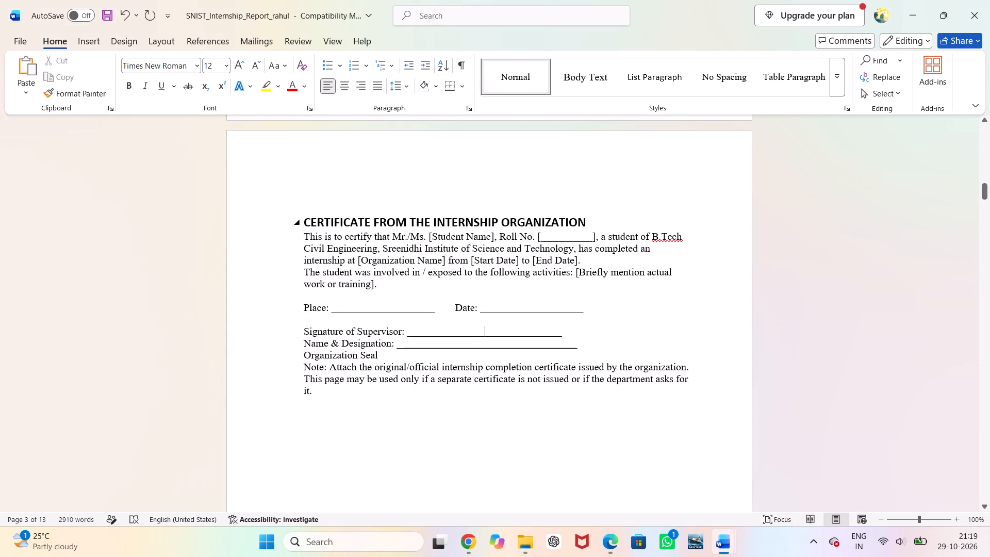
pyautogui.click(612, 221)
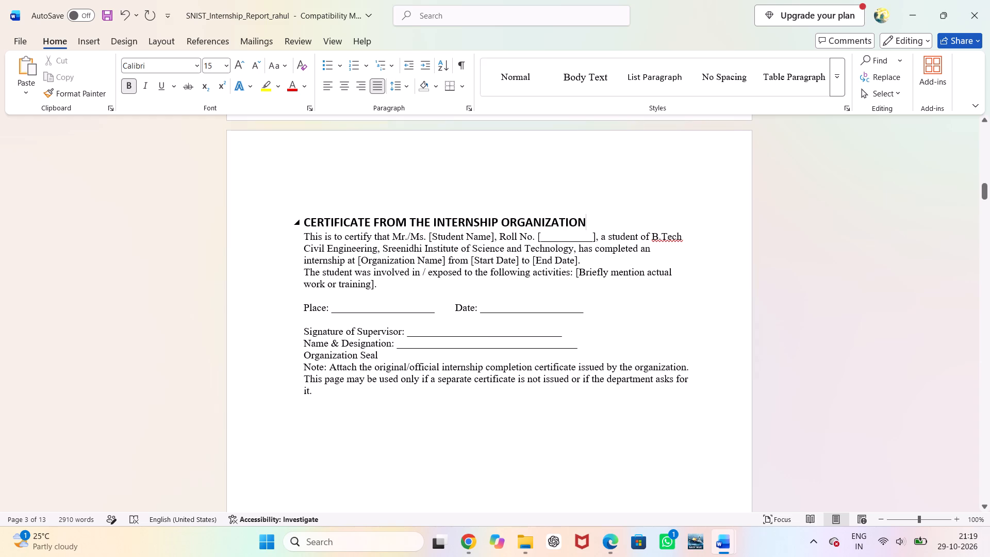
pyautogui.scroll(4, 612, 223)
pyautogui.scroll(-1, 612, 223)
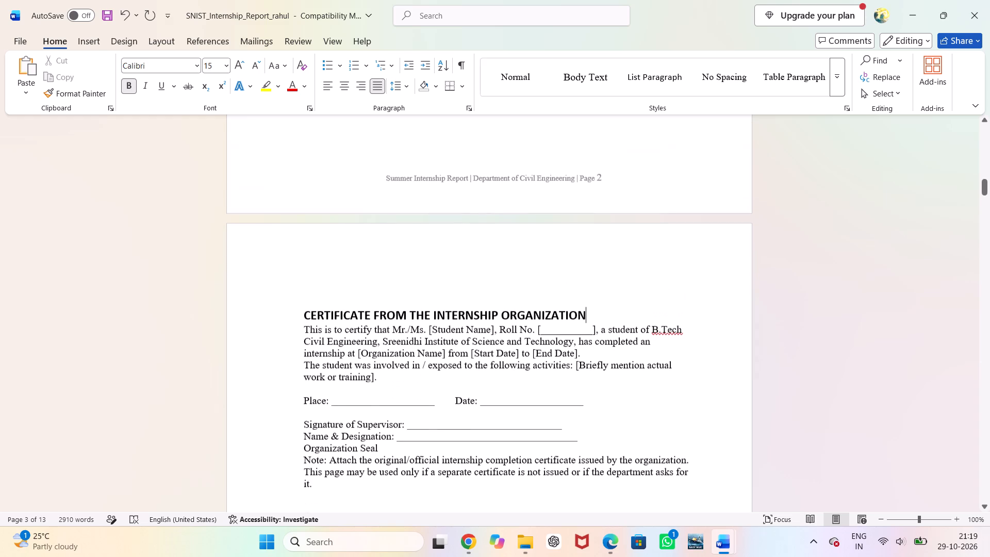
pyautogui.scroll(-1, 612, 223)
pyautogui.scroll(19, 612, 223)
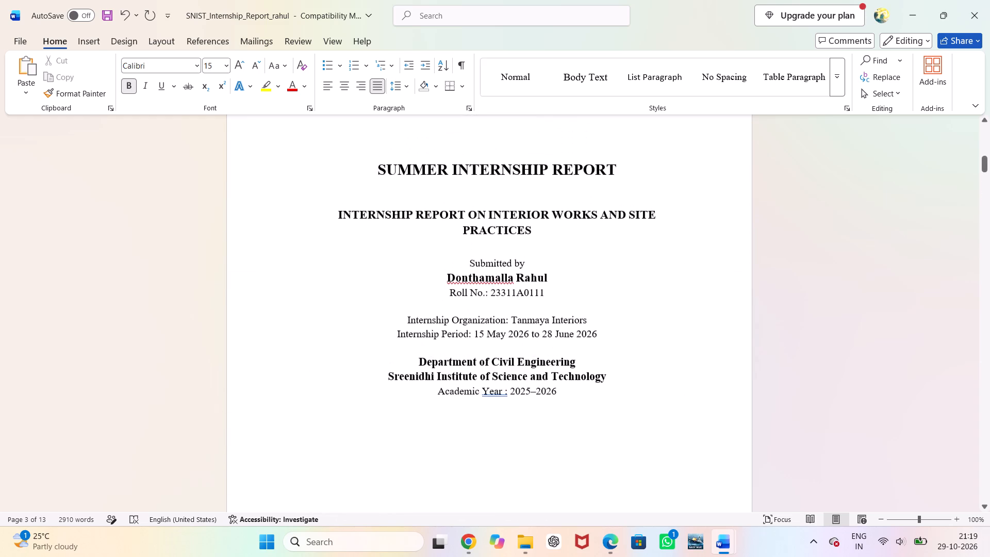
pyautogui.scroll(-20, 612, 223)
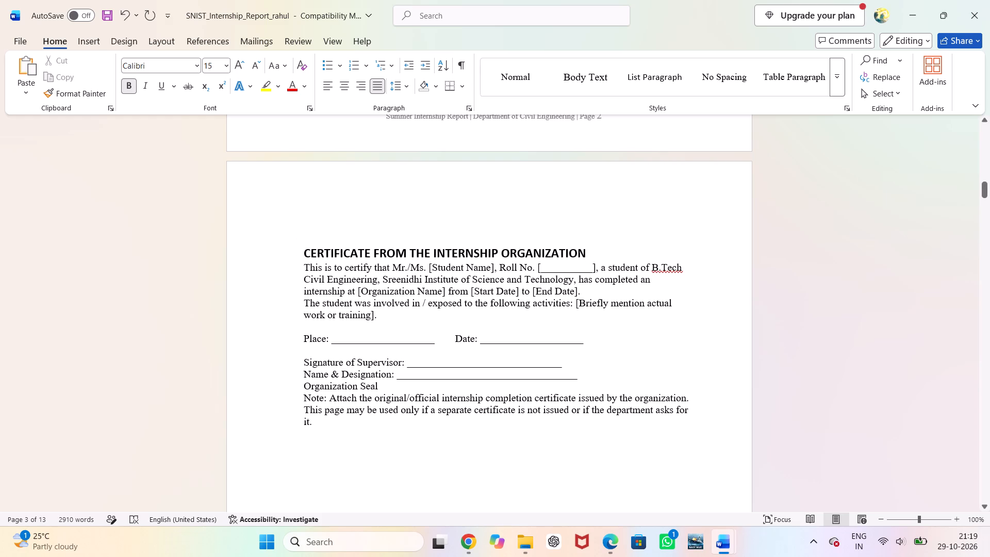
pyautogui.click(493, 268)
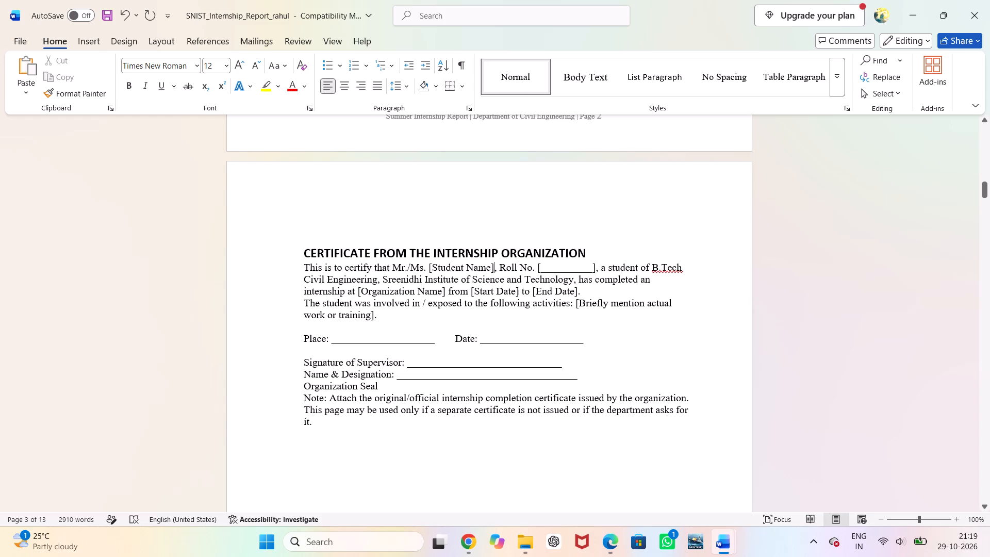
pyautogui.click(491, 249)
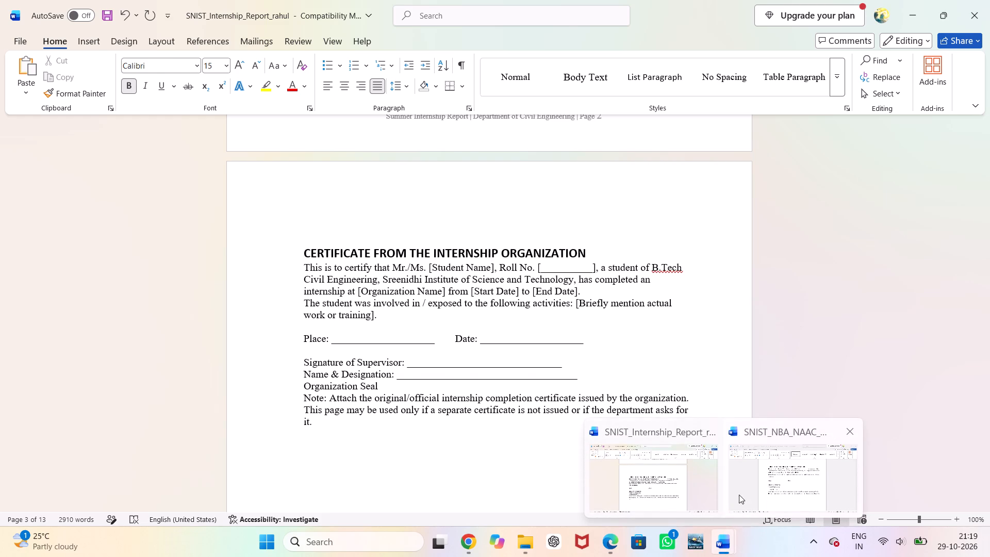
# Remove one blank line above the "CERTIFICATE FROM THE INTERNSHIP ORGANIZATION" heading in the report, using the template's page as reference.
pyautogui.click(754, 486)
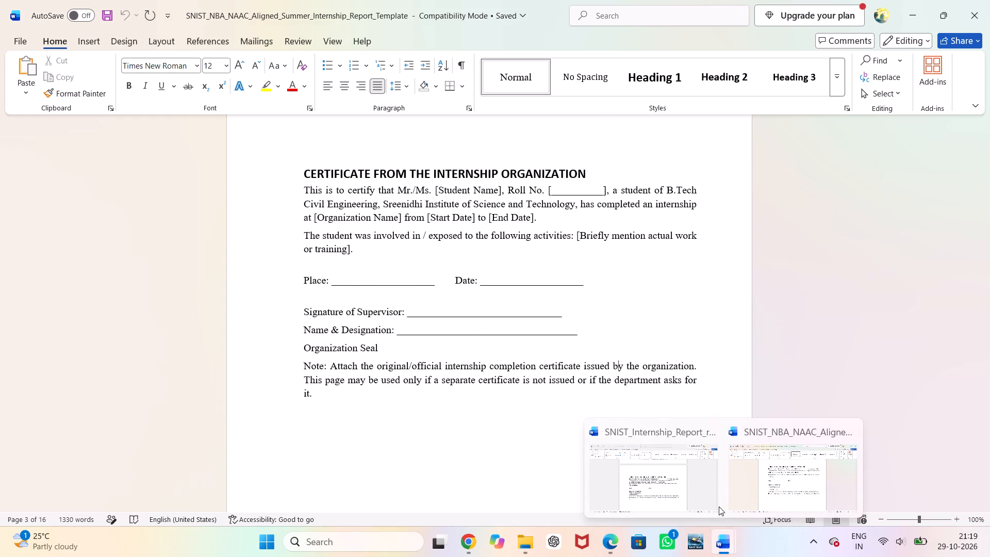
pyautogui.click(703, 486)
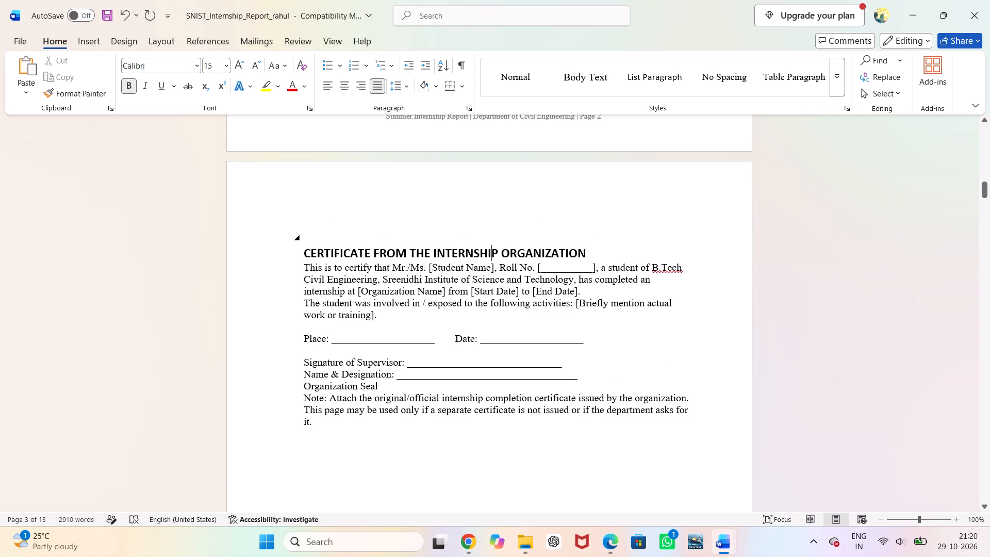
pyautogui.click(494, 231)
pyautogui.press('BackSpace')
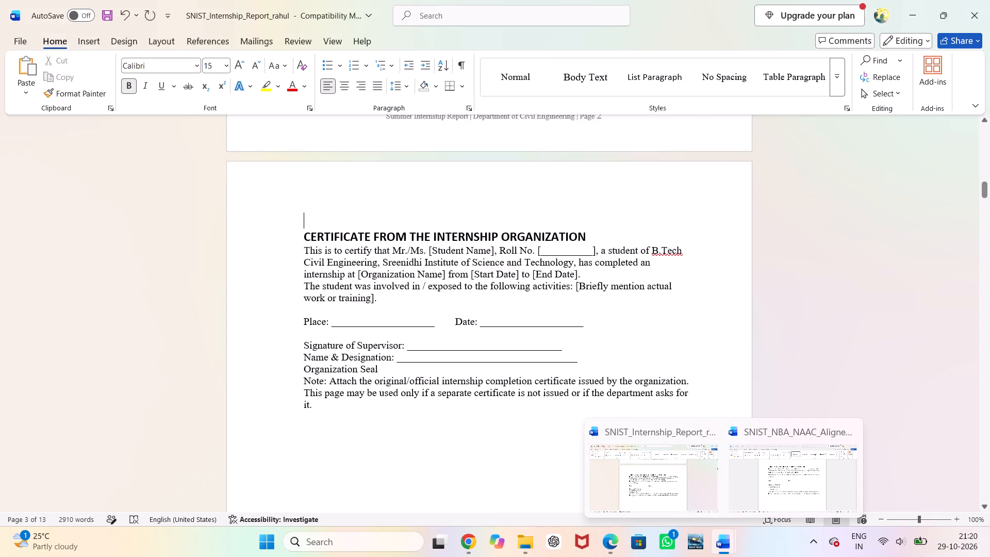
# Compare the line and paragraph spacing of the certificate page in the report with that in the template.
pyautogui.scroll(2, 692, 380)
pyautogui.scroll(-4, 692, 380)
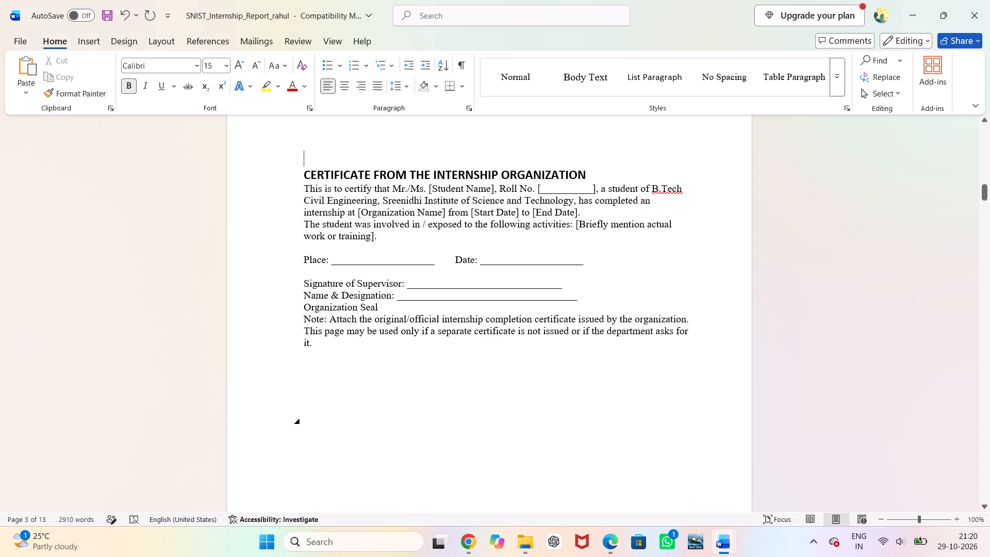
pyautogui.click(766, 492)
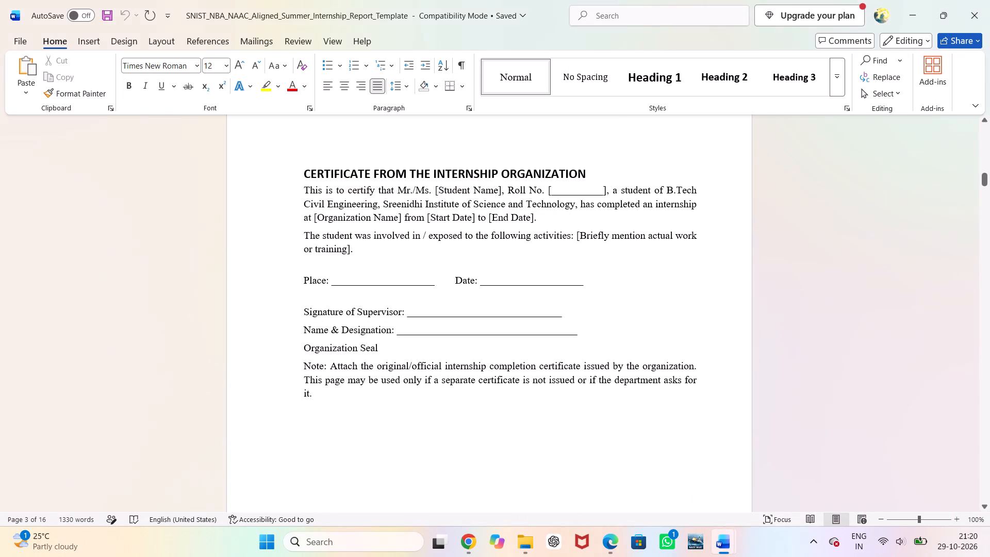
pyautogui.click(557, 381)
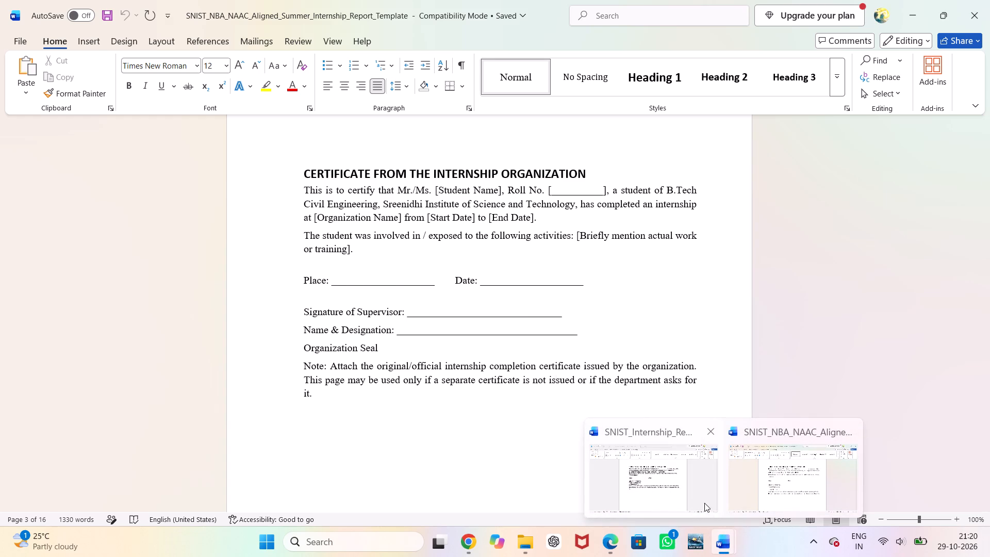
pyautogui.click(701, 494)
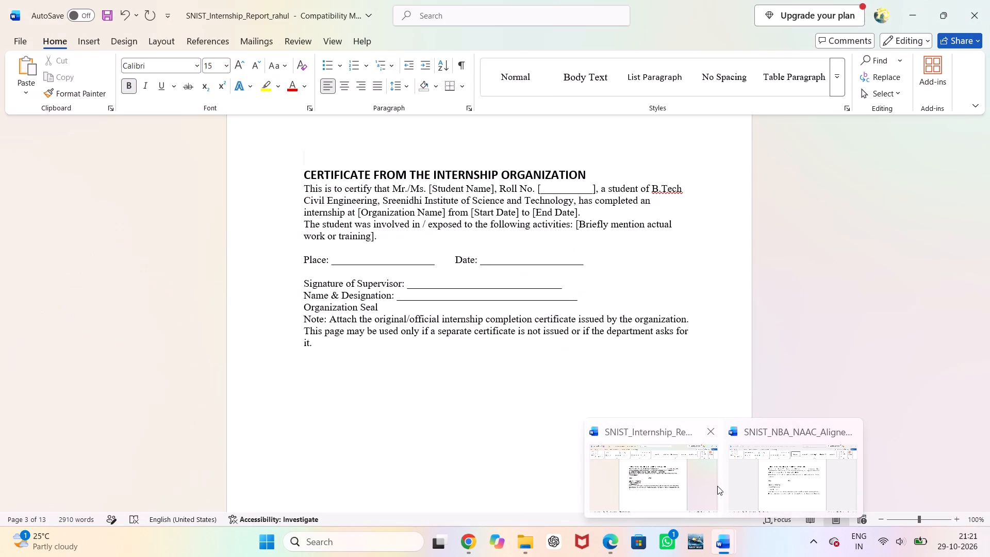
pyautogui.click(745, 484)
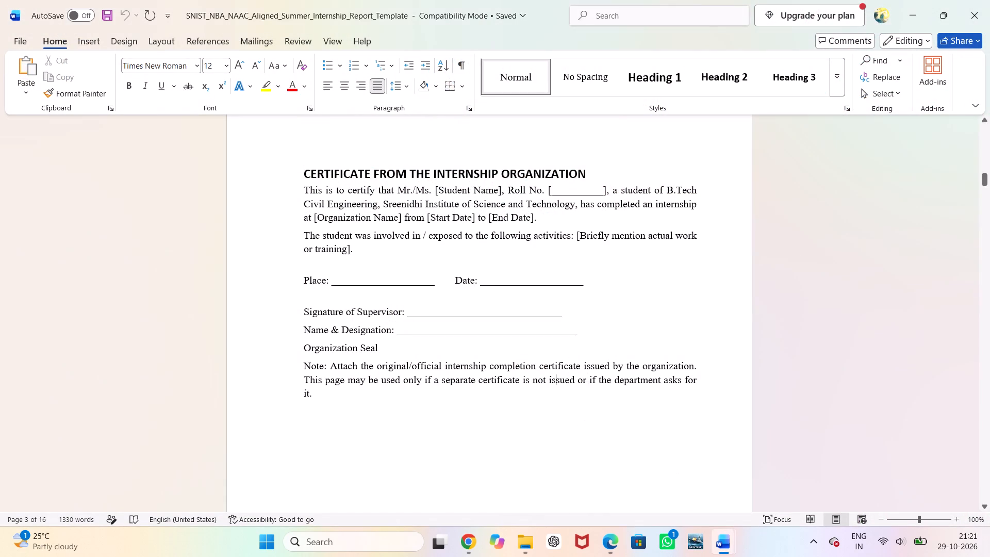
pyautogui.click(554, 331)
pyautogui.click(569, 322)
pyautogui.click(438, 345)
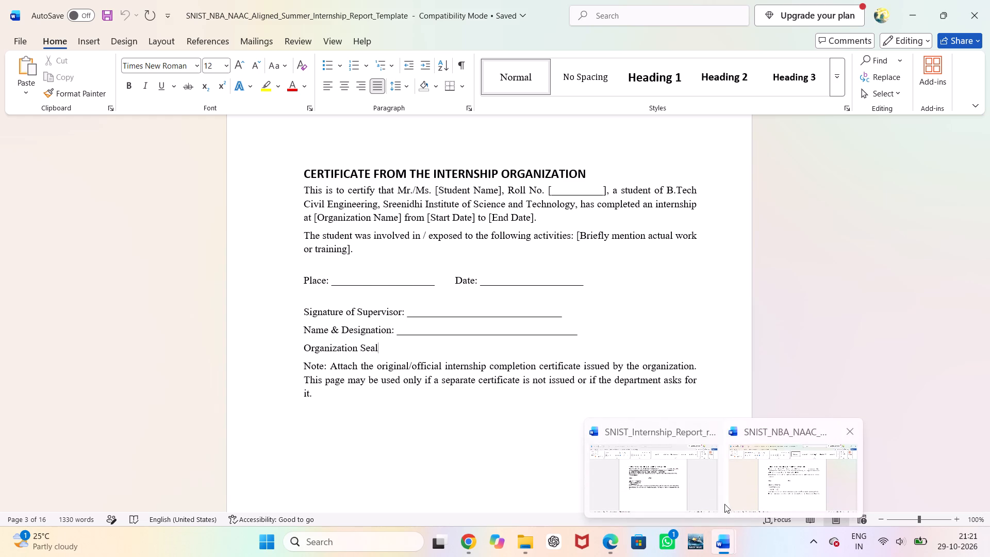
pyautogui.click(712, 493)
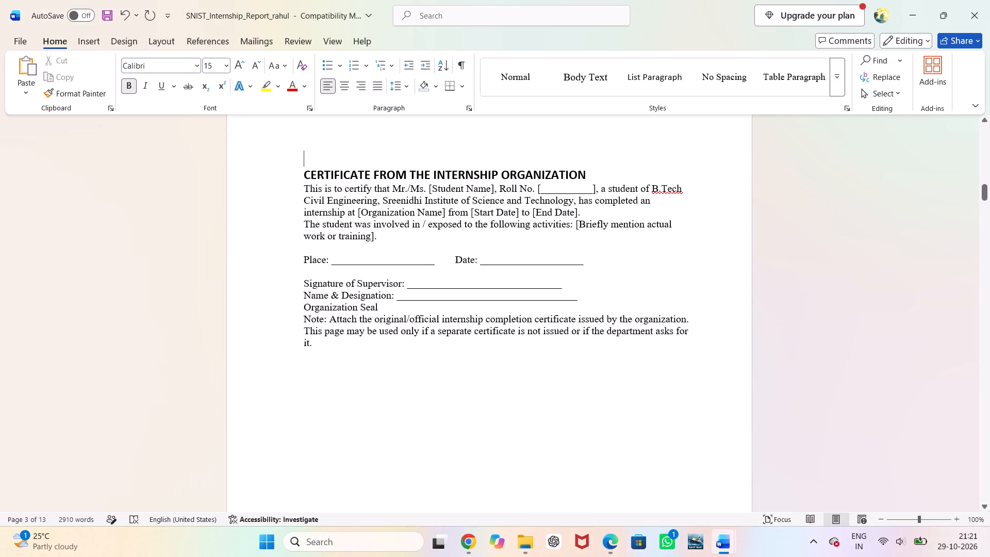
# Insert a blank line between "Organization Seal" and the note on the report's certificate page.
pyautogui.click(302, 185)
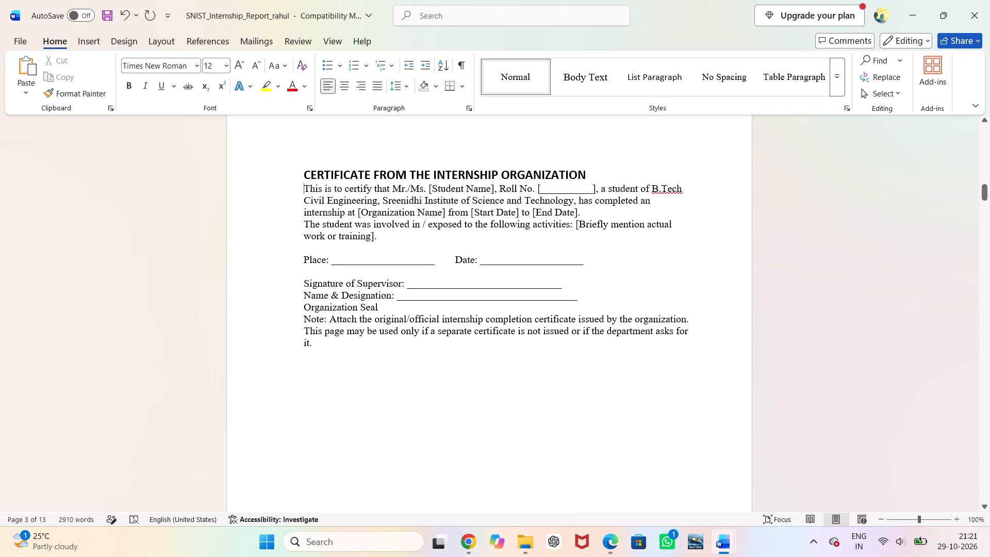
pyautogui.click(390, 232)
pyautogui.click(577, 309)
pyautogui.press('Return')
pyautogui.click(589, 300)
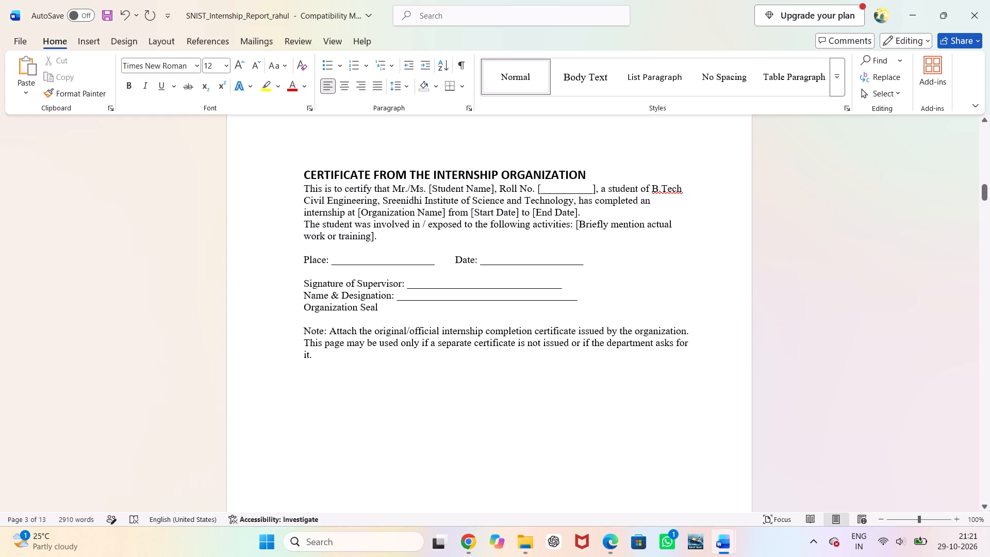
# Insert a blank line after the certificate's first paragraph, which ends with "[Start Date] to [End Date].".
pyautogui.click(370, 310)
pyautogui.click(601, 210)
pyautogui.press('Return')
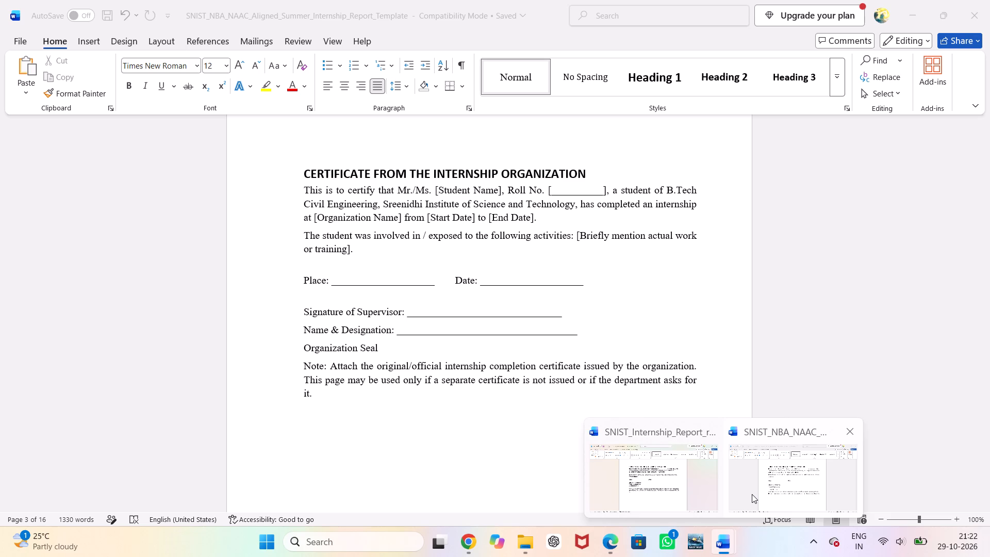
# Apply the Heading 1 style to the report's "CERTIFICATE FROM THE INTERNSHIP ORGANIZATION" heading, using the template's heading as reference.
pyautogui.click(558, 179)
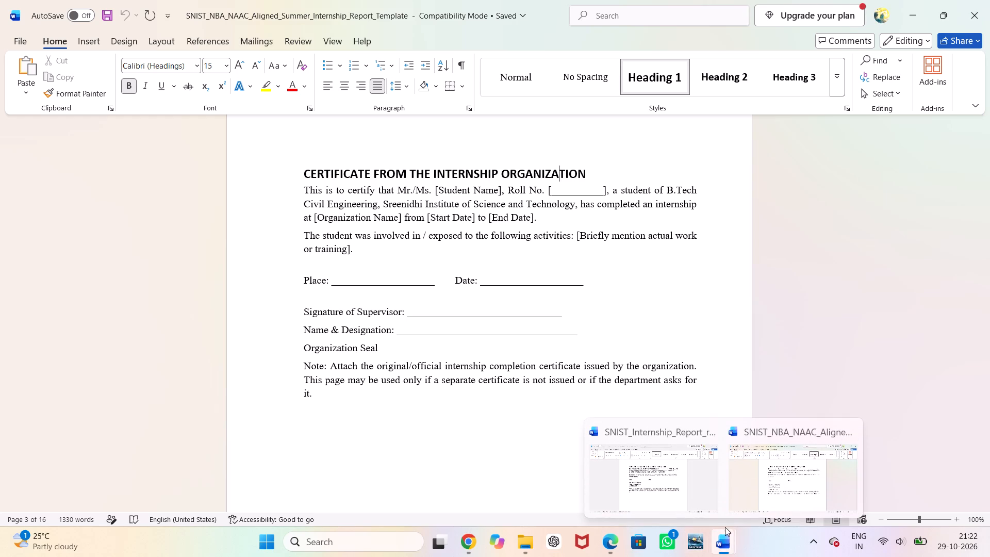
pyautogui.click(718, 484)
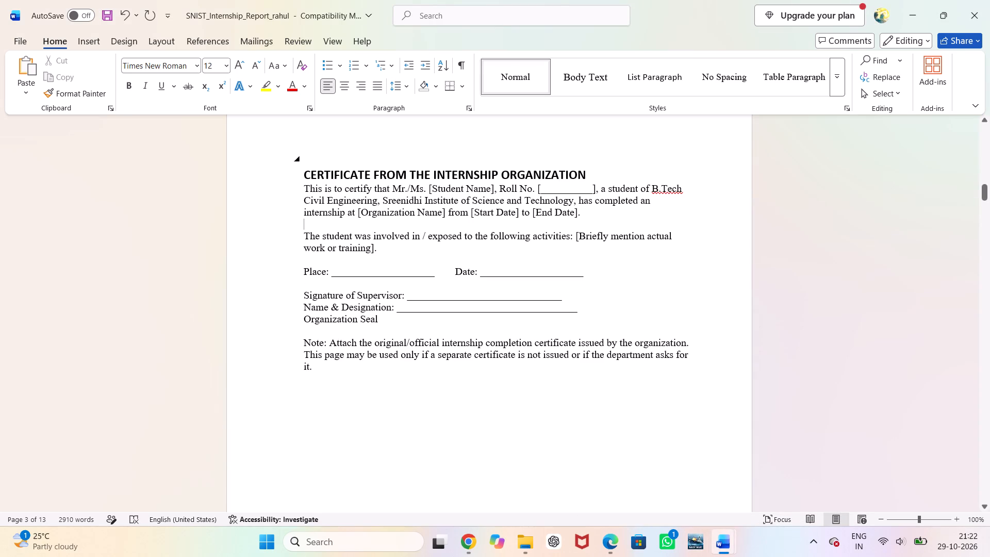
pyautogui.click(457, 173)
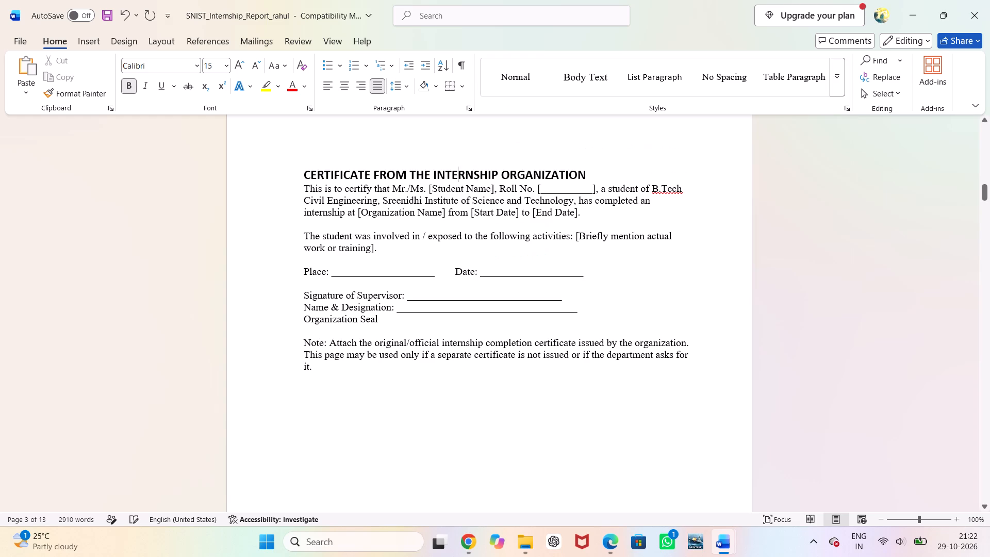
pyautogui.click(418, 175)
pyautogui.click(133, 82)
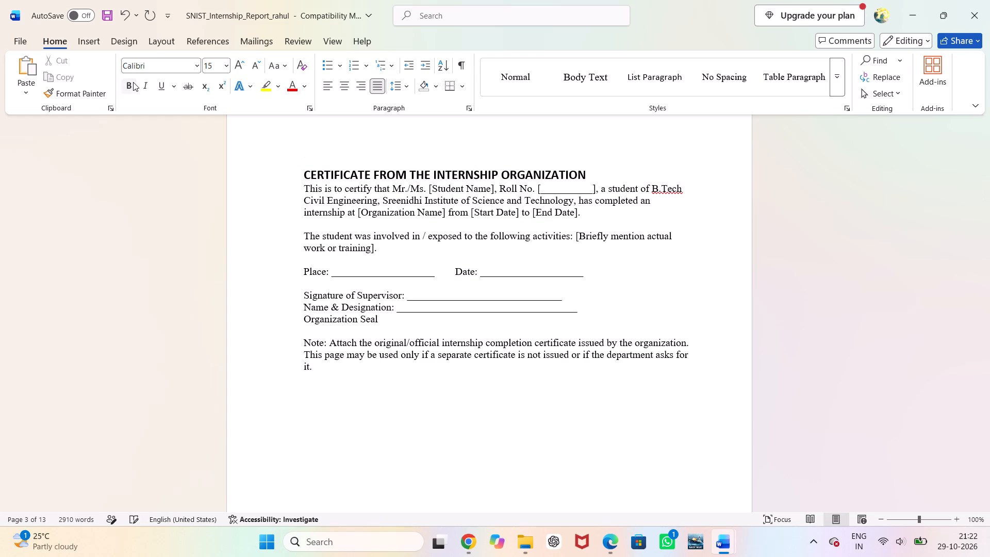
pyautogui.click(133, 82)
pyautogui.moveTo(305, 174); pyautogui.dragTo(404, 173)
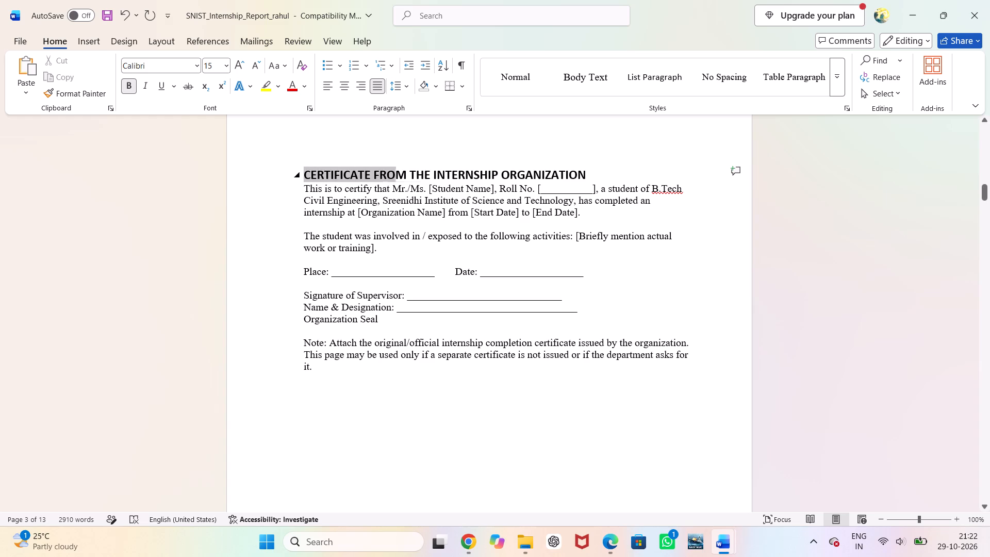
pyautogui.moveTo(404, 173); pyautogui.dragTo(576, 173)
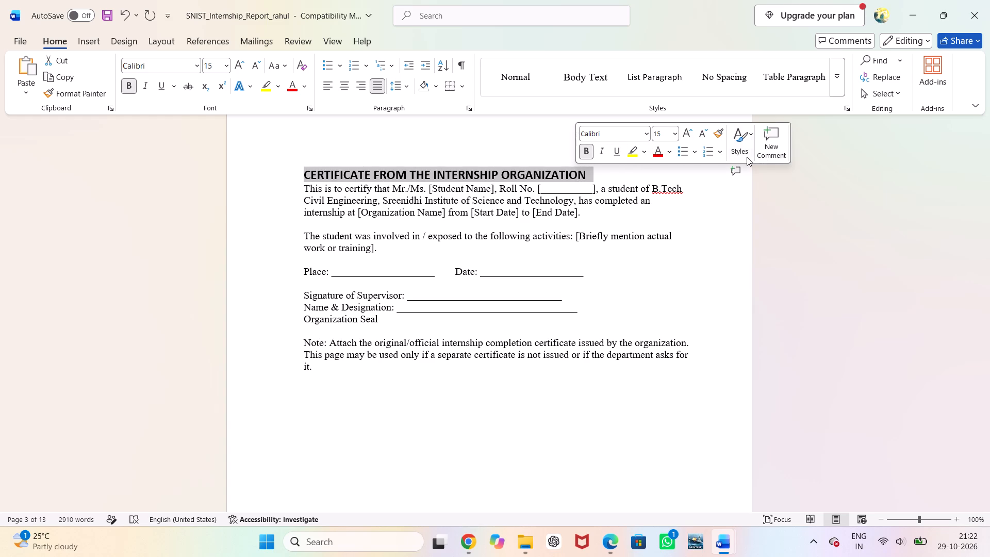
pyautogui.click(835, 88)
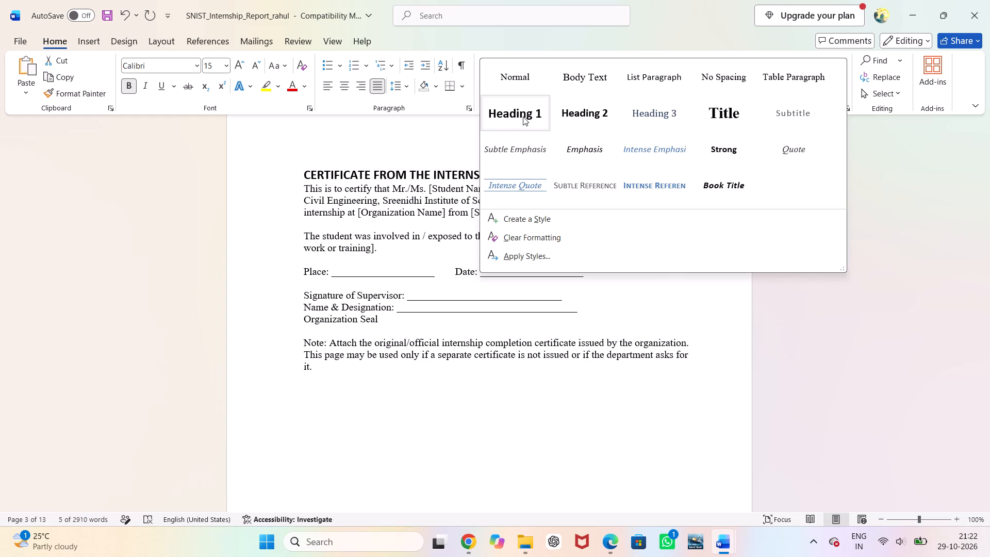
pyautogui.click(523, 116)
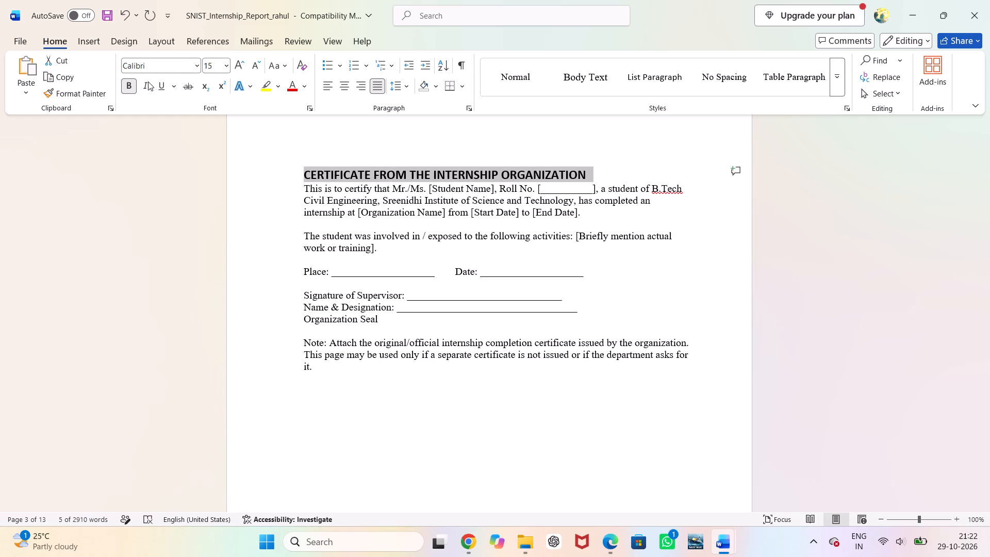
pyautogui.click(129, 86)
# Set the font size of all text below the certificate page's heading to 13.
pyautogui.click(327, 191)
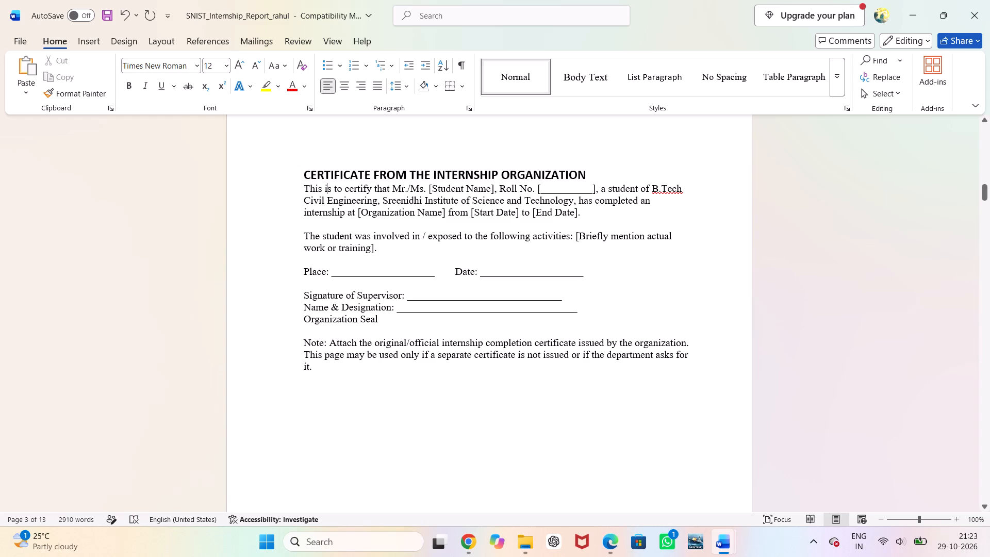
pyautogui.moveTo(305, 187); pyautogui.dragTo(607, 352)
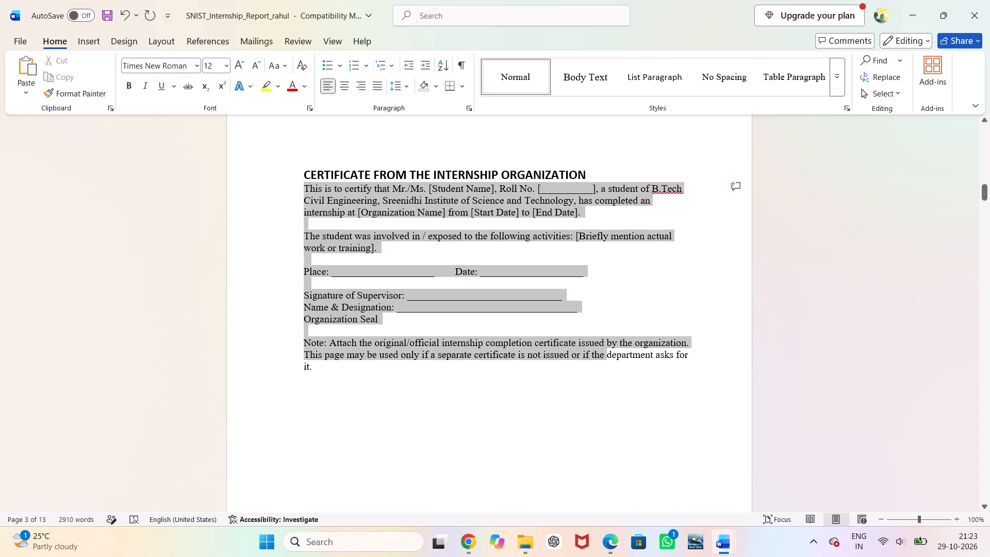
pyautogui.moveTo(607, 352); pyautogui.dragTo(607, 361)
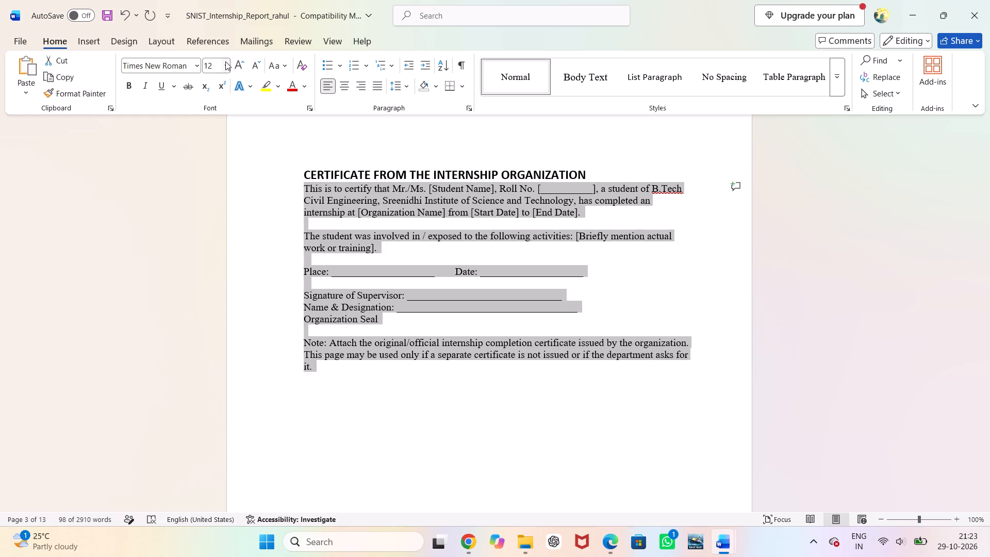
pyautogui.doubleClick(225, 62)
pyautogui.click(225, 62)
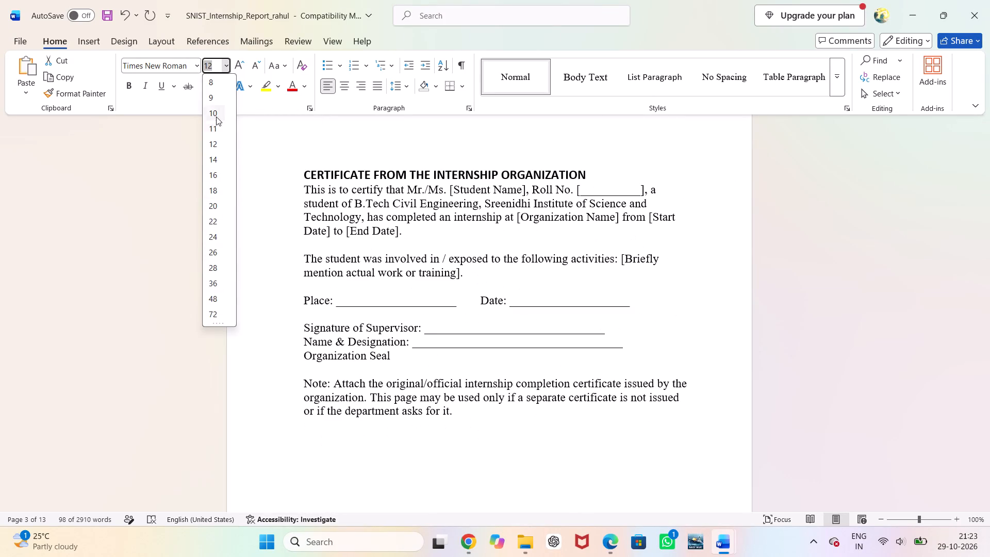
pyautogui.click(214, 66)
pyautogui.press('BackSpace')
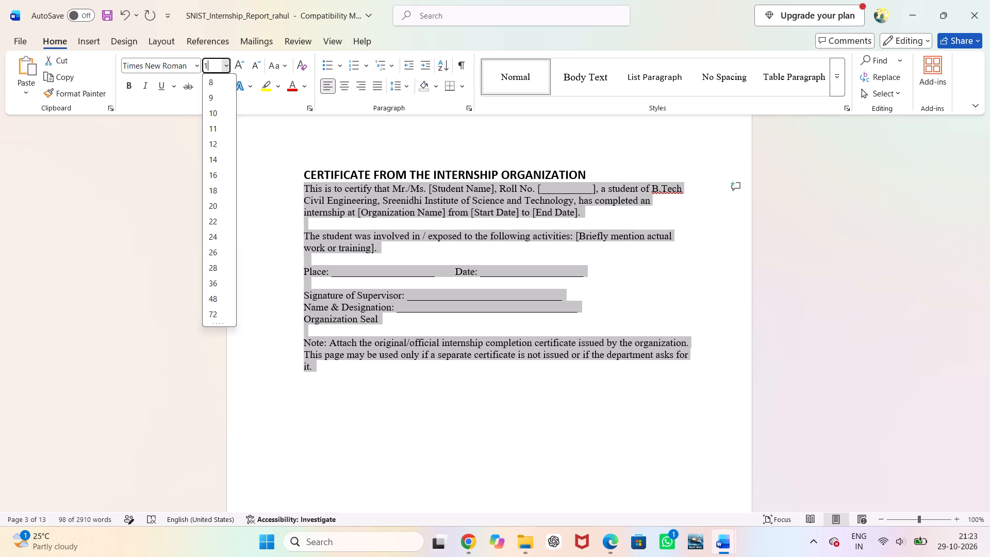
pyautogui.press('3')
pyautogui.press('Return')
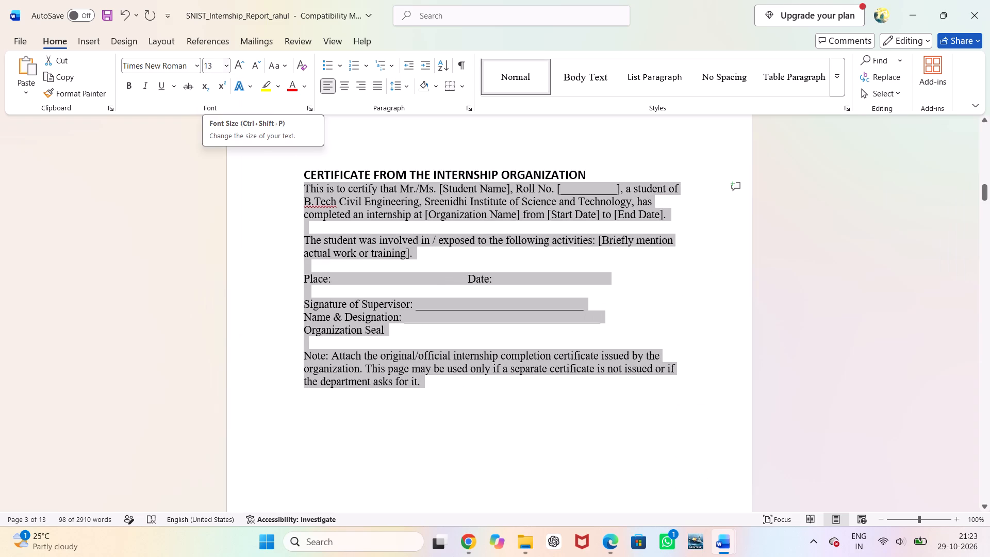
# Check the font size and style of the body text on the report's Student Declaration page.
pyautogui.click(469, 308)
pyautogui.scroll(-7, 469, 308)
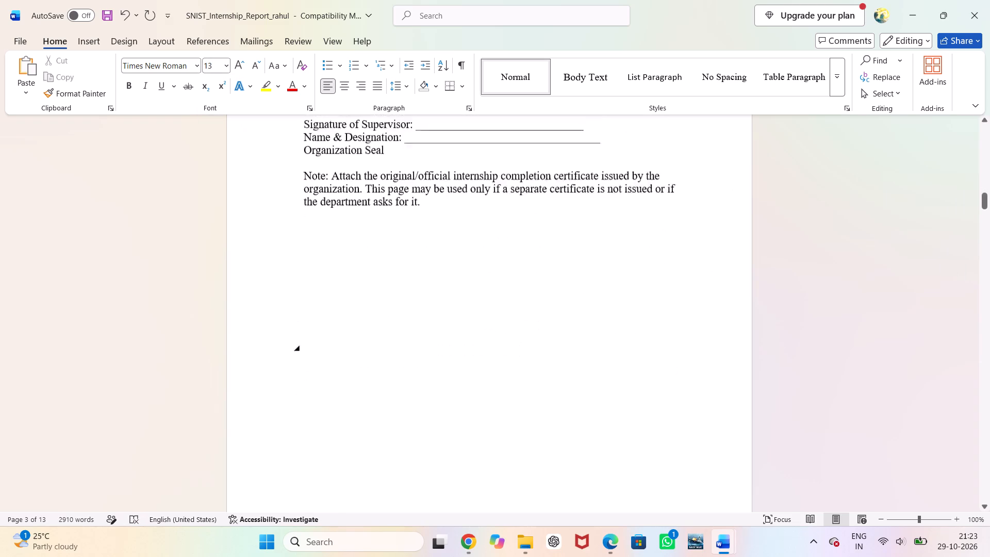
pyautogui.scroll(-13, 469, 308)
pyautogui.click(466, 317)
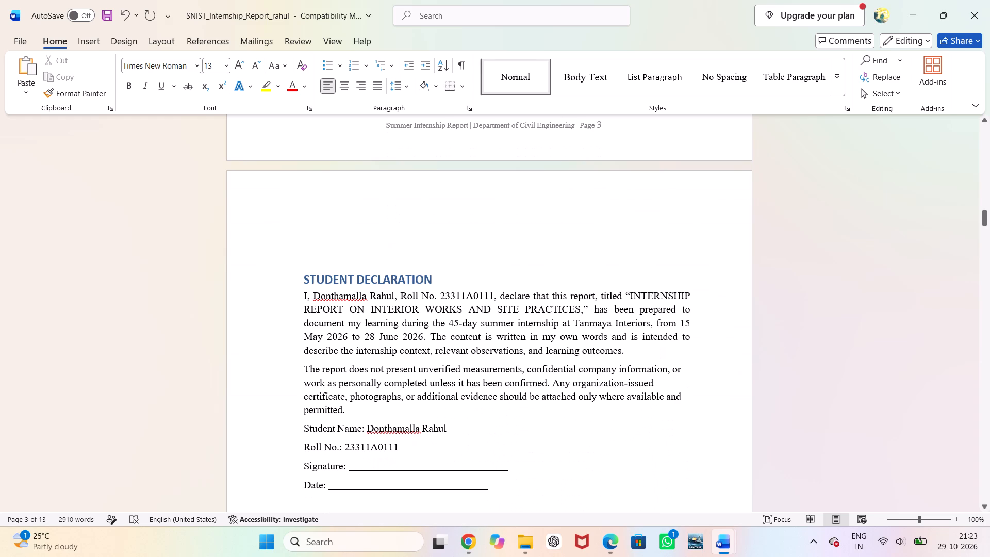
pyautogui.scroll(10, 465, 317)
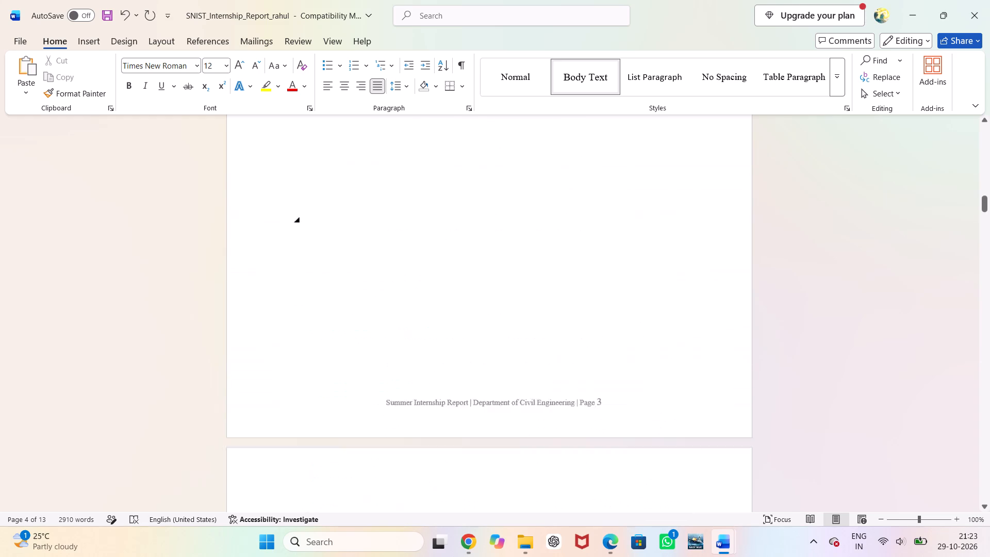
pyautogui.scroll(10, 465, 317)
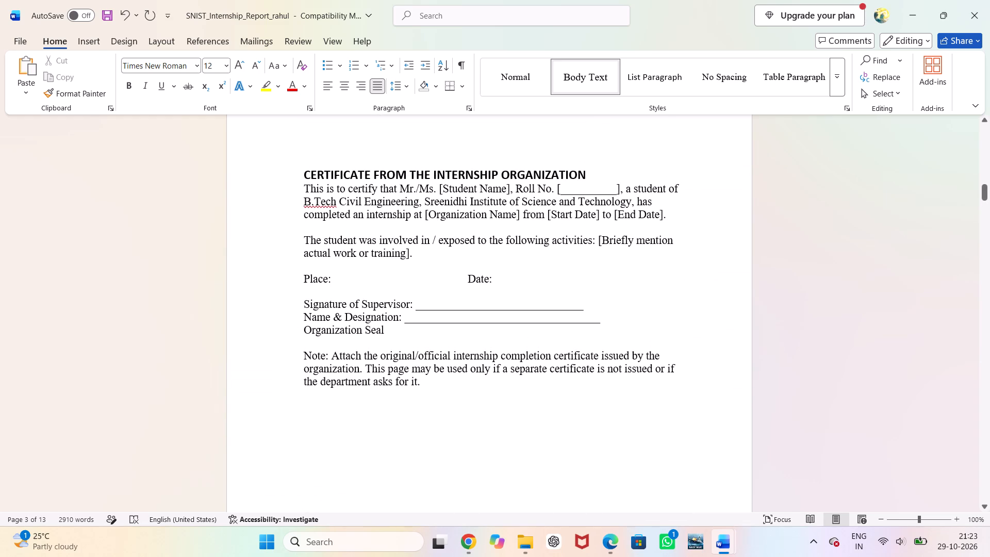
# Format all text below the certificate page's heading with font size 12 and the Body Text style.
pyautogui.moveTo(303, 186); pyautogui.dragTo(474, 368)
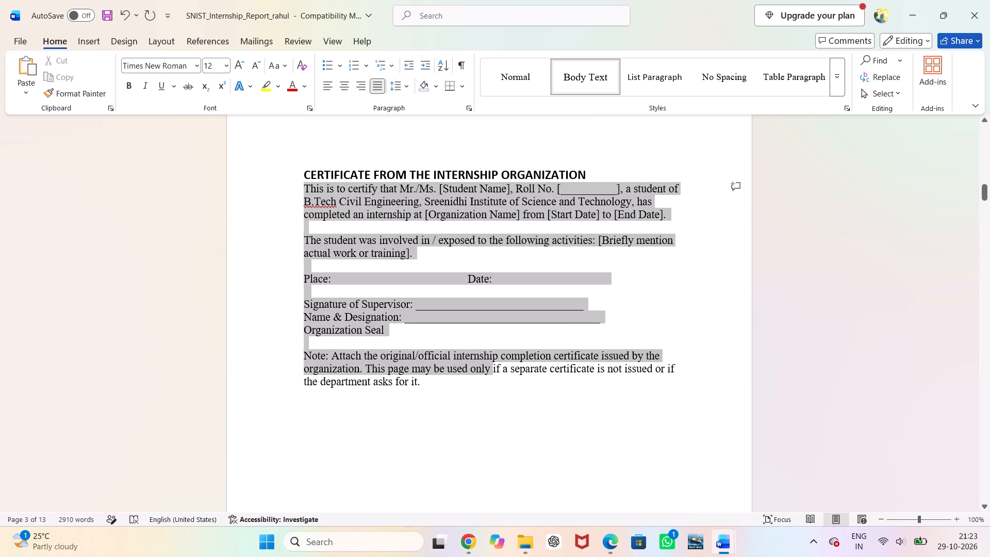
pyautogui.moveTo(474, 368); pyautogui.dragTo(474, 382)
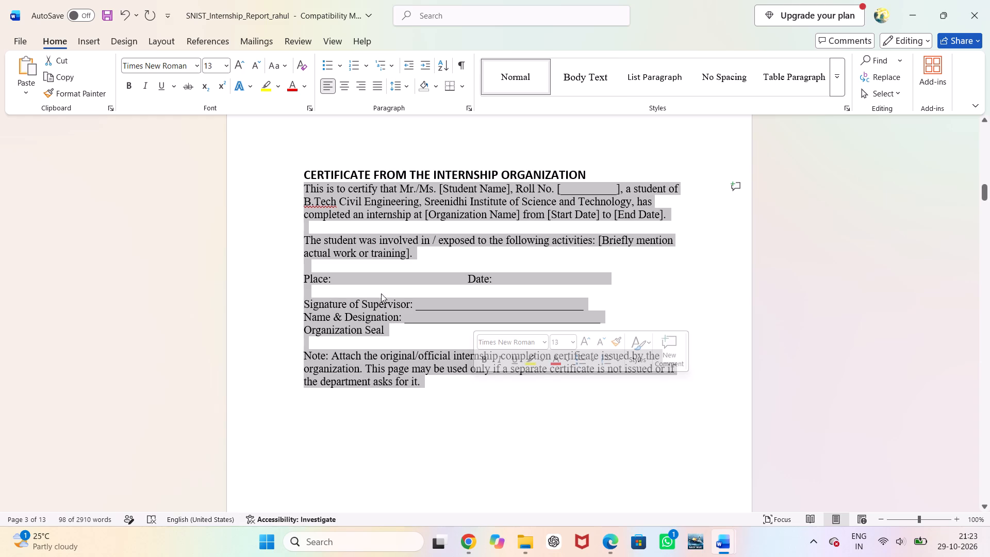
pyautogui.click(224, 66)
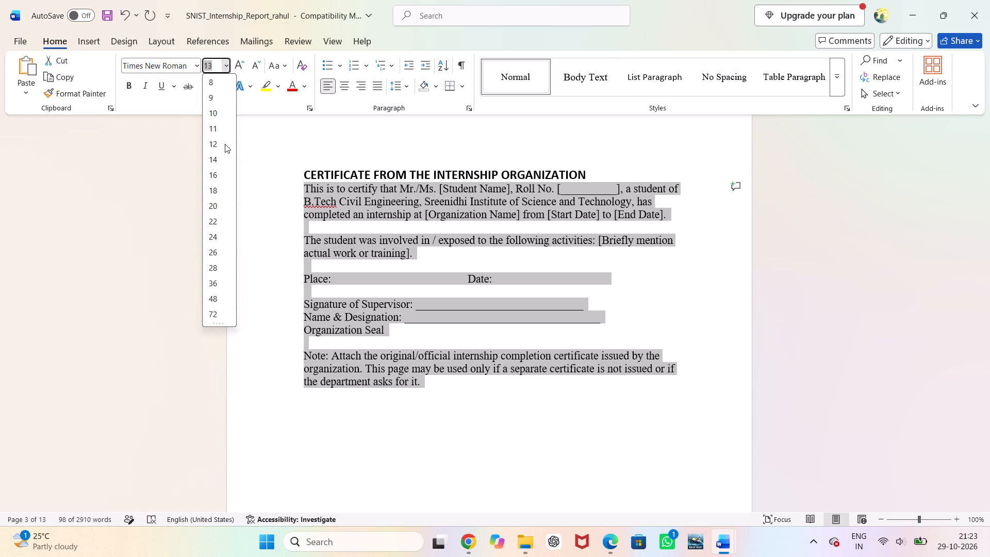
pyautogui.click(225, 144)
pyautogui.click(212, 142)
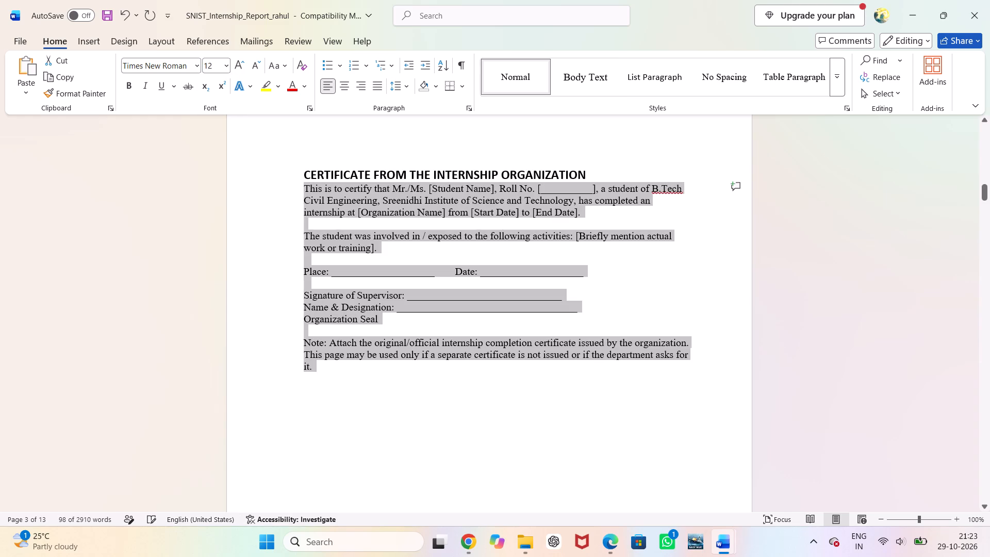
pyautogui.click(591, 73)
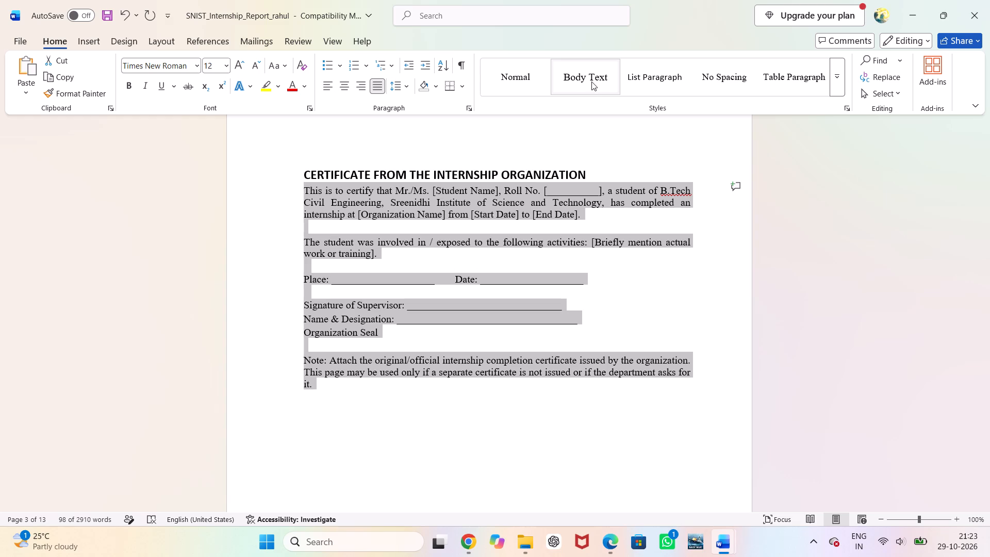
pyautogui.click(559, 240)
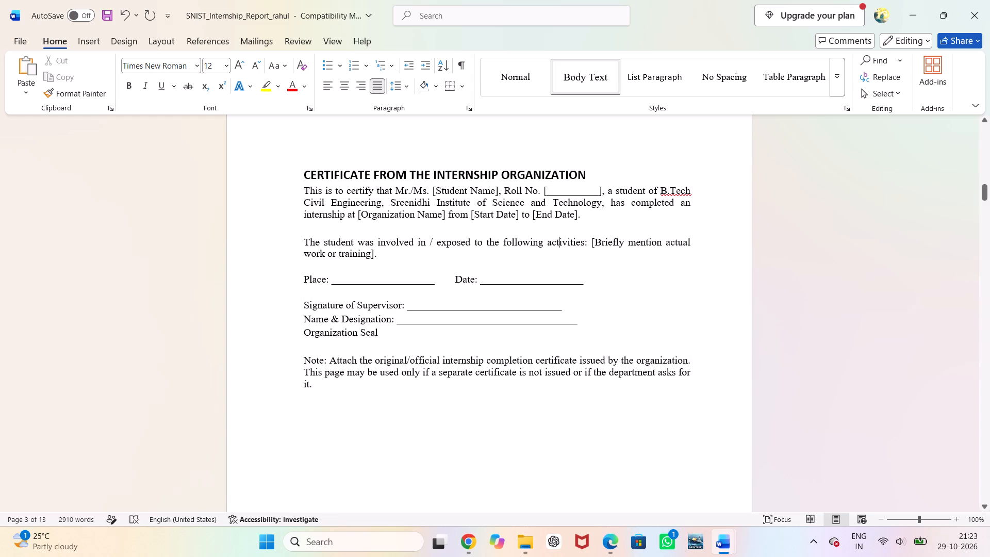
# Replace the bracketed Roll No. blank in the certificate's first paragraph with the student's roll number, without brackets.
pyautogui.click(602, 191)
pyautogui.press('BackSpace')
pyautogui.press('BackSpace')
pyautogui.press('BackSpace')
pyautogui.press('BackSpace')
pyautogui.press('BackSpace')
pyautogui.press('BackSpace')
pyautogui.press('BackSpace')
pyautogui.press('BackSpace')
pyautogui.press('BackSpace')
pyautogui.press('BackSpace')
pyautogui.press('BackSpace')
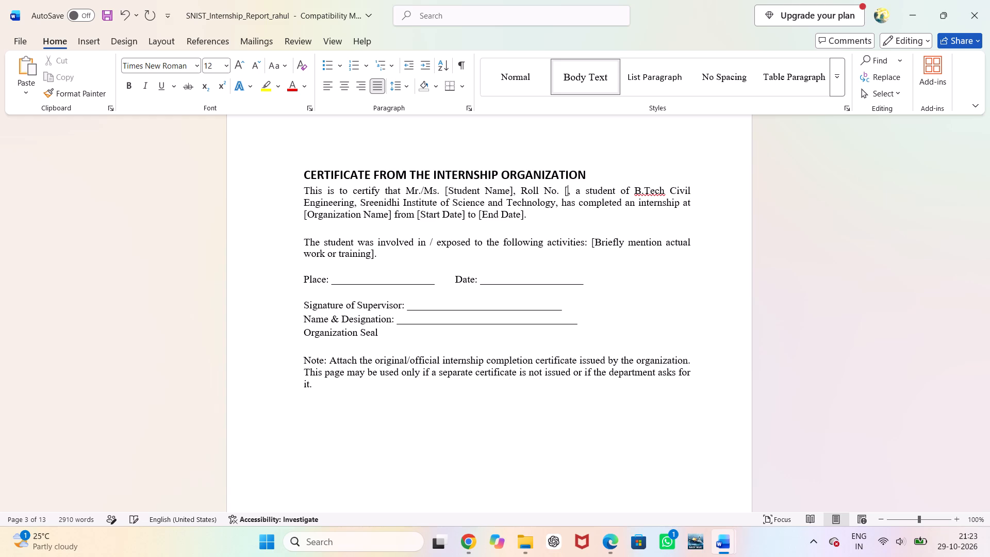
pyautogui.press('BackSpace')
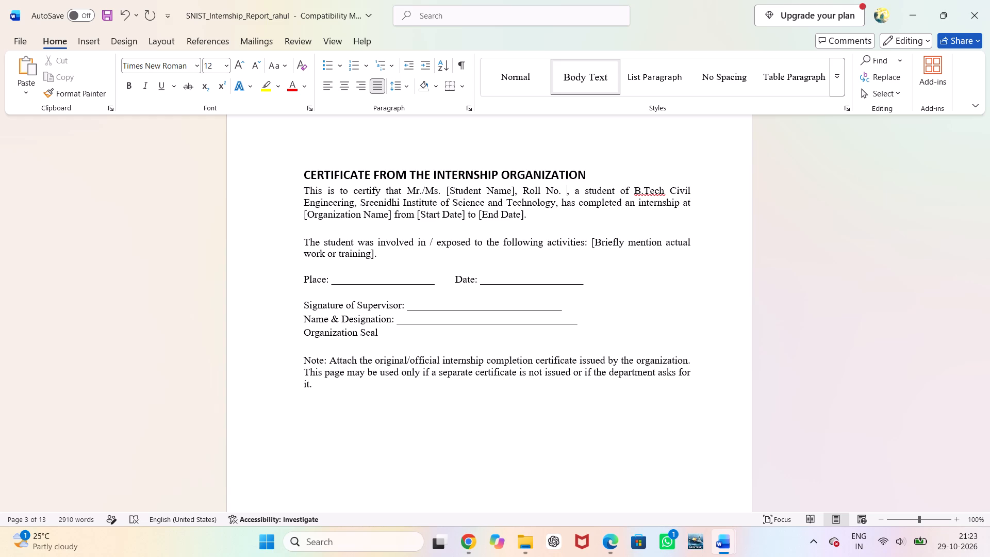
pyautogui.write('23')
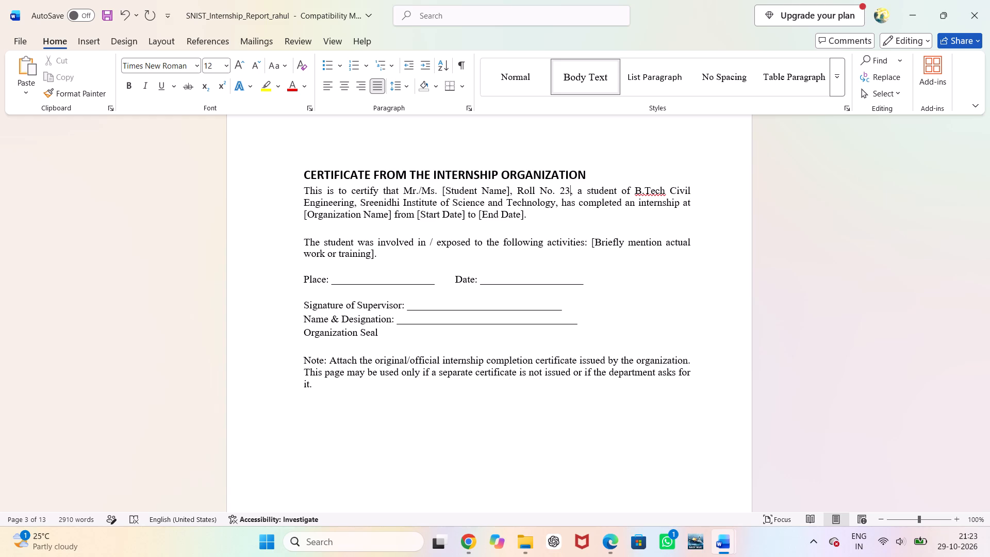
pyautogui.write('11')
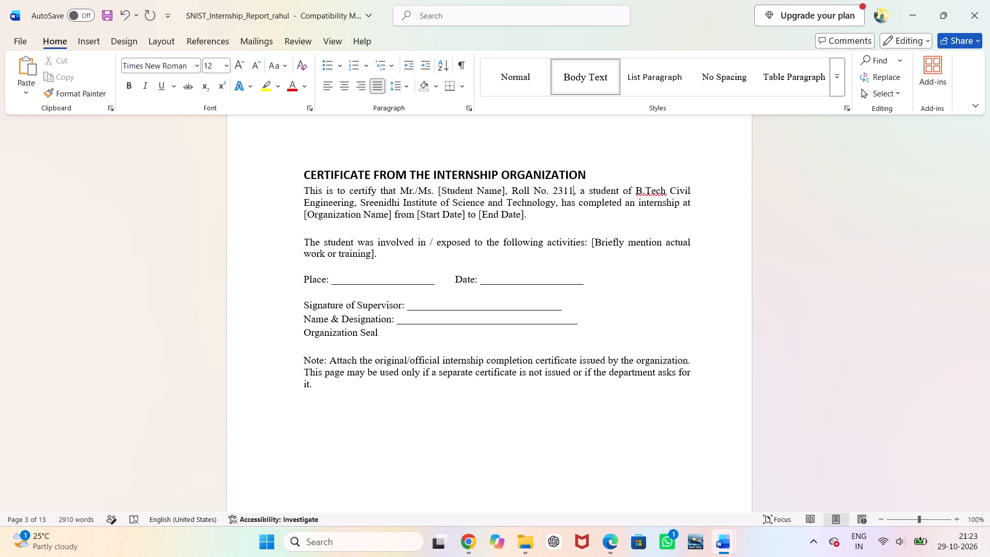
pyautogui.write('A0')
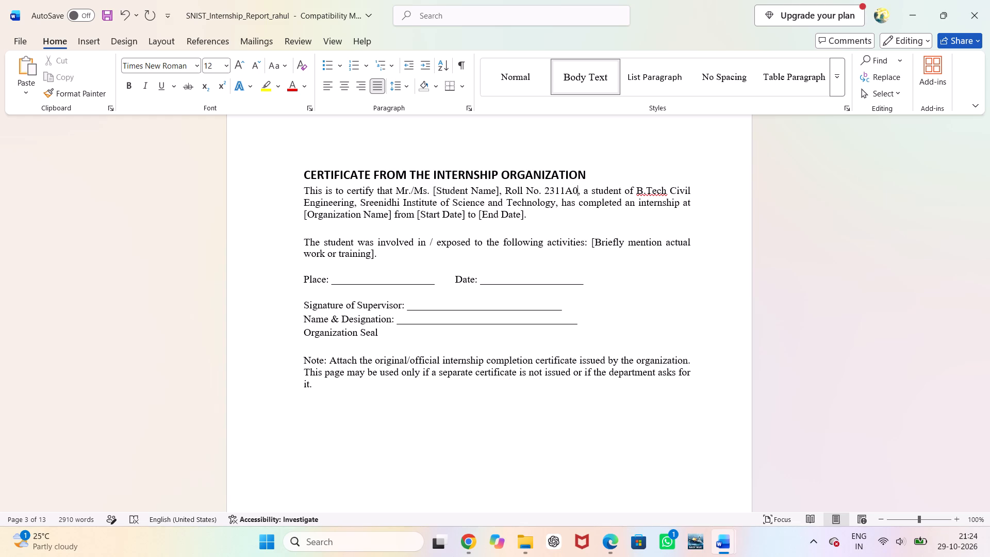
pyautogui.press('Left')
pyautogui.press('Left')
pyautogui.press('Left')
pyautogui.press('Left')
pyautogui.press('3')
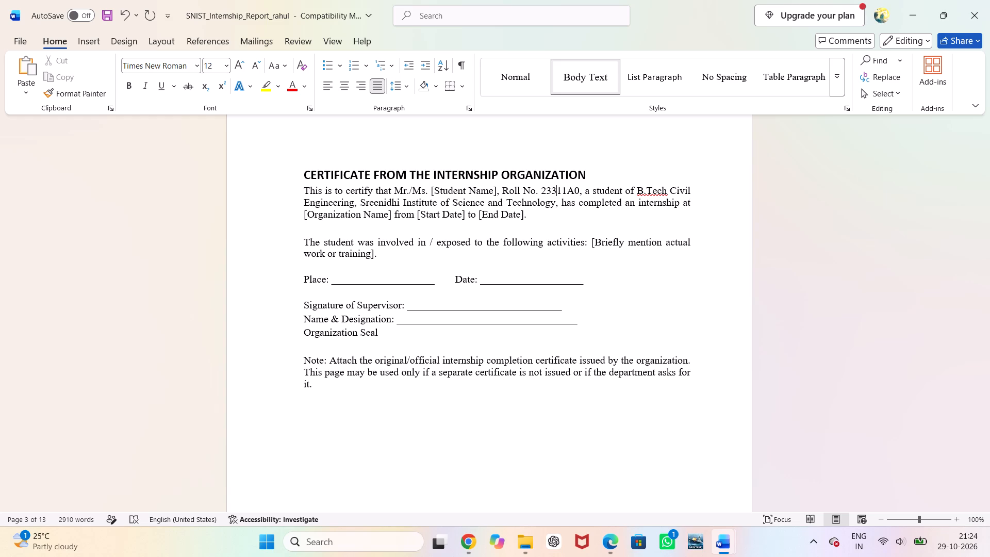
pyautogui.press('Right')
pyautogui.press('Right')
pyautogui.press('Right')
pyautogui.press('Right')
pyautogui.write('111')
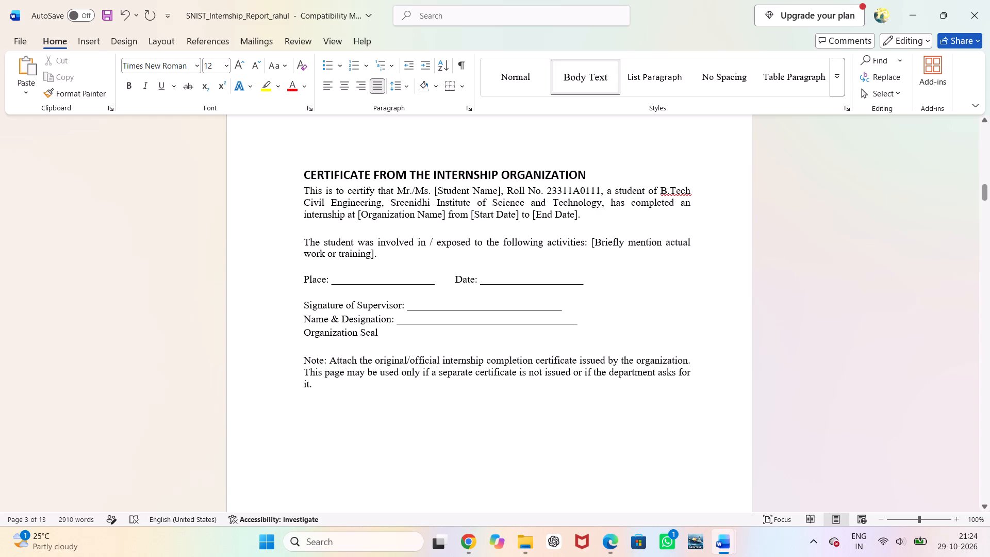
# Shorten the title "Mr./Ms." before the student name placeholder to "Mr." in the certificate paragraph.
pyautogui.moveTo(501, 189); pyautogui.dragTo(479, 189)
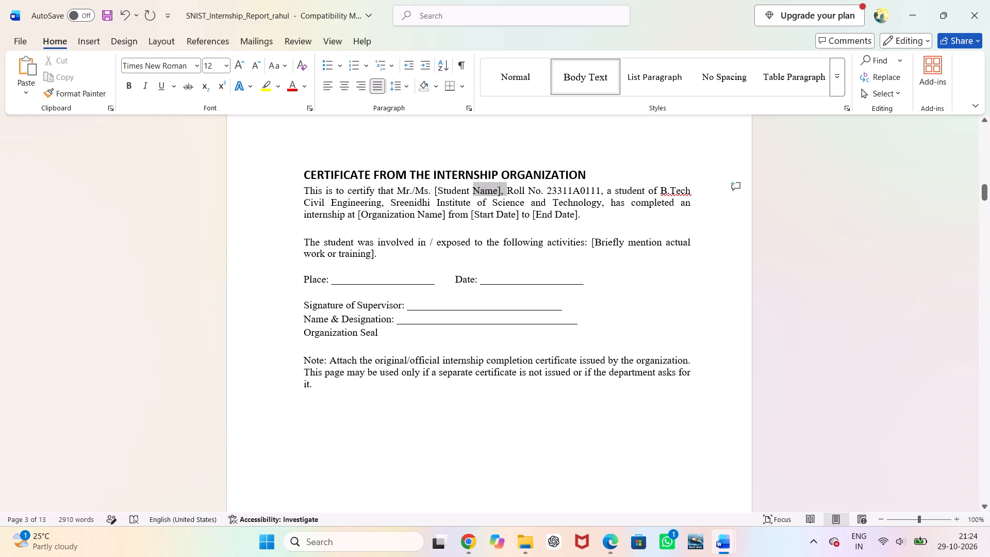
pyautogui.moveTo(479, 189); pyautogui.dragTo(435, 191)
pyautogui.click(428, 193)
pyautogui.press('BackSpace')
pyautogui.press('BackSpace')
pyautogui.press('BackSpace')
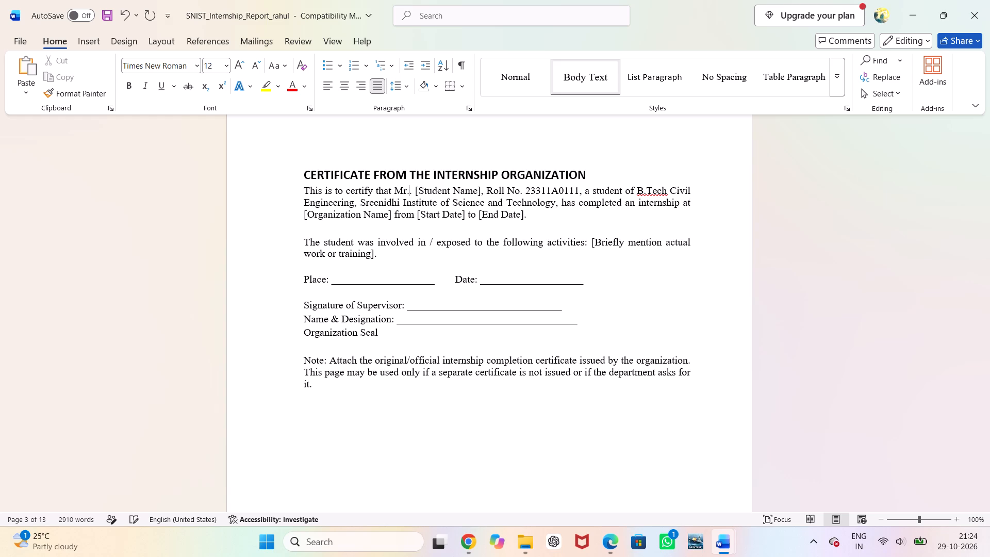
pyautogui.press('Right')
pyautogui.press('BackSpace')
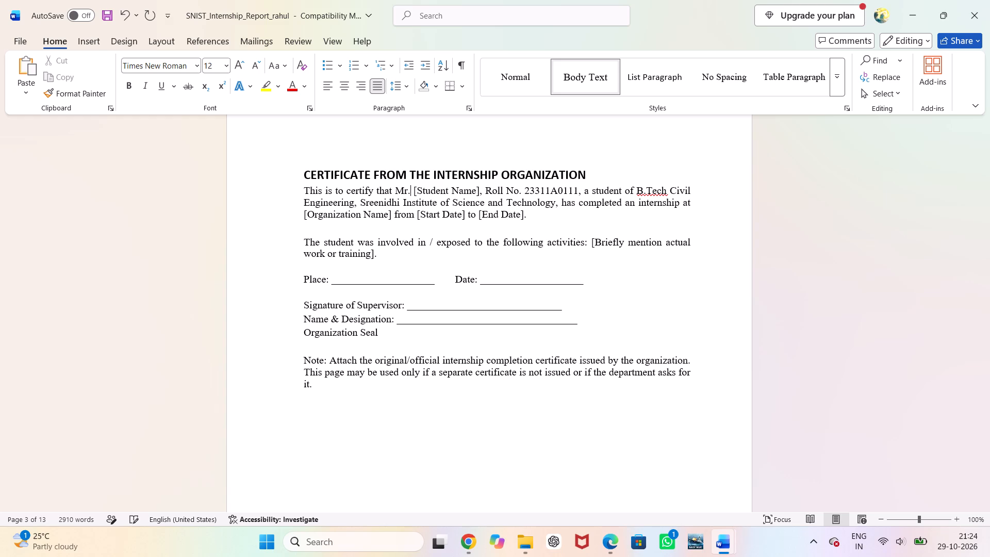
# Replace the [Student Name] placeholder in the certificate paragraph with the student's full name from the clipboard history.
pyautogui.press('Right')
pyautogui.press('Right')
pyautogui.press('Right')
pyautogui.press('Right')
pyautogui.press('Right')
pyautogui.press('Right')
pyautogui.press('Right')
pyautogui.press('Right')
pyautogui.press('Right')
pyautogui.press('Right')
pyautogui.press('Right')
pyautogui.press('Right')
pyautogui.press('Right')
pyautogui.press('Right')
pyautogui.press('Right')
pyautogui.press('BackSpace')
pyautogui.press('BackSpace')
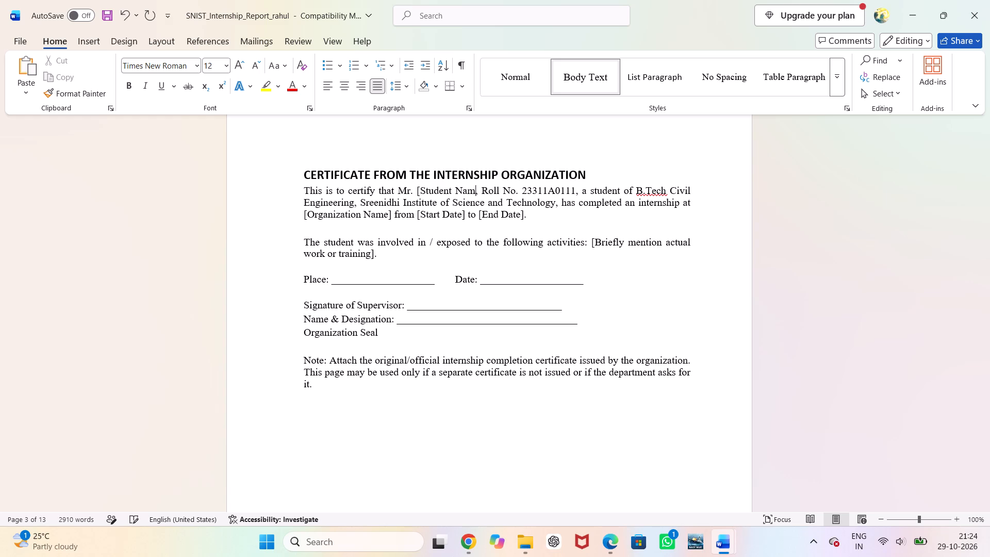
pyautogui.press('BackSpace')
pyautogui.press('BackSpace')
pyautogui.press('BackSpace')
pyautogui.press('BackSpace')
pyautogui.press('BackSpace')
pyautogui.press('BackSpace')
pyautogui.press('BackSpace')
pyautogui.press('BackSpace')
pyautogui.press('BackSpace')
pyautogui.press('BackSpace')
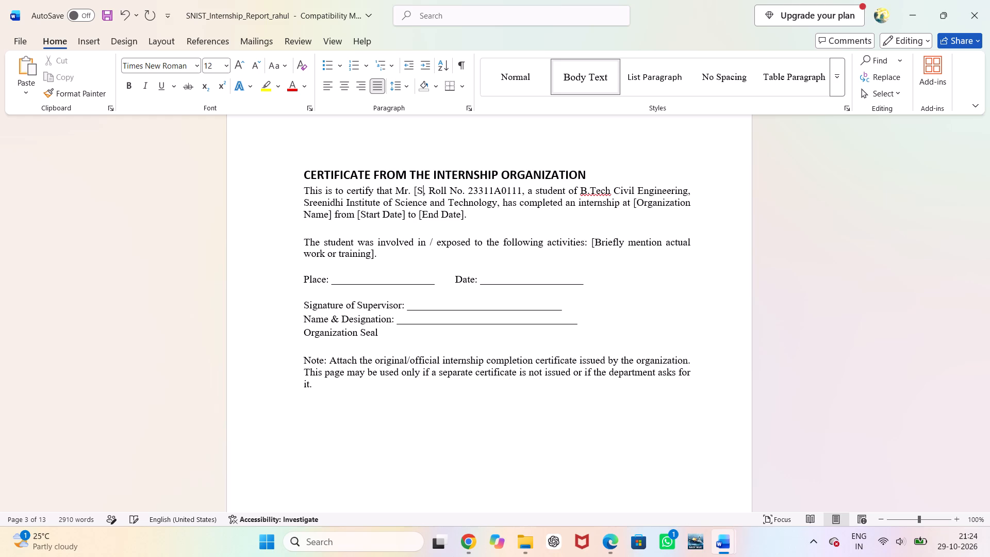
pyautogui.press('BackSpace')
pyautogui.press('BackSpace')
pyautogui.press('BackSpace')
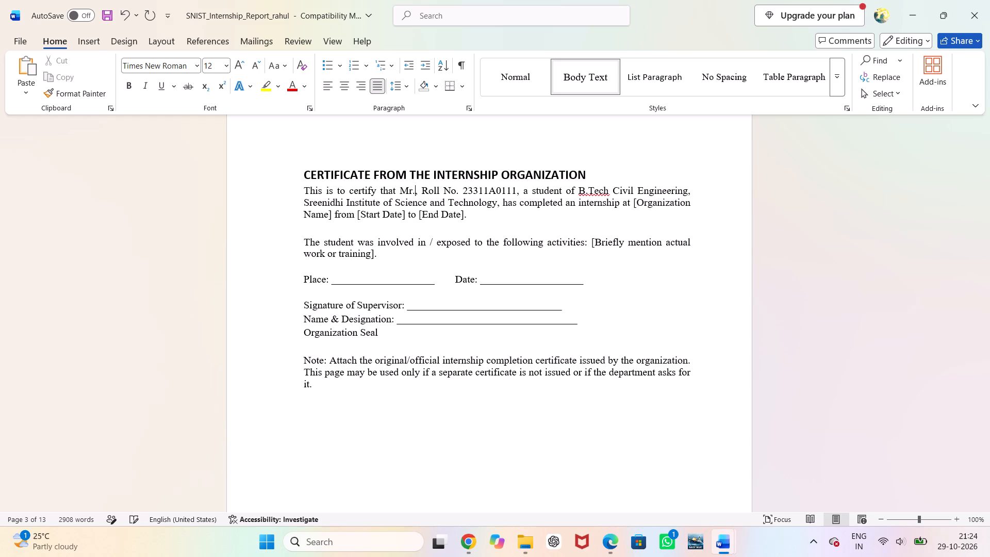
pyautogui.press('super+v')
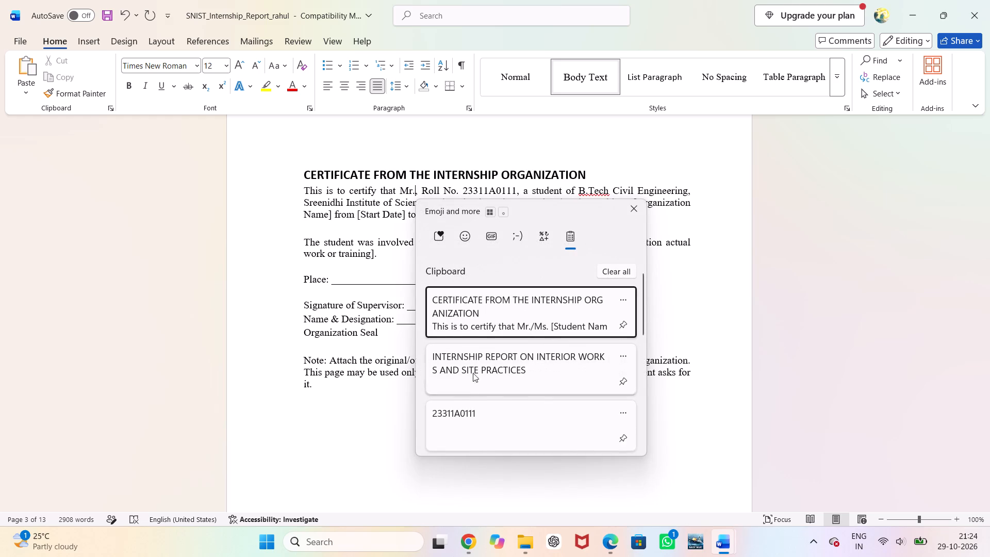
pyautogui.scroll(-1, 471, 395)
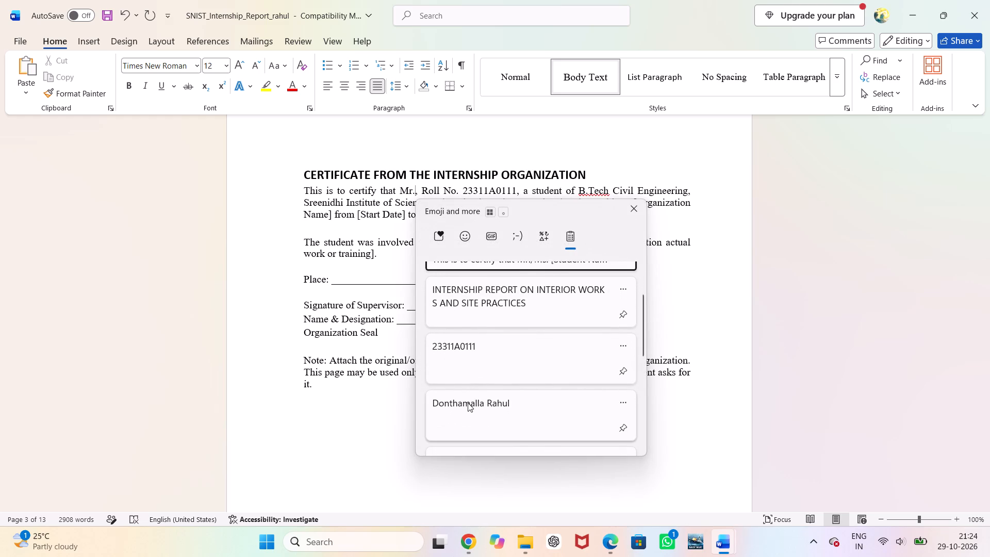
pyautogui.click(468, 403)
pyautogui.hotkey('ctrl', 'v')
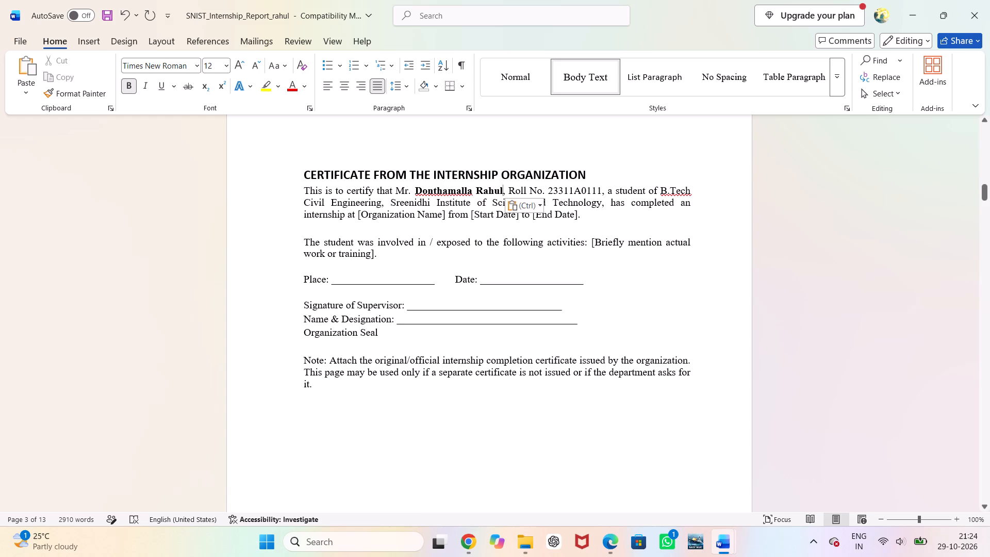
# Remove the bold formatting from the student's name in the certificate's first paragraph.
pyautogui.scroll(11, 503, 302)
pyautogui.scroll(-6, 503, 302)
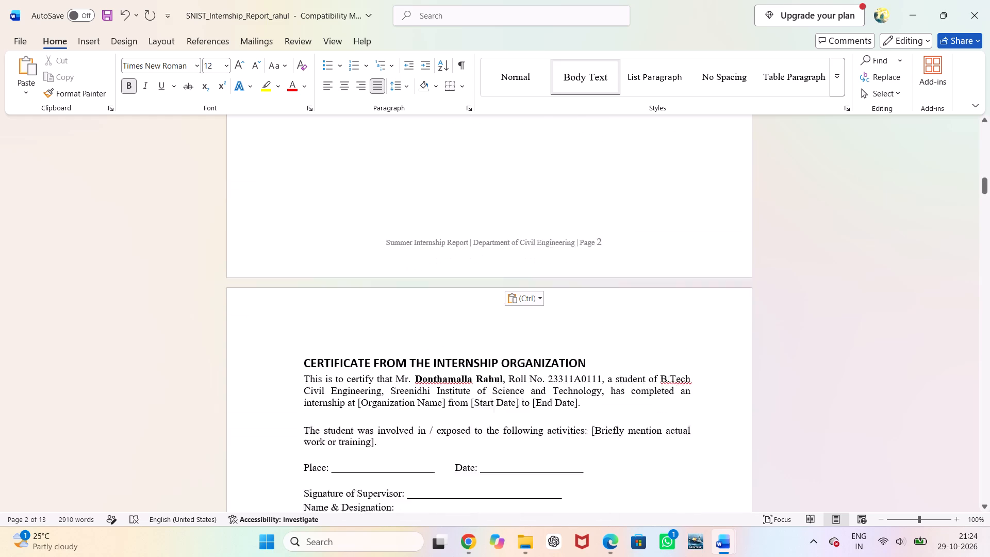
pyautogui.scroll(-7, 503, 303)
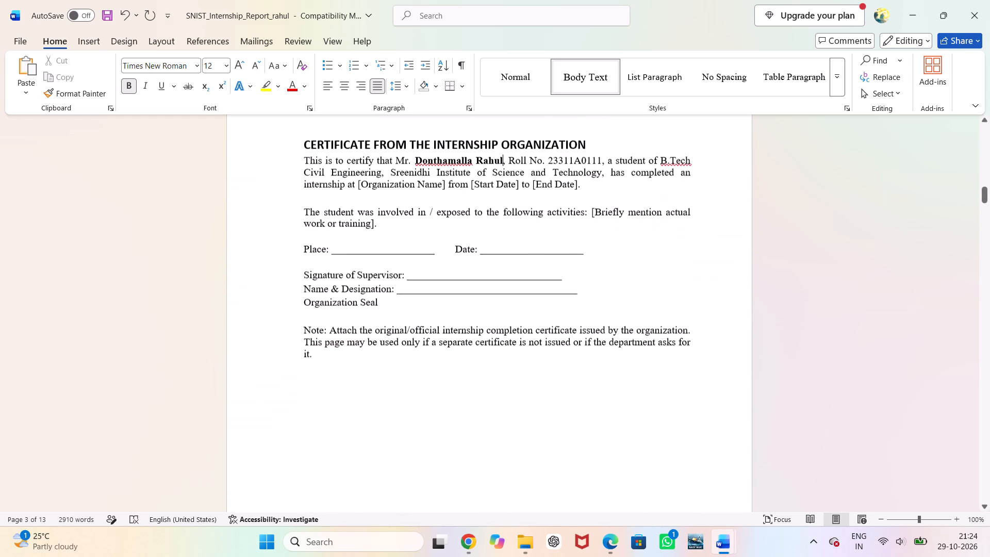
pyautogui.scroll(6, 503, 303)
pyautogui.scroll(-1, 503, 303)
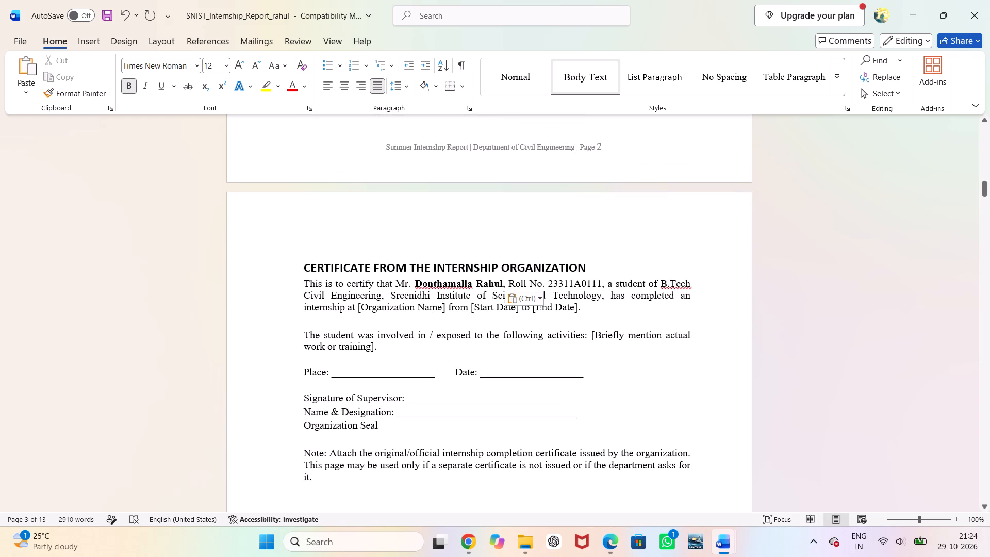
pyautogui.scroll(-1, 475, 317)
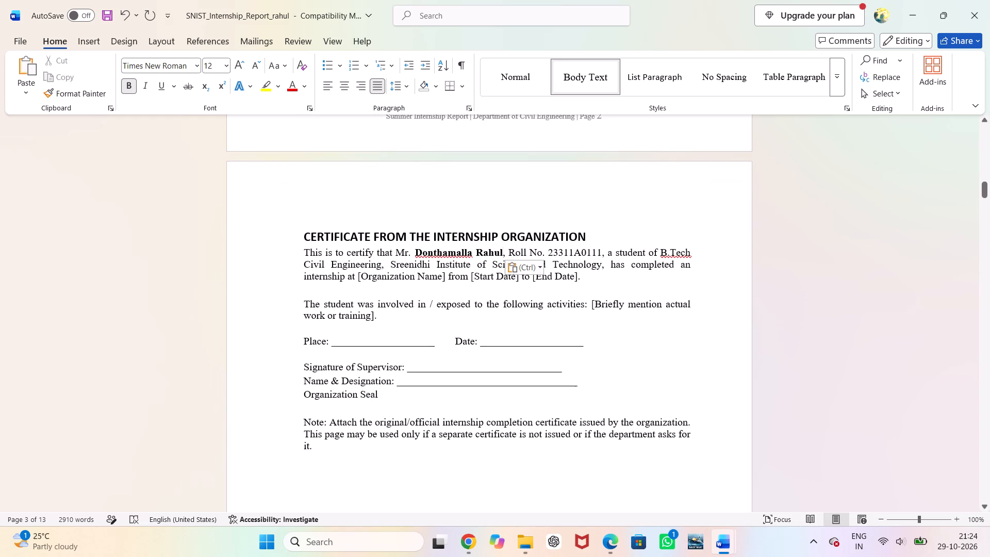
pyautogui.moveTo(502, 253); pyautogui.dragTo(444, 252)
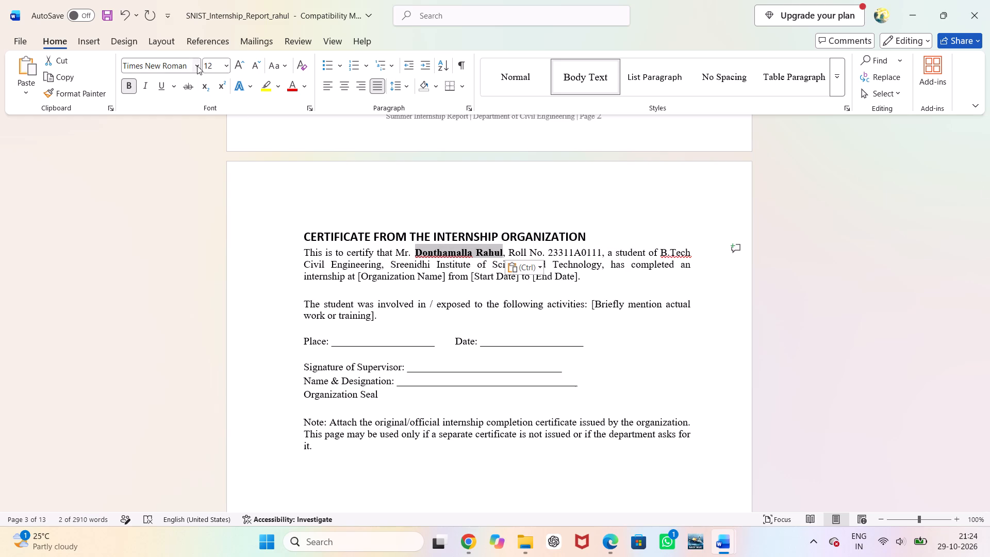
pyautogui.click(610, 336)
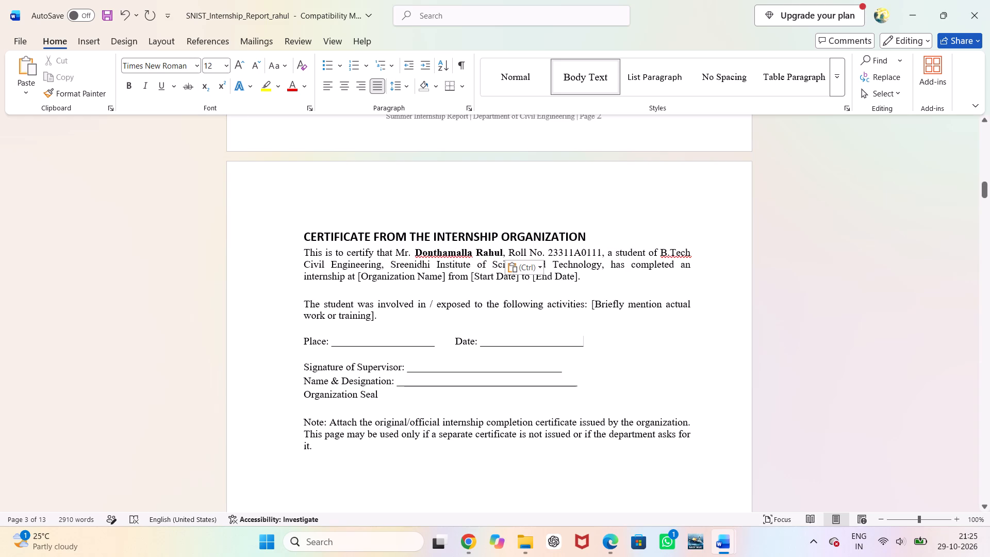
pyautogui.click(588, 406)
pyautogui.moveTo(503, 252); pyautogui.dragTo(439, 256)
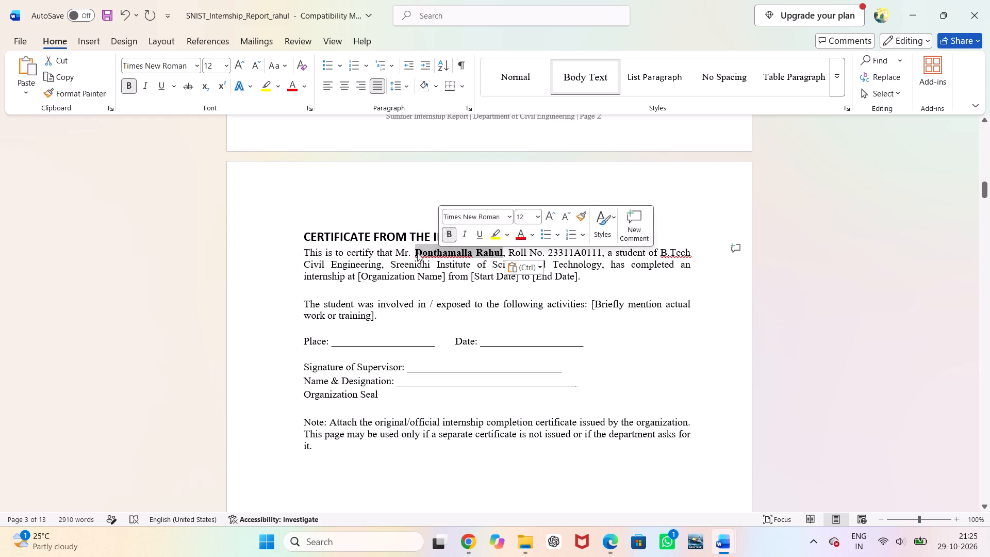
pyautogui.click(199, 67)
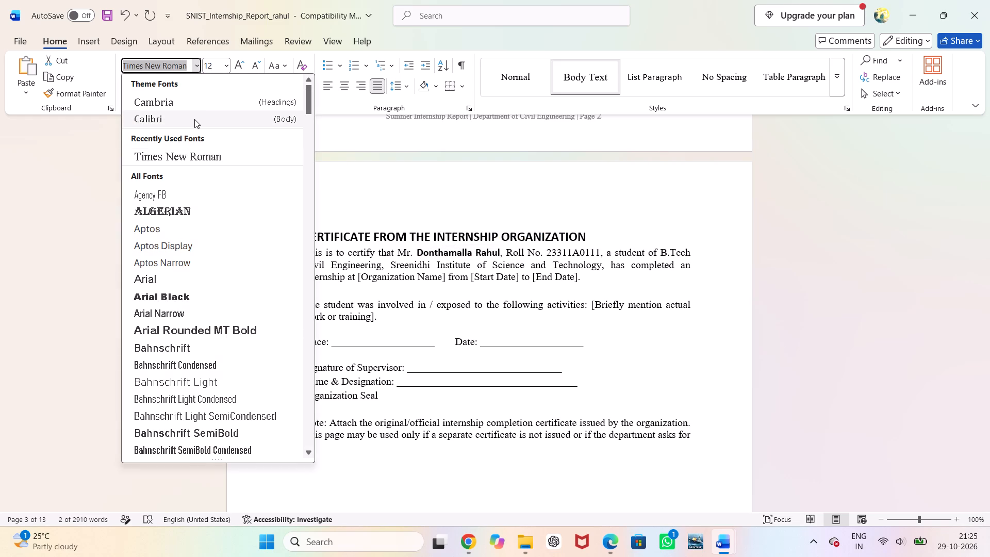
pyautogui.click(97, 147)
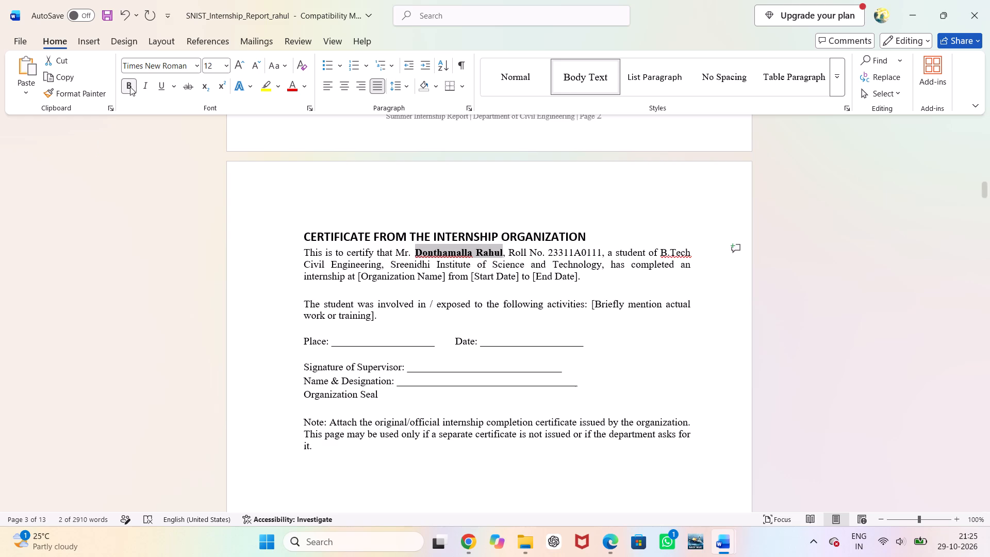
pyautogui.click(130, 85)
pyautogui.click(511, 312)
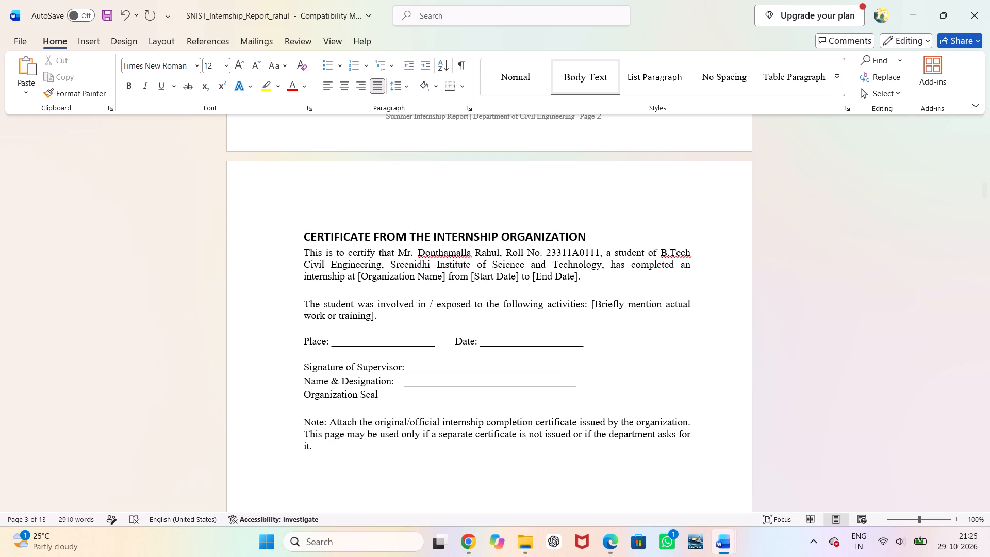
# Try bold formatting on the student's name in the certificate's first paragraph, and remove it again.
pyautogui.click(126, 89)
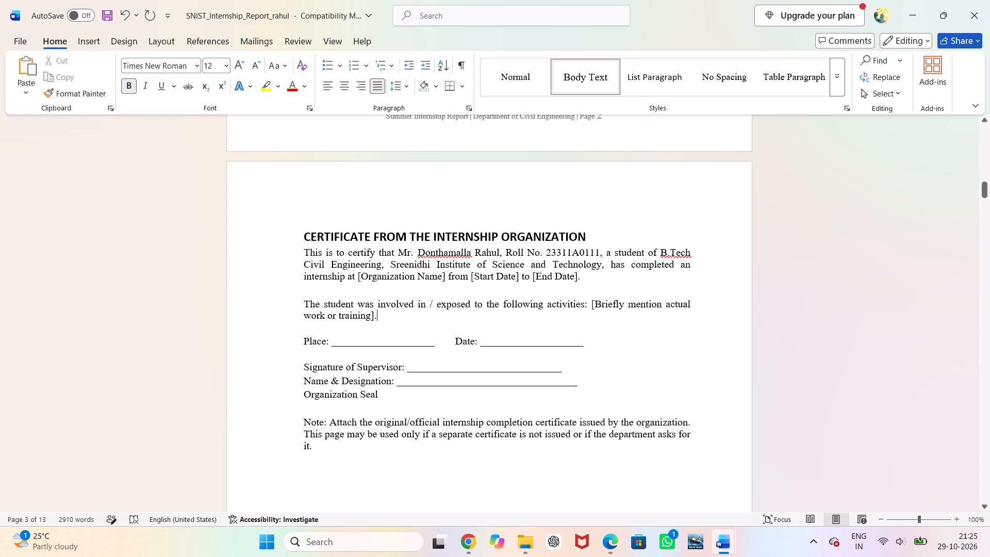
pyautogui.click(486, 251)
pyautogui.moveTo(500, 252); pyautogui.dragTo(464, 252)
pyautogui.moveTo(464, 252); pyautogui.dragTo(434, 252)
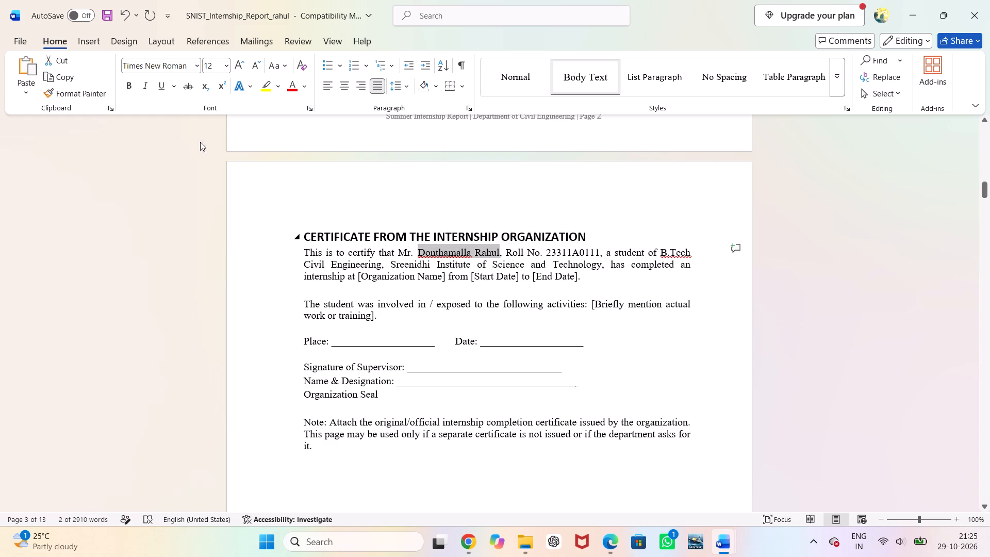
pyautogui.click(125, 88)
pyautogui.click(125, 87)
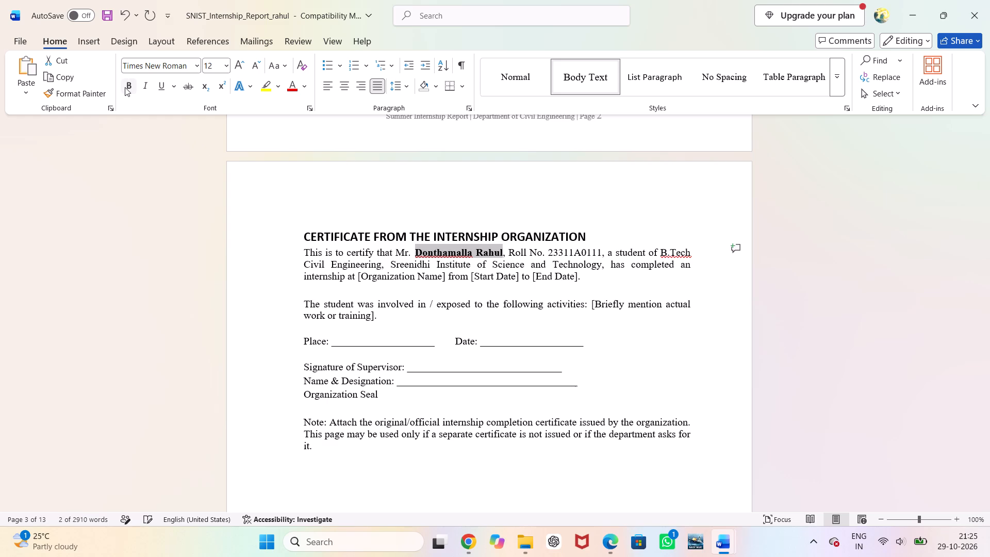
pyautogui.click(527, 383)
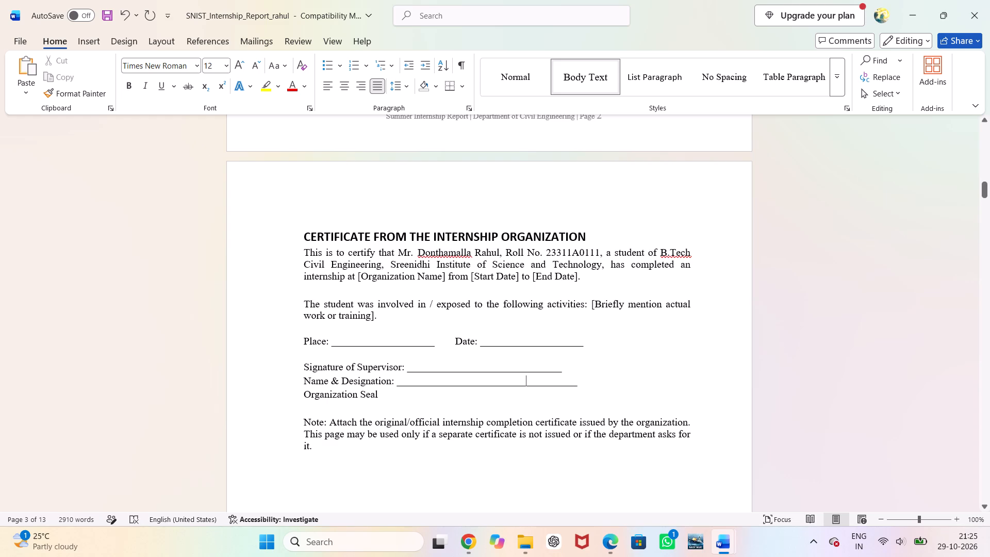
# Review the cover page, the inner title page and the organization certificate page for their content and layout.
pyautogui.scroll(18, 515, 334)
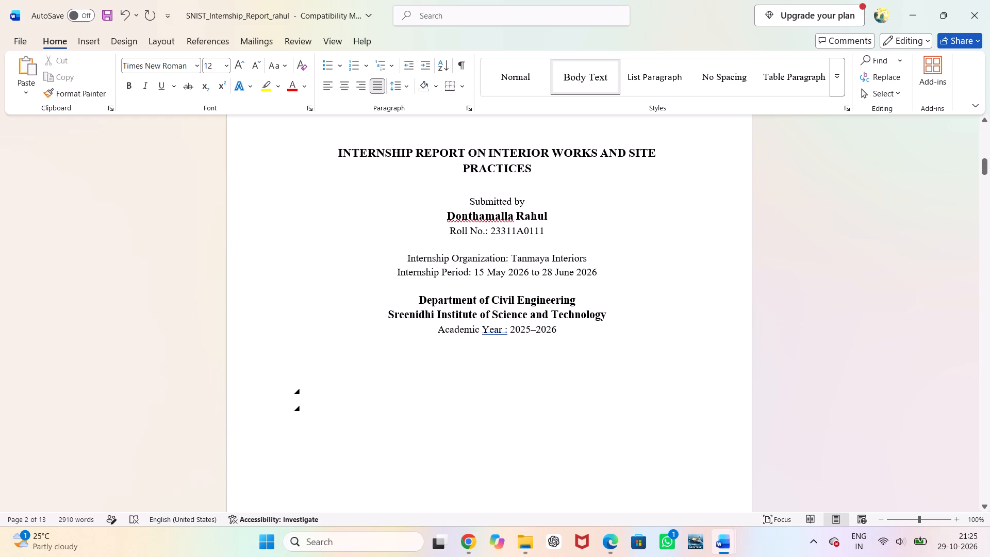
pyautogui.scroll(5, 497, 429)
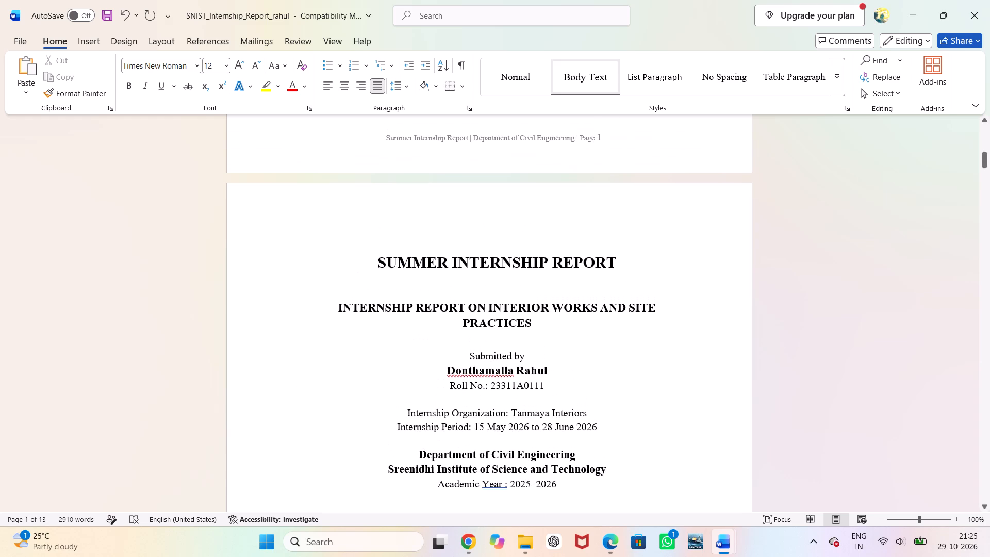
pyautogui.scroll(7, 484, 448)
pyautogui.scroll(-8, 484, 448)
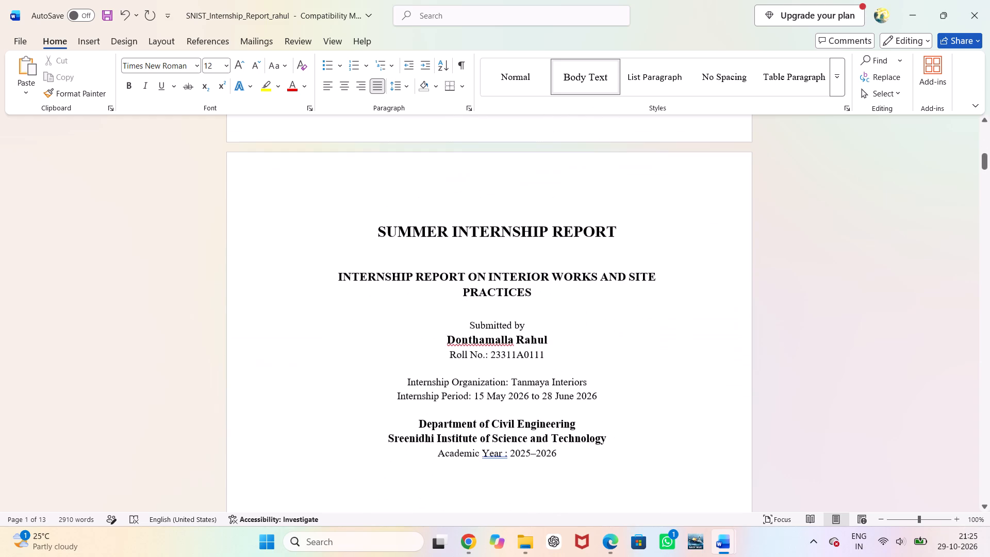
pyautogui.scroll(13, 484, 448)
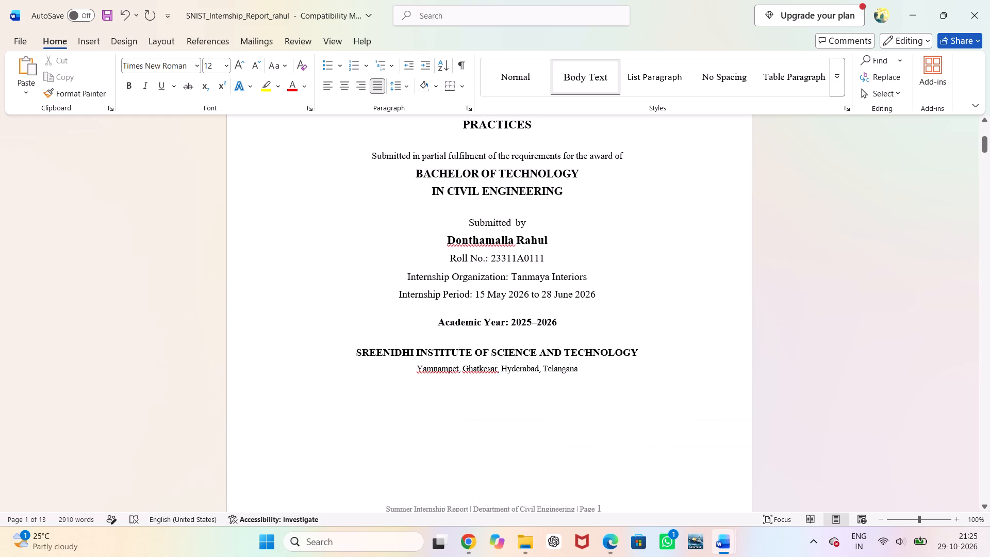
pyautogui.scroll(3, 484, 448)
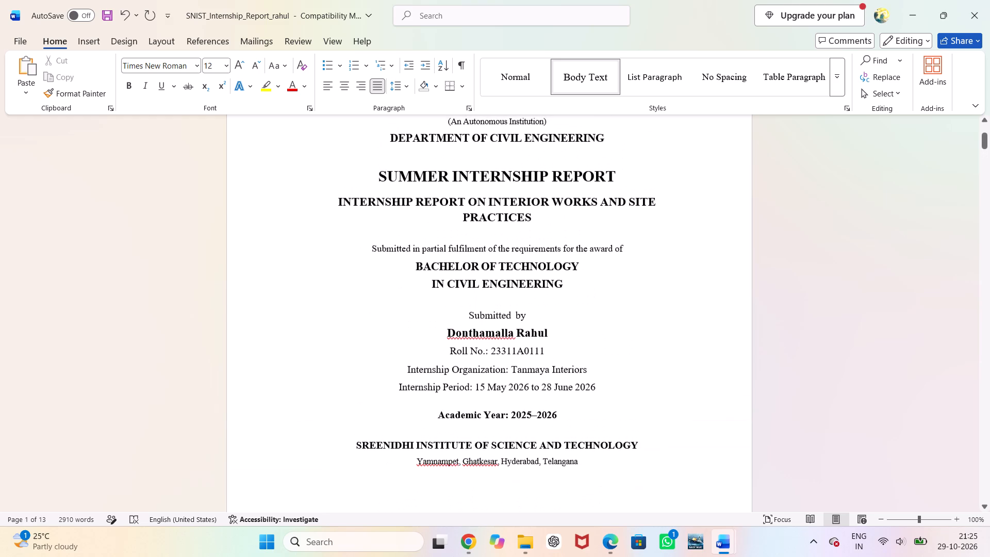
pyautogui.scroll(5, 484, 448)
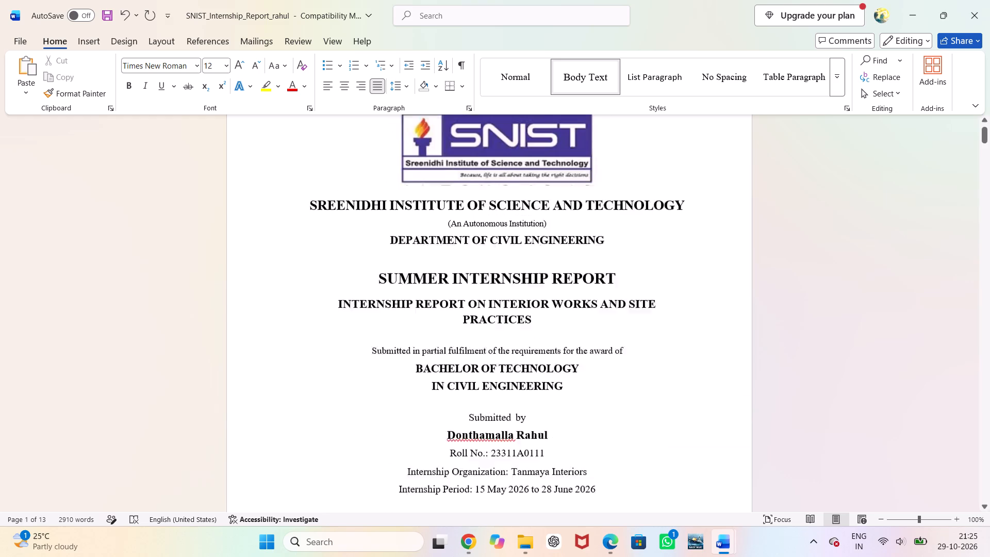
pyautogui.scroll(1, 484, 448)
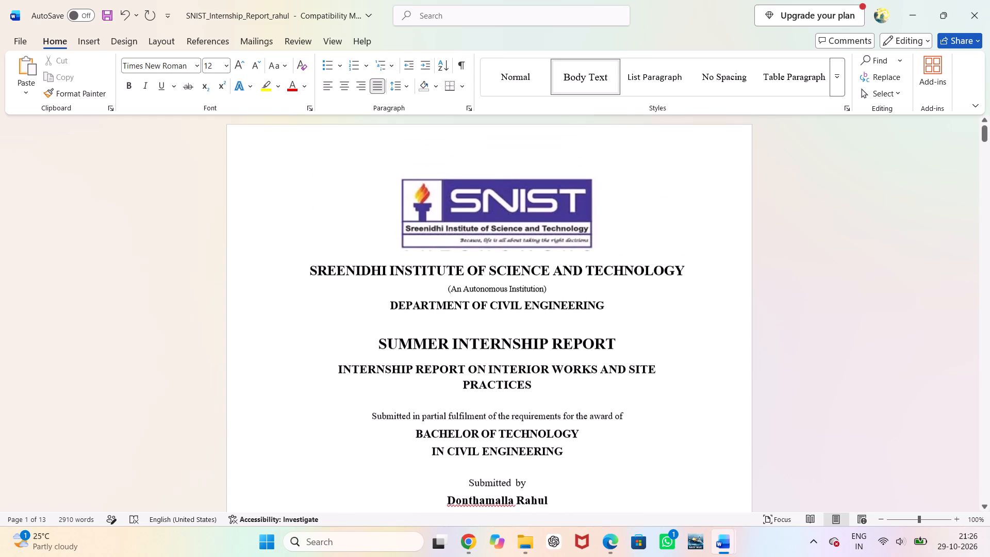
pyautogui.scroll(-1, 484, 448)
pyautogui.scroll(7, 484, 448)
pyautogui.scroll(-4, 484, 448)
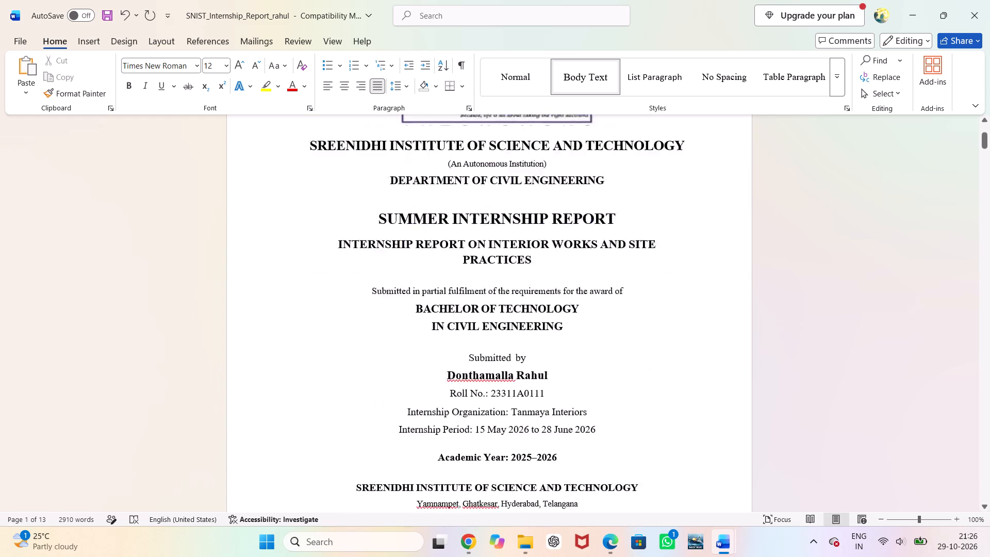
pyautogui.scroll(-17, 484, 448)
pyautogui.scroll(-8, 484, 448)
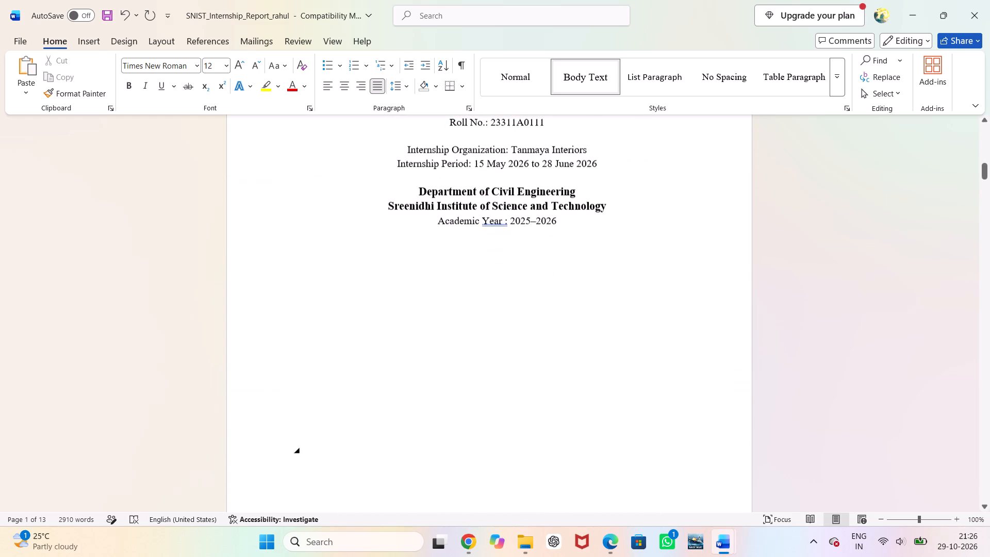
pyautogui.scroll(-12, 484, 448)
pyautogui.scroll(8, 484, 448)
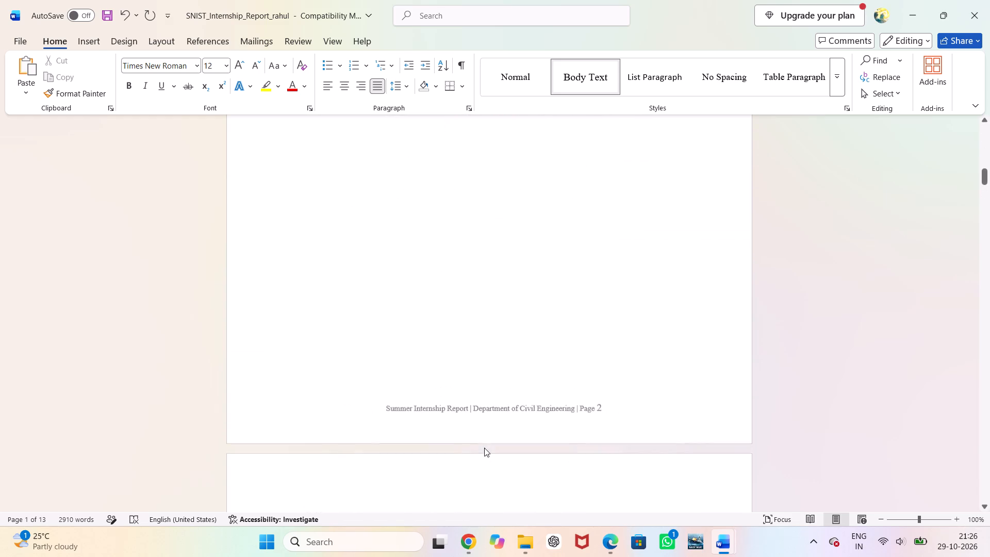
pyautogui.scroll(14, 484, 448)
pyautogui.scroll(-5, 483, 448)
pyautogui.scroll(3, 483, 448)
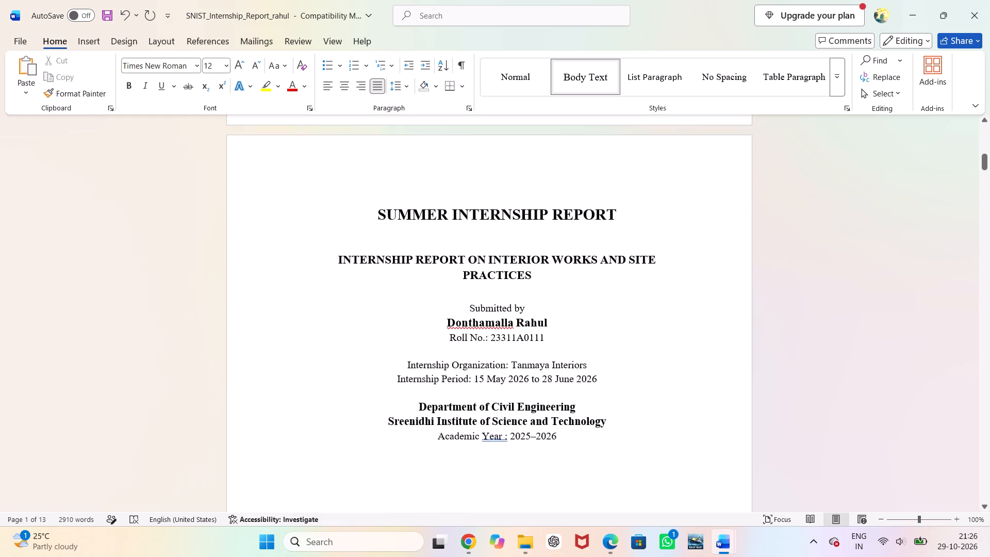
pyautogui.scroll(1, 483, 448)
pyautogui.scroll(-16, 483, 448)
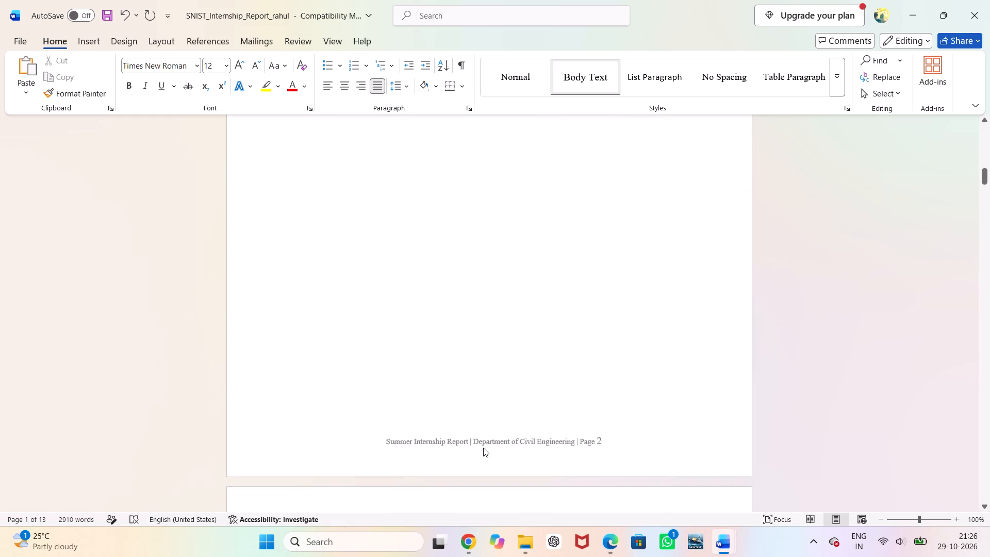
pyautogui.scroll(-4, 483, 448)
pyautogui.scroll(-3, 454, 318)
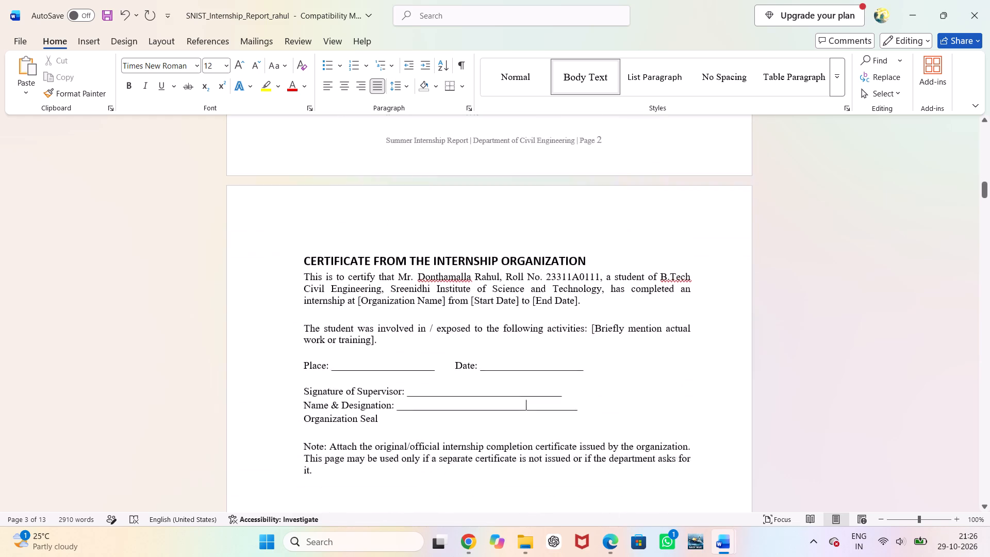
pyautogui.scroll(-8, 454, 318)
pyautogui.scroll(6, 454, 318)
pyautogui.scroll(-5, 454, 318)
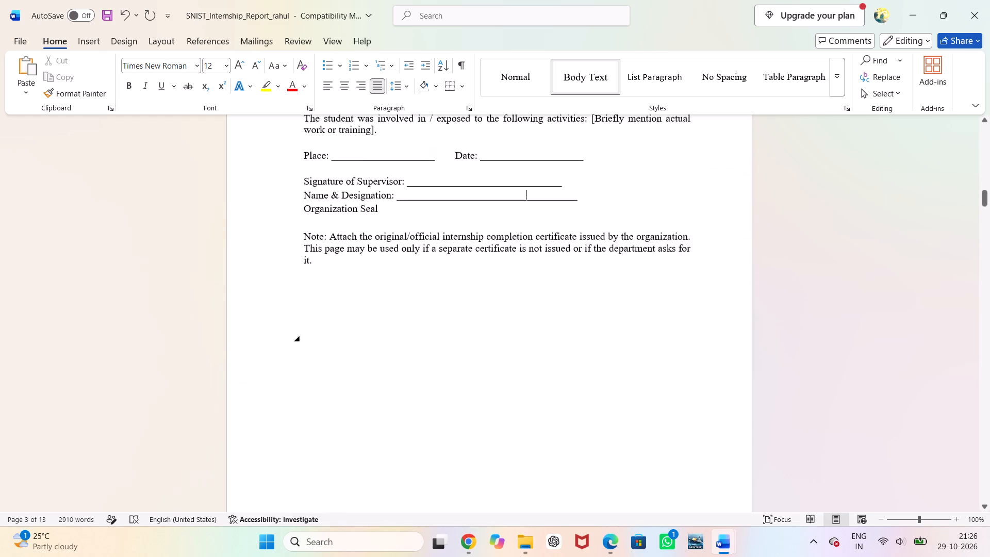
pyautogui.scroll(5, 455, 319)
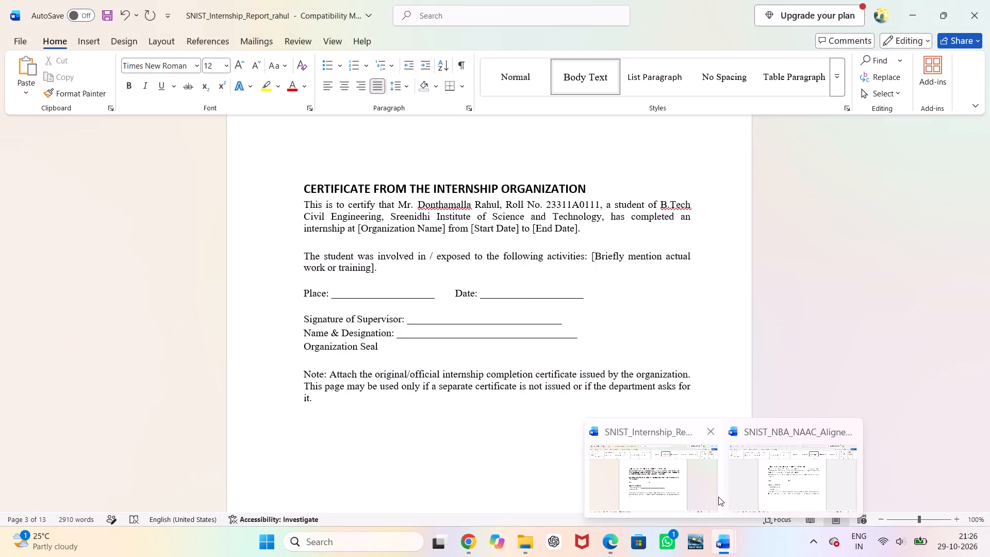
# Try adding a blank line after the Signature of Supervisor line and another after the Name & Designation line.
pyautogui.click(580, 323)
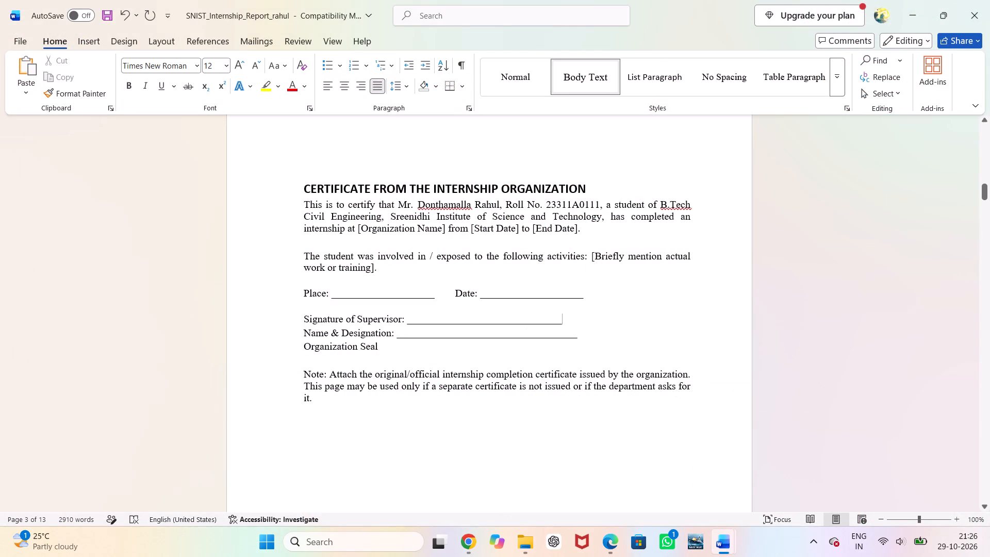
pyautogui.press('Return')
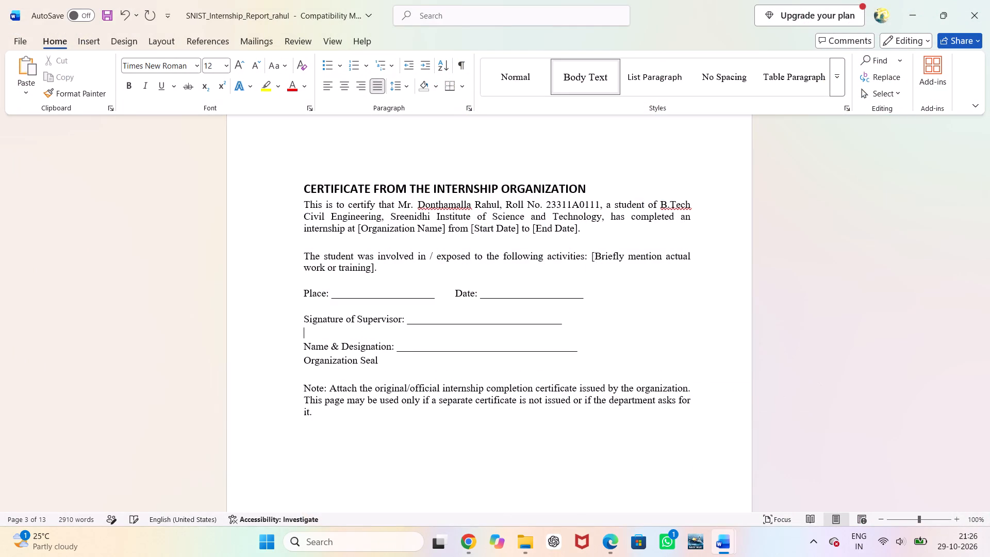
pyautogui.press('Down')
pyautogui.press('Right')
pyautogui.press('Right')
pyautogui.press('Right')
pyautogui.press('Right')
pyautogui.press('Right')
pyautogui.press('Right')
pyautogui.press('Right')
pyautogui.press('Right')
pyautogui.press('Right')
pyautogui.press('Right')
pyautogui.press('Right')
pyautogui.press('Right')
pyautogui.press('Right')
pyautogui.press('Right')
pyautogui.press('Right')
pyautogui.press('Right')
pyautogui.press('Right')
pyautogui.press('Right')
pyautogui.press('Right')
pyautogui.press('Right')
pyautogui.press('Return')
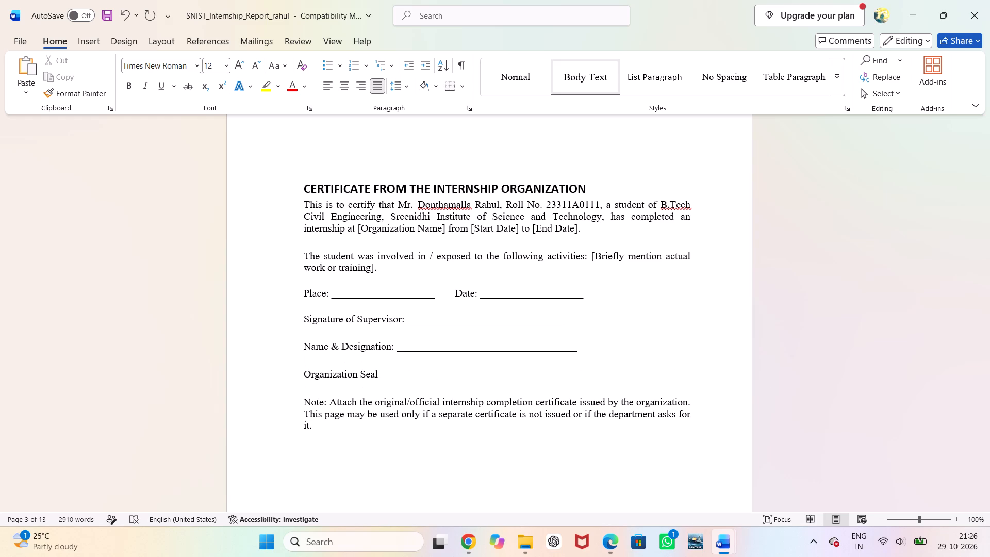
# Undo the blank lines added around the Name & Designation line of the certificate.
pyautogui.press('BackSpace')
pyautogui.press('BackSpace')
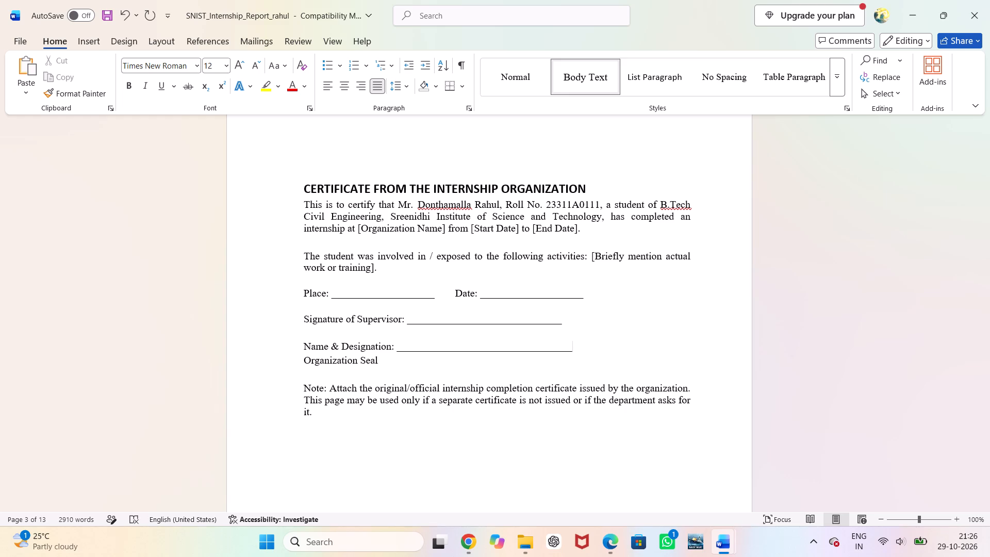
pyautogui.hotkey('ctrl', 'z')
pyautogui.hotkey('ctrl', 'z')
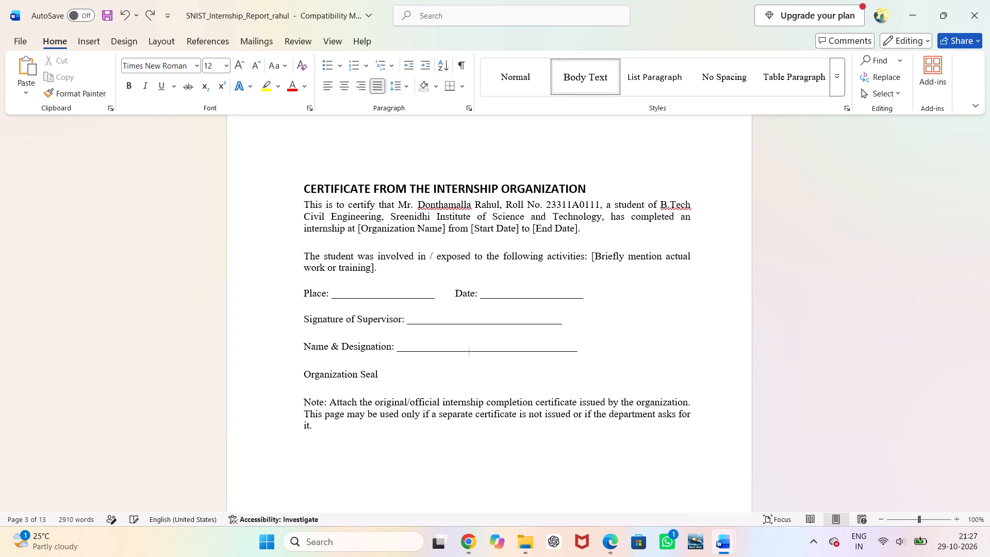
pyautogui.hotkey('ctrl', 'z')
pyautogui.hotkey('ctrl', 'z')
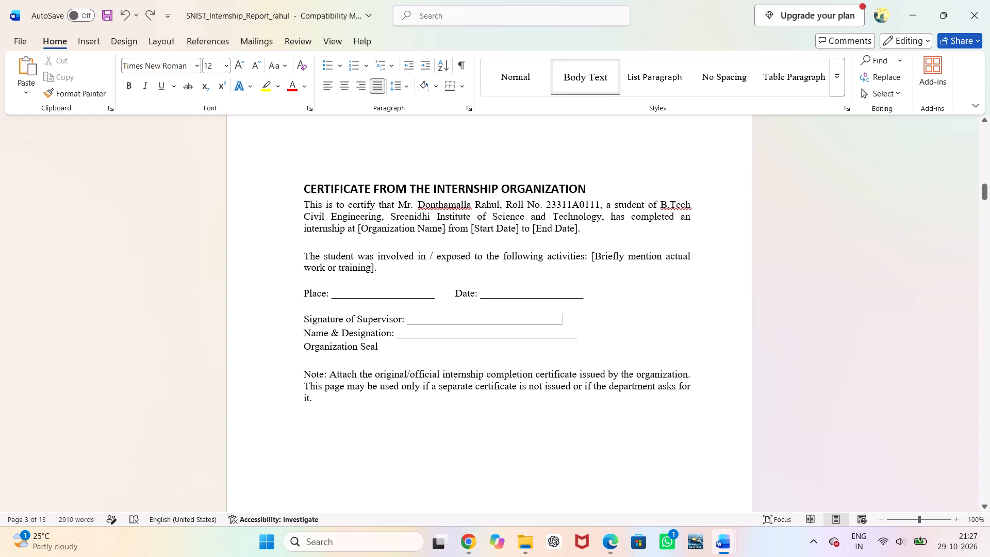
# Delete the blank line between the certificate's first paragraph and the paragraph about the student's activities.
pyautogui.click(505, 240)
pyautogui.press('BackSpace')
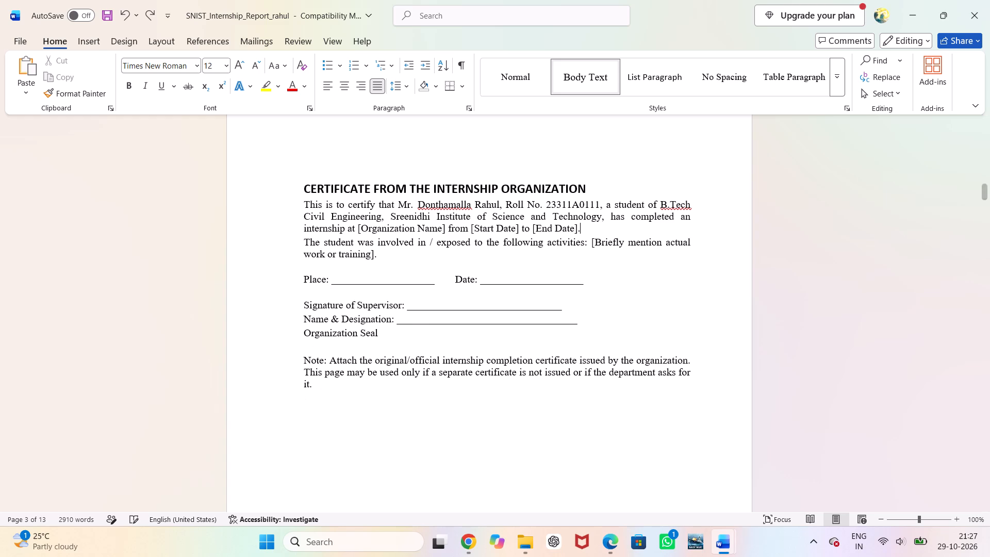
# Check the template's certificate page and delete the report's blank line between Organization Seal and the Note paragraph.
pyautogui.scroll(5, 511, 352)
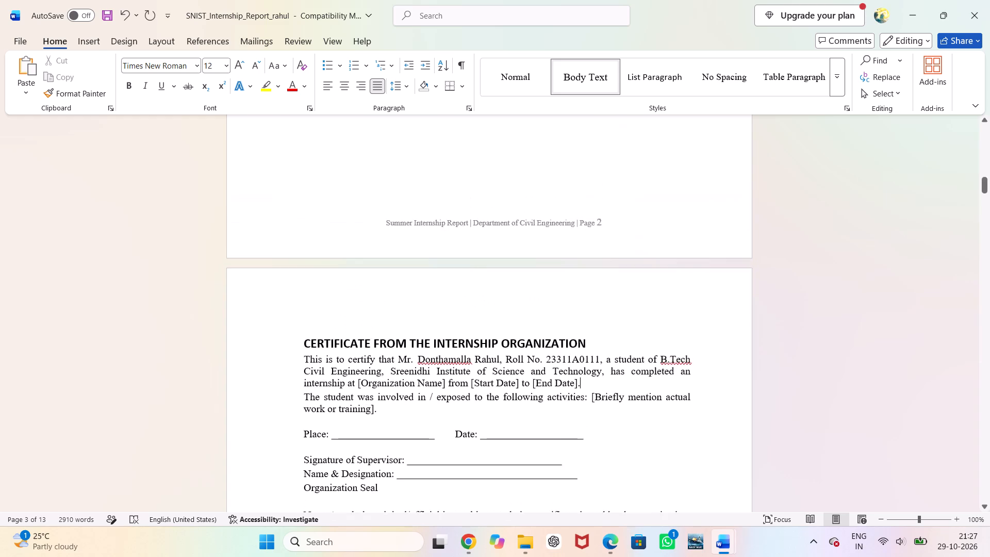
pyautogui.scroll(-3, 511, 352)
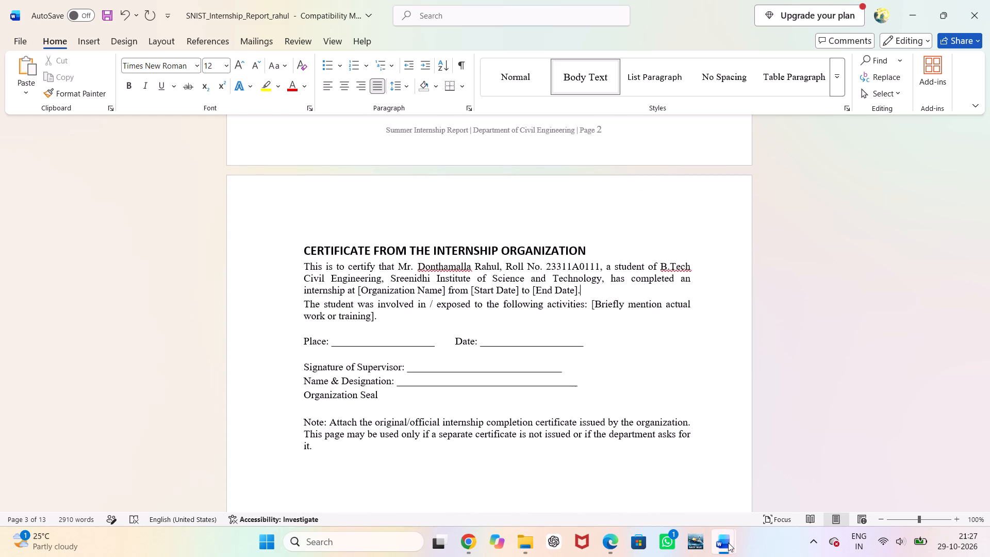
pyautogui.click(728, 543)
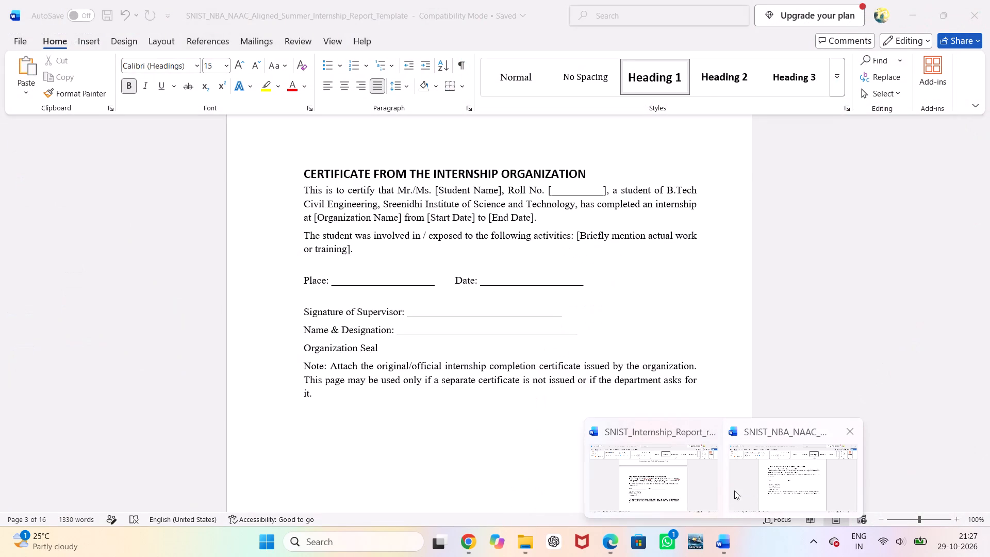
pyautogui.click(488, 406)
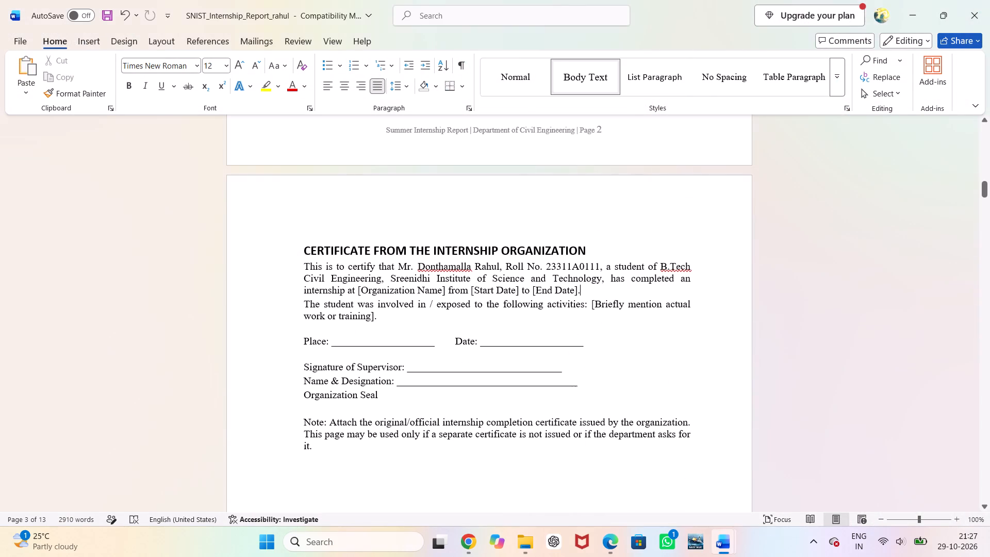
pyautogui.click(368, 407)
pyautogui.press('BackSpace')
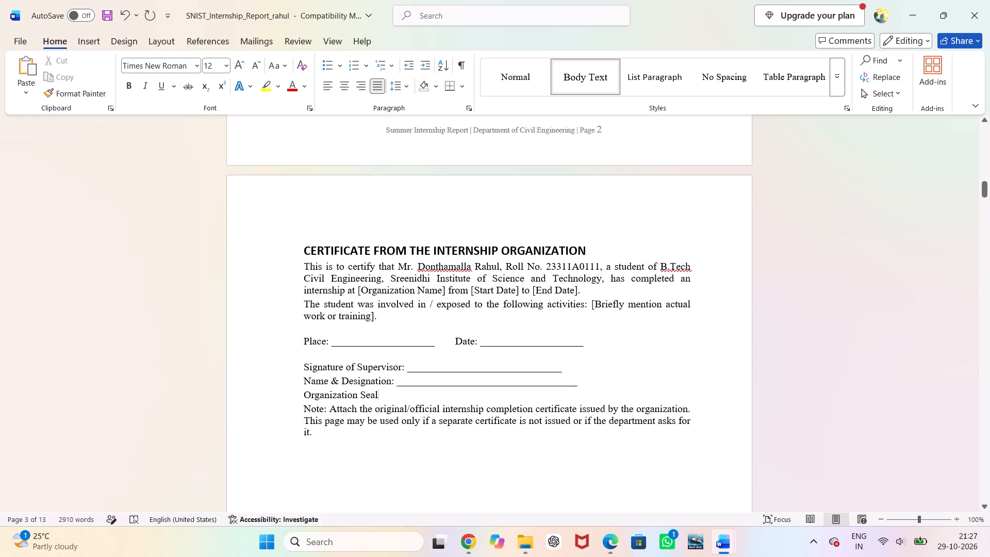
# Examine the spacing of the place, signature, designation, seal and Note lines on the template's organization certificate page.
pyautogui.scroll(-8, 418, 417)
pyautogui.scroll(5, 418, 417)
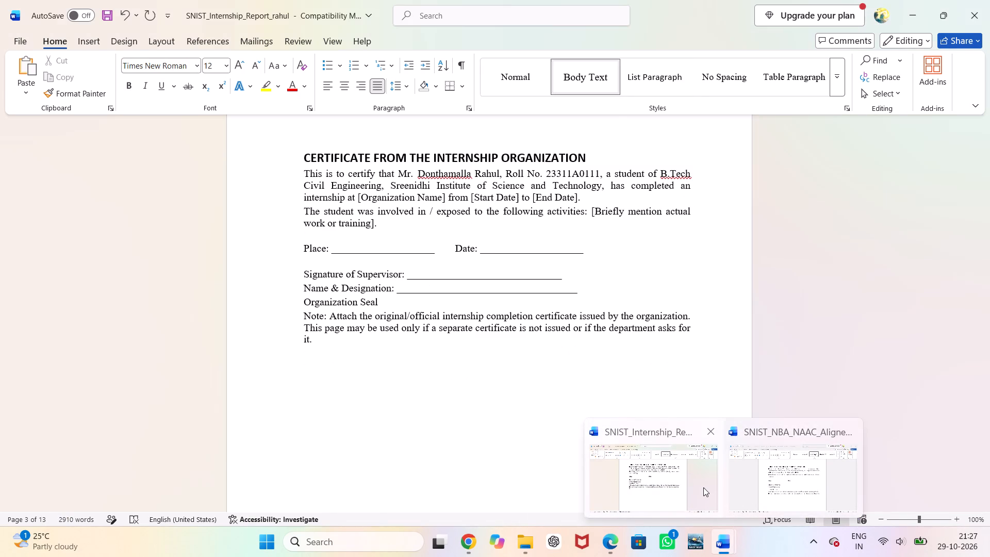
pyautogui.click(752, 489)
pyautogui.click(410, 281)
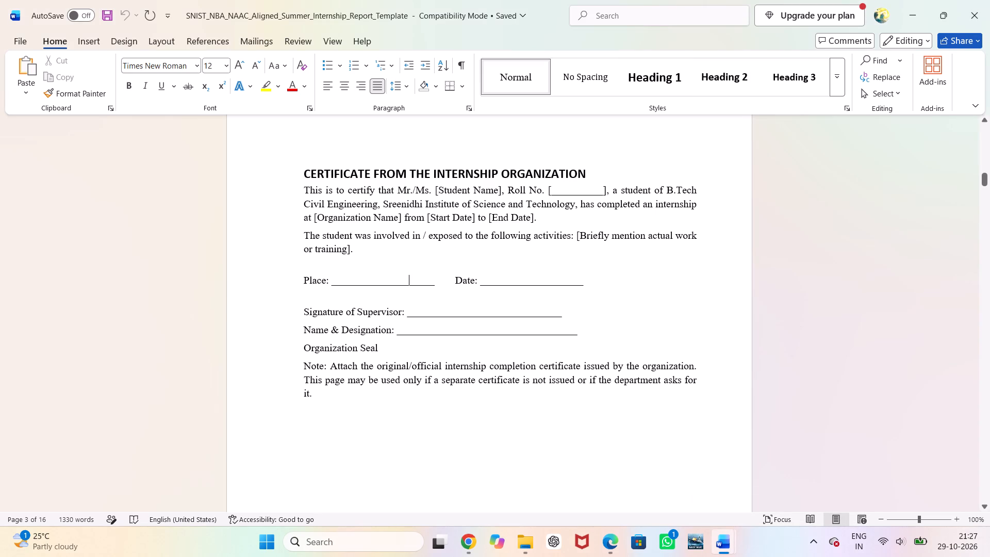
pyautogui.click(386, 325)
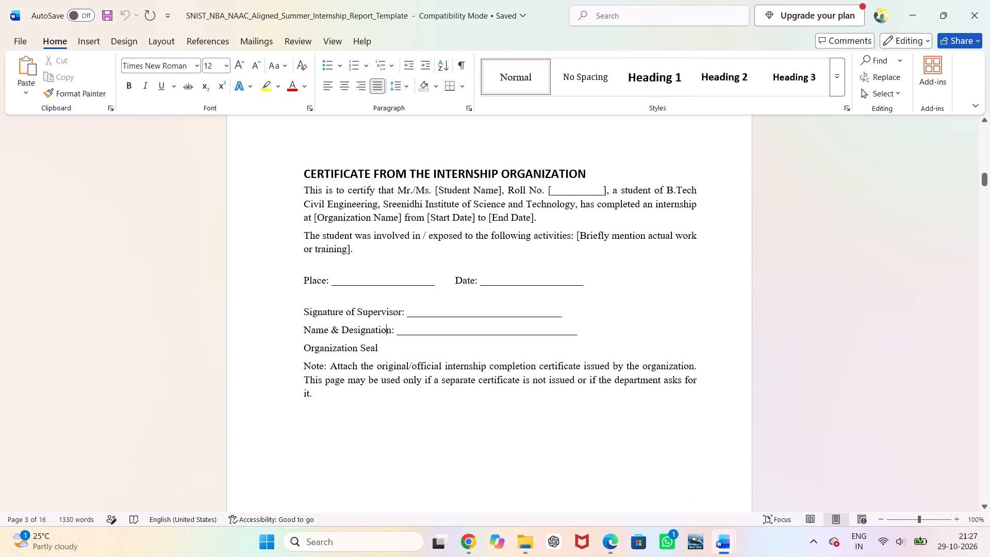
pyautogui.click(373, 330)
pyautogui.click(364, 356)
pyautogui.click(369, 373)
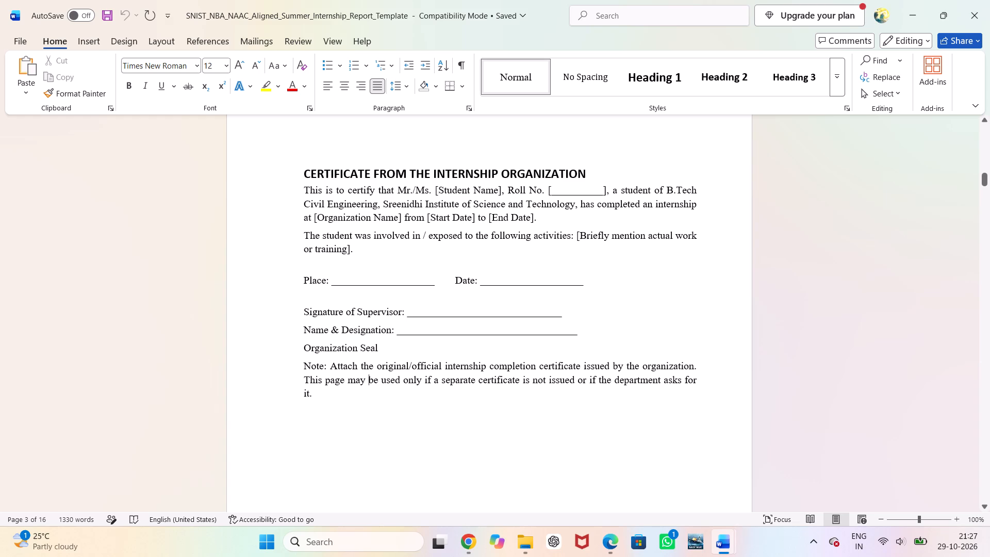
pyautogui.click(424, 381)
pyautogui.click(351, 346)
pyautogui.click(448, 344)
pyautogui.scroll(5, 461, 333)
pyautogui.scroll(-2, 461, 333)
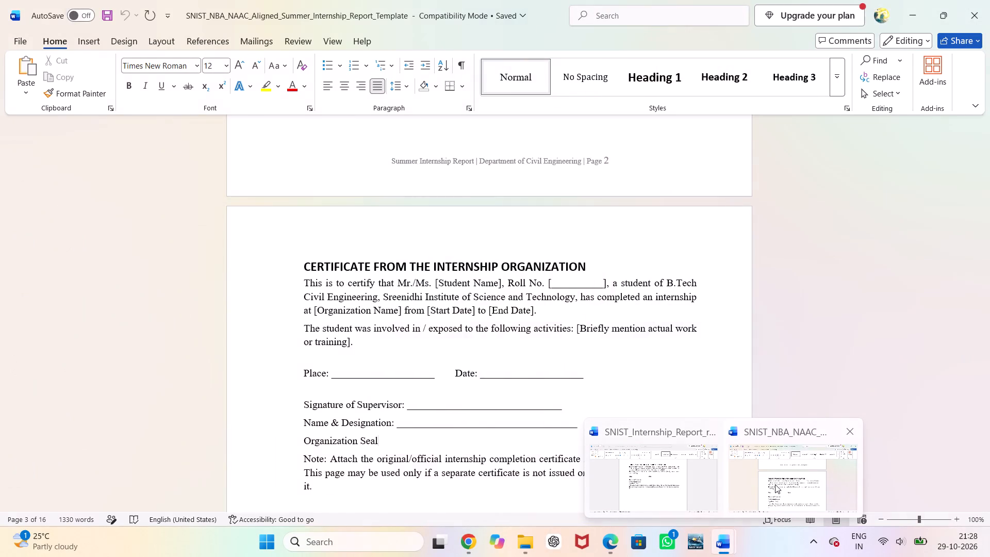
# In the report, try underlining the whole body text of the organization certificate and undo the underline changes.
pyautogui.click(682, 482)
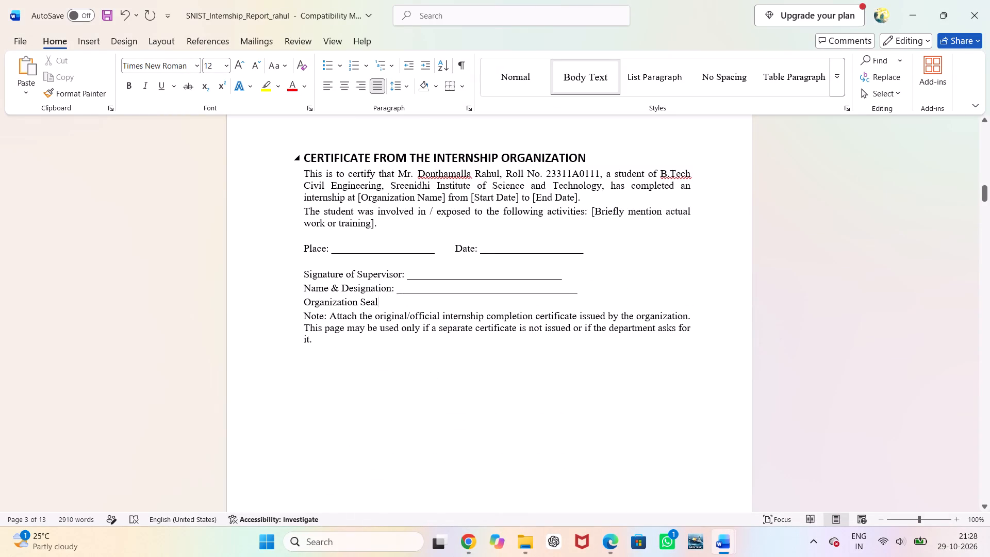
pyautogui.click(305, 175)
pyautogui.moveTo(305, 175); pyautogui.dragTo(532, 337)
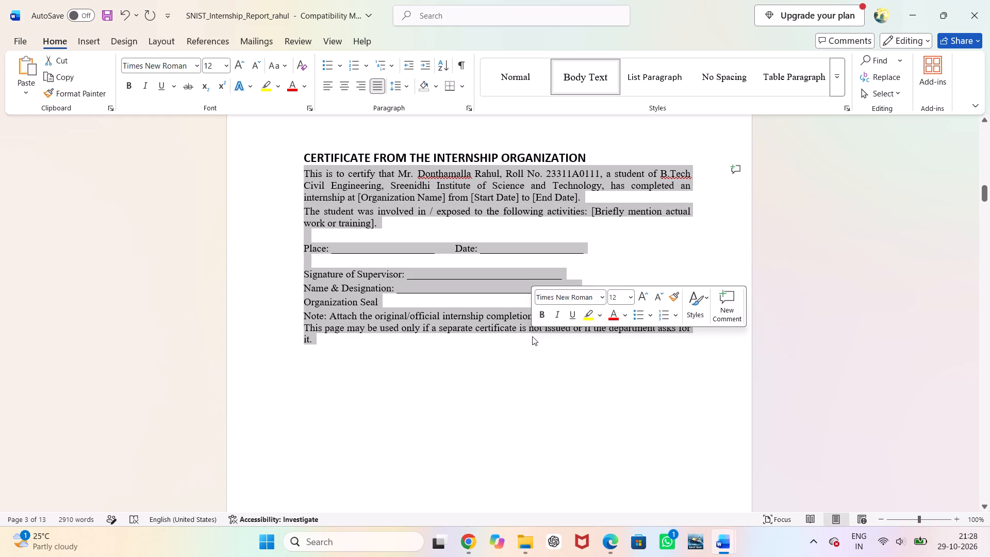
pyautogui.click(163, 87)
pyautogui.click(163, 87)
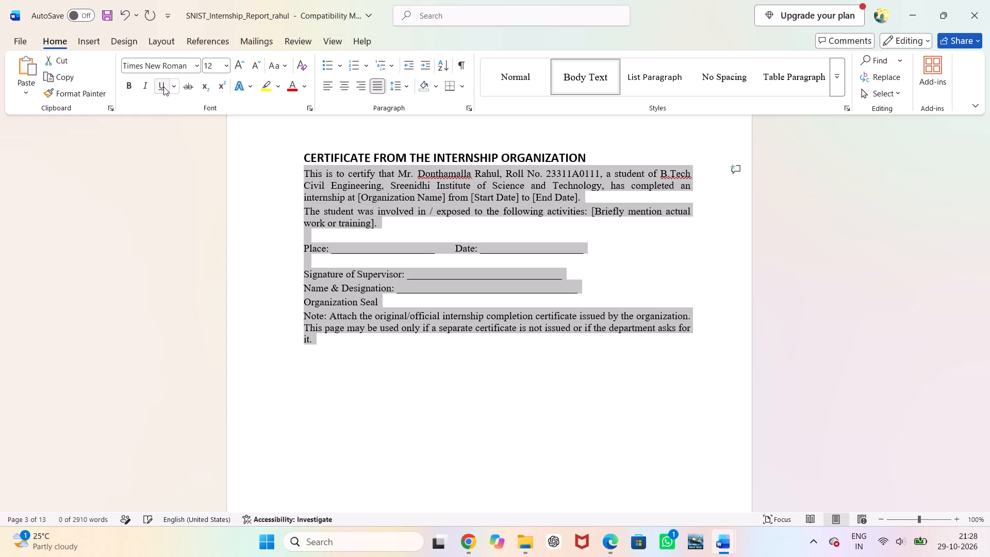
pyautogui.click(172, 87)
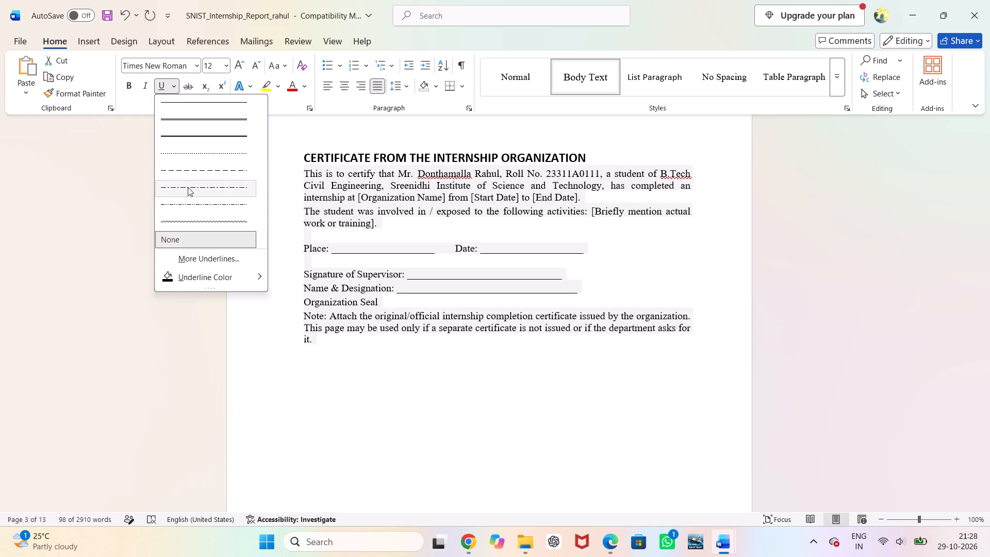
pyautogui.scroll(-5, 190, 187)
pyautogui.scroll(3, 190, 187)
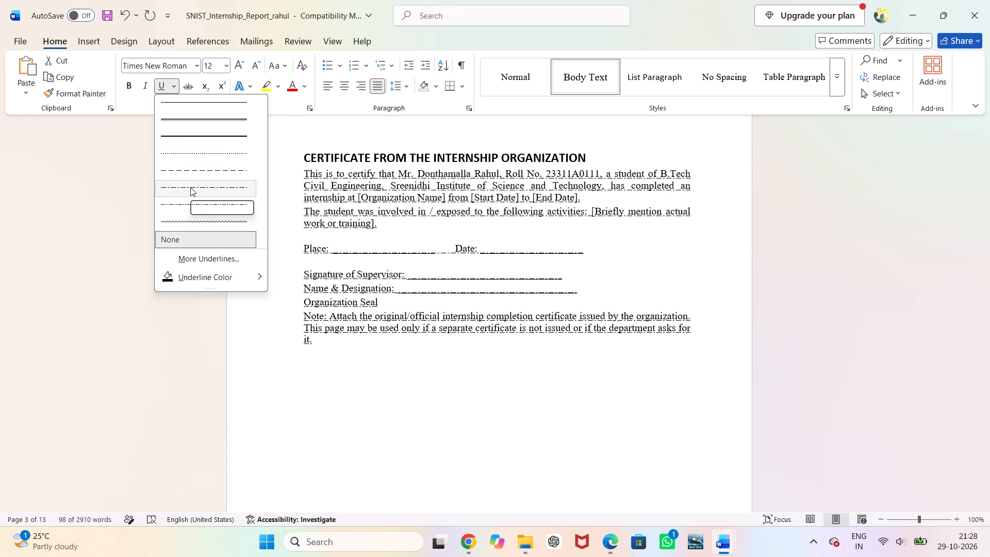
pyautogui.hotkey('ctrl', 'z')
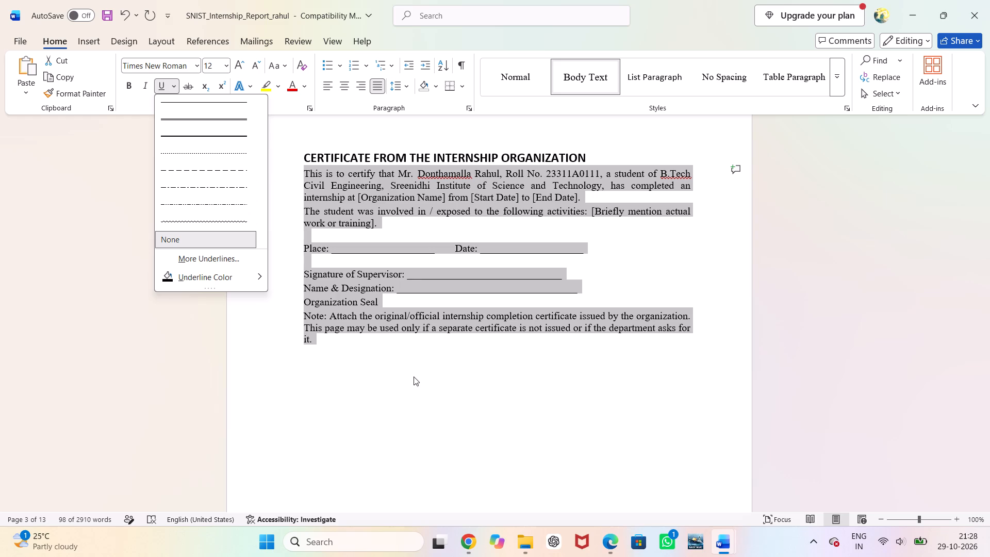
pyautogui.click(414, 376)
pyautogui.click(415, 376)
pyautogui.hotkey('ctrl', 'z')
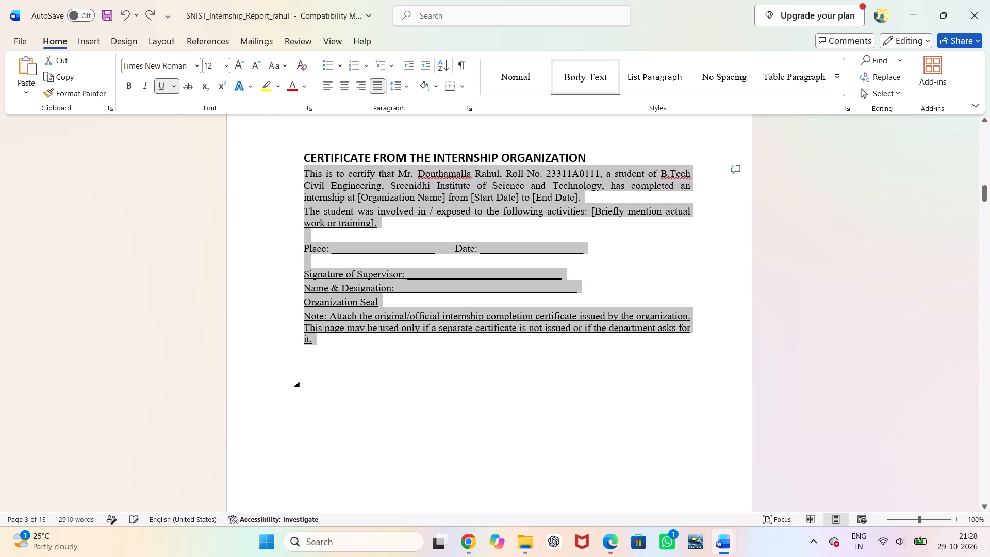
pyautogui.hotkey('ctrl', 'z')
# Undo the earlier certificate edits, restoring the blank lines before the activities and Note paragraphs and the bold student name.
pyautogui.hotkey('ctrl', 'z')
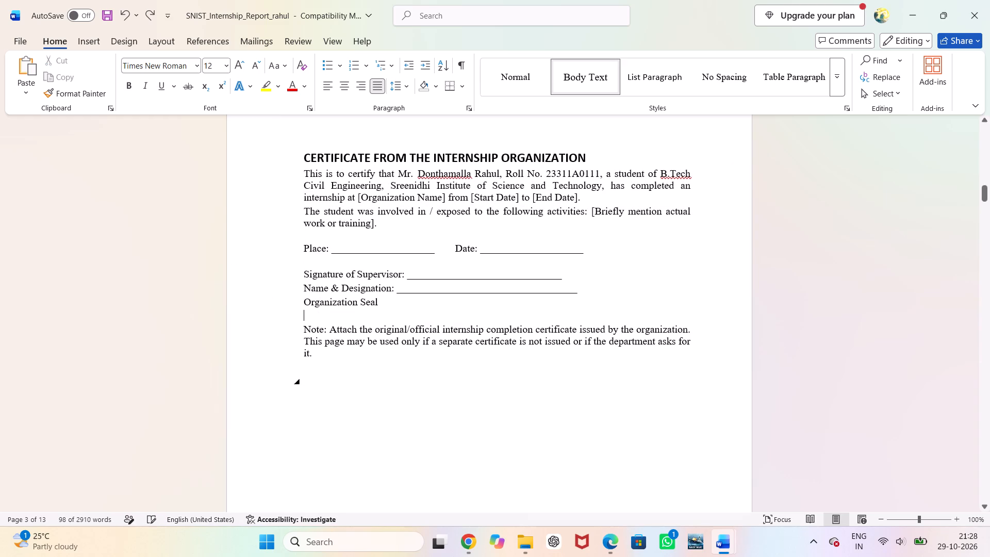
pyautogui.hotkey('ctrl', 'z')
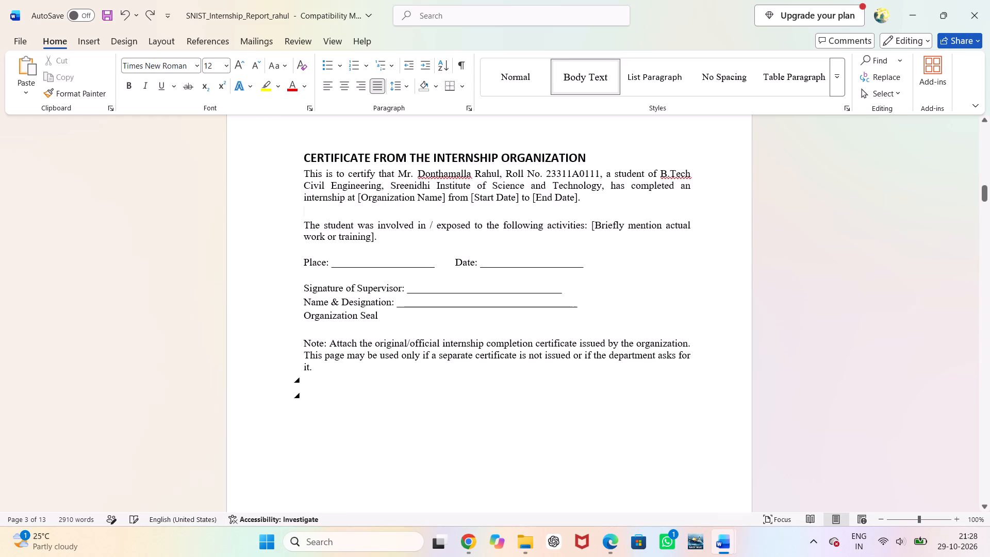
pyautogui.hotkey('ctrl', 'z')
pyautogui.hotkey('ctrl', 'z')
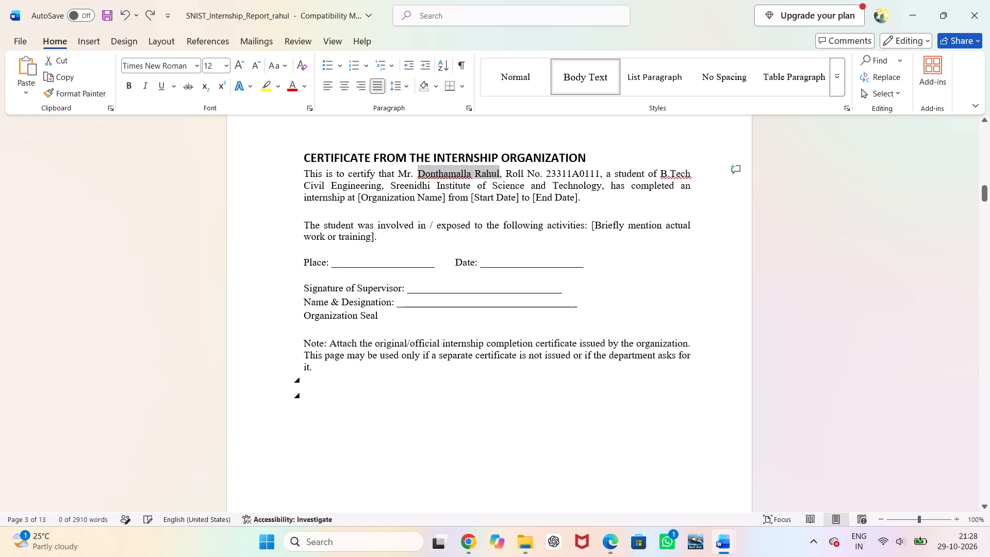
pyautogui.hotkey('ctrl', 'z')
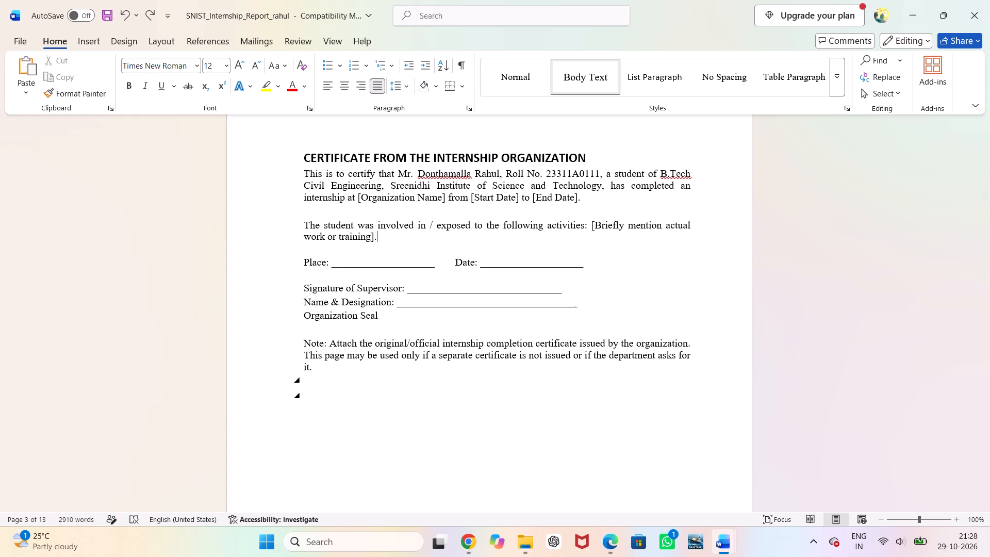
pyautogui.hotkey('ctrl', 'z')
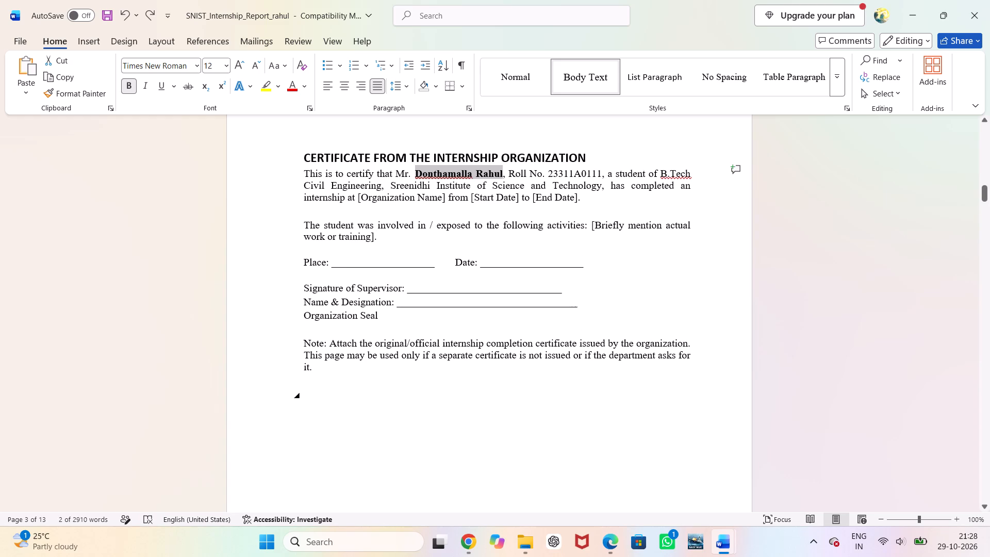
pyautogui.click(437, 329)
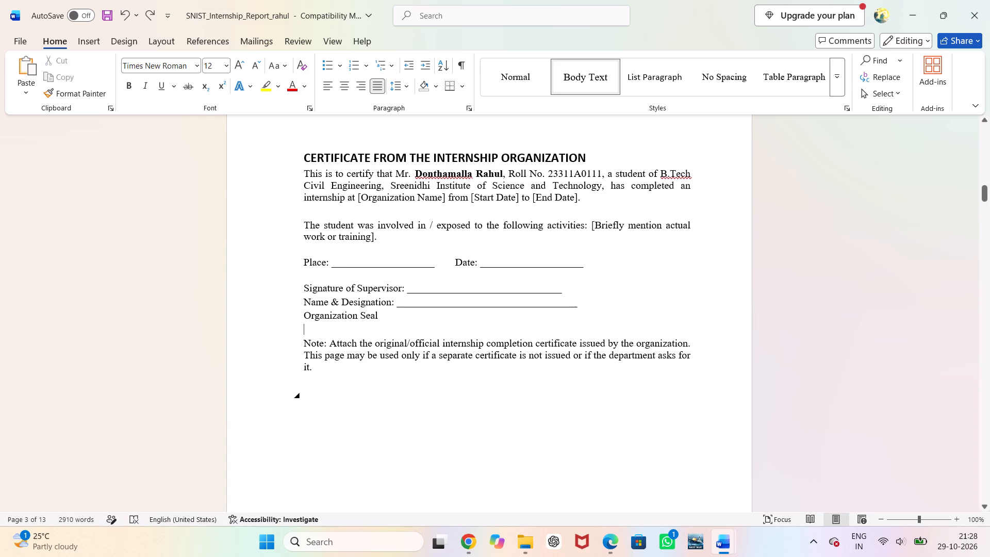
# Review the report's organization certificate page and the start of the Student Declaration page.
pyautogui.scroll(4, 503, 349)
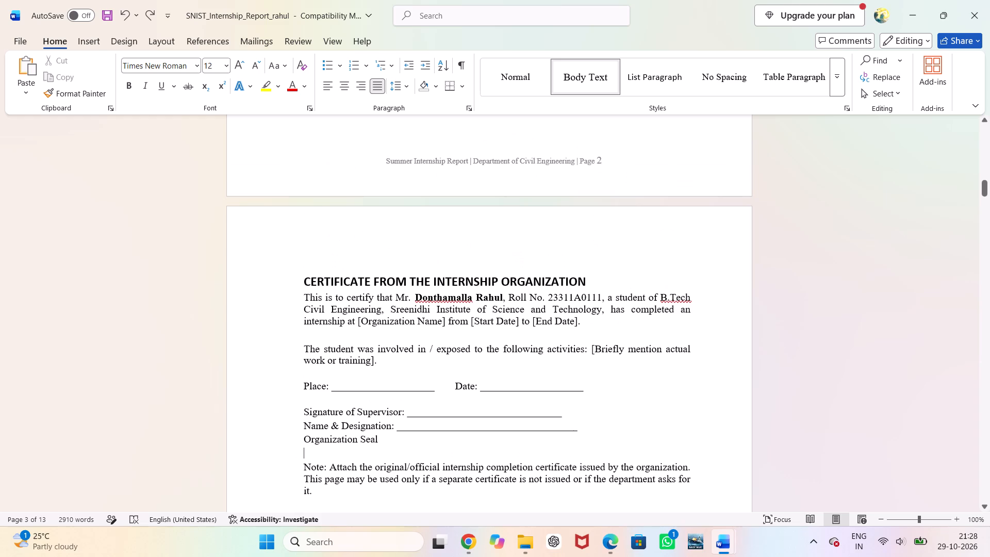
pyautogui.scroll(17, 535, 371)
pyautogui.scroll(-20, 550, 357)
pyautogui.scroll(-18, 550, 357)
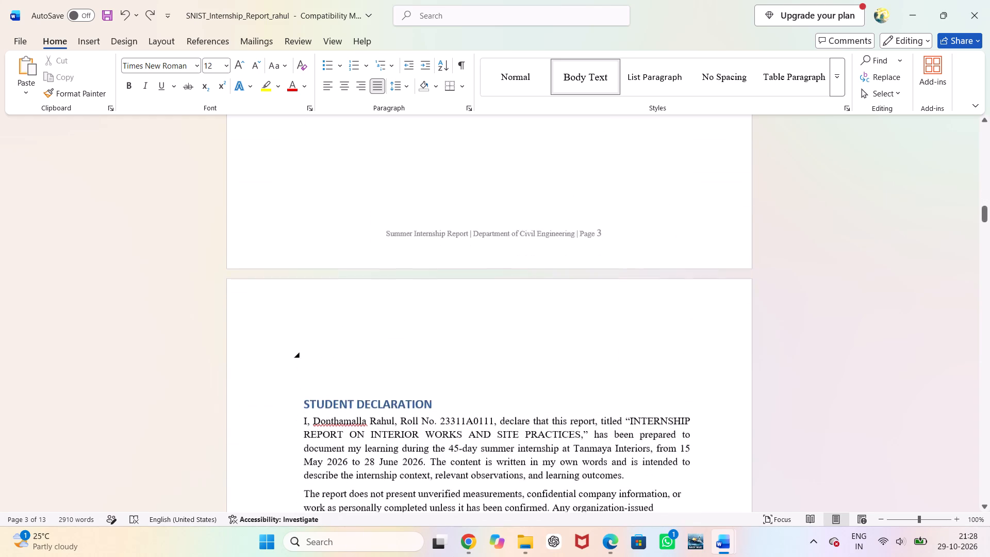
pyautogui.scroll(-2, 550, 357)
pyautogui.scroll(6, 550, 357)
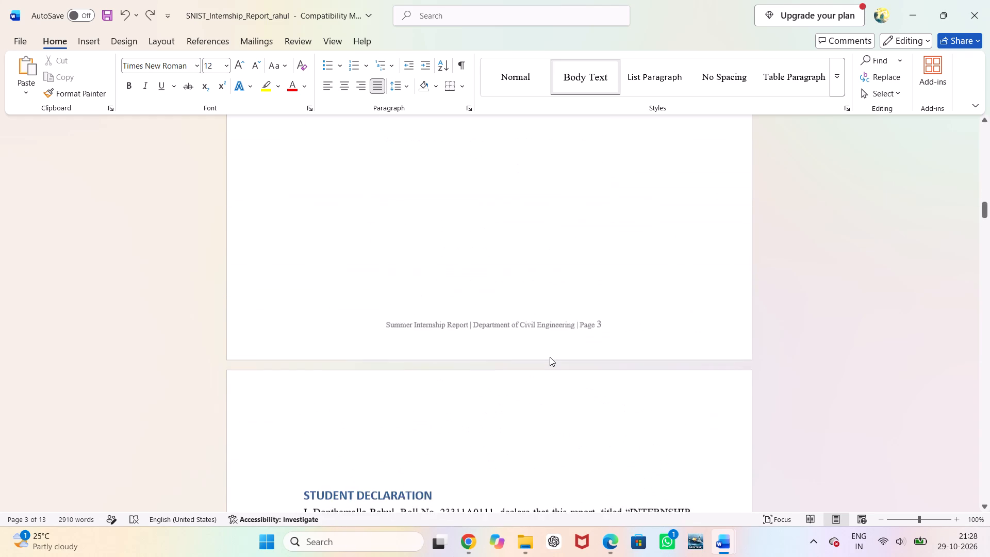
pyautogui.scroll(17, 550, 357)
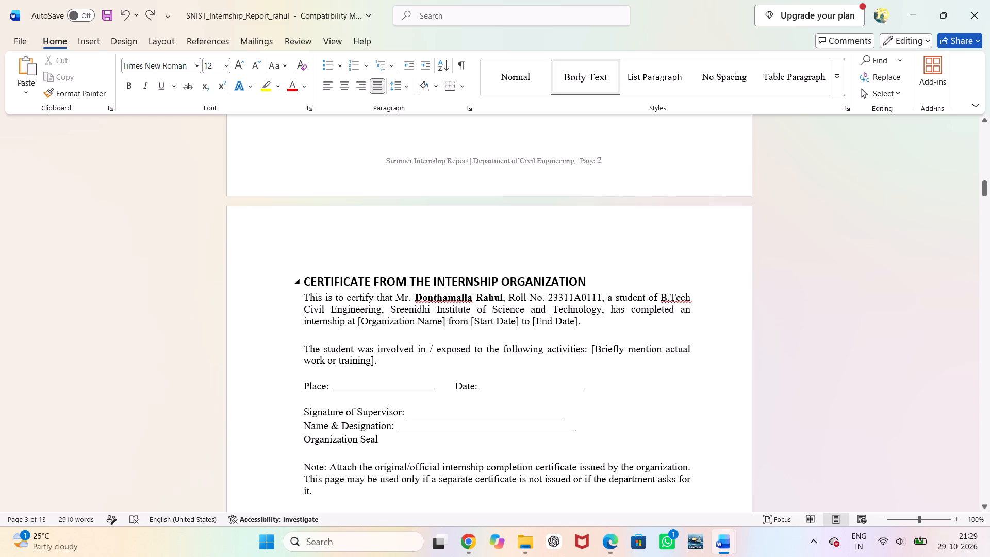
# Remove the bold formatting from both words of the student's name in the certificate's first paragraph.
pyautogui.click(493, 298)
pyautogui.click(125, 91)
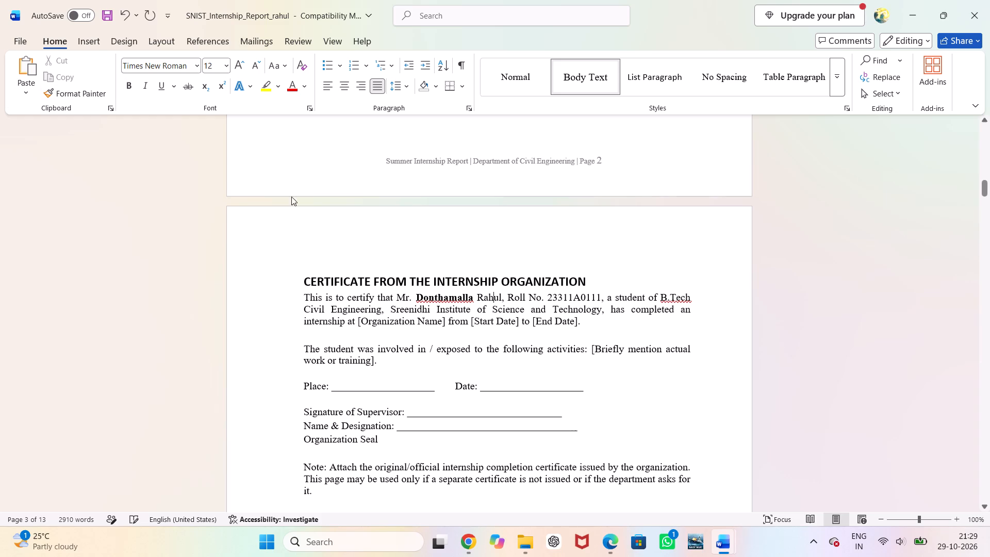
pyautogui.click(454, 298)
pyautogui.click(124, 88)
# Compare the report's organization certificate page with the template's certificate page, checking the paragraph spacing and layout.
pyautogui.scroll(-3, 388, 310)
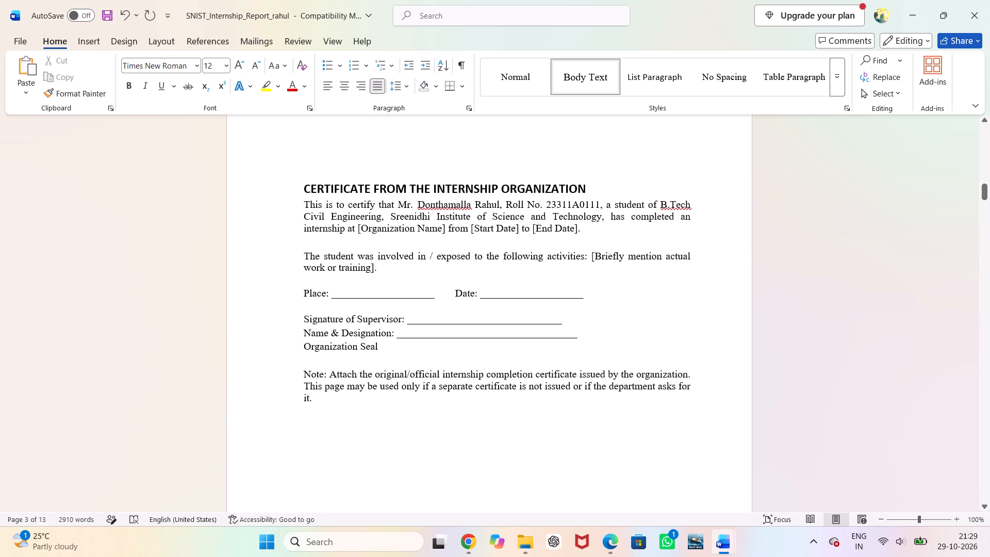
pyautogui.scroll(-7, 387, 310)
pyautogui.scroll(6, 386, 312)
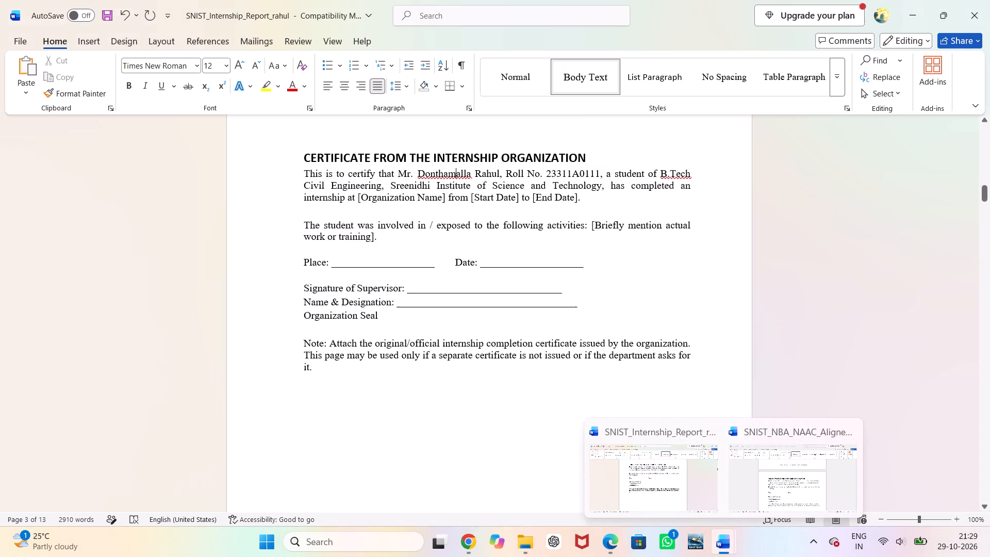
pyautogui.click(749, 486)
pyautogui.scroll(-4, 547, 351)
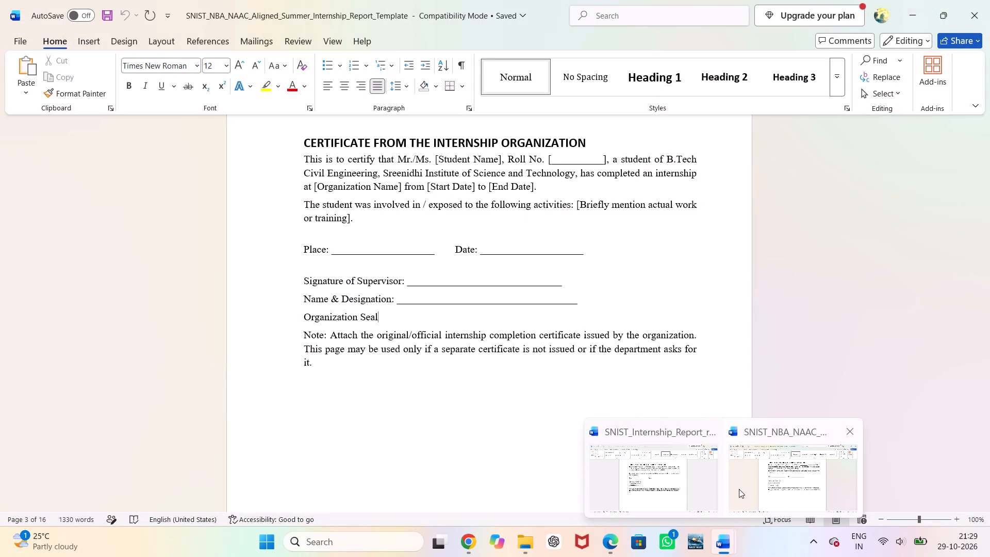
pyautogui.click(700, 489)
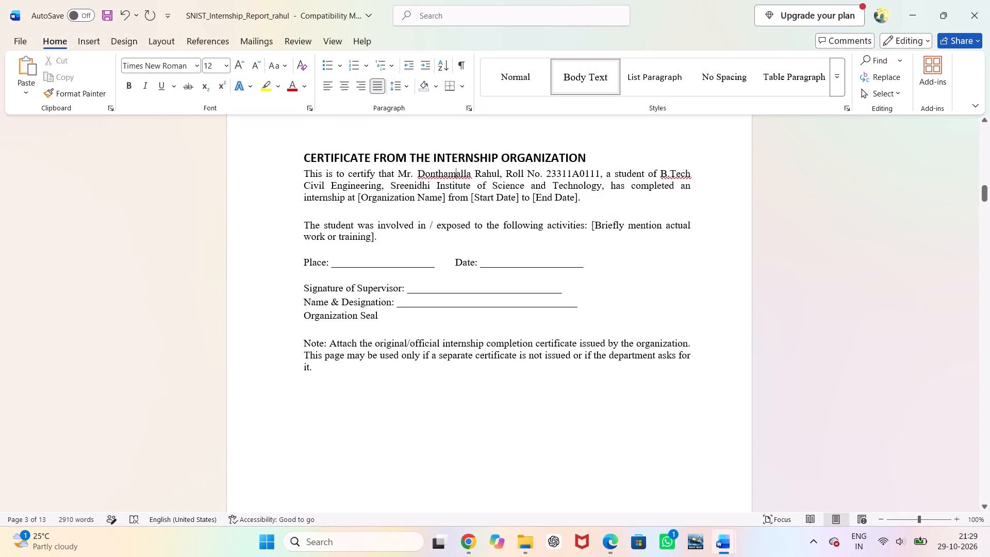
pyautogui.click(516, 200)
pyautogui.scroll(2, 463, 236)
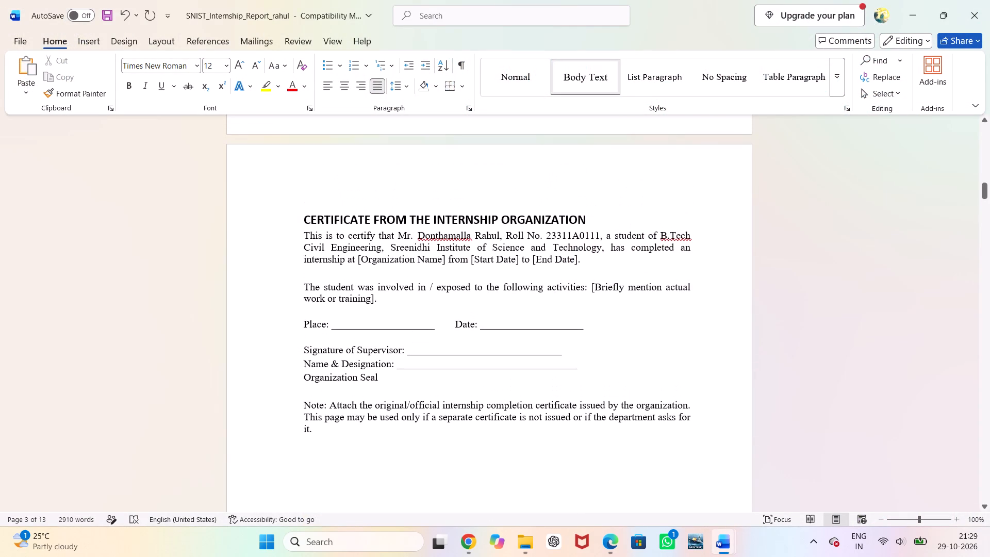
# Replace the [Start Date] placeholder in the certificate's first paragraph with 15 May 2026, copied from the title page's internship period.
pyautogui.scroll(16, 464, 237)
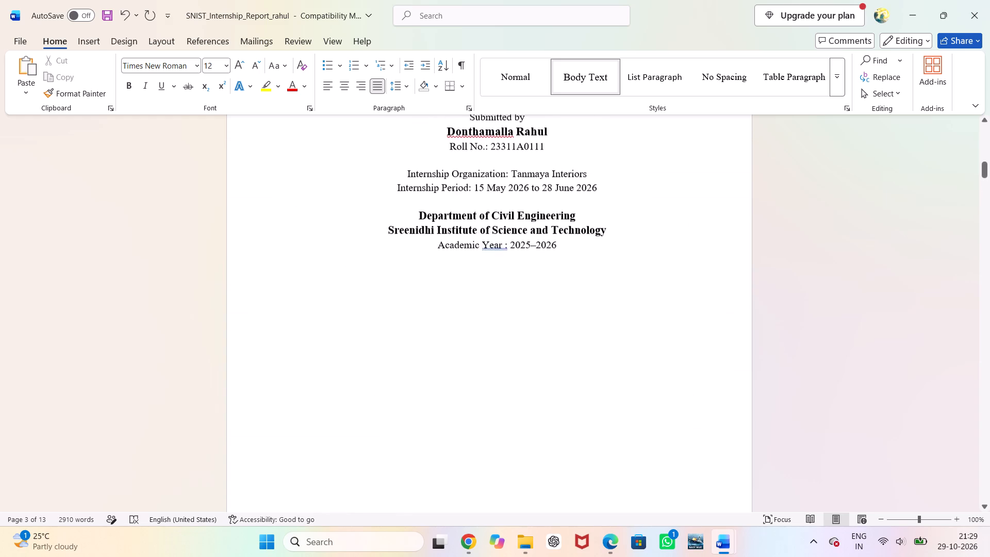
pyautogui.scroll(1, 464, 237)
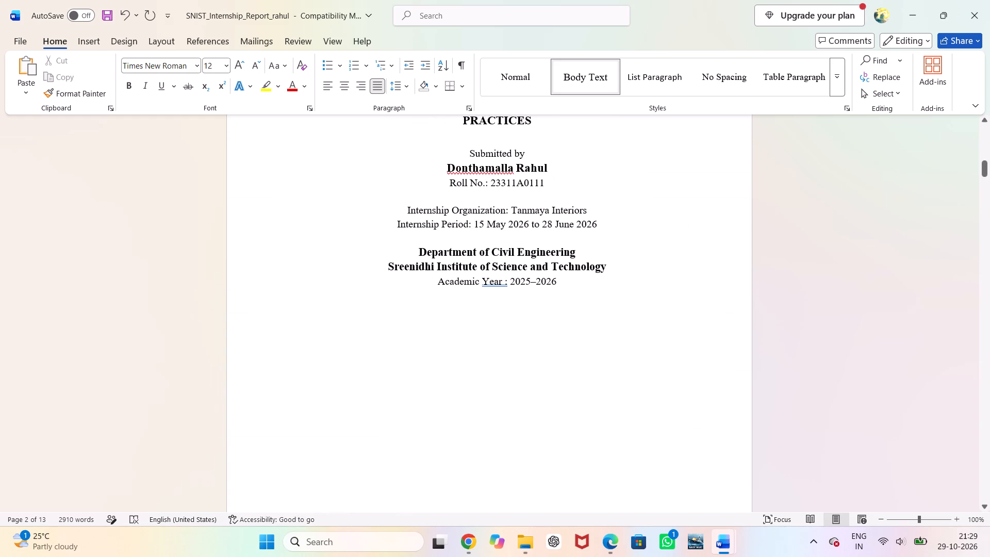
pyautogui.scroll(-18, 521, 257)
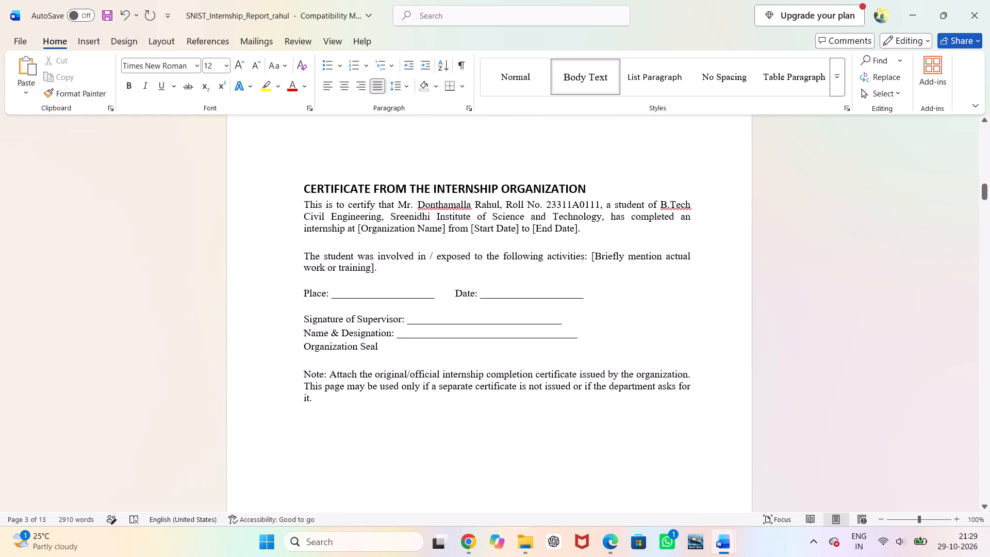
pyautogui.press('Right')
pyautogui.press('BackSpace')
pyautogui.press('BackSpace')
pyautogui.press('BackSpace')
pyautogui.press('BackSpace')
pyautogui.press('BackSpace')
pyautogui.press('BackSpace')
pyautogui.press('BackSpace')
pyautogui.press('BackSpace')
pyautogui.press('BackSpace')
pyautogui.press('BackSpace')
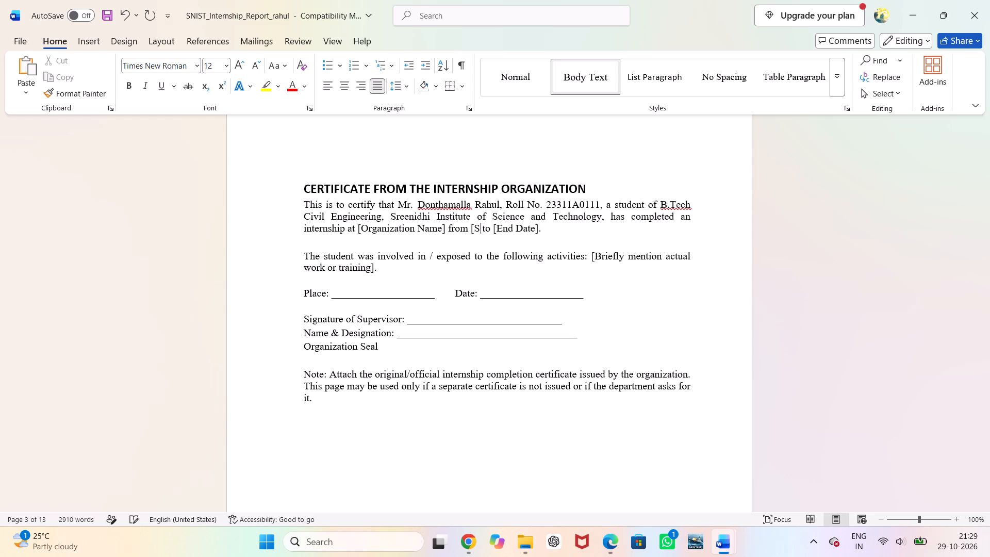
pyautogui.press('BackSpace')
pyautogui.press('BackSpace')
pyautogui.scroll(8, 517, 235)
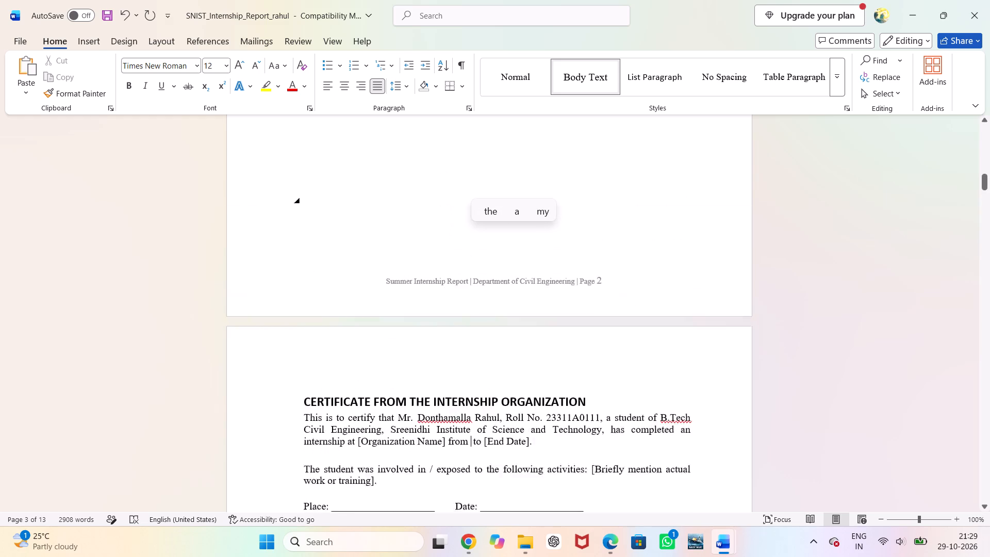
pyautogui.scroll(11, 517, 235)
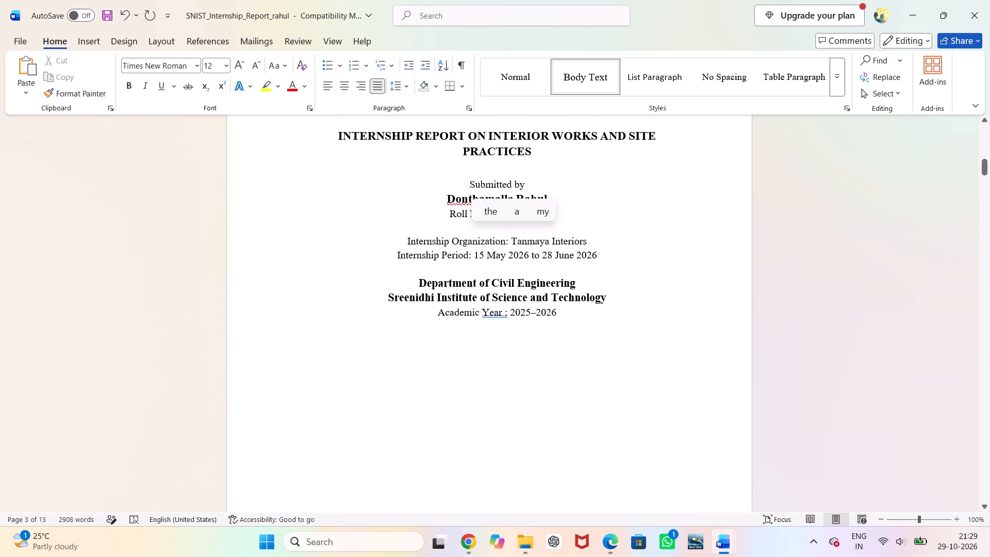
pyautogui.moveTo(475, 255); pyautogui.dragTo(484, 256)
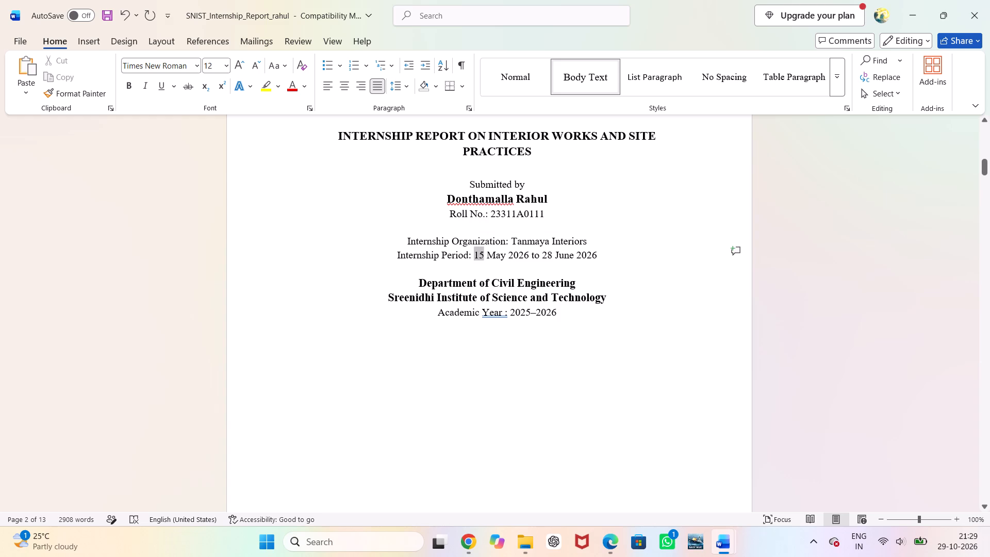
pyautogui.moveTo(484, 256); pyautogui.dragTo(517, 258)
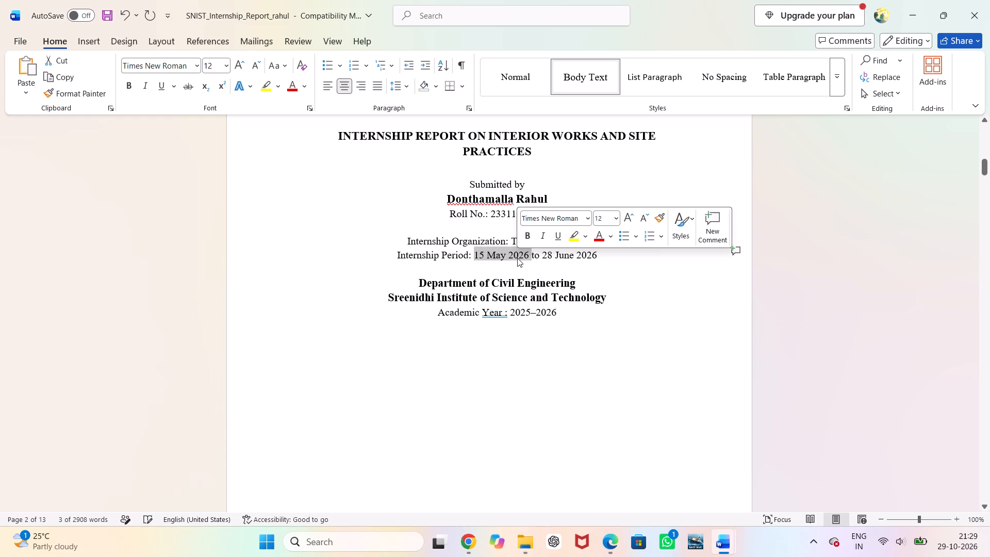
pyautogui.hotkey('ctrl', 'c')
pyautogui.scroll(-19, 517, 258)
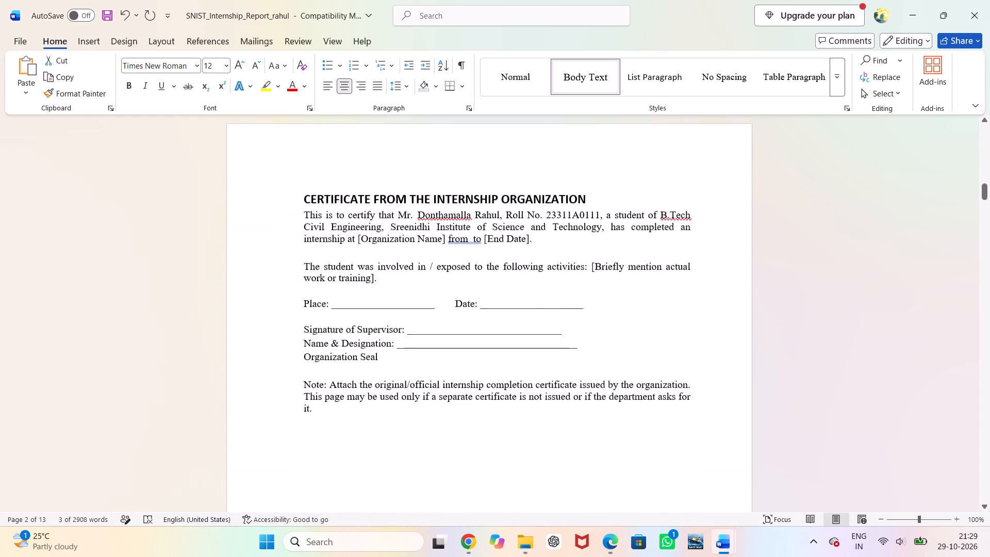
pyautogui.click(470, 232)
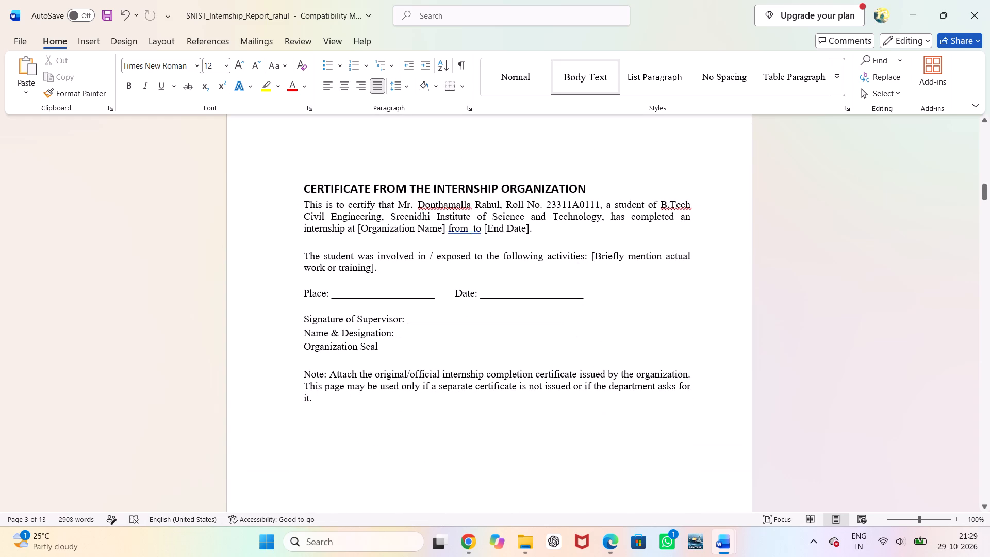
pyautogui.hotkey('ctrl', 'v')
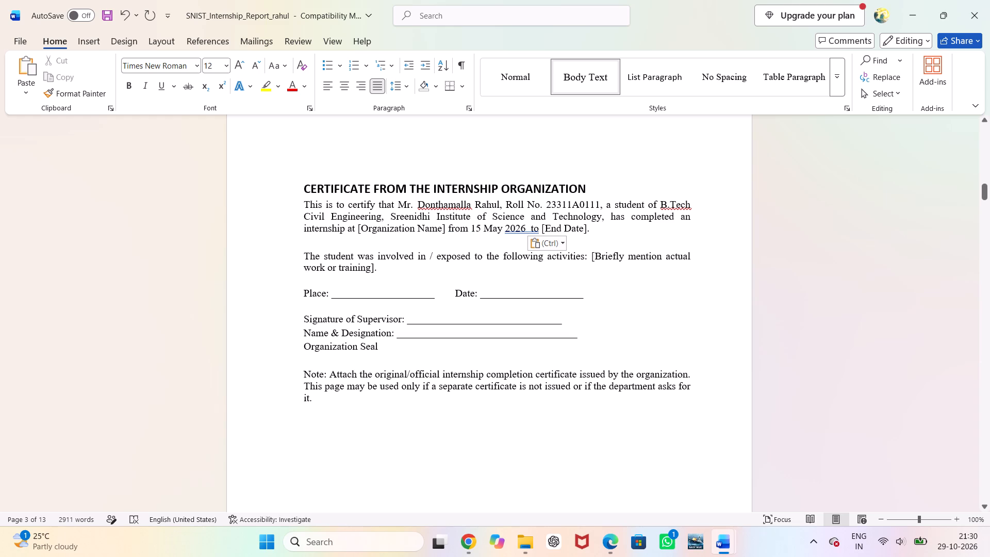
# Replace the [End Date] placeholder in the certificate's first paragraph with 28 June 2026, copied from the title page's internship period.
pyautogui.moveTo(540, 228); pyautogui.dragTo(561, 230)
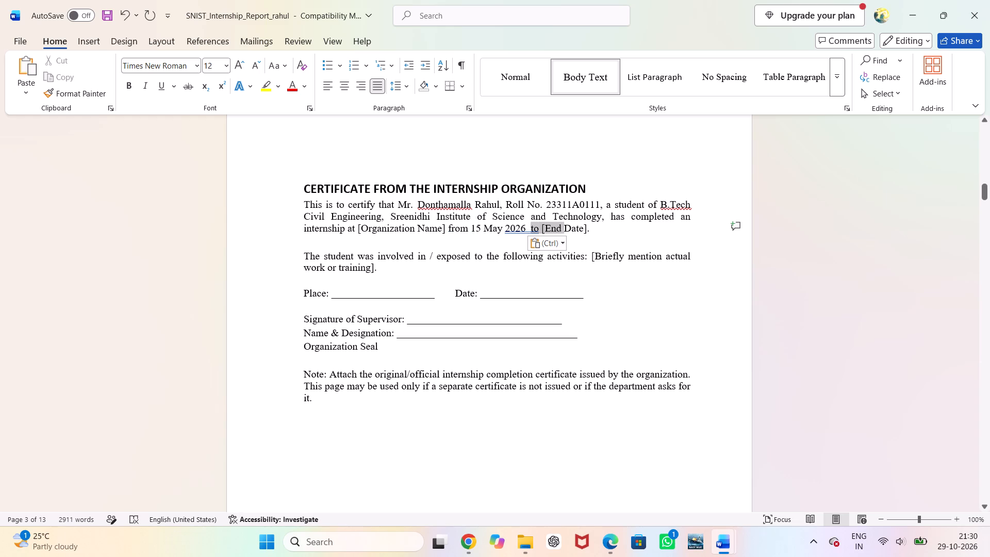
pyautogui.moveTo(561, 230); pyautogui.dragTo(578, 230)
pyautogui.click(595, 241)
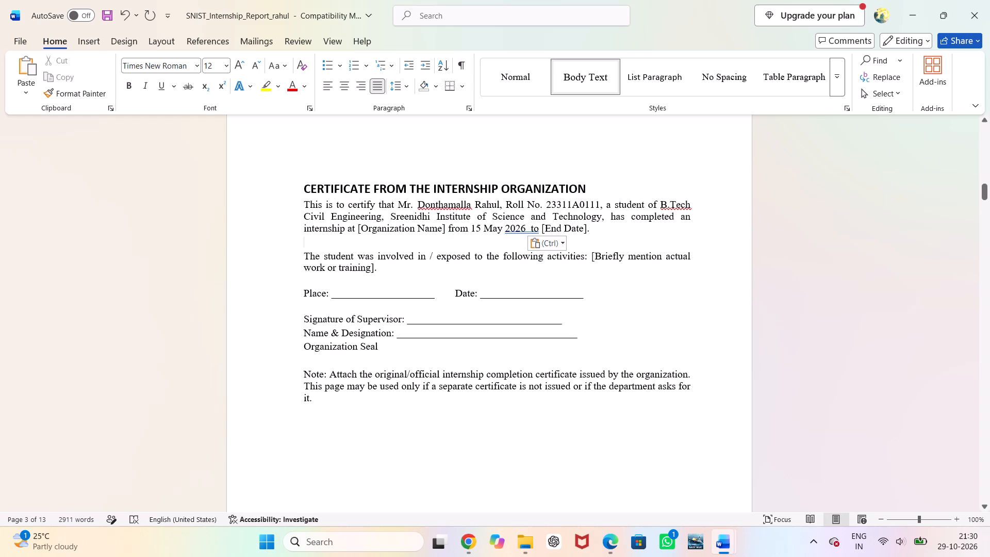
pyautogui.click(586, 229)
pyautogui.press('BackSpace')
pyautogui.press('BackSpace')
pyautogui.press('BackSpace')
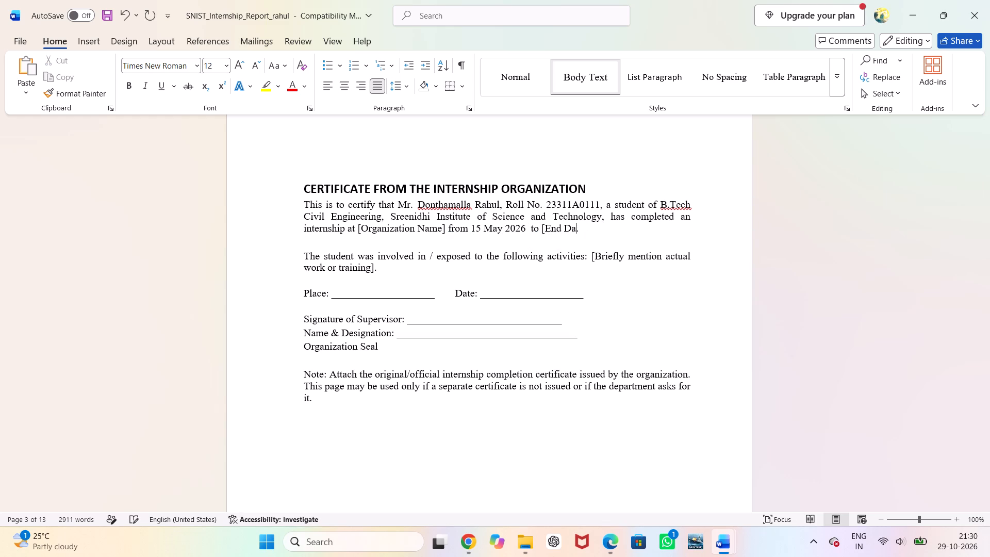
pyautogui.press('BackSpace')
pyautogui.press('BackSpace')
pyautogui.press('BackSpace')
pyautogui.press('BackSpace')
pyautogui.press('BackSpace')
pyautogui.press('BackSpace')
pyautogui.press('BackSpace')
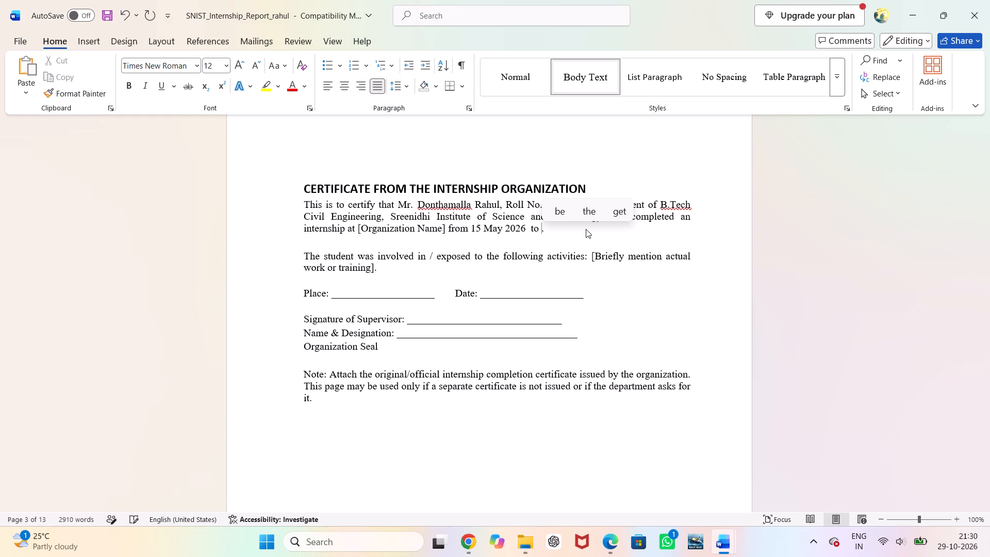
pyautogui.scroll(15, 506, 280)
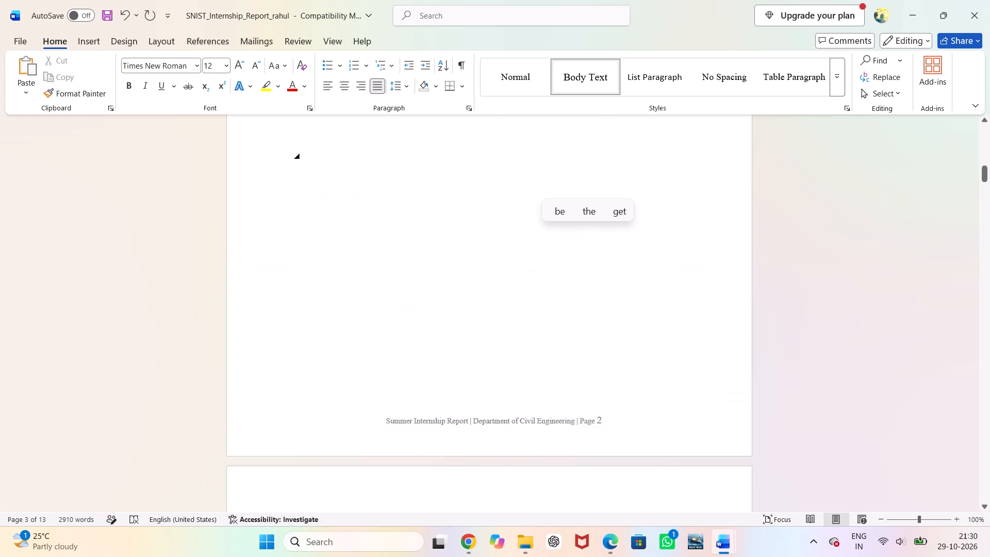
pyautogui.scroll(5, 512, 271)
pyautogui.moveTo(541, 285); pyautogui.dragTo(553, 284)
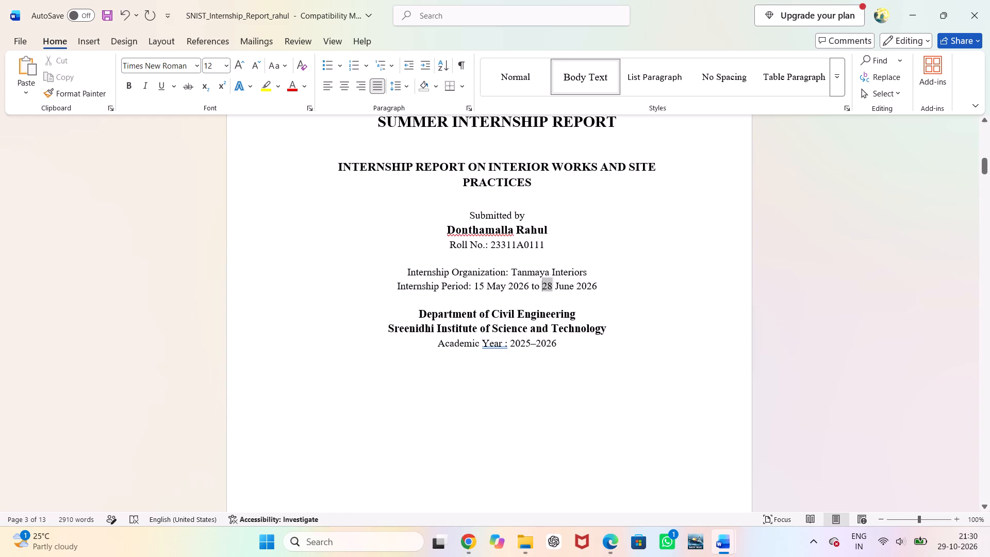
pyautogui.moveTo(553, 284); pyautogui.dragTo(585, 284)
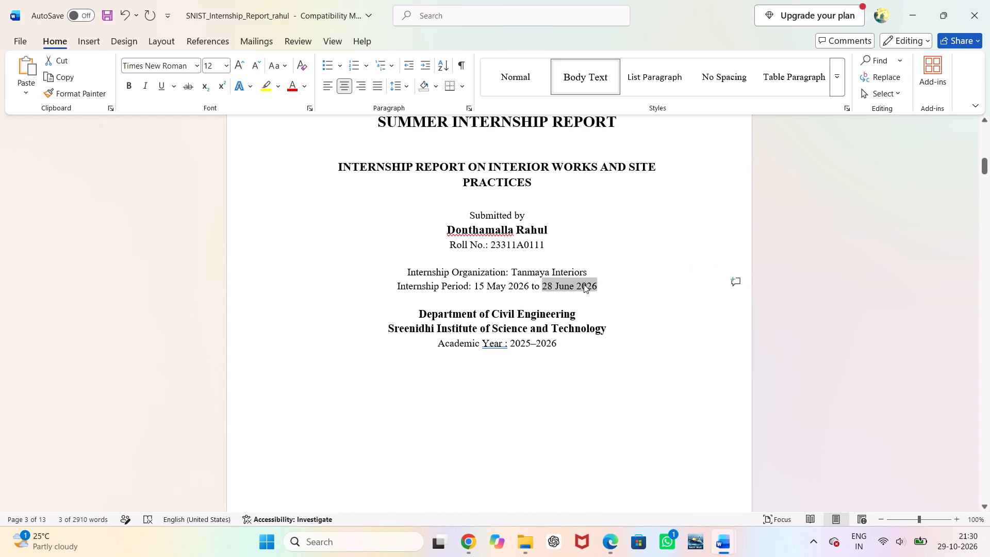
pyautogui.hotkey('ctrl', 'c')
pyautogui.scroll(-18, 569, 313)
pyautogui.scroll(-3, 568, 317)
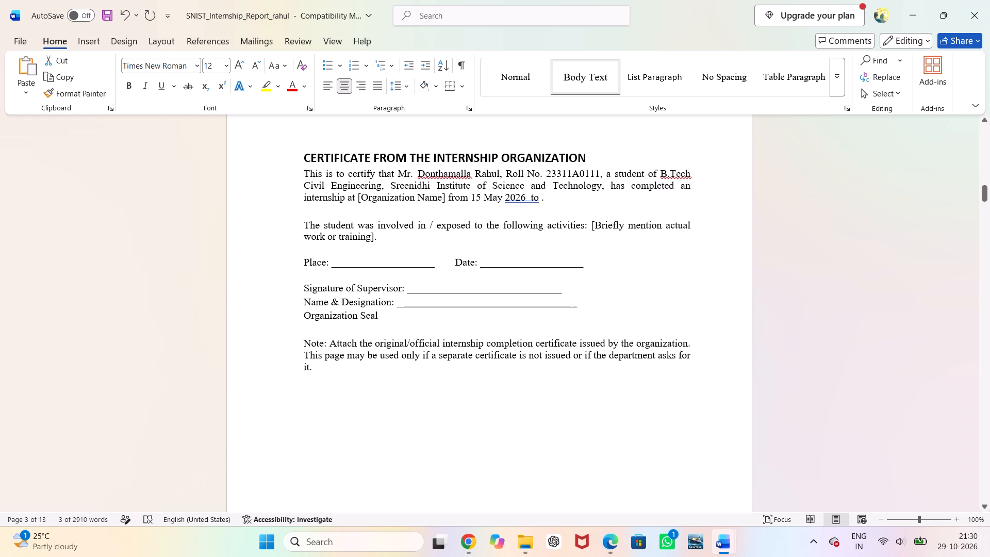
pyautogui.click(540, 200)
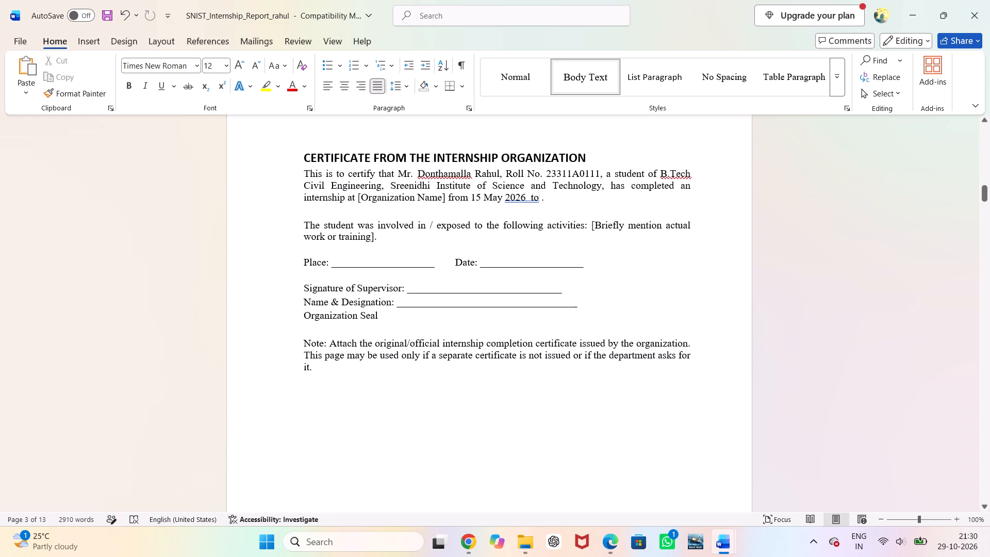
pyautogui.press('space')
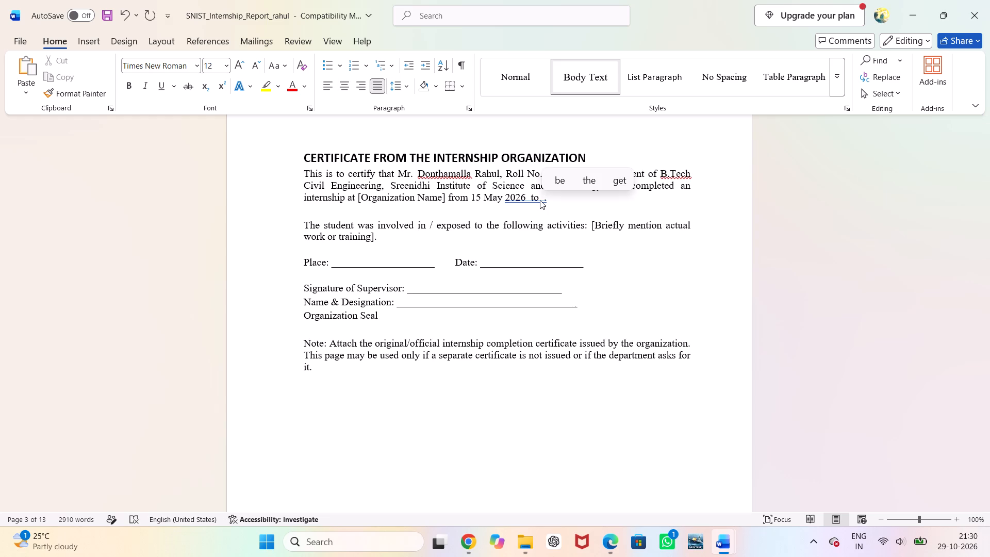
pyautogui.hotkey('ctrl', 'v')
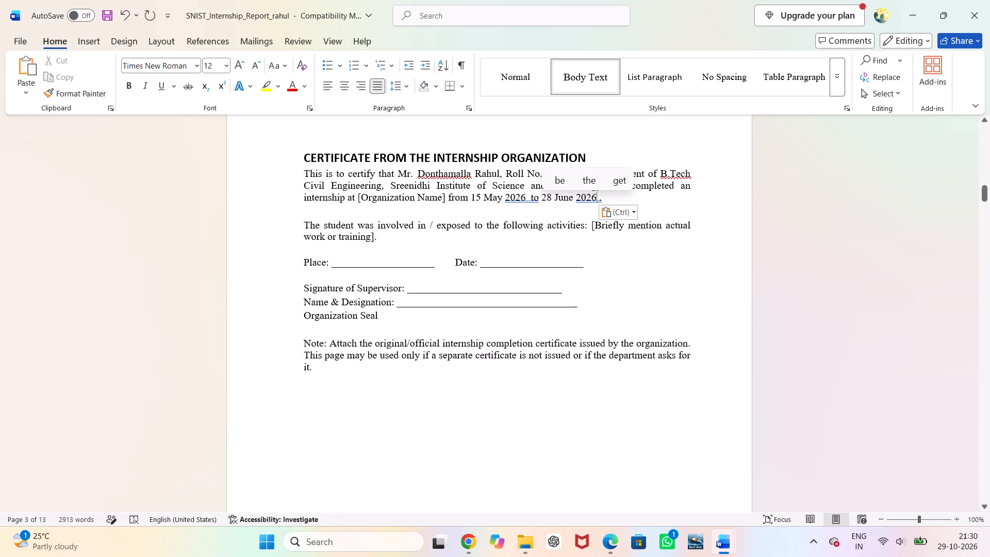
# Replace the [Organization Name] placeholder in the certificate's first paragraph with Tanmaya Interiors, copied from the title page.
pyautogui.scroll(3, 420, 231)
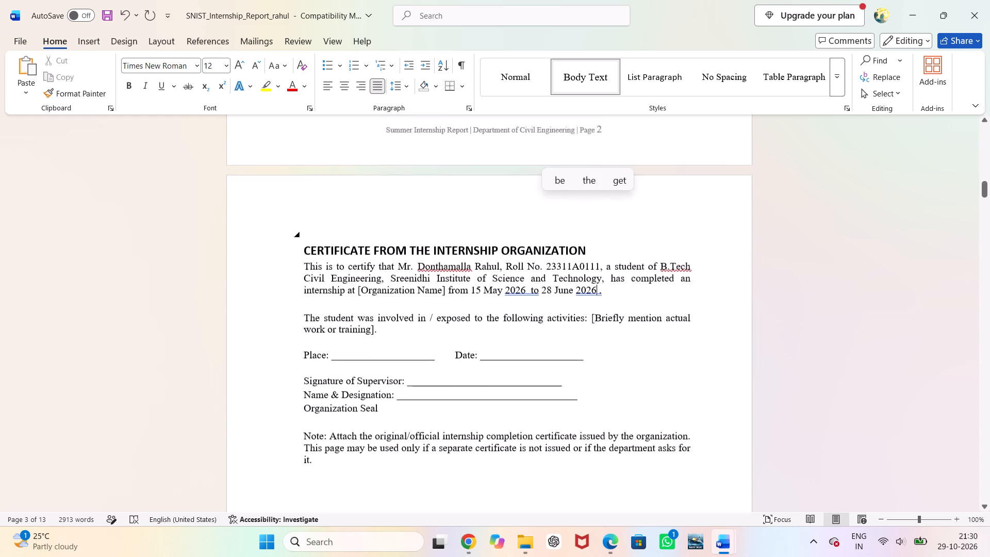
pyautogui.scroll(15, 420, 231)
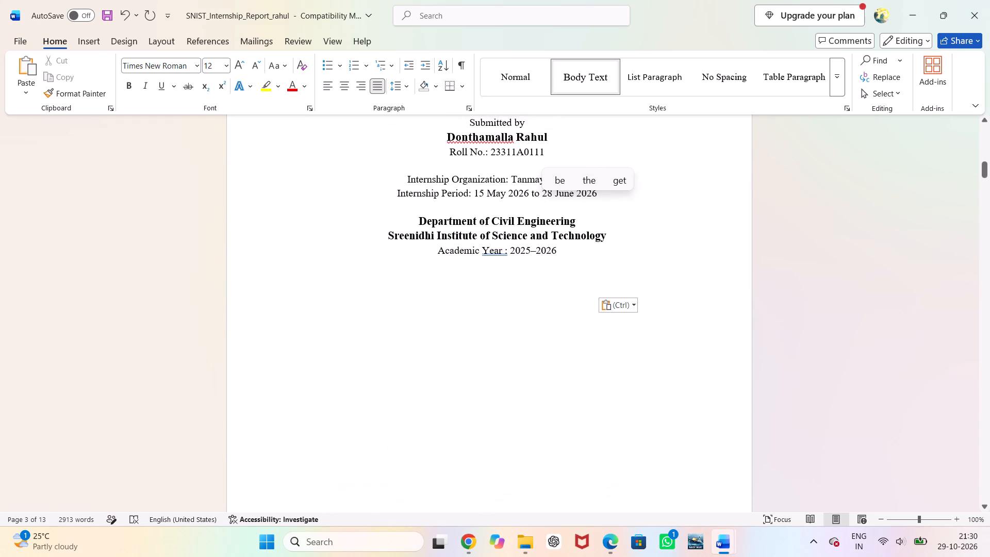
pyautogui.scroll(-12, 420, 231)
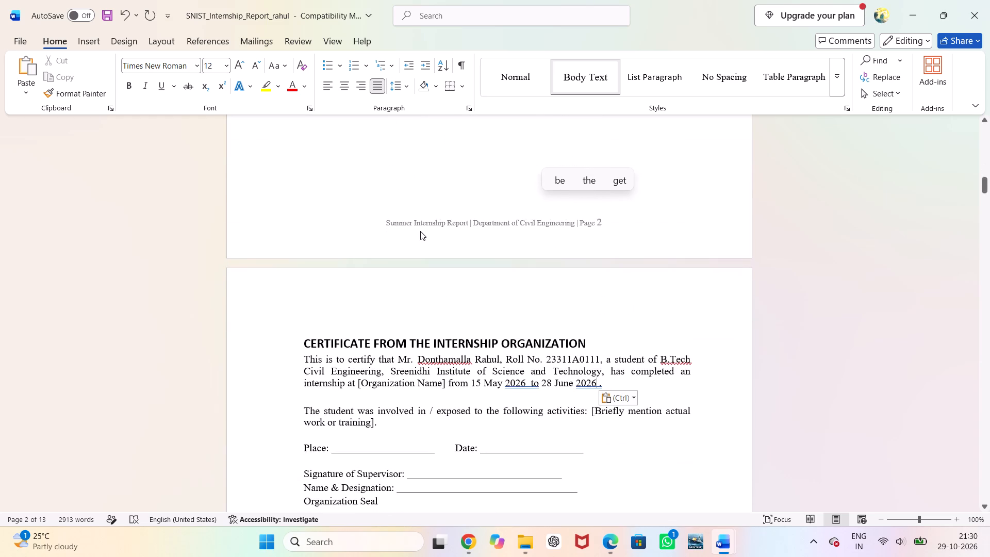
pyautogui.scroll(12, 420, 231)
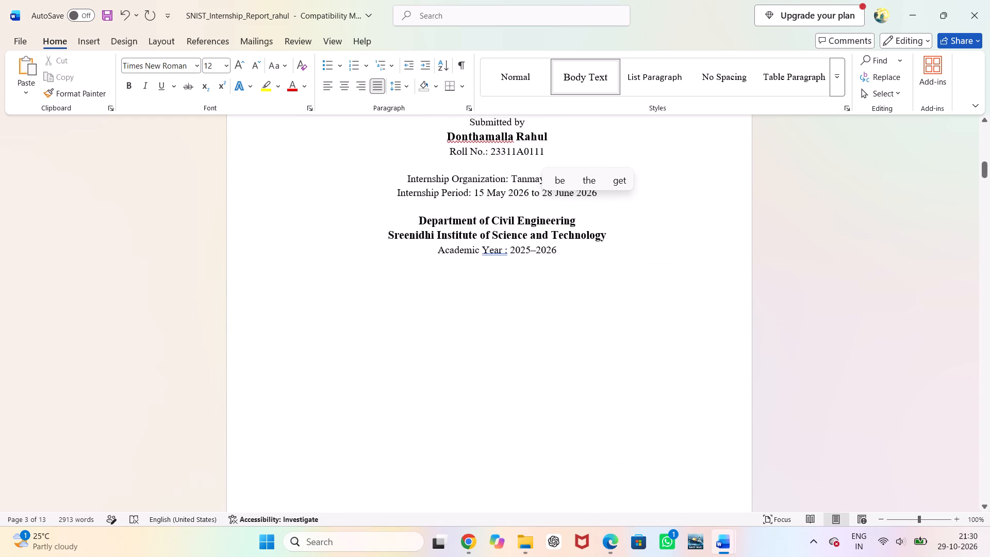
pyautogui.scroll(4, 420, 231)
pyautogui.moveTo(512, 301); pyautogui.dragTo(526, 302)
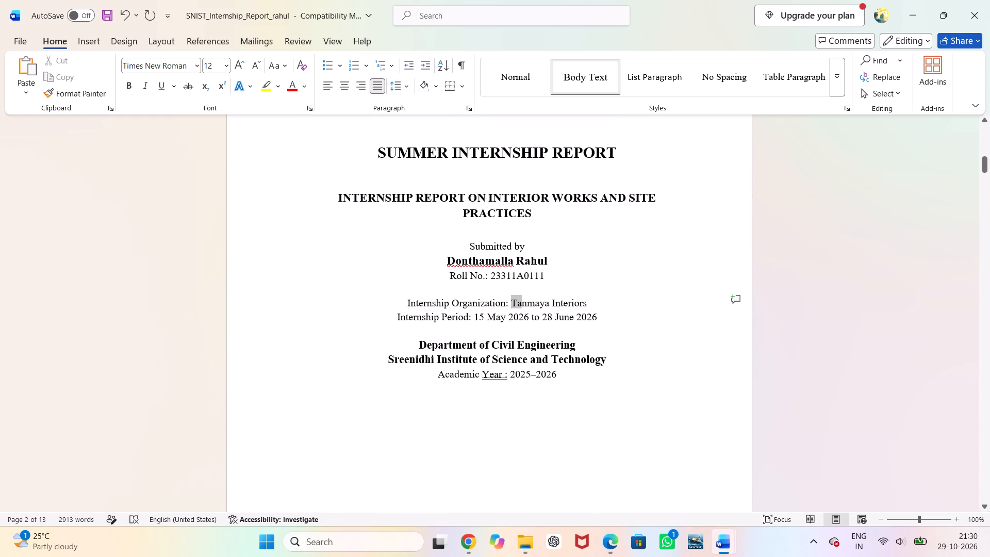
pyautogui.moveTo(526, 302); pyautogui.dragTo(574, 303)
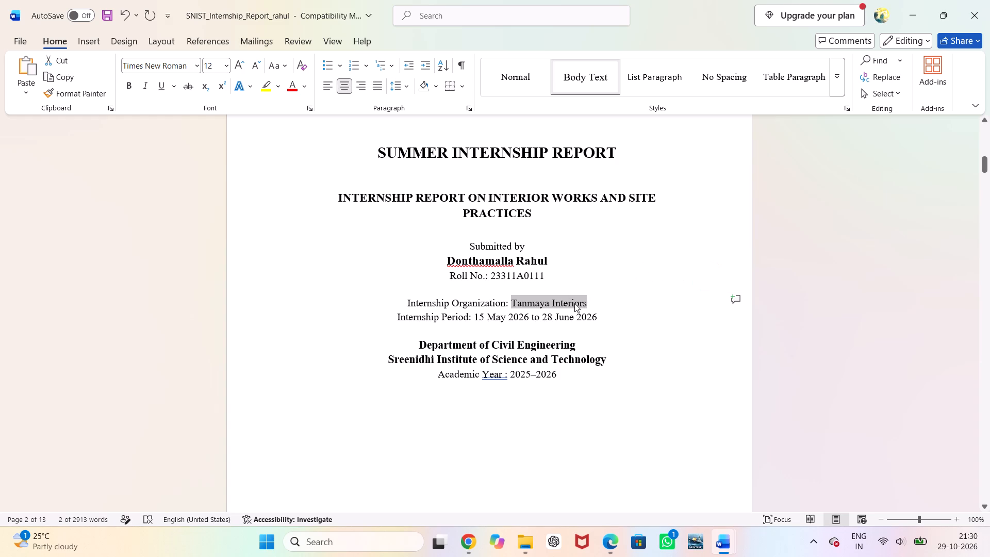
pyautogui.hotkey('ctrl', 'c')
pyautogui.scroll(-18, 567, 355)
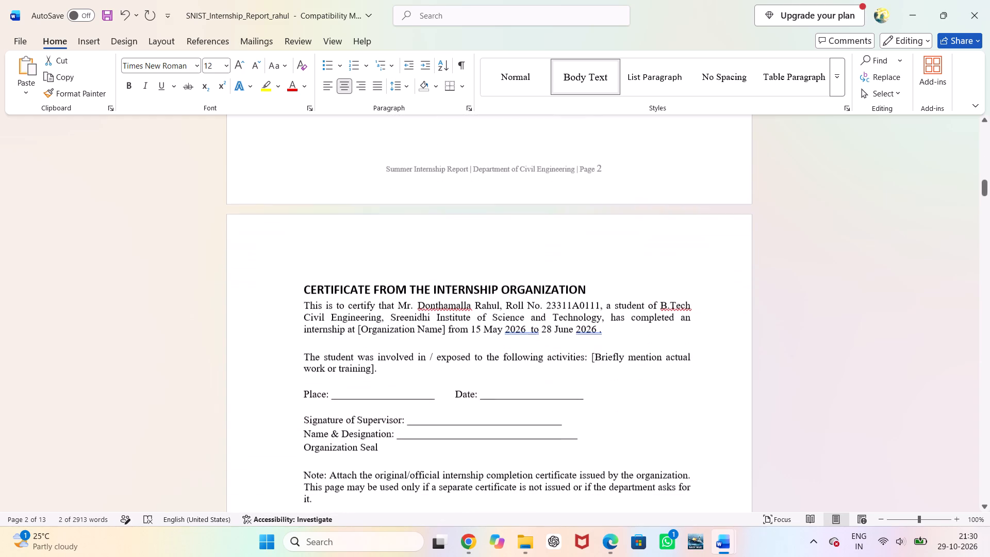
pyautogui.moveTo(445, 322); pyautogui.dragTo(364, 321)
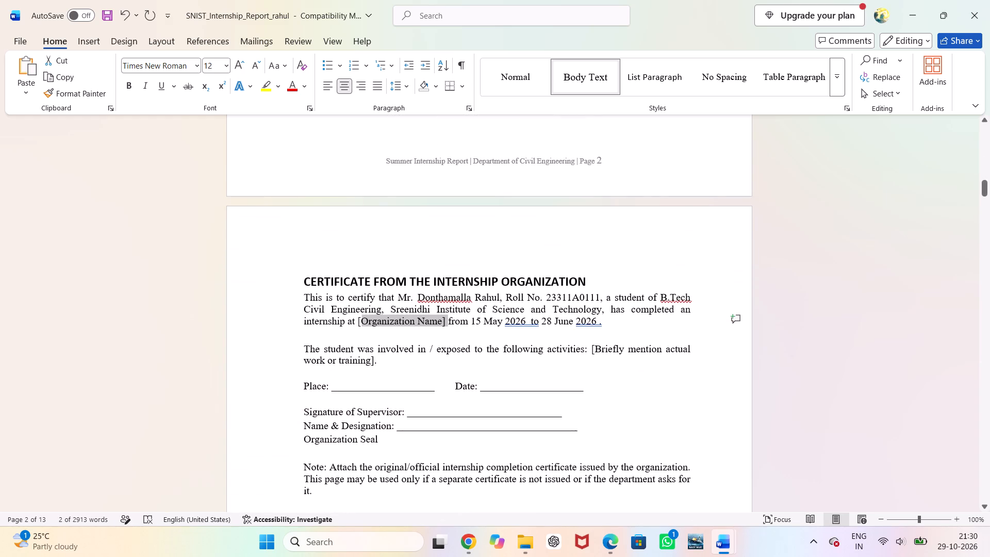
pyautogui.moveTo(364, 321); pyautogui.dragTo(358, 321)
pyautogui.hotkey('ctrl', 'v')
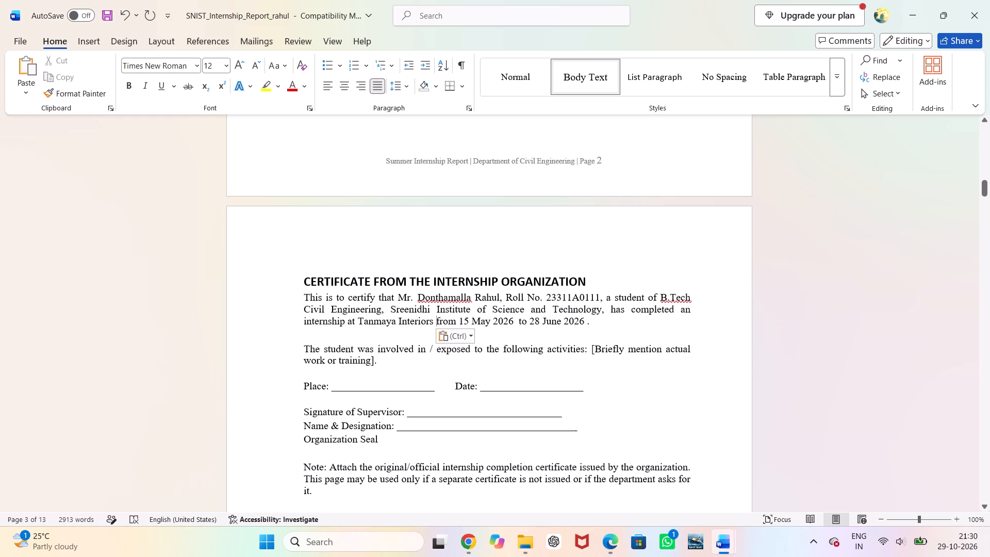
# Change the font colour of the STUDENT DECLARATION heading from blue to Automatic black for both words.
pyautogui.scroll(-3, 411, 343)
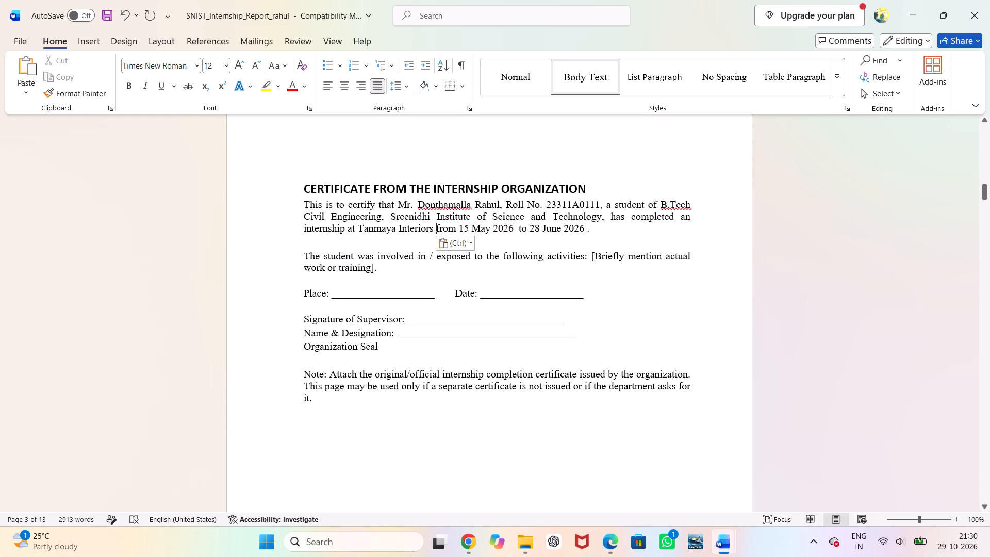
pyautogui.scroll(-5, 409, 339)
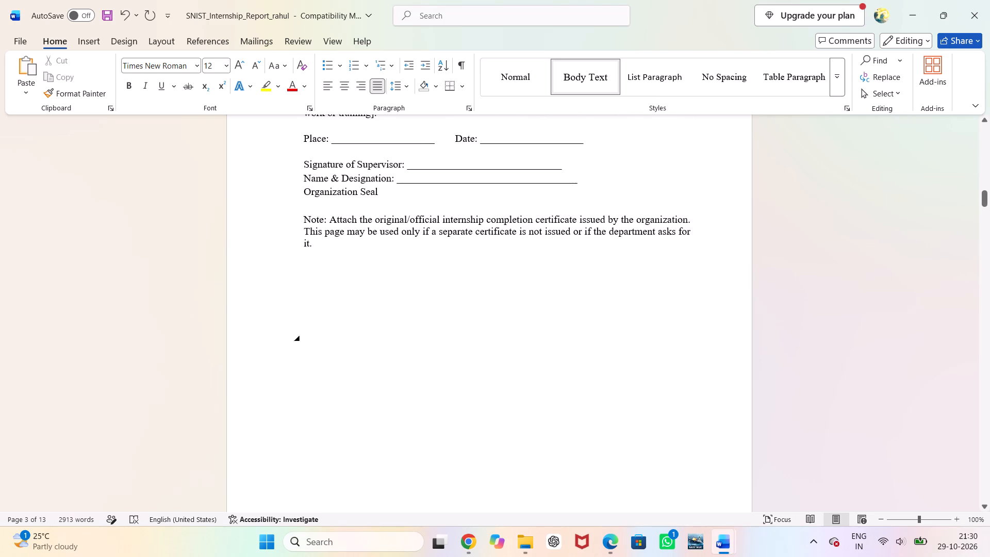
pyautogui.scroll(-15, 409, 339)
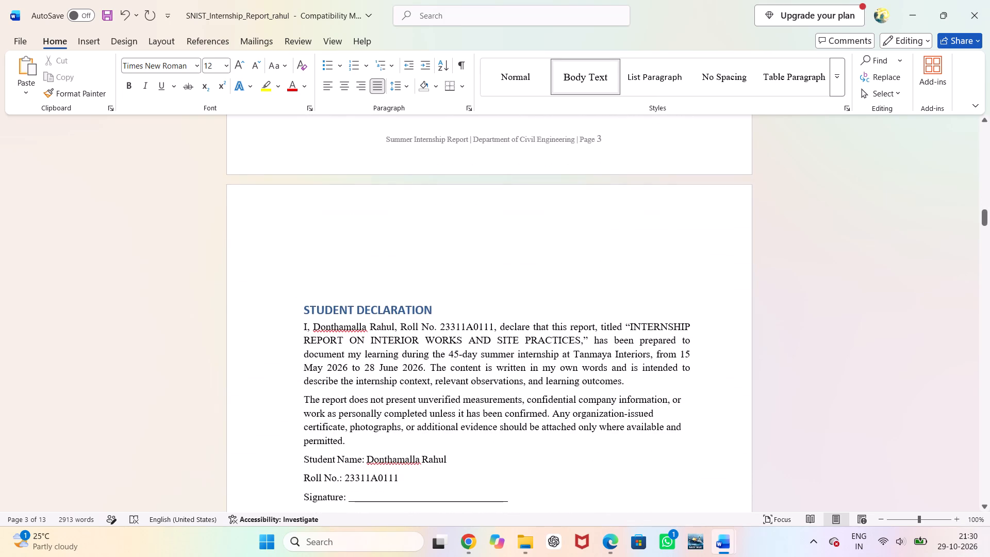
pyautogui.click(413, 308)
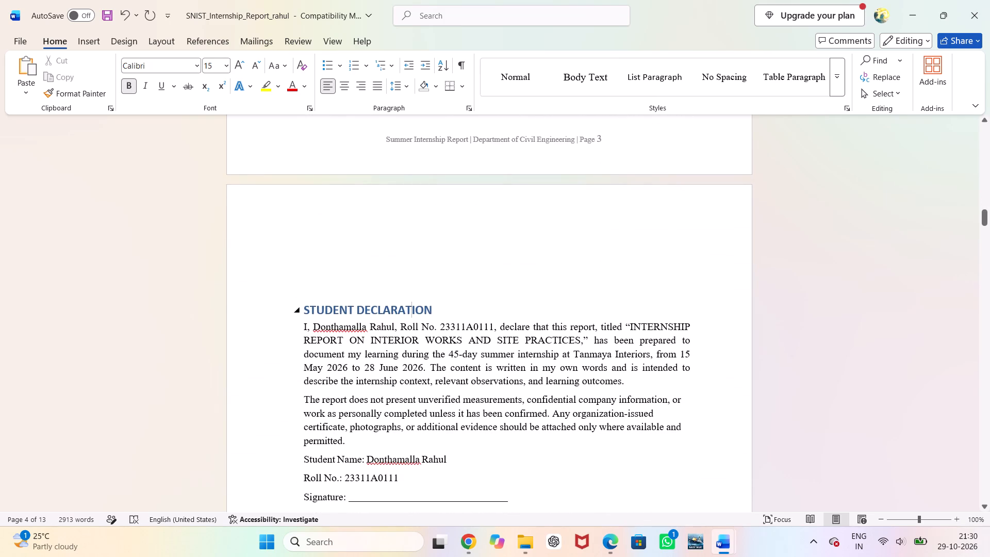
pyautogui.rightClick(414, 308)
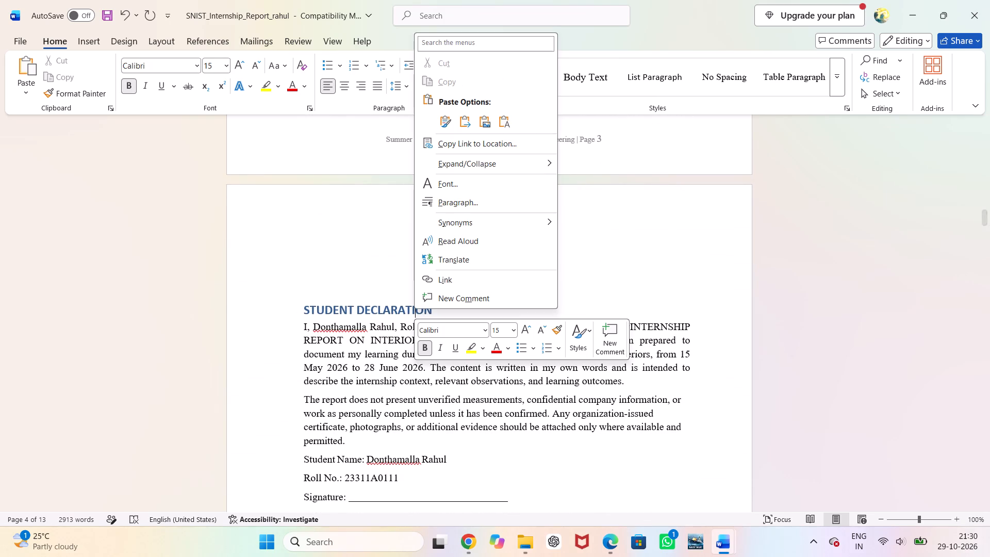
pyautogui.click(506, 348)
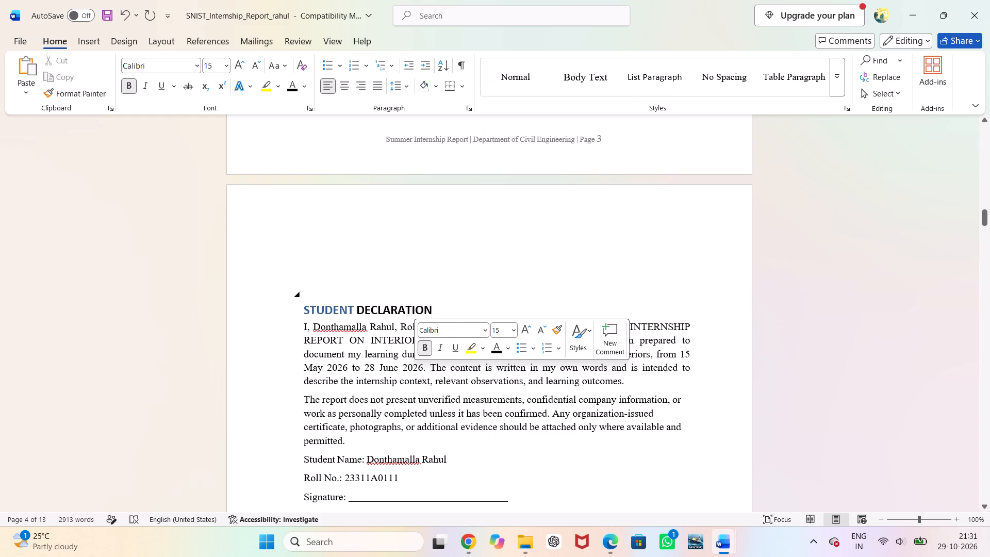
pyautogui.click(346, 306)
pyautogui.rightClick(346, 306)
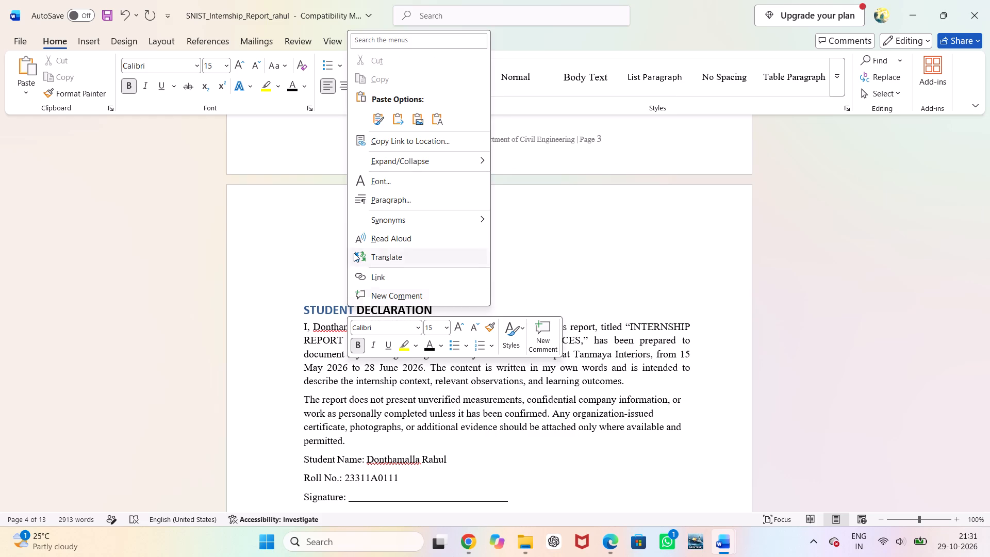
pyautogui.click(438, 346)
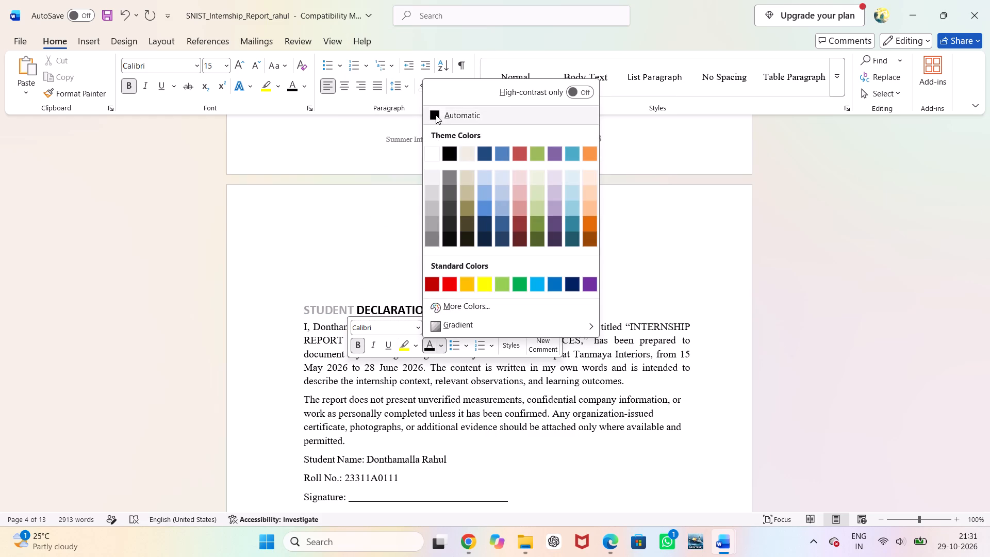
pyautogui.click(436, 115)
pyautogui.click(464, 288)
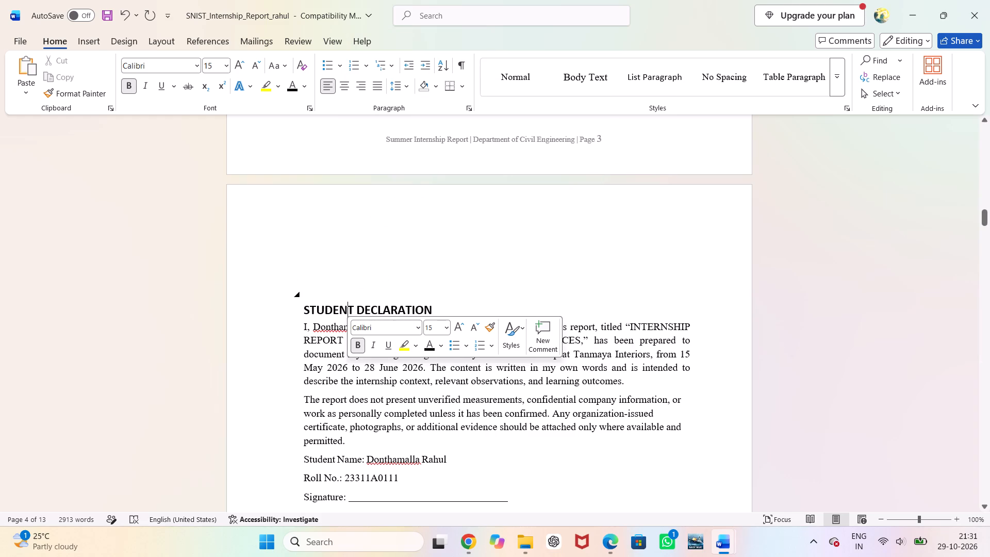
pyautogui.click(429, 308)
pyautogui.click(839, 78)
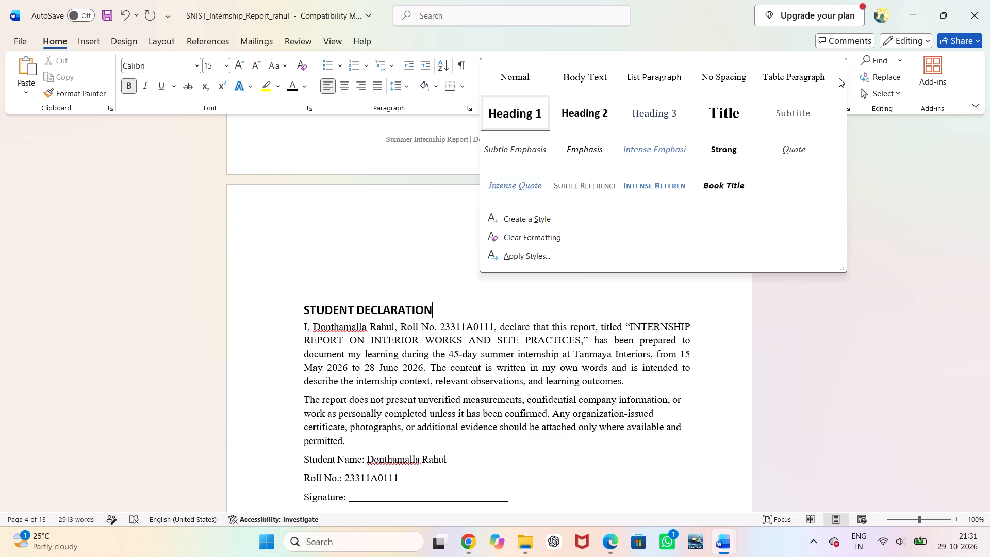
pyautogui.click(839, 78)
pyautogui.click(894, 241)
# Look through the pages from the student declaration to the start of Chapter 1, checking headings and layout.
pyautogui.scroll(-7, 426, 322)
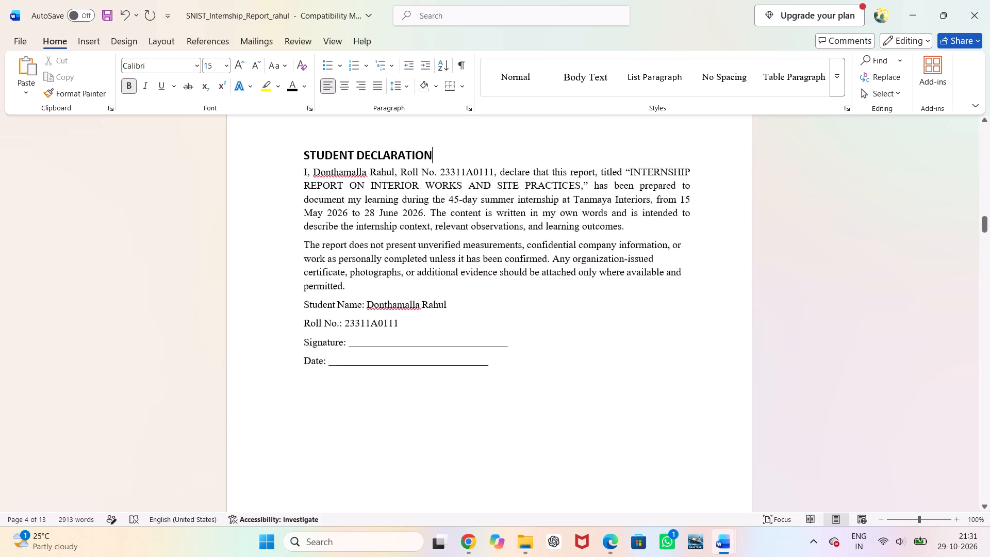
pyautogui.scroll(-3, 426, 322)
pyautogui.scroll(5, 426, 322)
pyautogui.scroll(-6, 426, 322)
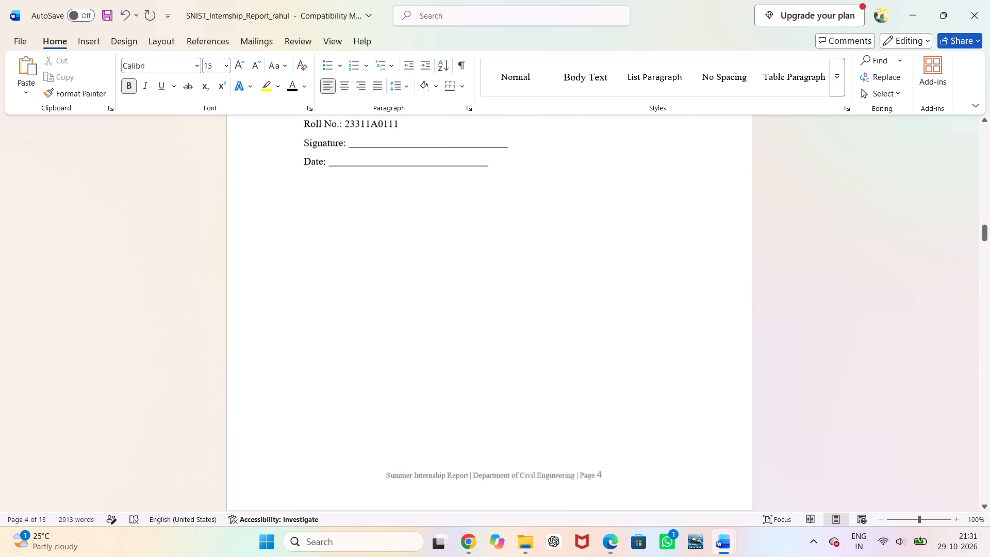
pyautogui.scroll(-9, 426, 322)
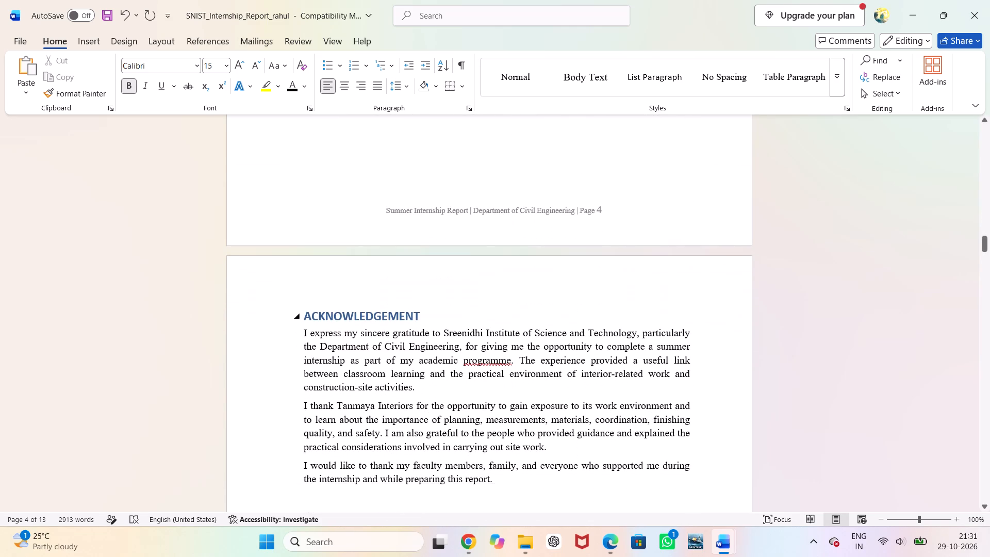
pyautogui.scroll(-20, 412, 318)
pyautogui.scroll(-11, 412, 318)
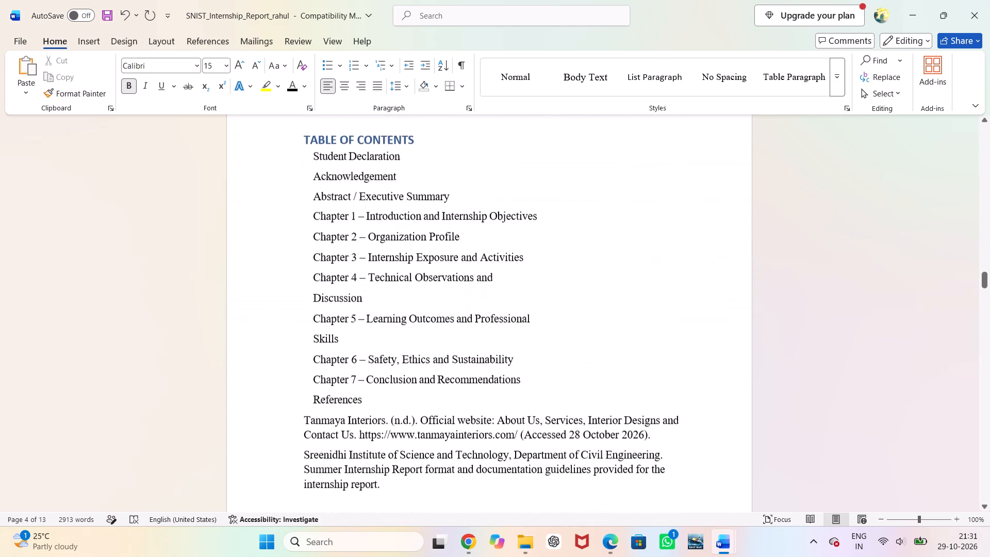
pyautogui.scroll(-19, 412, 318)
pyautogui.scroll(12, 412, 318)
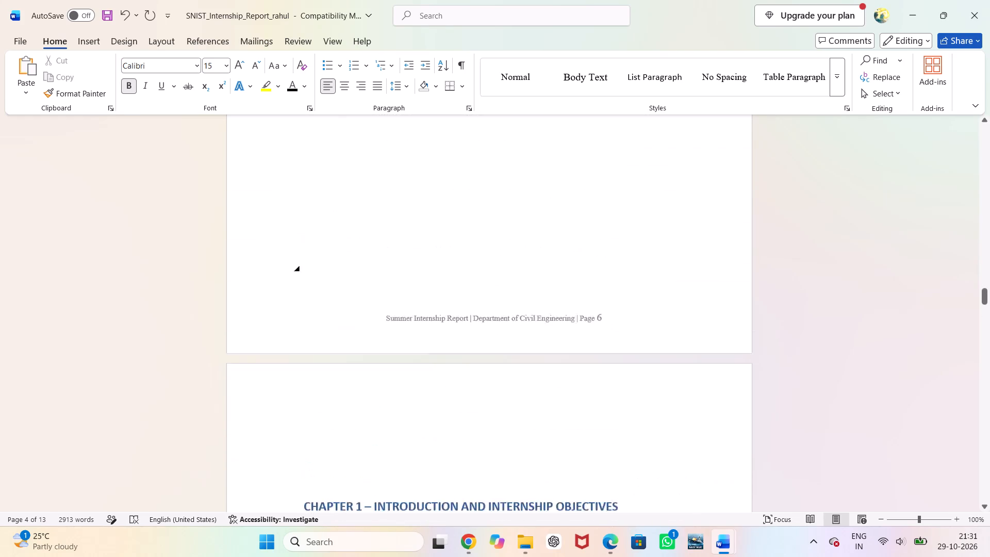
# Go back through the report to the cover page and examine the layout of the cover and title pages.
pyautogui.scroll(5, 427, 308)
pyautogui.scroll(20, 427, 308)
pyautogui.scroll(7, 427, 308)
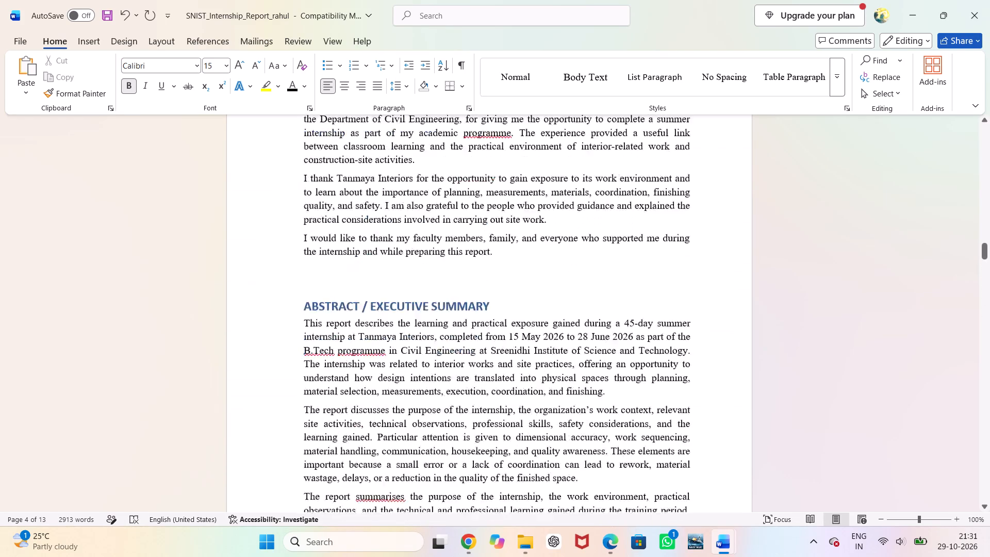
pyautogui.scroll(18, 427, 308)
pyautogui.scroll(15, 430, 306)
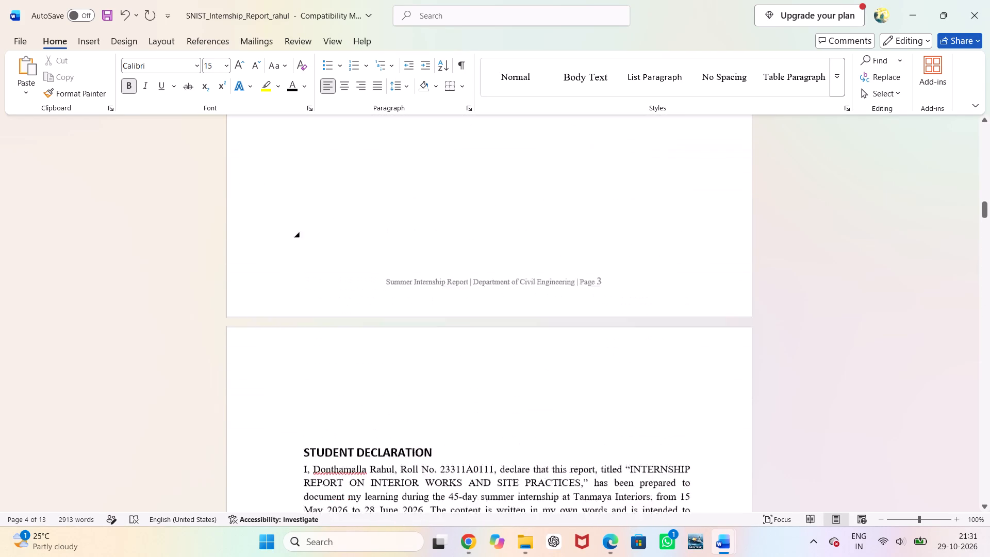
pyautogui.scroll(18, 430, 304)
pyautogui.scroll(11, 430, 304)
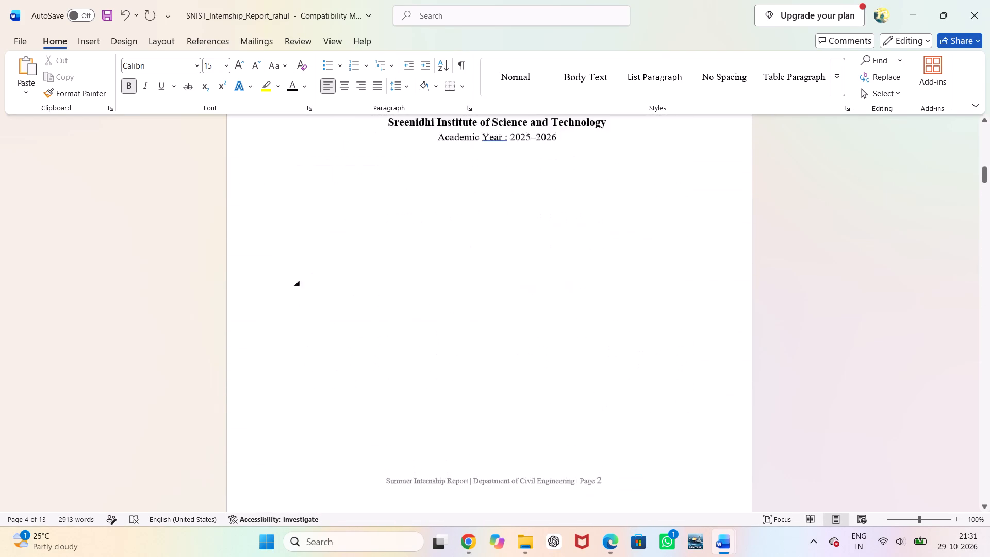
pyautogui.scroll(16, 430, 304)
pyautogui.scroll(7, 430, 304)
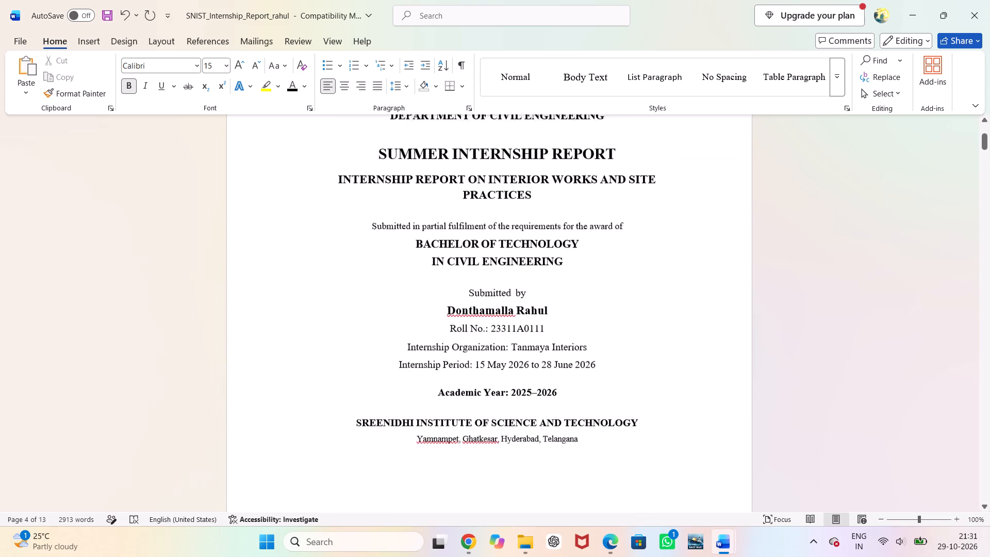
pyautogui.scroll(-7, 430, 304)
pyautogui.scroll(6, 430, 304)
pyautogui.scroll(-6, 430, 304)
pyautogui.scroll(5, 430, 304)
pyautogui.scroll(-15, 430, 304)
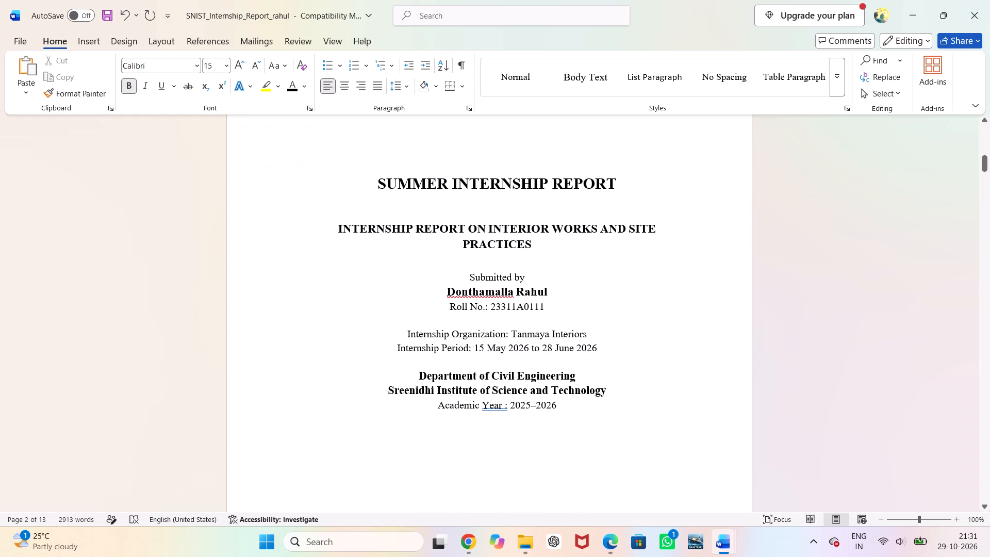
pyautogui.scroll(8, 442, 211)
pyautogui.scroll(6, 513, 318)
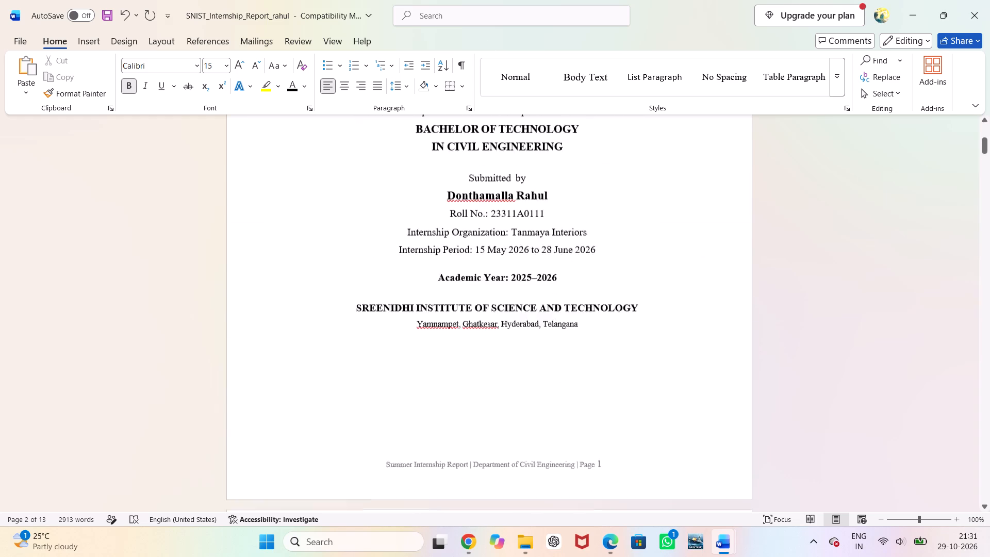
pyautogui.scroll(13, 512, 318)
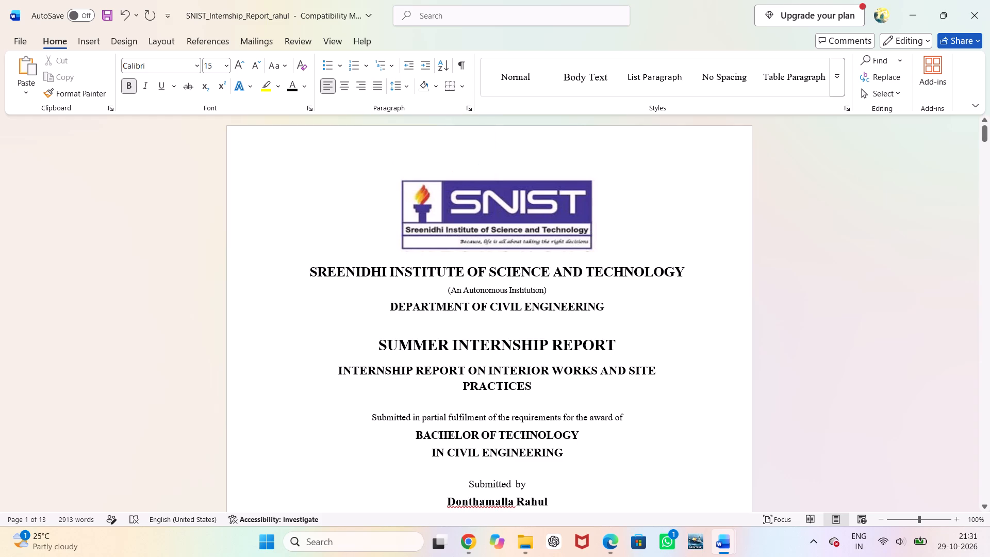
# Review the pages from the cover through the organization certificate to the student declaration, checking spacing and heading placement.
pyautogui.scroll(-13, 624, 274)
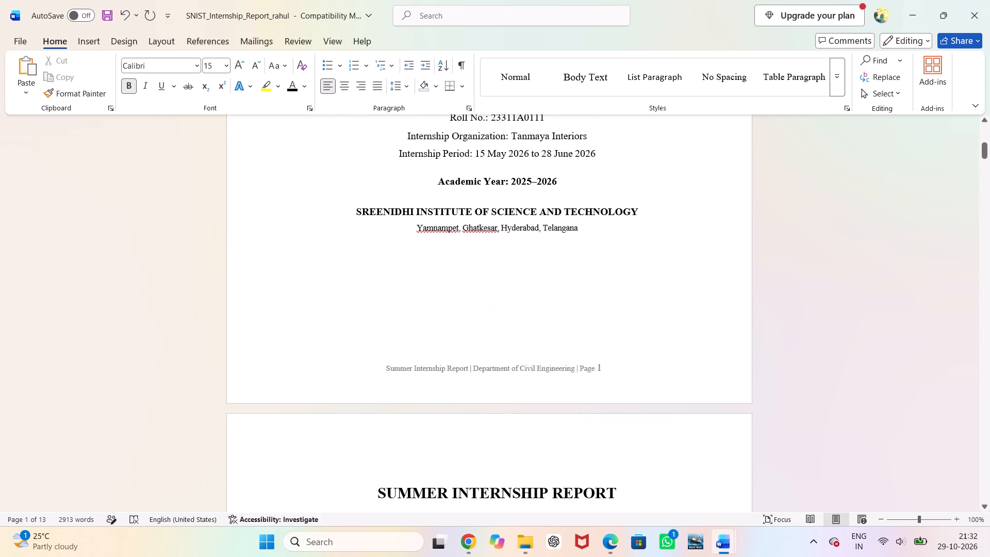
pyautogui.scroll(-4, 622, 270)
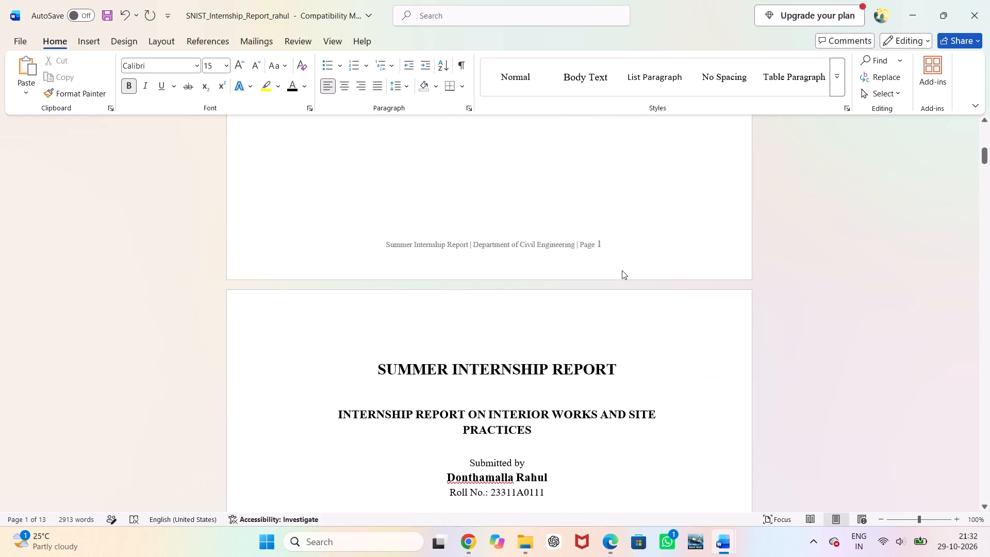
pyautogui.scroll(-12, 622, 270)
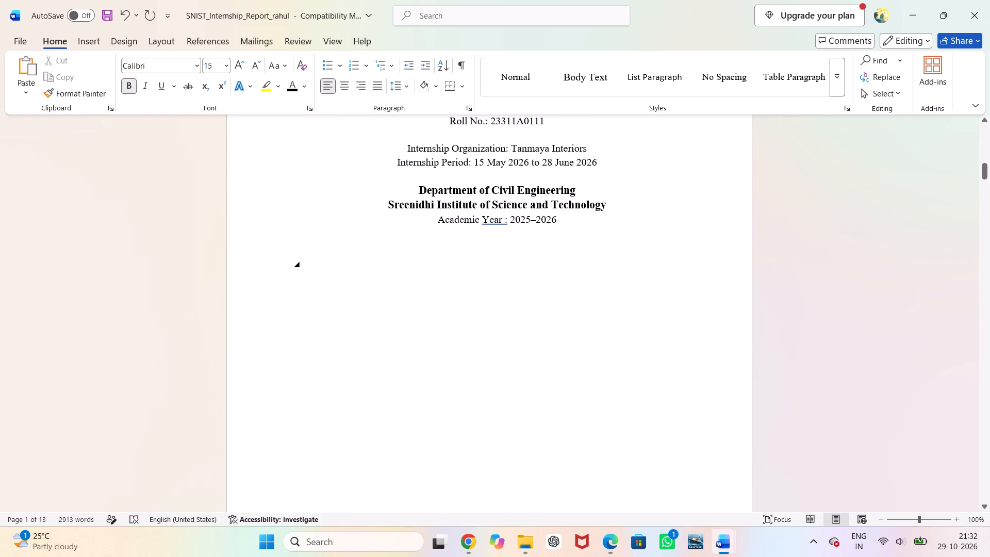
pyautogui.scroll(-4, 622, 270)
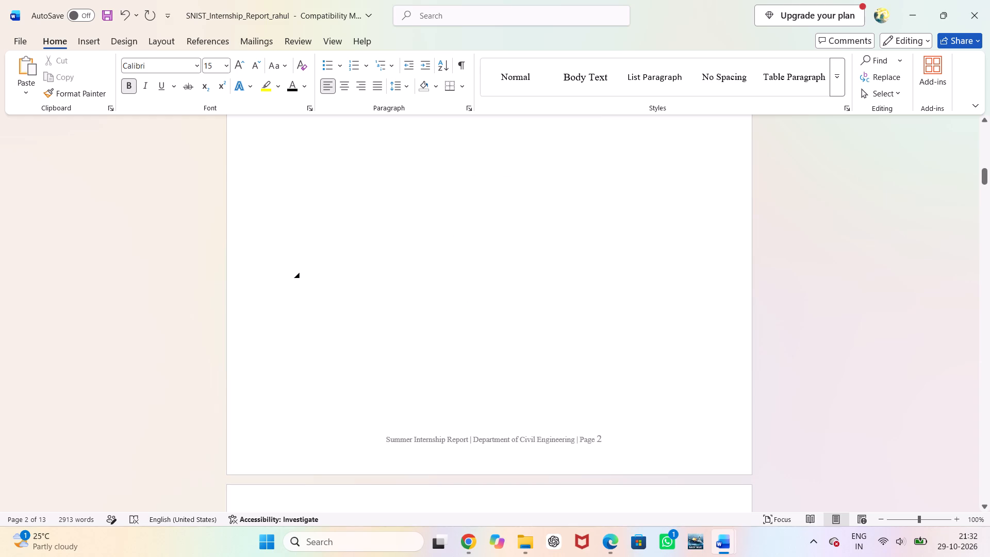
pyautogui.scroll(-11, 622, 270)
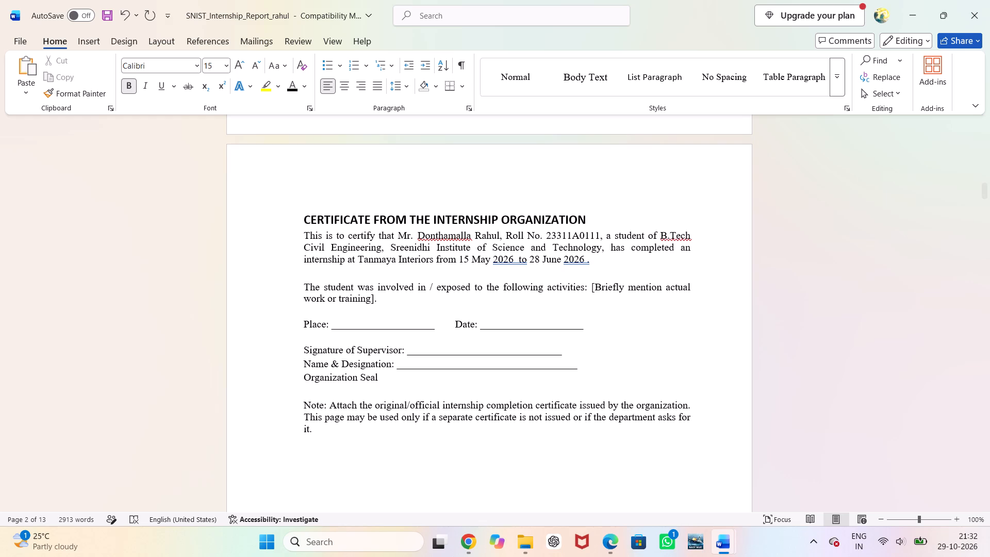
pyautogui.scroll(-12, 622, 270)
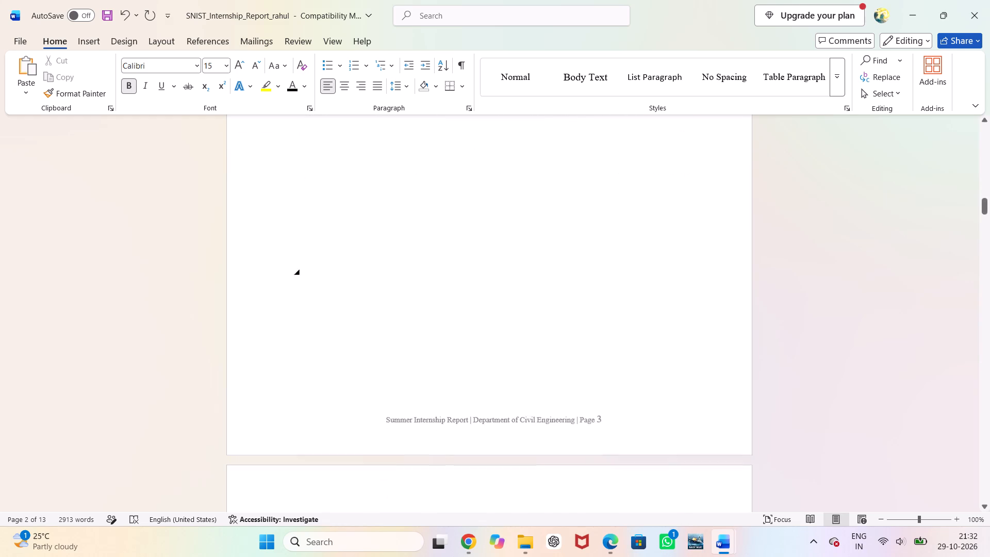
pyautogui.scroll(-6, 622, 270)
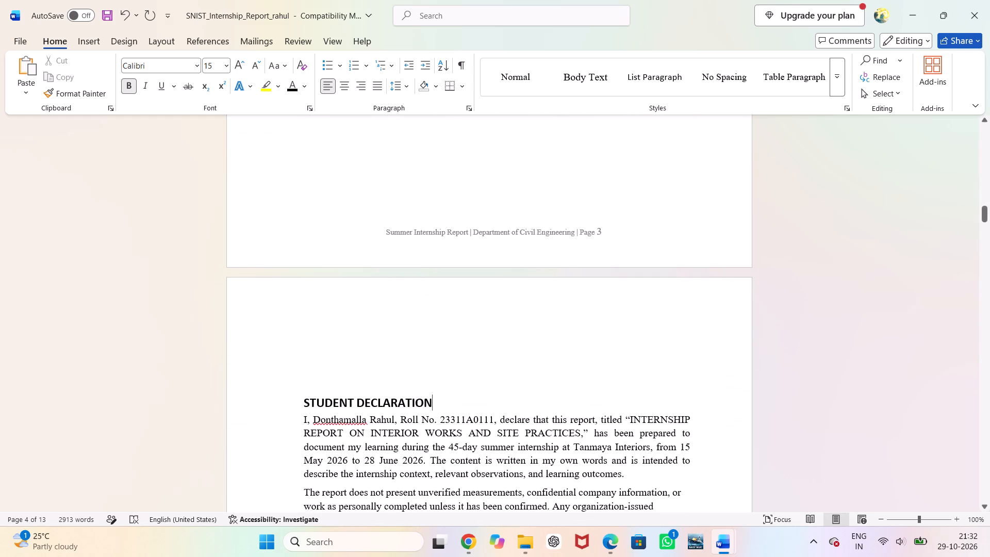
# Delete the extra blank lines above the STUDENT DECLARATION heading so it starts higher on its page.
pyautogui.scroll(12, 622, 270)
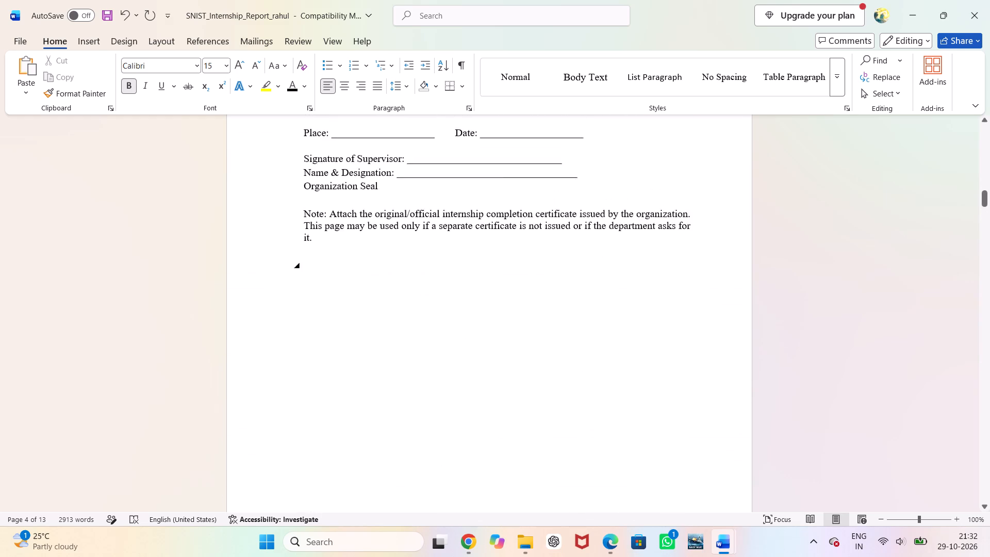
pyautogui.scroll(6, 622, 270)
pyautogui.scroll(-20, 622, 270)
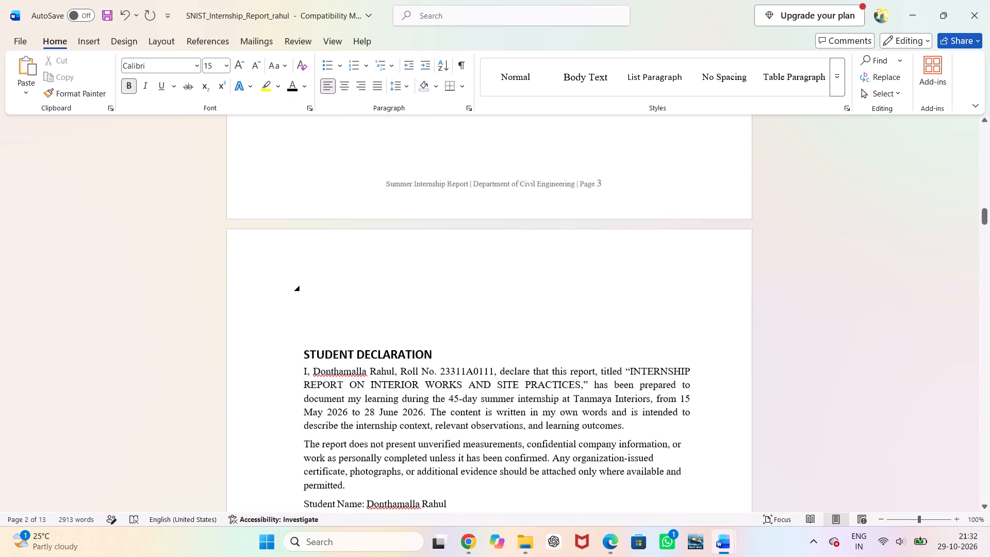
pyautogui.click(522, 302)
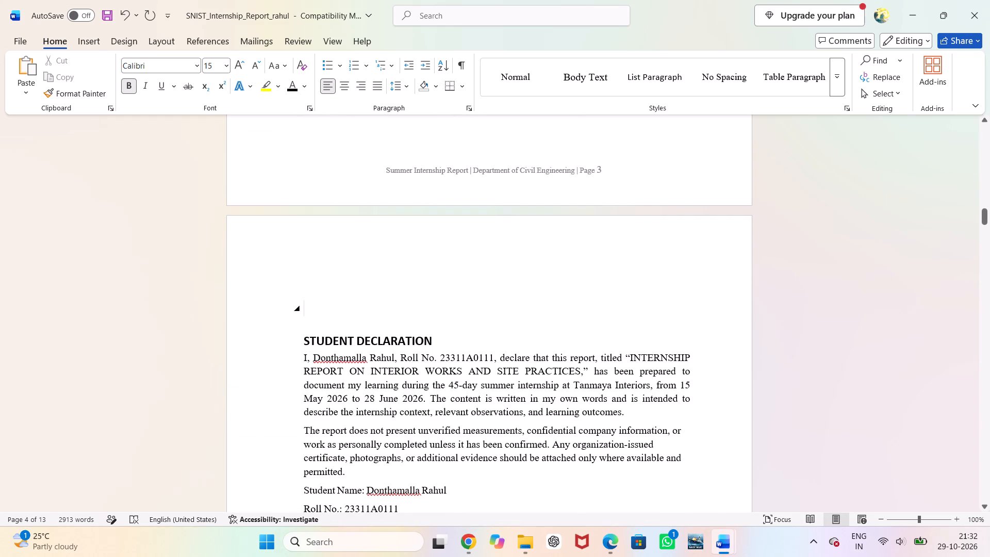
pyautogui.press('BackSpace')
pyautogui.press('BackSpace')
pyautogui.press('BackSpace')
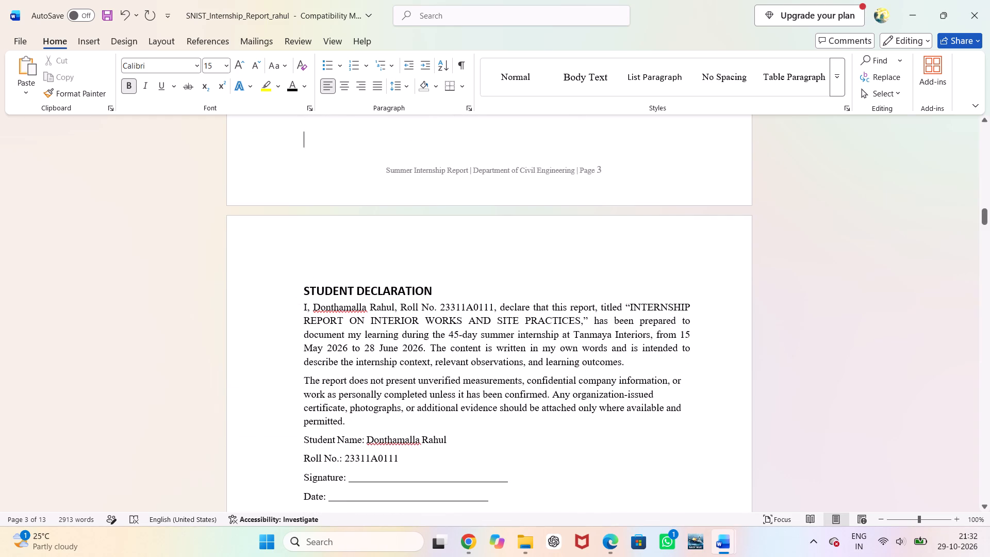
# Delete the empty line above the SUMMER INTERNSHIP REPORT heading on the title page.
pyautogui.scroll(17, 414, 305)
pyautogui.scroll(14, 415, 305)
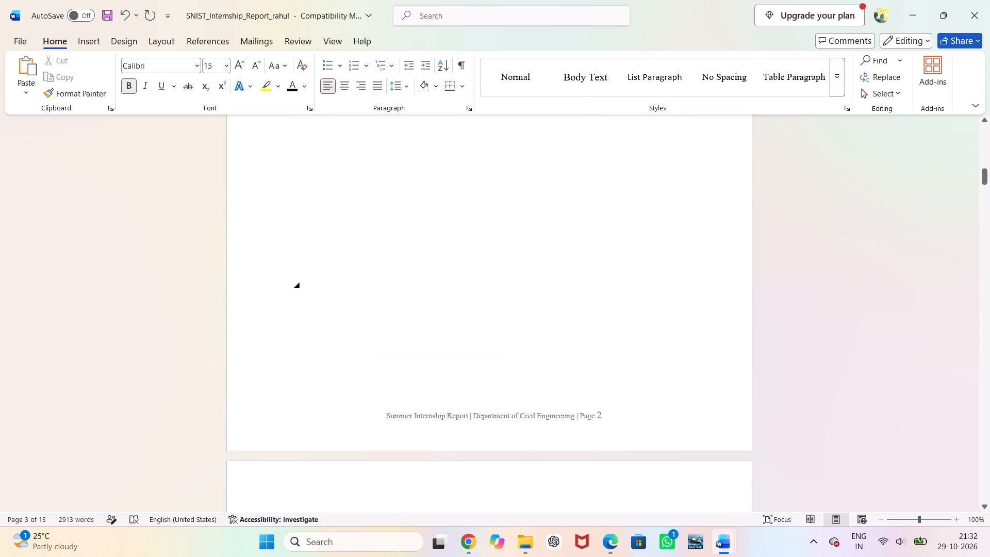
pyautogui.scroll(13, 415, 305)
pyautogui.scroll(-2, 415, 305)
pyautogui.scroll(2, 415, 305)
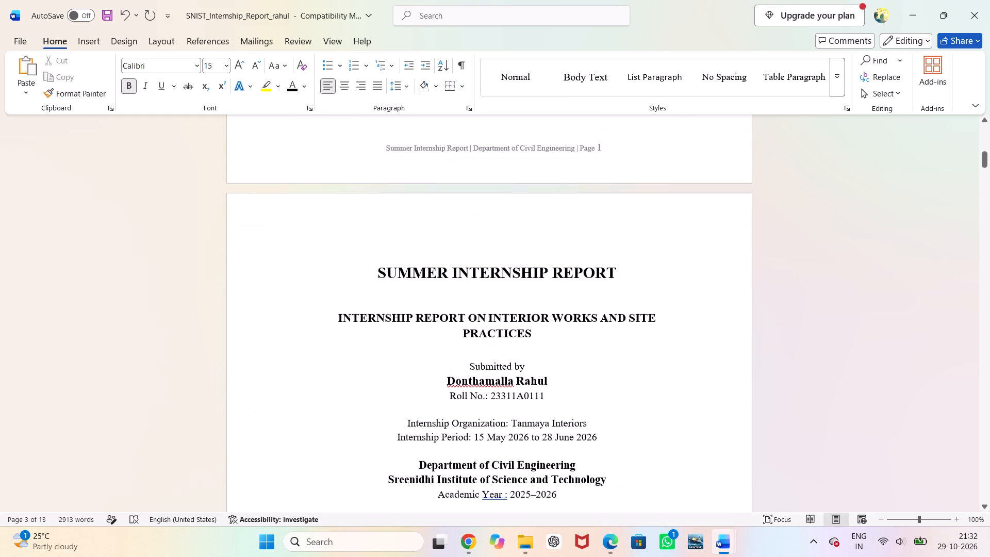
pyautogui.click(424, 261)
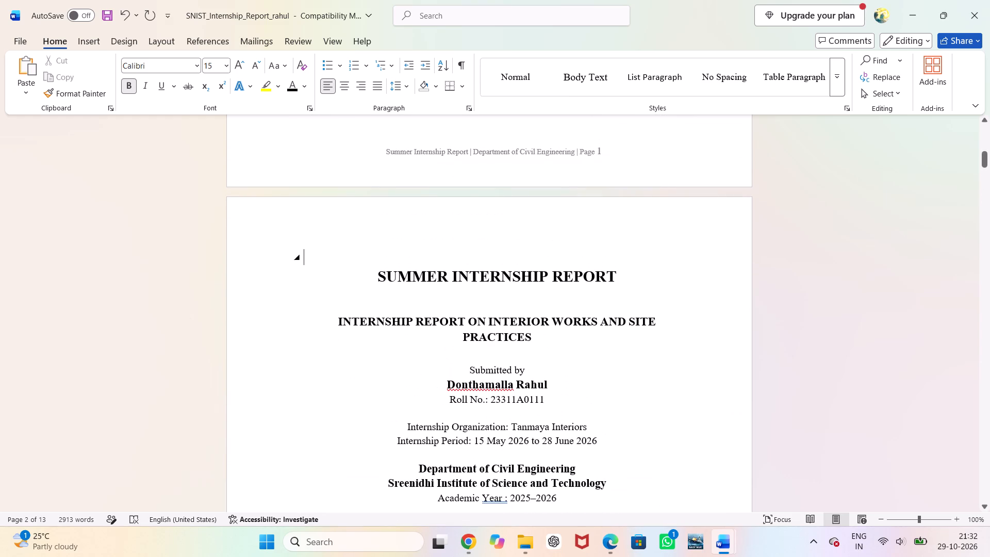
pyautogui.press('BackSpace')
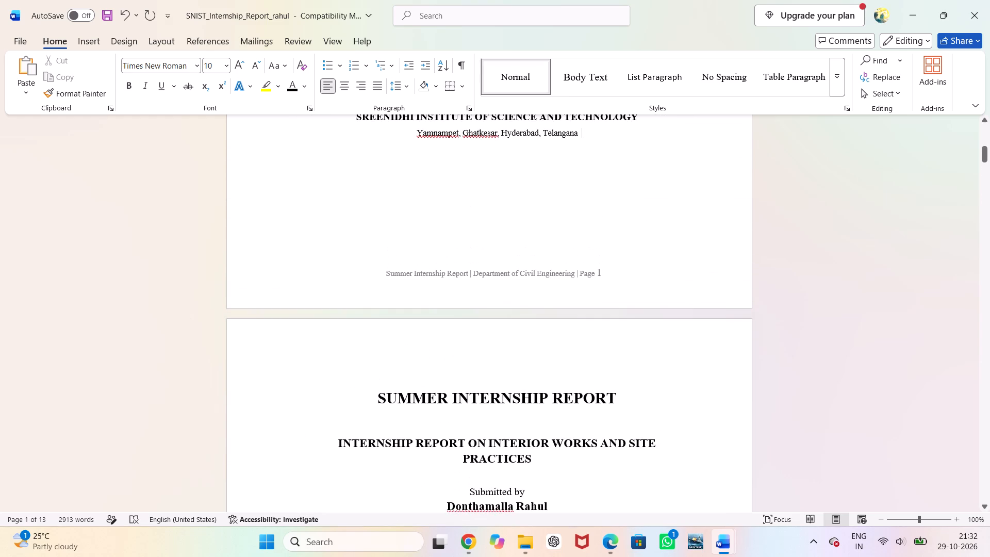
# Insert a blank line between the student declaration's last paragraph and the Student Name line.
pyautogui.scroll(-3, 478, 350)
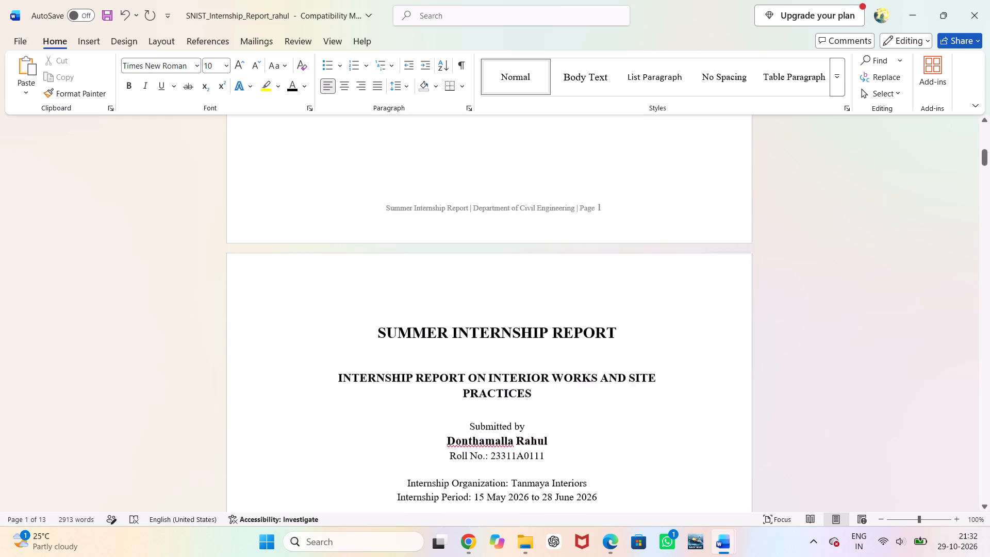
pyautogui.scroll(-20, 478, 350)
pyautogui.scroll(-4, 478, 350)
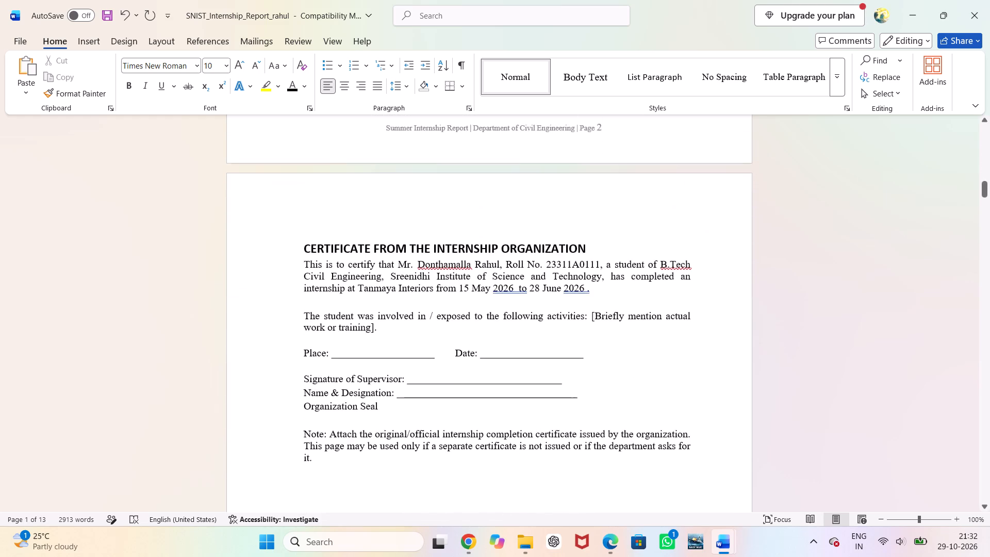
pyautogui.scroll(-20, 478, 349)
pyautogui.scroll(-10, 478, 349)
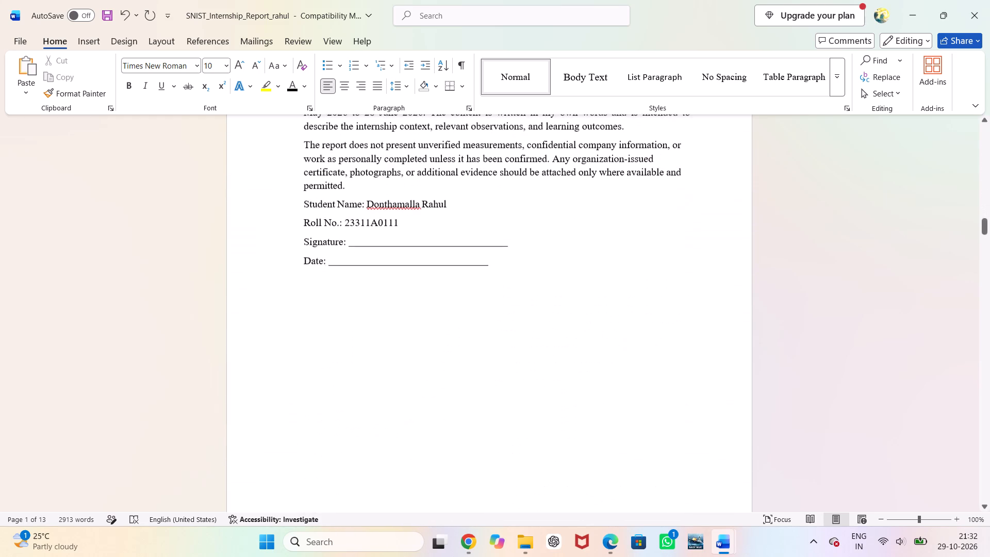
pyautogui.scroll(-14, 478, 349)
pyautogui.scroll(12, 478, 349)
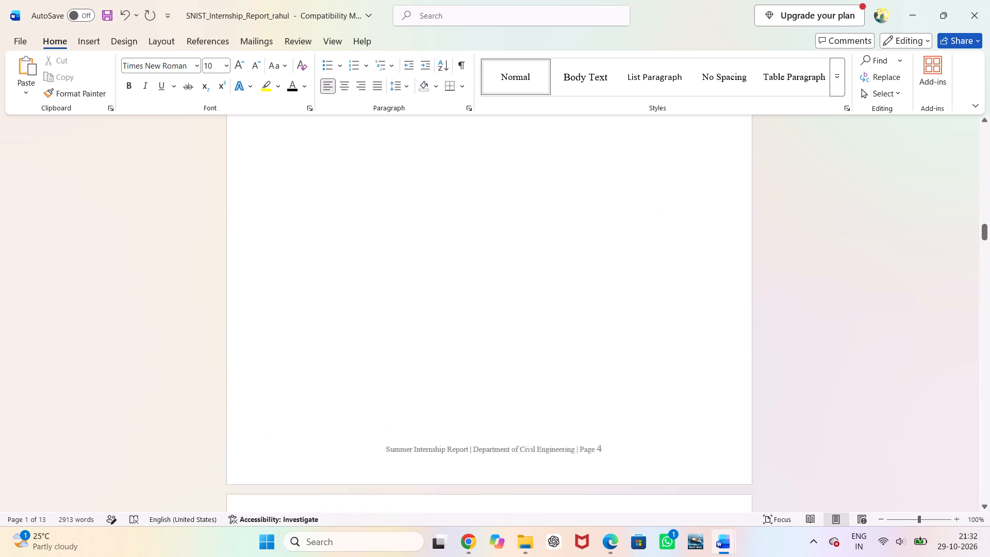
pyautogui.scroll(10, 478, 349)
pyautogui.scroll(-1, 478, 349)
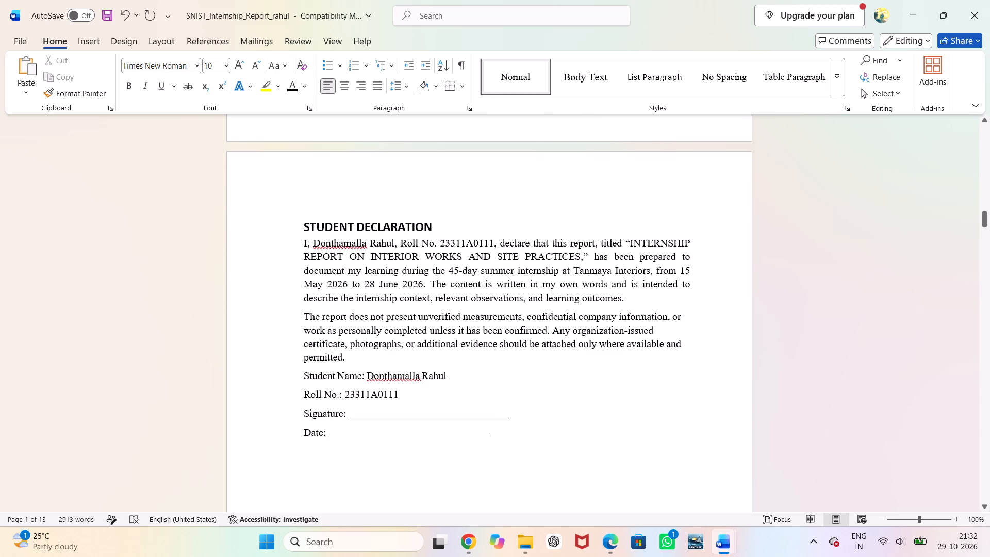
pyautogui.click(448, 354)
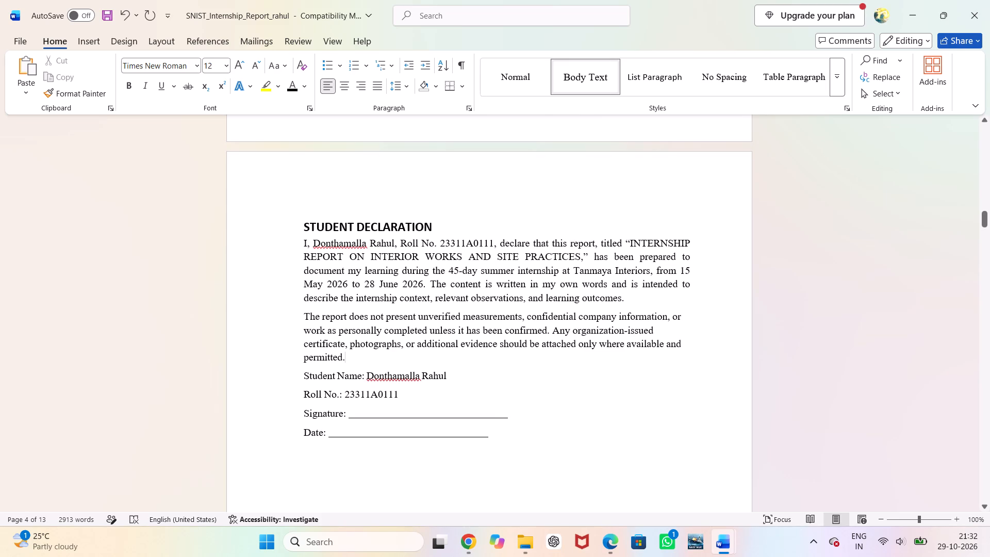
pyautogui.press('Return')
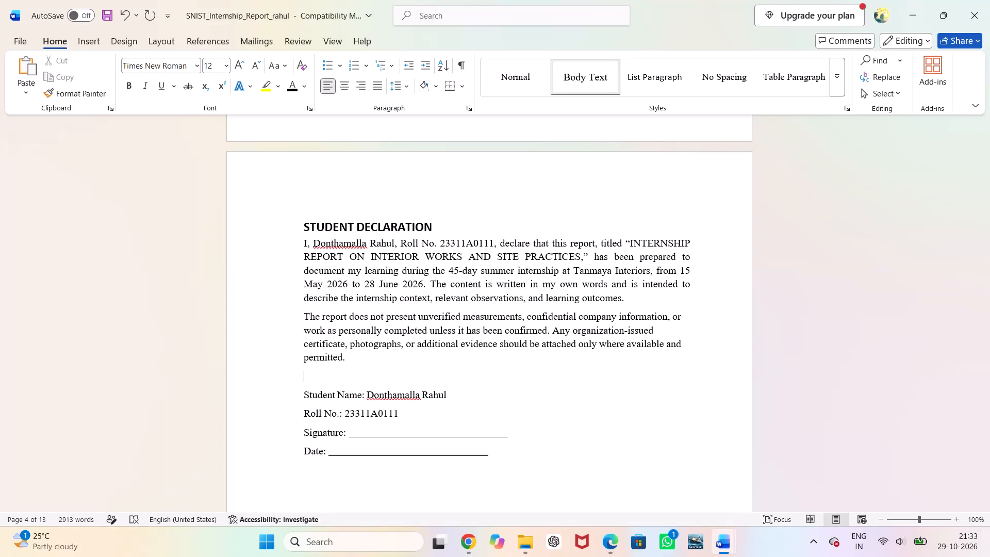
# Compare the layout of the student declaration page with the ACKNOWLEDGEMENT page that follows it.
pyautogui.scroll(-18, 401, 301)
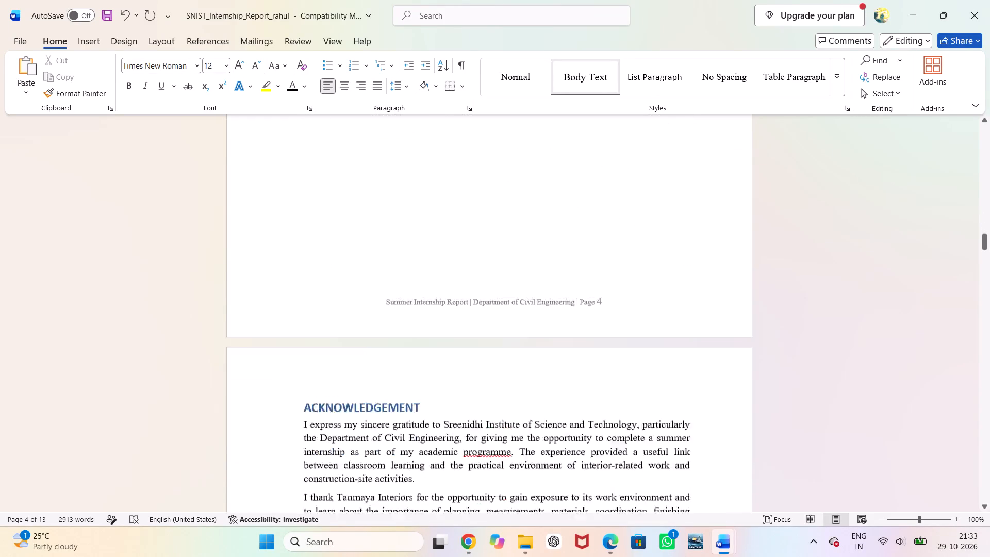
pyautogui.scroll(-1, 401, 296)
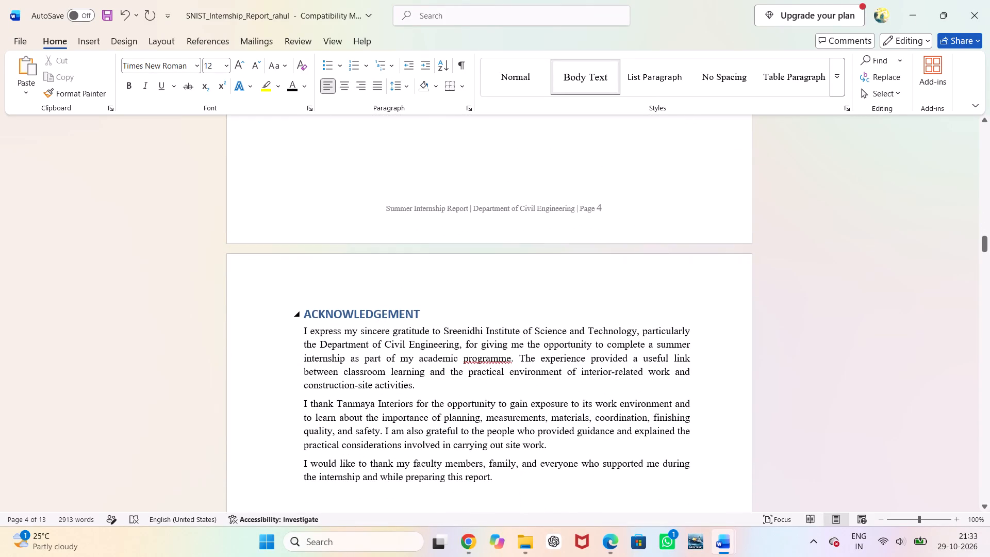
pyautogui.scroll(14, 406, 312)
pyautogui.scroll(13, 406, 312)
pyautogui.scroll(-5, 406, 312)
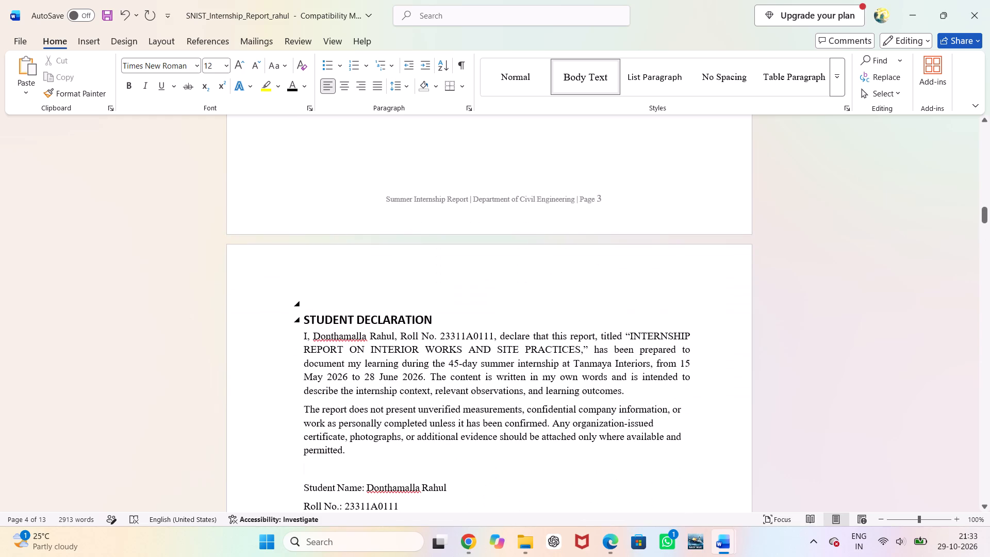
pyautogui.scroll(-8, 406, 312)
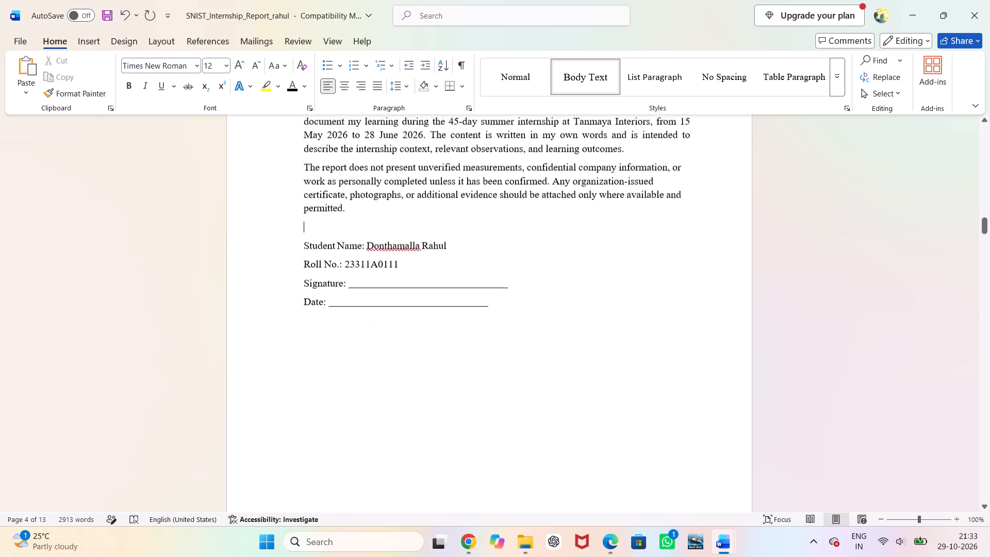
pyautogui.scroll(-2, 406, 312)
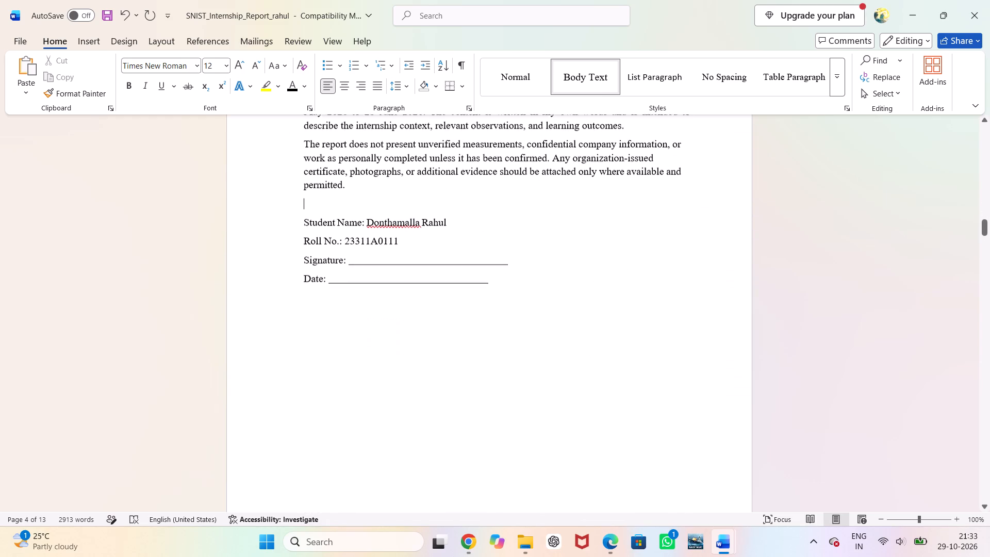
# Review the report from the acknowledgement through the table of contents and chapters to the REFERENCES section, checking headings and layout.
pyautogui.scroll(-14, 406, 312)
pyautogui.scroll(-16, 406, 311)
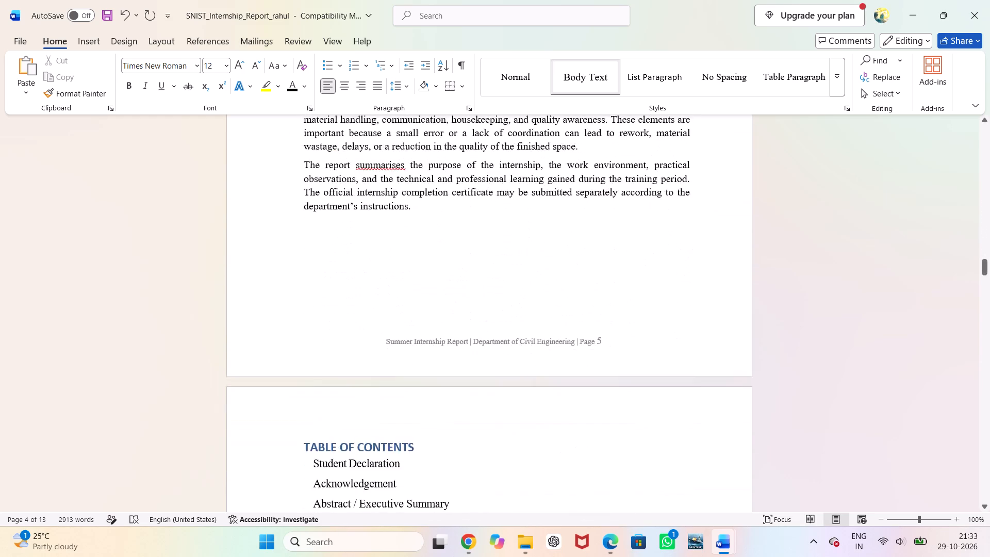
pyautogui.scroll(-15, 406, 311)
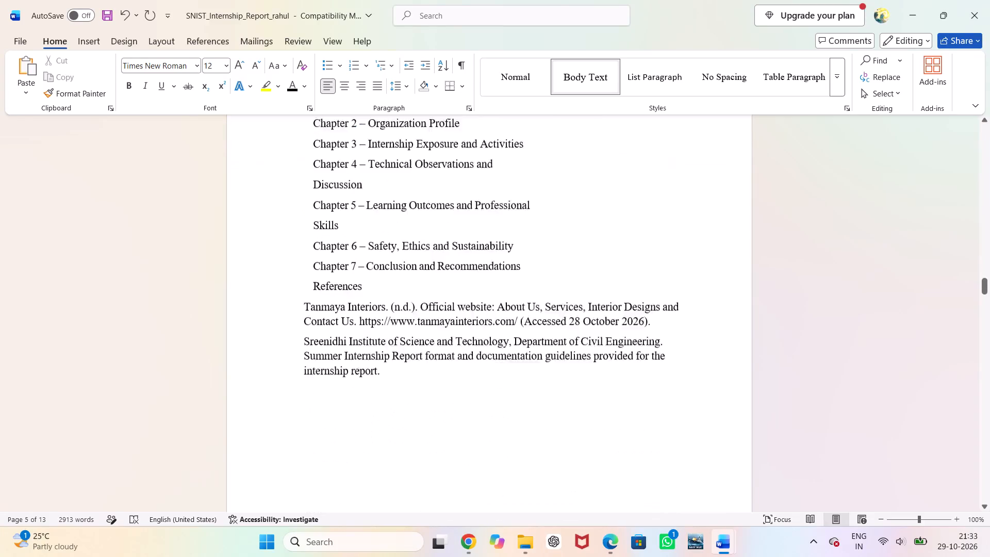
pyautogui.scroll(-6, 406, 311)
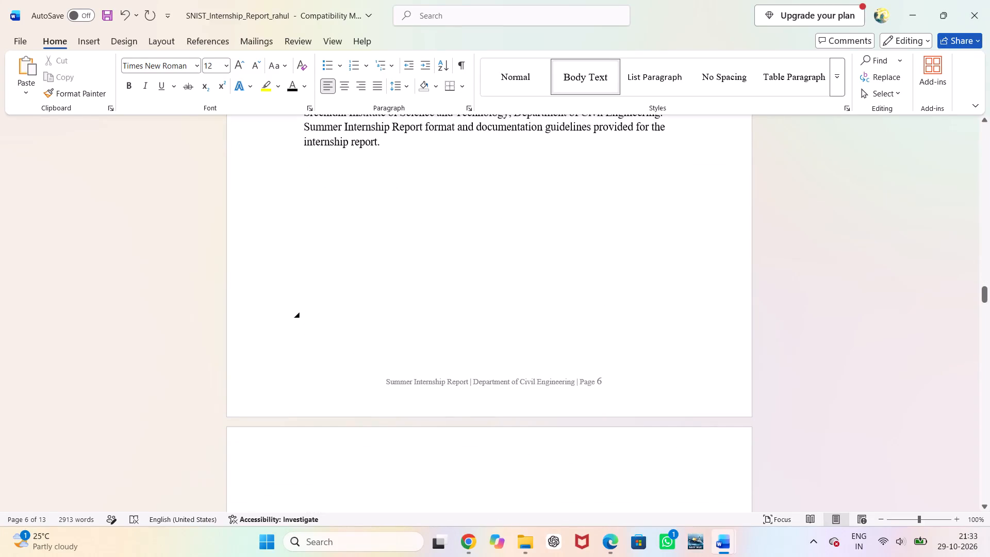
pyautogui.scroll(-18, 406, 311)
pyautogui.scroll(-19, 406, 311)
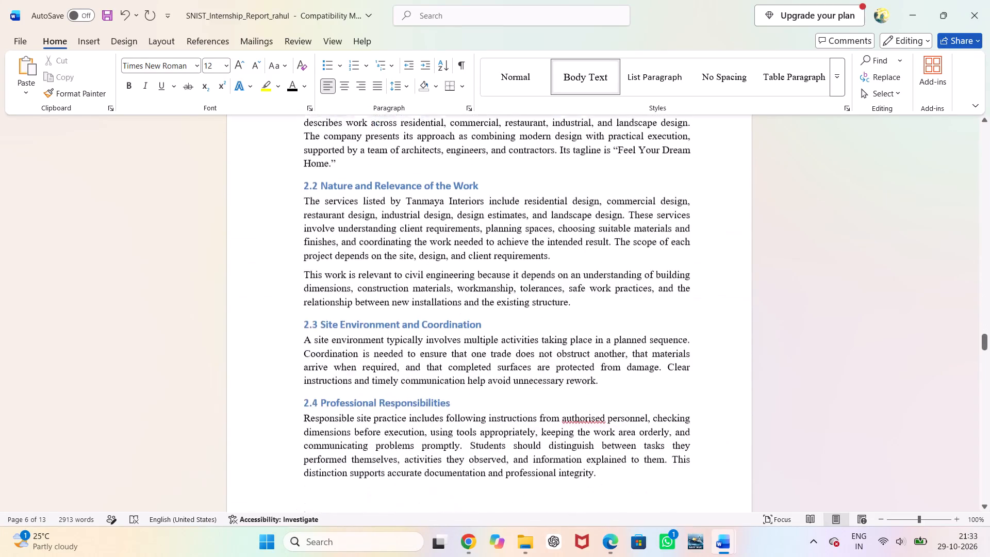
pyautogui.scroll(-18, 406, 311)
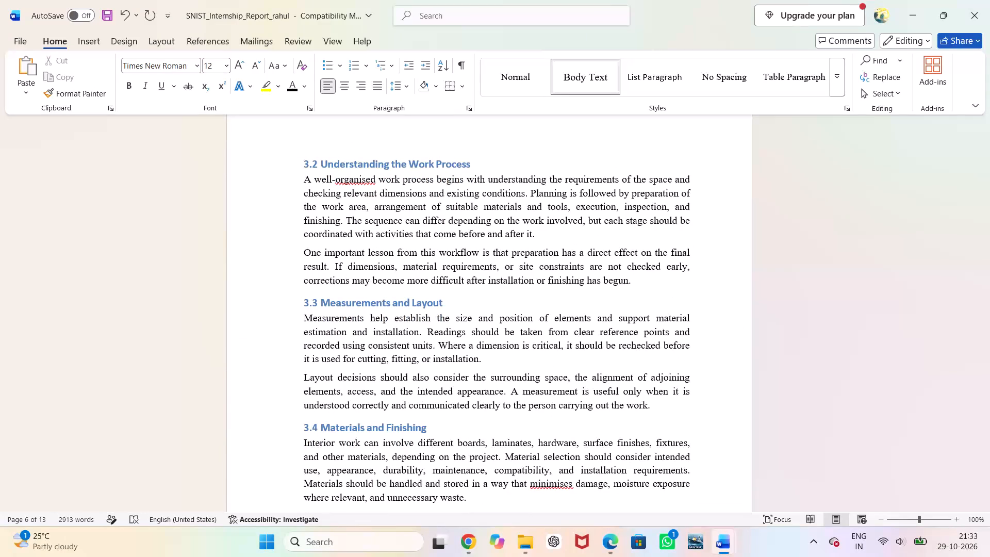
pyautogui.scroll(-5, 406, 311)
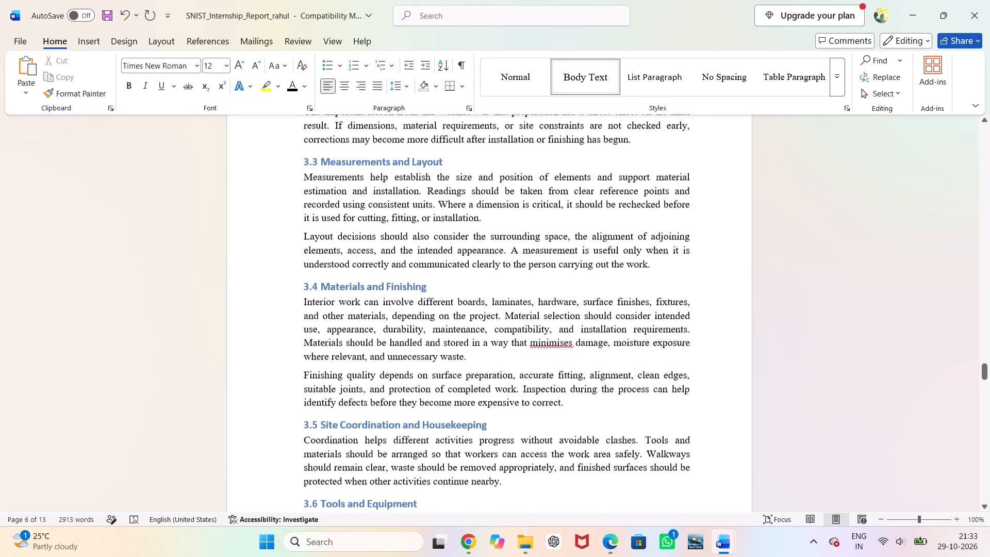
pyautogui.scroll(-20, 406, 311)
pyautogui.scroll(-18, 406, 311)
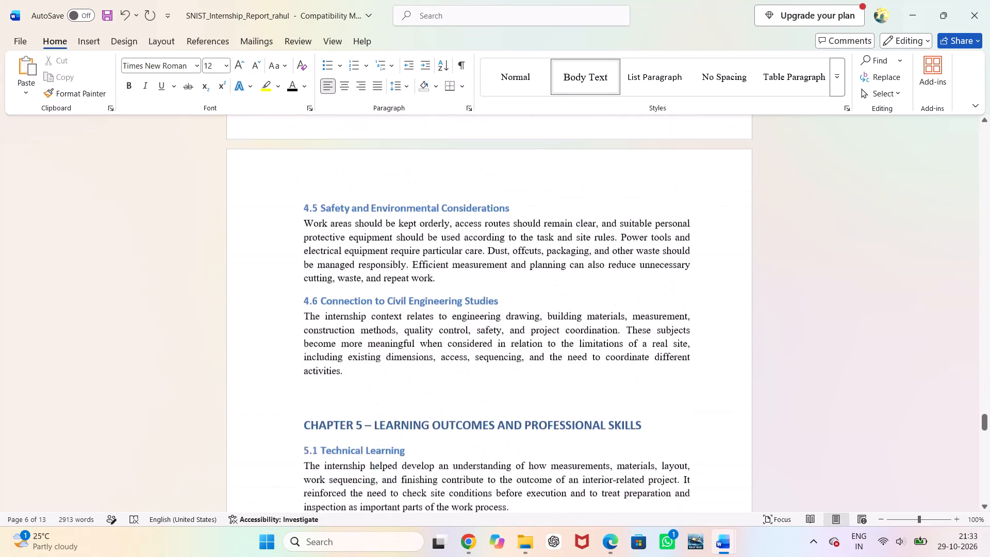
pyautogui.scroll(-20, 406, 311)
pyautogui.scroll(-20, 406, 311)
pyautogui.scroll(-9, 406, 311)
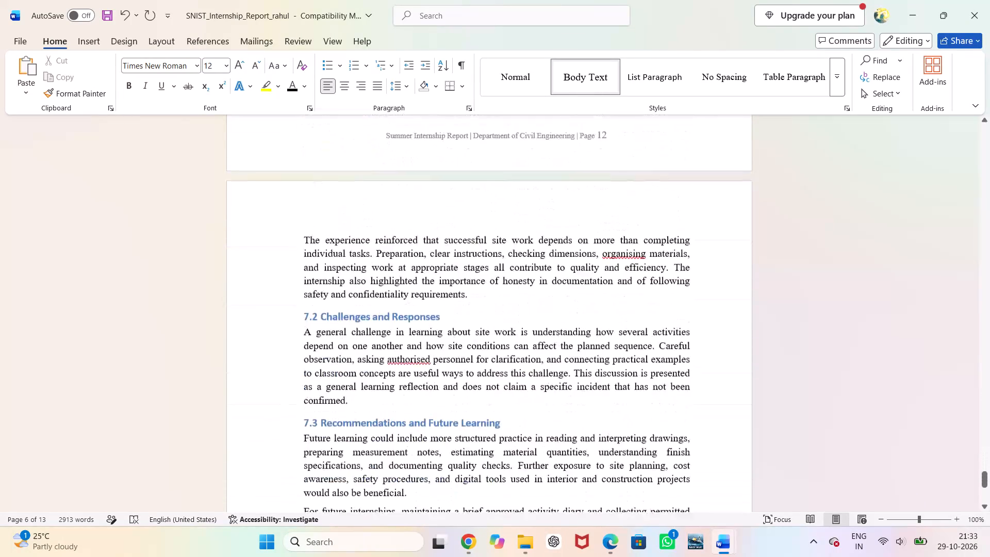
pyautogui.scroll(-20, 406, 311)
pyautogui.scroll(-3, 406, 311)
pyautogui.scroll(9, 406, 311)
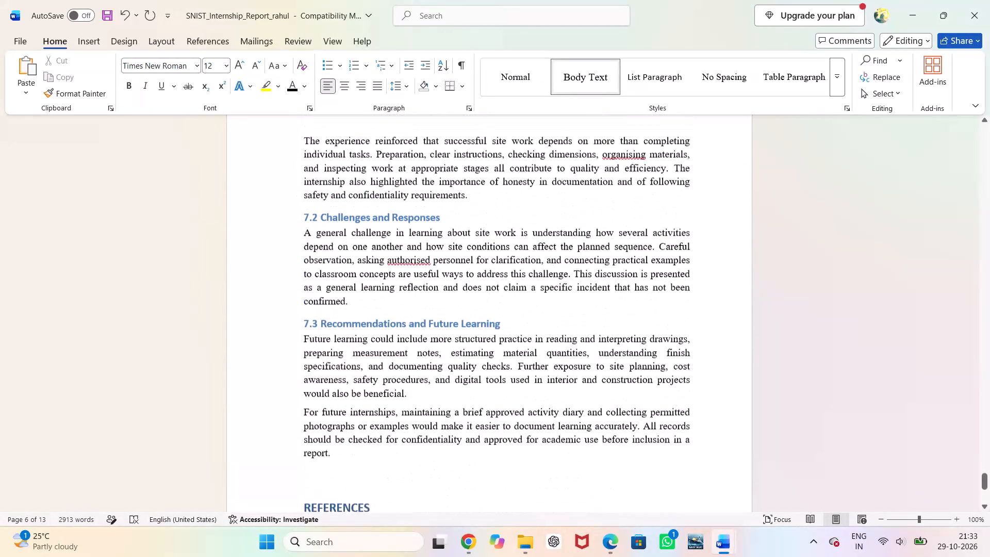
pyautogui.scroll(19, 406, 311)
pyautogui.scroll(-20, 406, 311)
pyautogui.scroll(-5, 406, 311)
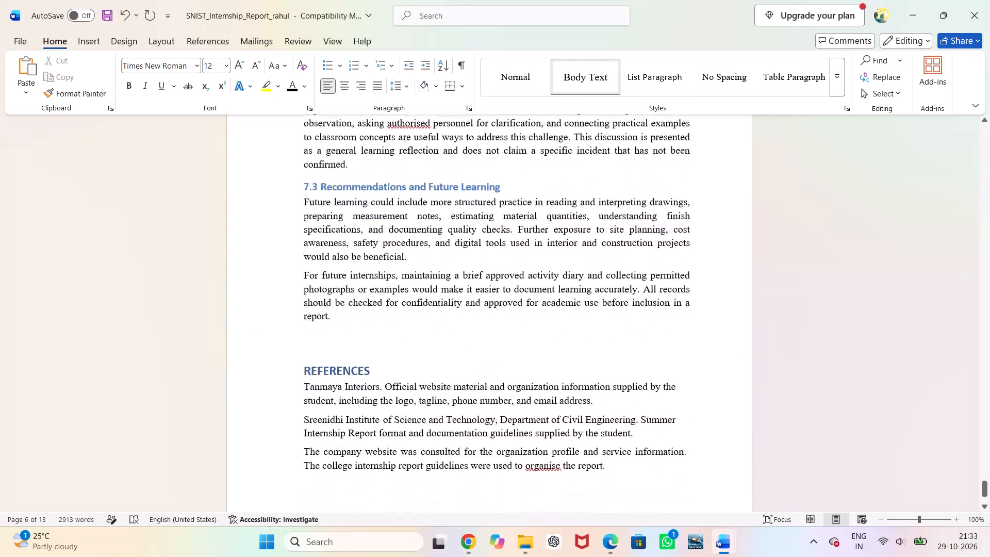
pyautogui.scroll(-10, 406, 311)
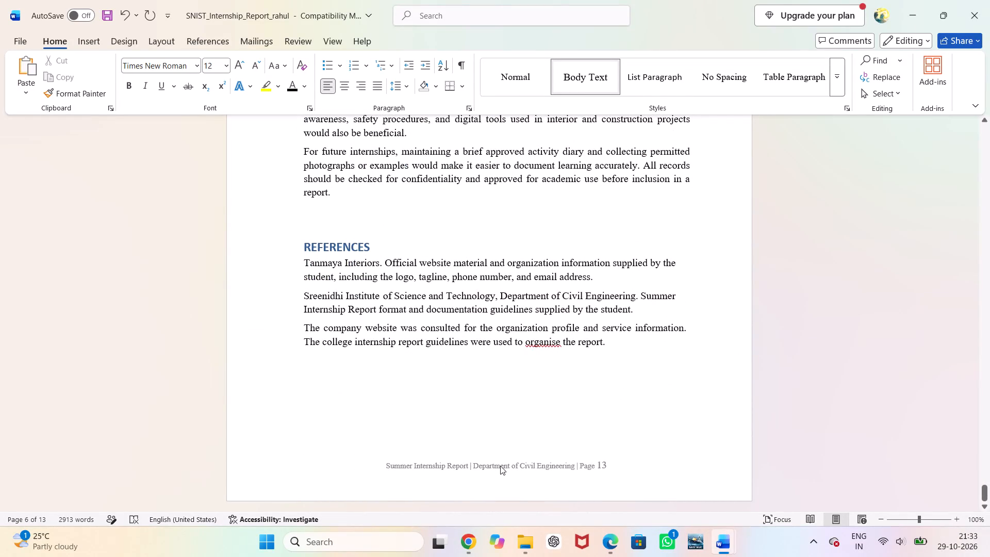
# Go back through the chapters and front matter to the student declaration page, checking heading colours and spacing.
pyautogui.scroll(18, 502, 467)
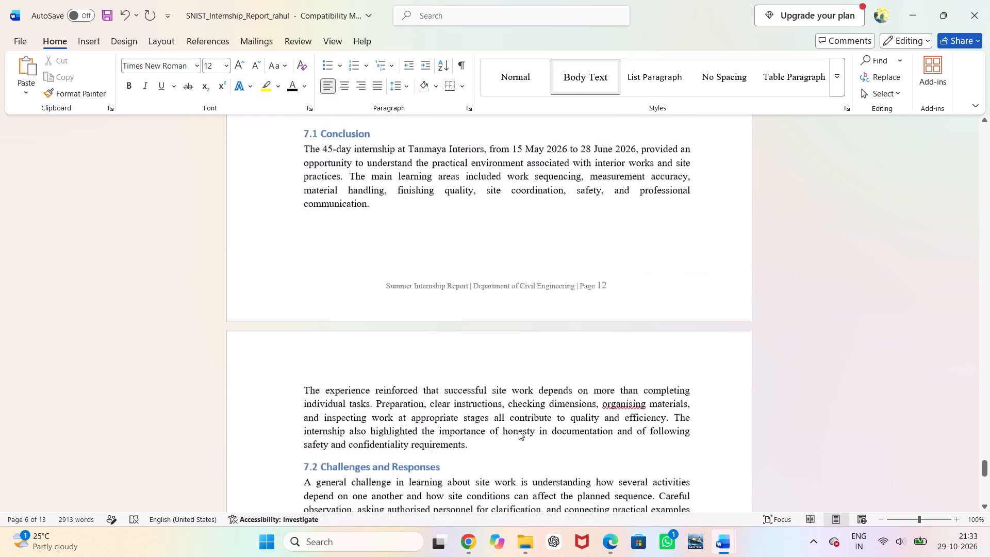
pyautogui.scroll(9, 519, 431)
pyautogui.scroll(14, 519, 431)
pyautogui.scroll(14, 519, 431)
pyautogui.scroll(8, 519, 431)
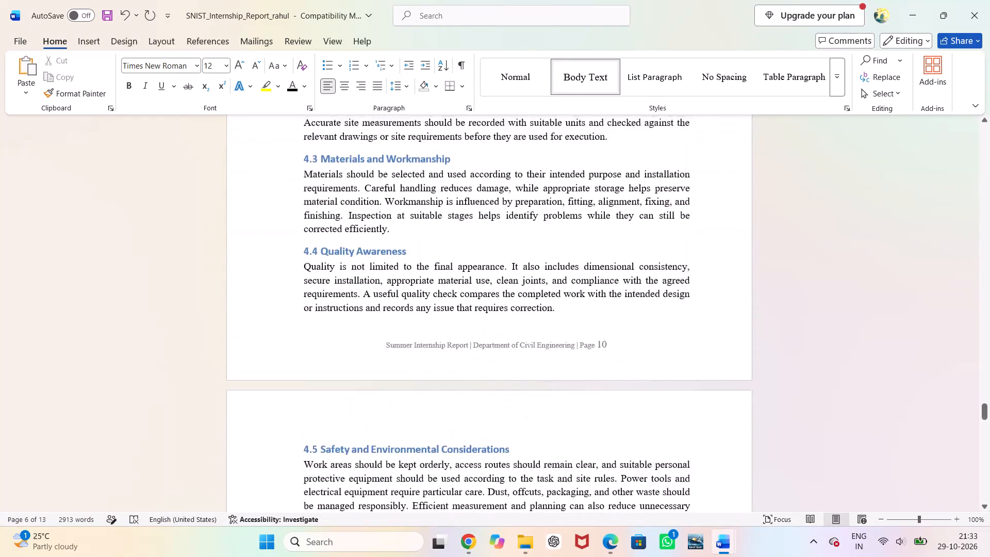
pyautogui.scroll(10, 519, 431)
pyautogui.scroll(11, 519, 431)
pyautogui.scroll(20, 519, 431)
pyautogui.scroll(2, 519, 431)
pyautogui.scroll(20, 519, 431)
pyautogui.scroll(3, 519, 431)
pyautogui.scroll(20, 519, 431)
pyautogui.scroll(10, 519, 431)
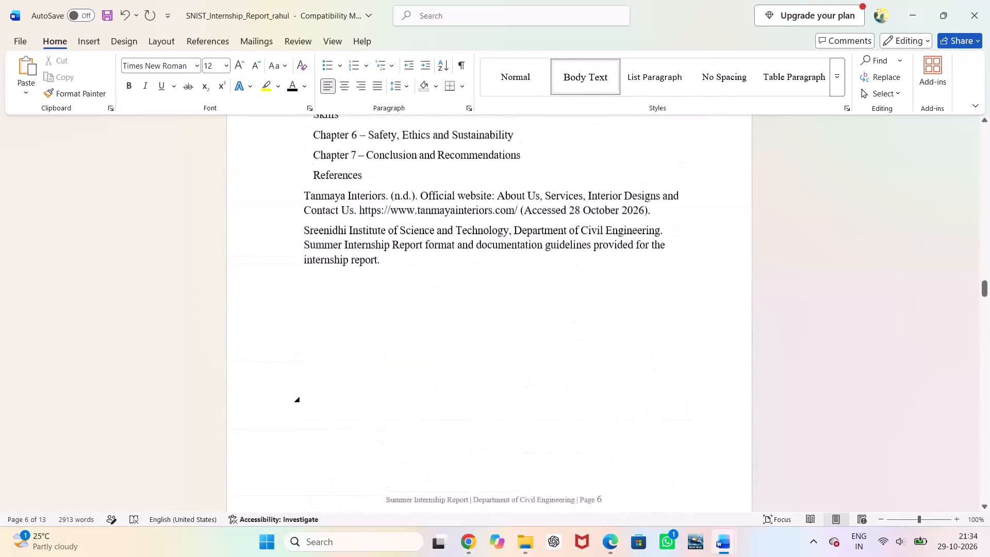
pyautogui.scroll(16, 519, 431)
pyautogui.scroll(12, 519, 431)
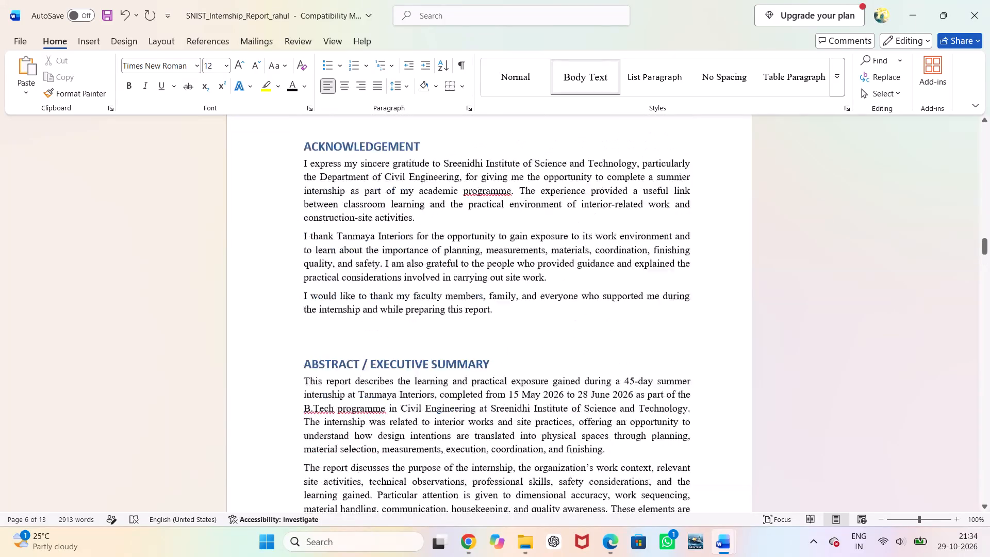
pyautogui.scroll(13, 519, 431)
pyautogui.scroll(14, 519, 431)
pyautogui.scroll(-3, 519, 431)
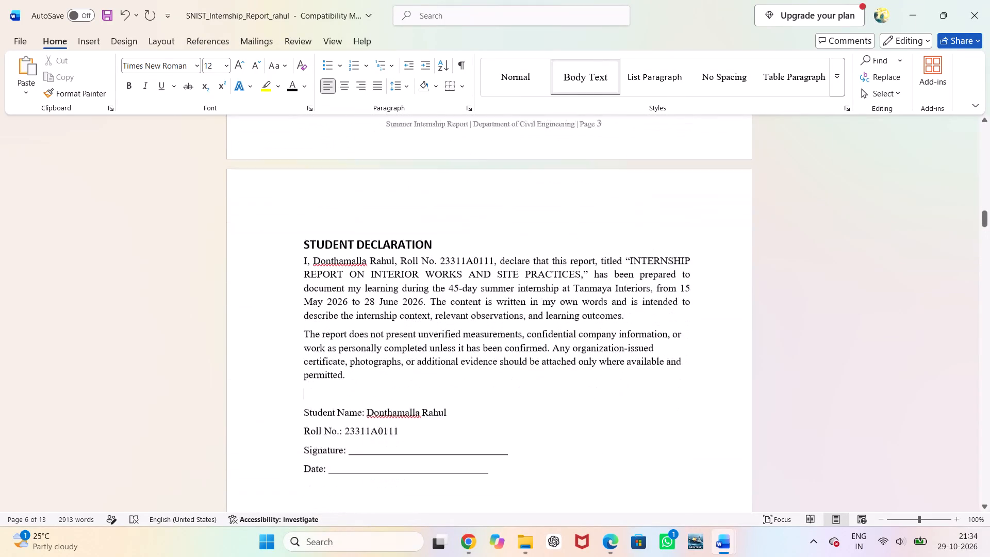
# Change the ACKNOWLEDGEMENT heading's font colour to black.
pyautogui.scroll(-20, 519, 431)
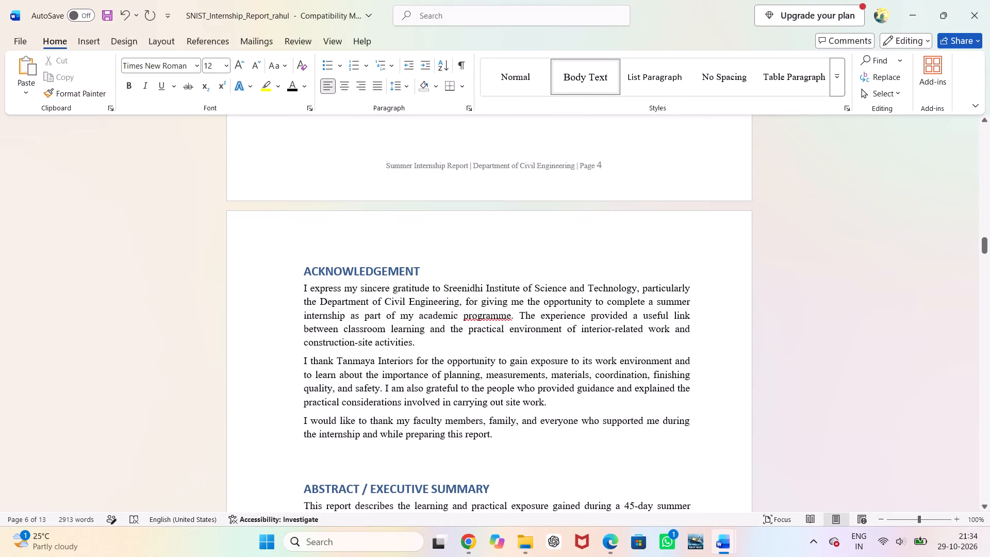
pyautogui.click(361, 259)
pyautogui.rightClick(367, 271)
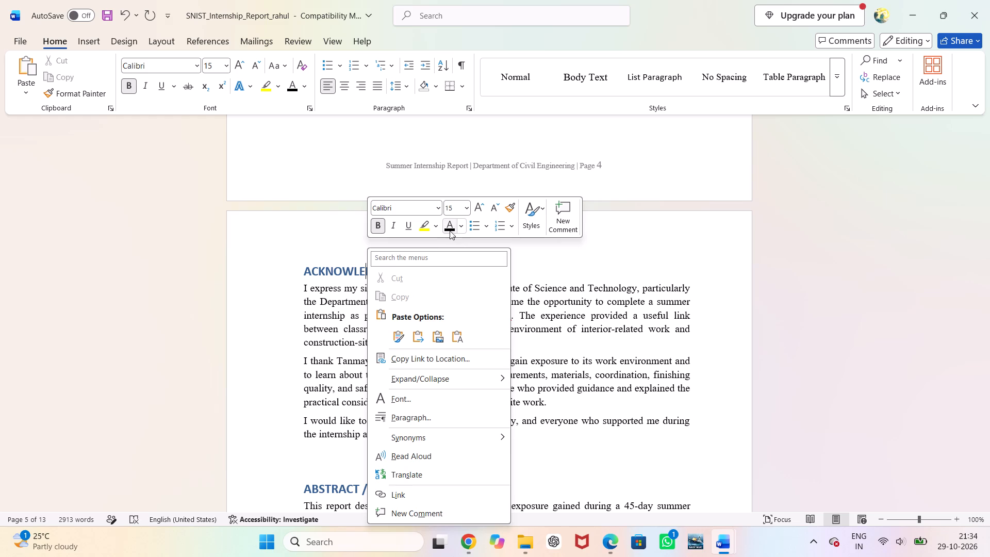
pyautogui.click(450, 224)
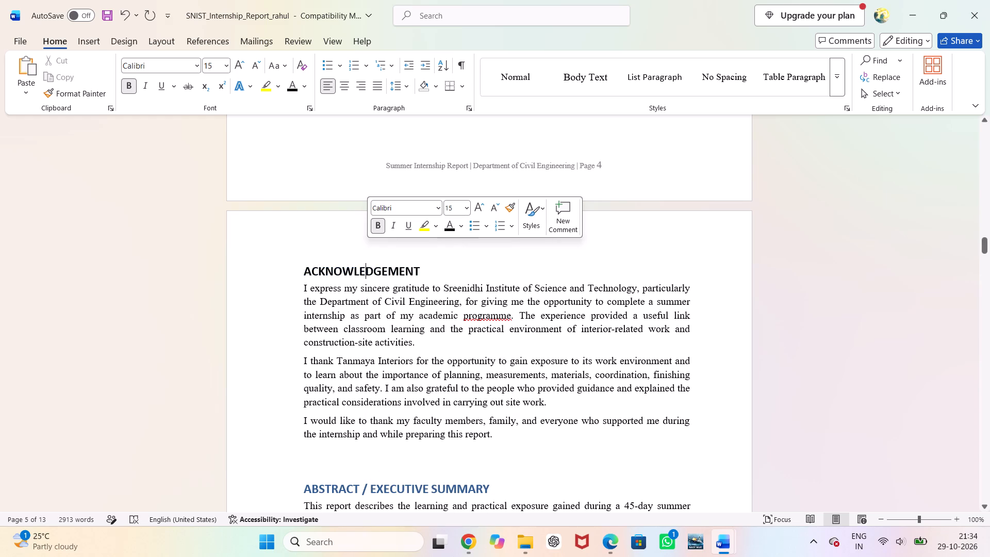
# Change the ABSTRACT / EXECUTIVE SUMMARY heading's font colour to black.
pyautogui.scroll(-4, 411, 291)
pyautogui.click(396, 363)
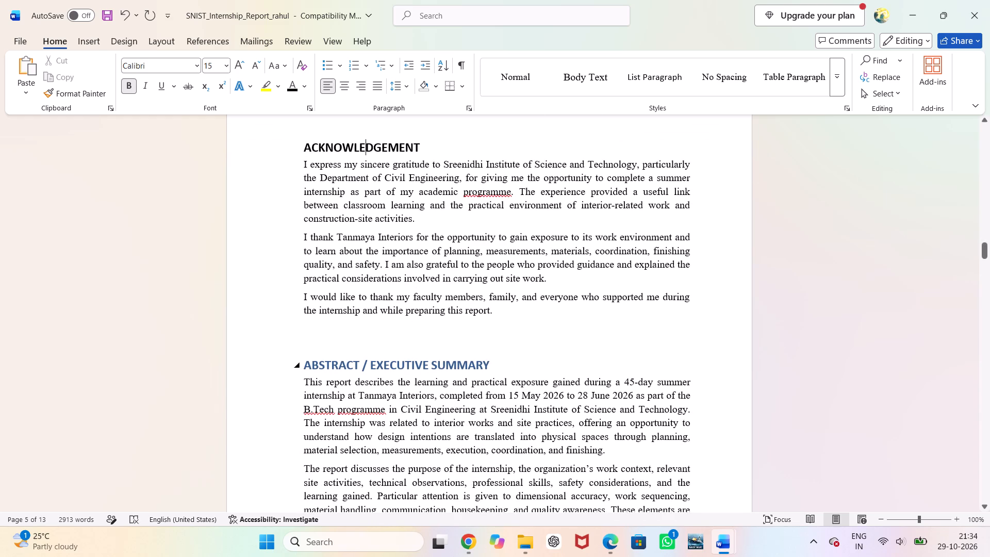
pyautogui.moveTo(303, 365); pyautogui.dragTo(344, 367)
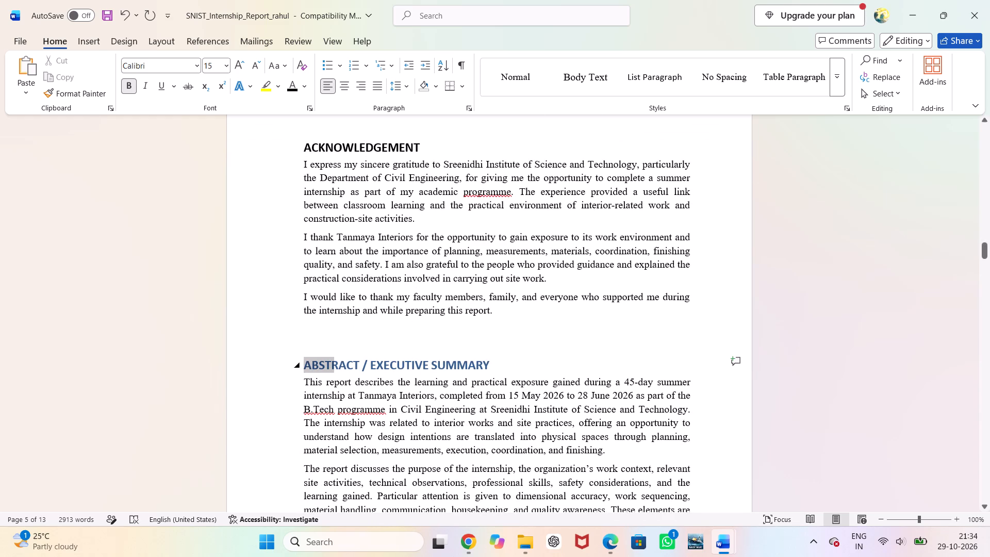
pyautogui.moveTo(344, 367); pyautogui.dragTo(447, 367)
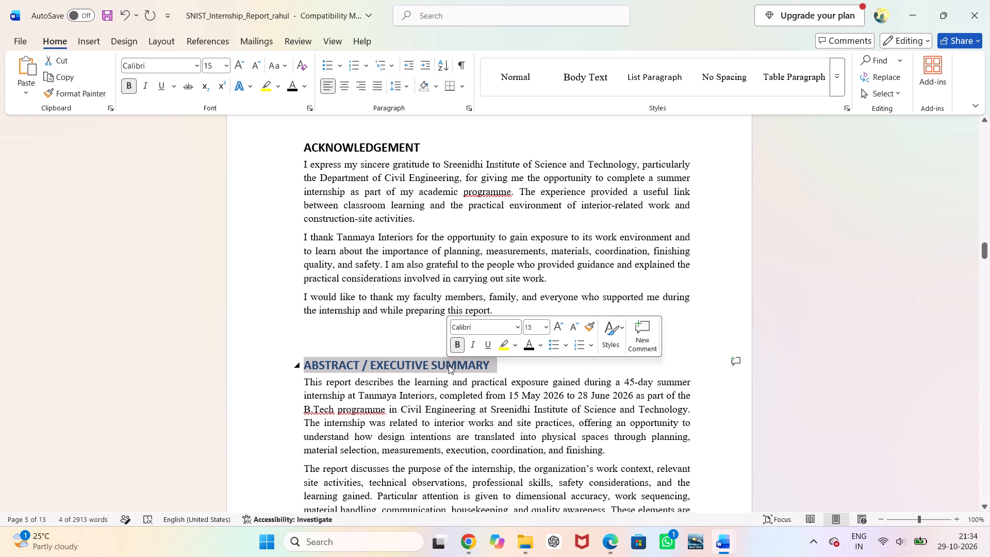
pyautogui.click(529, 346)
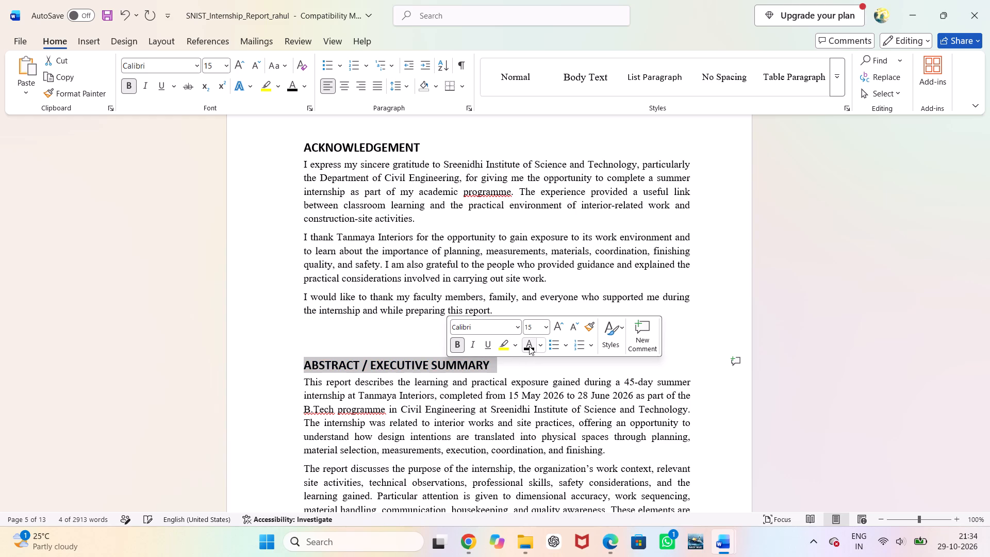
pyautogui.click(510, 372)
# Change the TABLE OF CONTENTS heading's font colour to black.
pyautogui.scroll(-10, 510, 372)
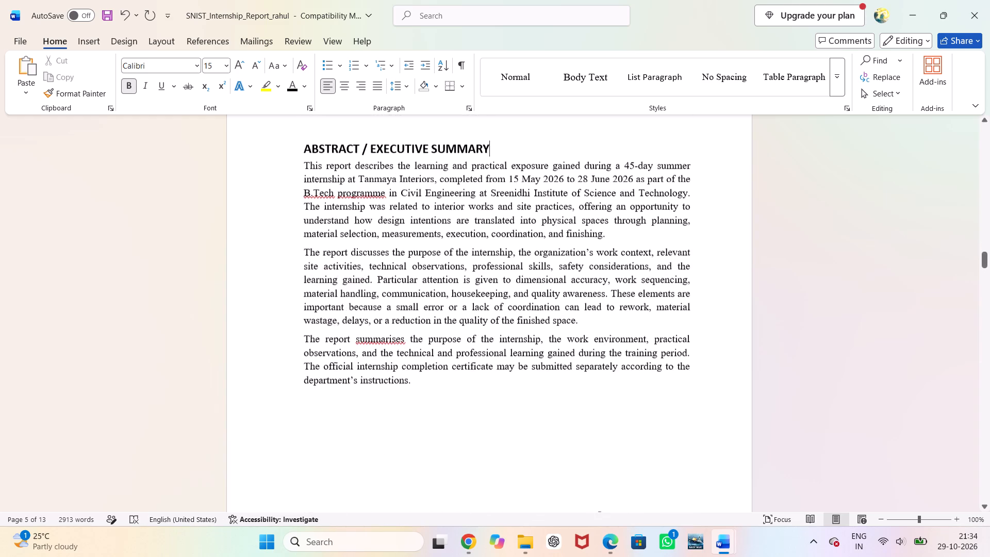
pyautogui.scroll(-8, 510, 372)
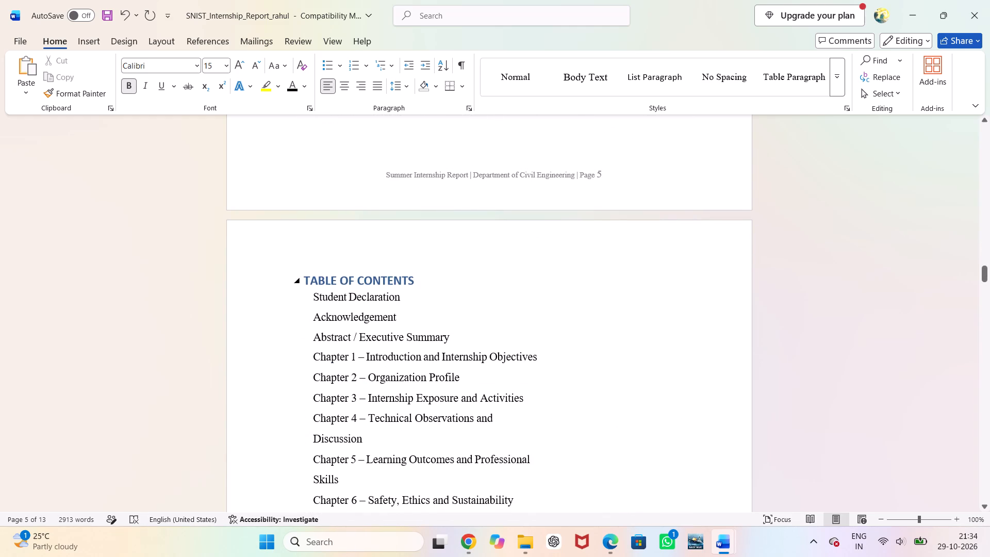
pyautogui.moveTo(302, 279); pyautogui.dragTo(343, 282)
pyautogui.moveTo(343, 282); pyautogui.dragTo(387, 285)
pyautogui.rightClick(387, 285)
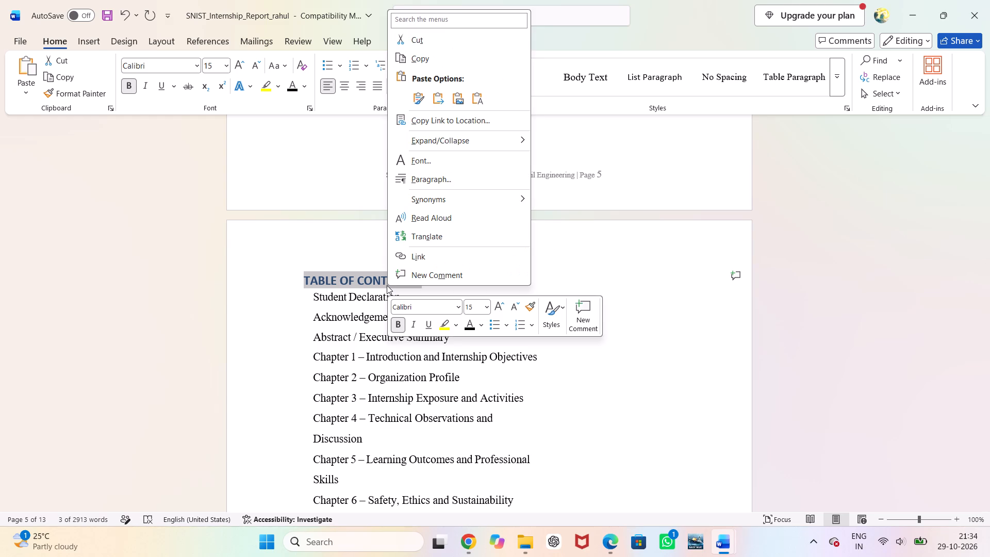
pyautogui.click(464, 325)
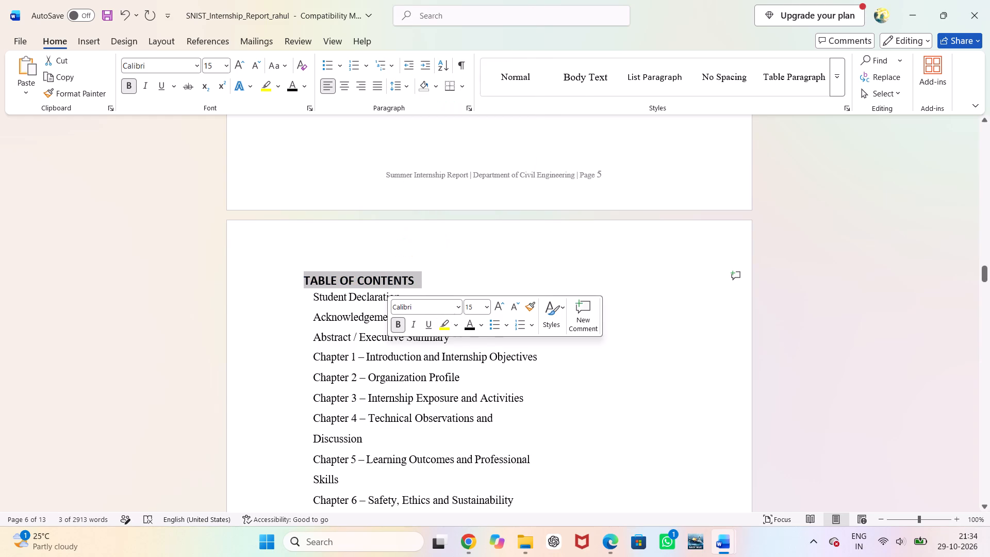
pyautogui.click(447, 277)
# Change the CHAPTER 1 – INTRODUCTION AND INTERNSHIP OBJECTIVES heading's font colour to black.
pyautogui.scroll(-20, 447, 277)
pyautogui.scroll(-3, 447, 277)
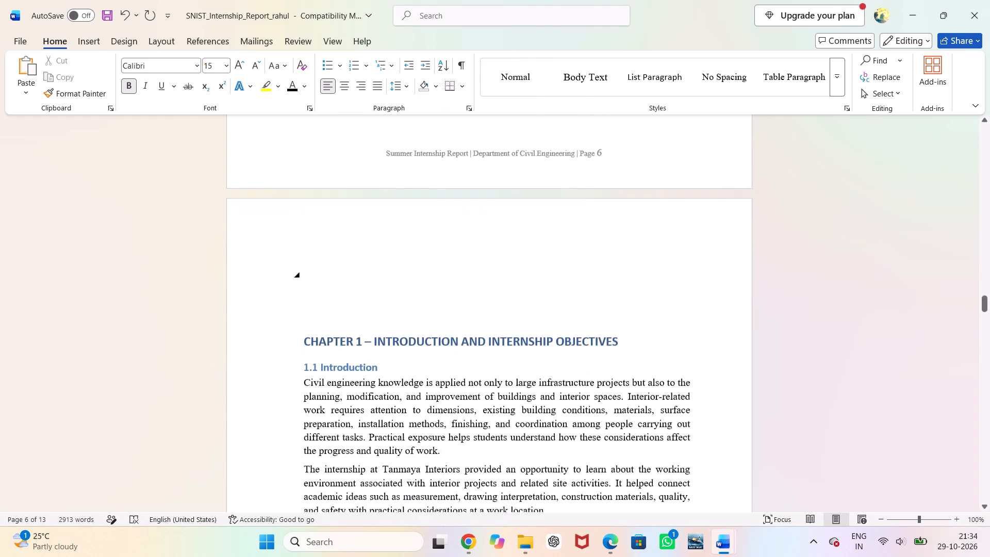
pyautogui.scroll(-2, 447, 275)
pyautogui.moveTo(305, 278); pyautogui.dragTo(331, 287)
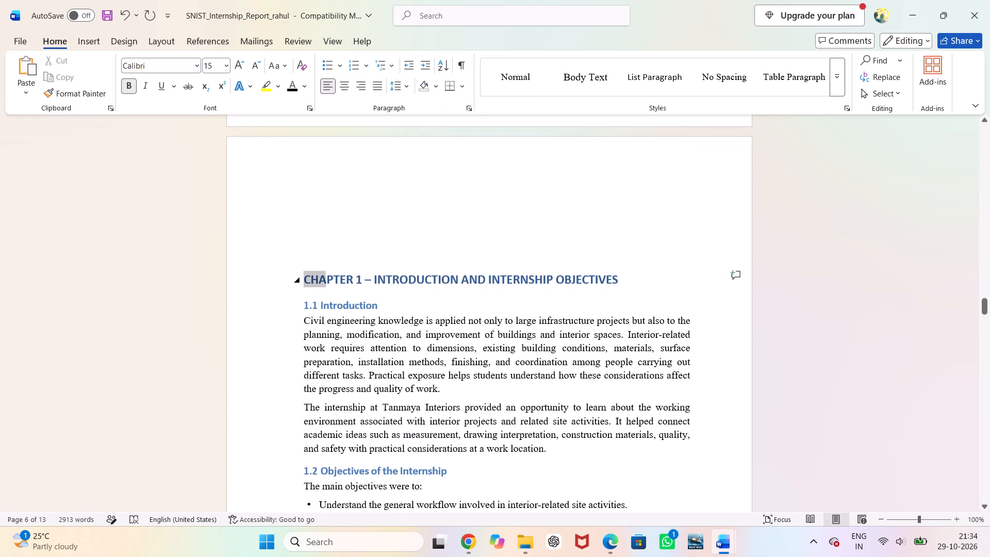
pyautogui.moveTo(331, 287); pyautogui.dragTo(581, 284)
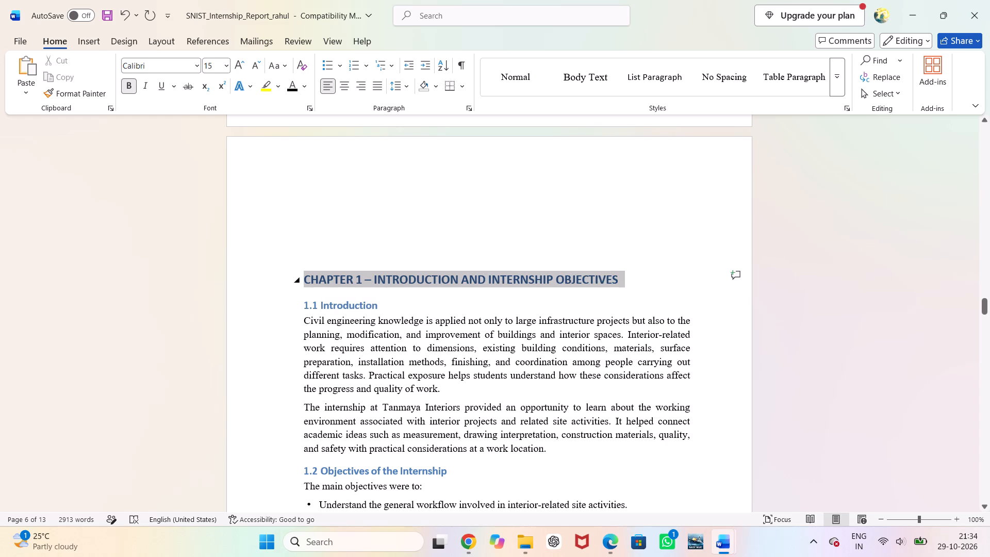
pyautogui.moveTo(581, 284); pyautogui.dragTo(592, 284)
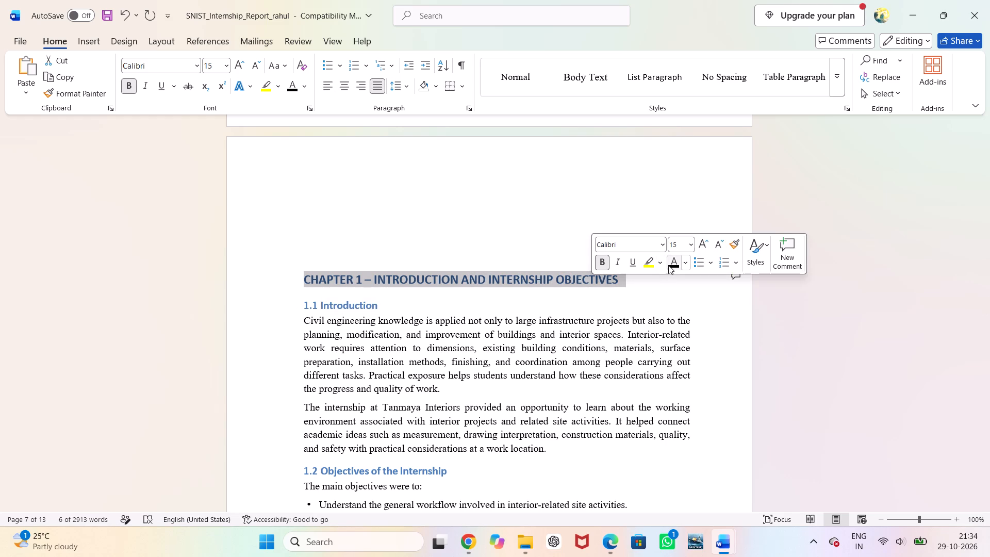
pyautogui.click(668, 265)
pyautogui.click(426, 297)
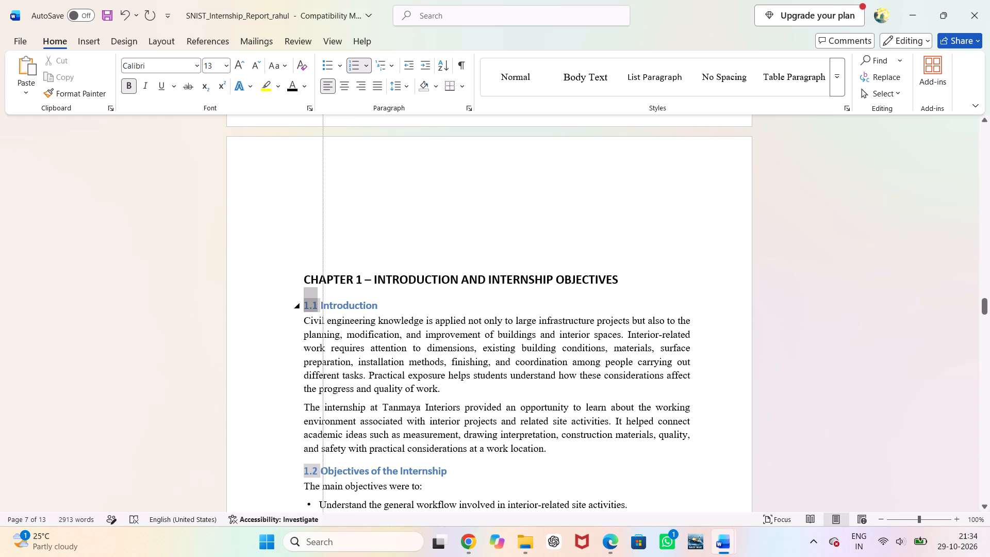
# Change the 1.1 Introduction heading text and the automatic section numbers of Chapter 1 to black.
pyautogui.click(341, 305)
pyautogui.moveTo(320, 306); pyautogui.dragTo(334, 306)
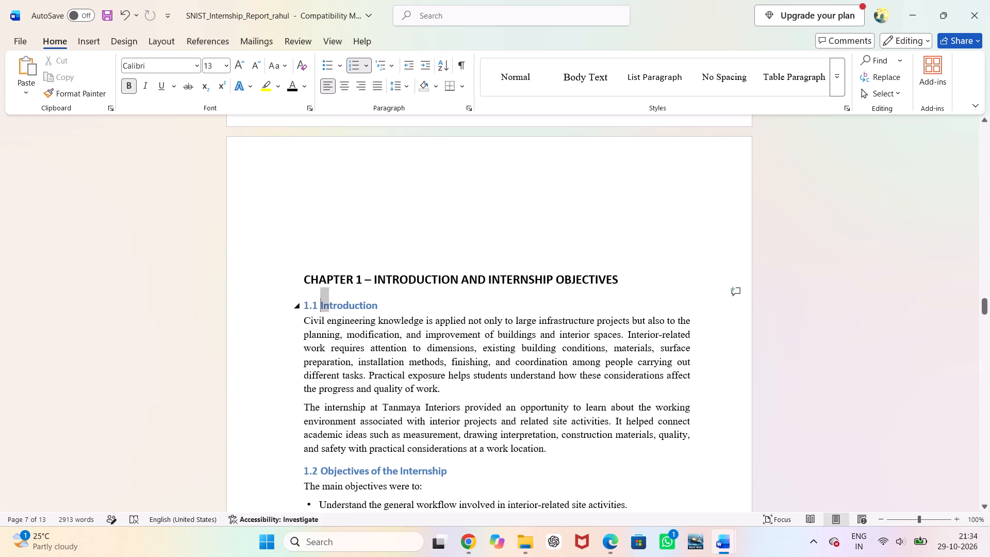
pyautogui.moveTo(334, 306); pyautogui.dragTo(379, 306)
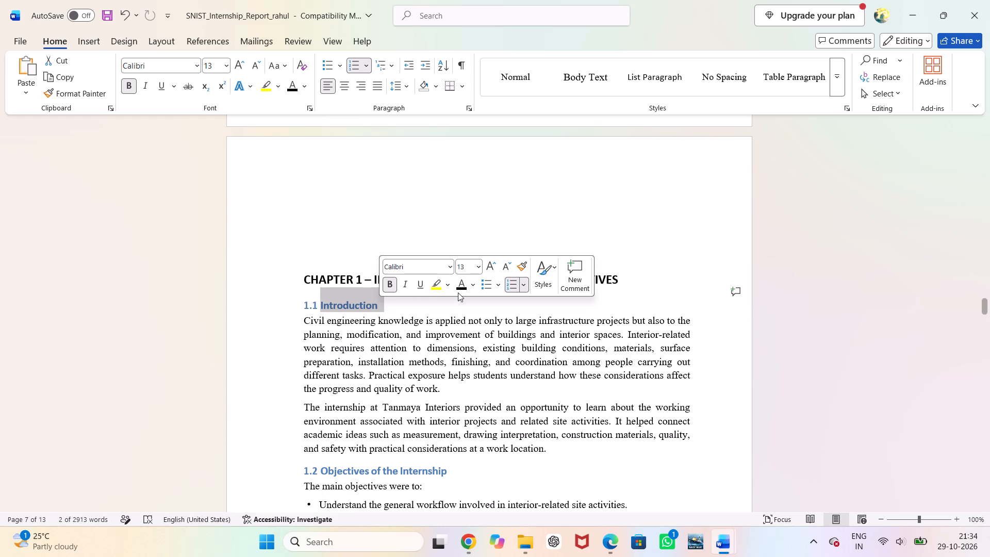
pyautogui.click(464, 289)
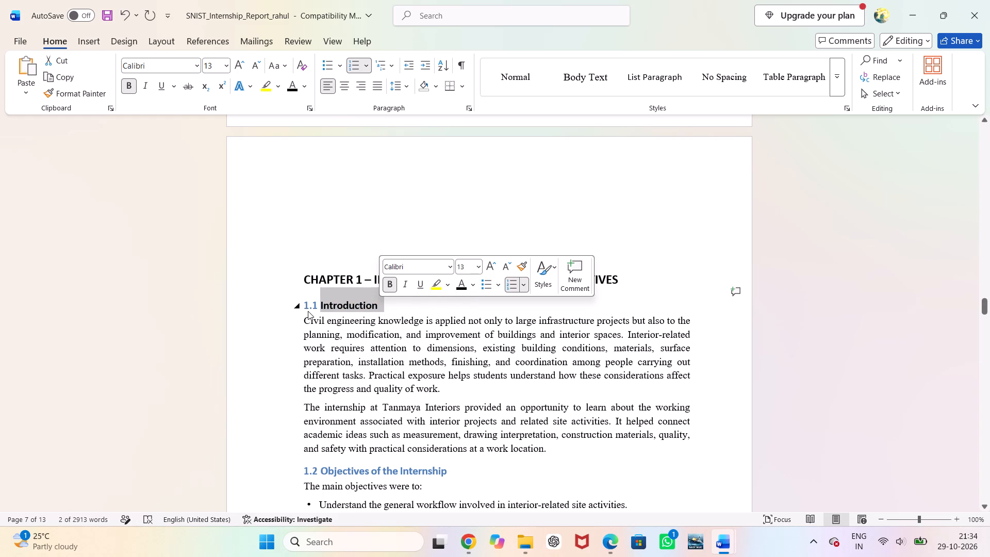
pyautogui.click(308, 309)
pyautogui.rightClick(313, 306)
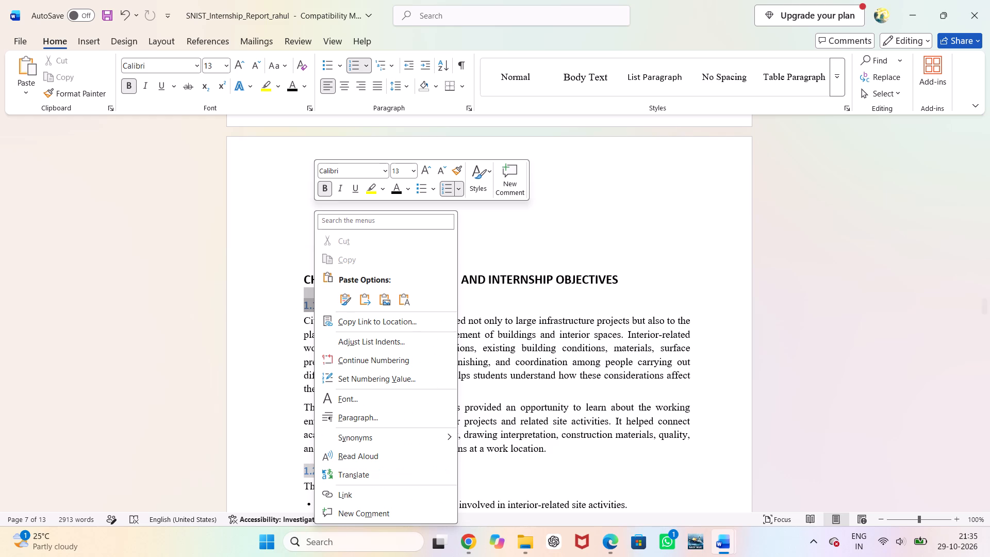
pyautogui.click(395, 191)
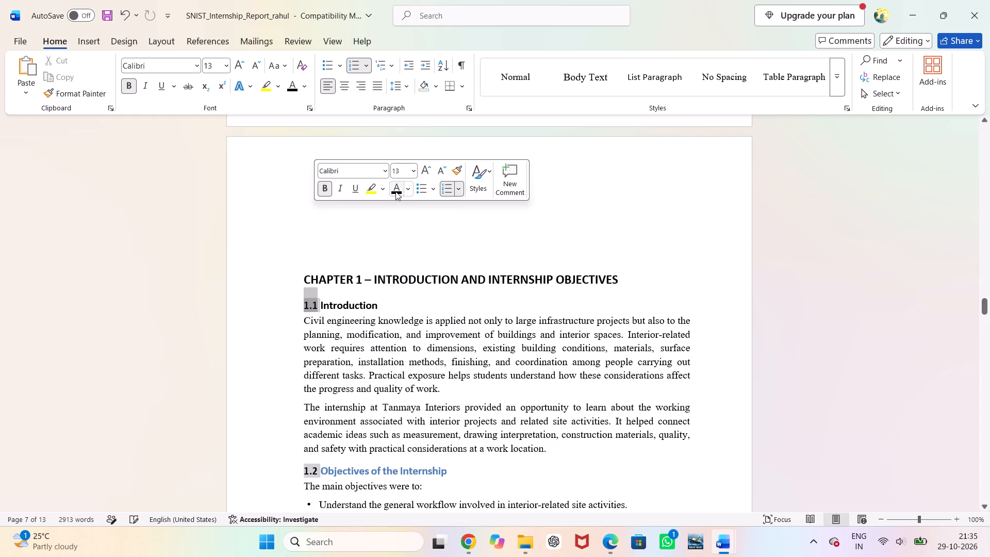
# Change the text of section heading 1.2, Objectives of the Internship, to black.
pyautogui.scroll(-3, 371, 379)
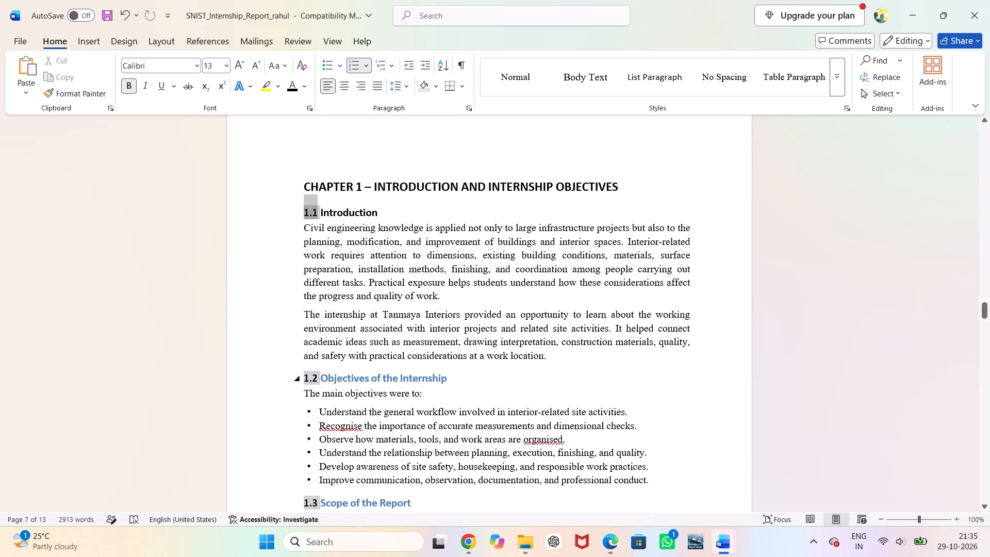
pyautogui.click(323, 378)
pyautogui.moveTo(322, 378); pyautogui.dragTo(431, 378)
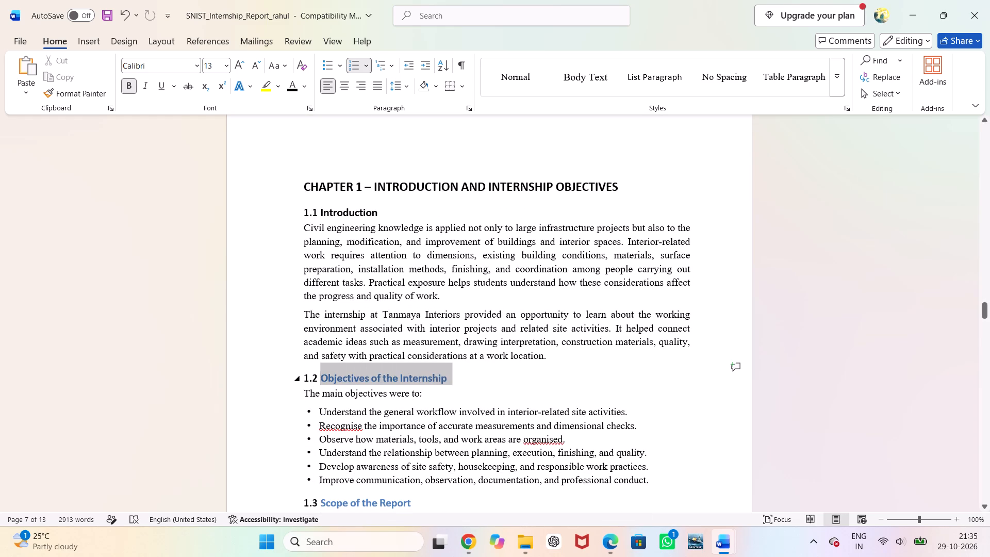
pyautogui.moveTo(431, 378); pyautogui.dragTo(434, 378)
pyautogui.rightClick(434, 378)
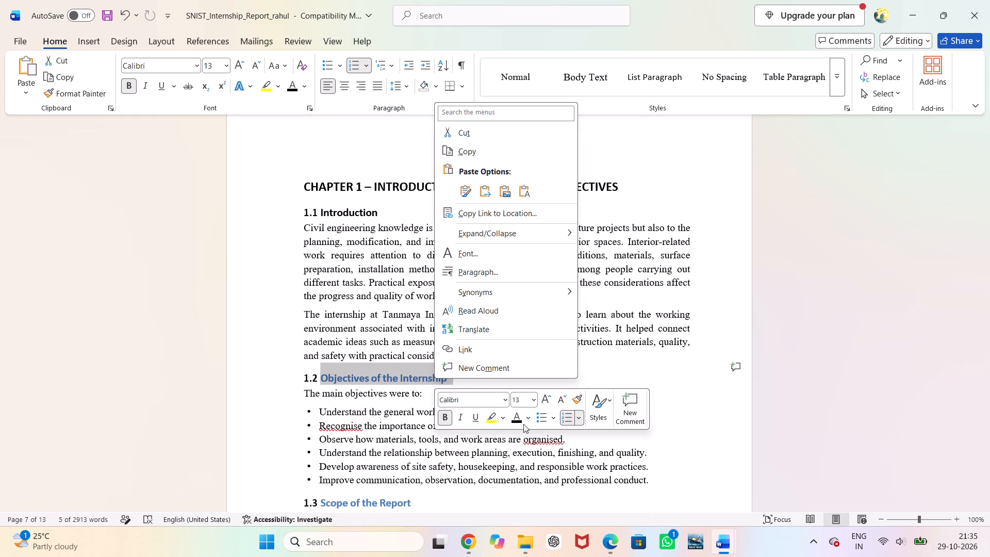
pyautogui.click(518, 422)
pyautogui.click(465, 376)
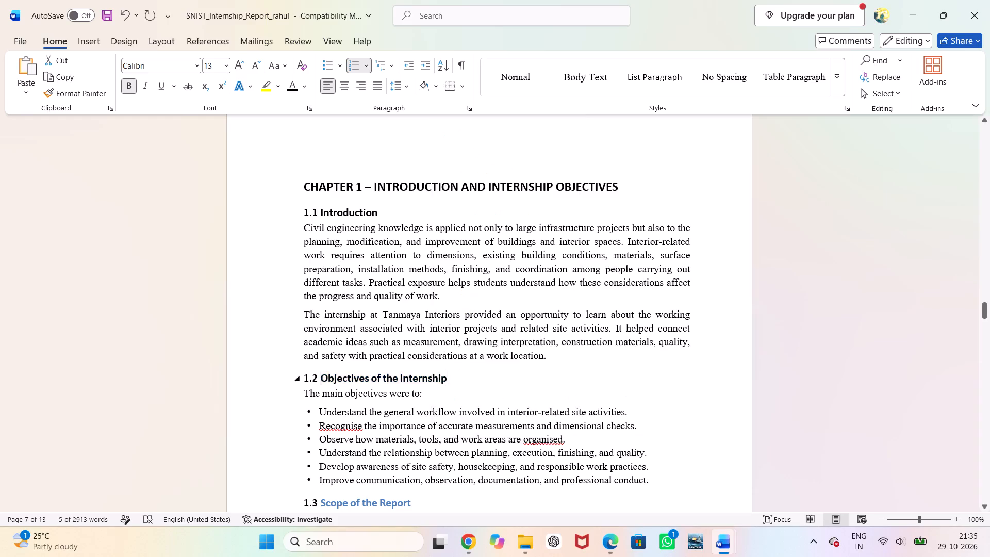
# Change the text of section heading 1.3, Scope of the Report, to black.
pyautogui.scroll(-5, 465, 376)
pyautogui.moveTo(318, 349); pyautogui.dragTo(355, 347)
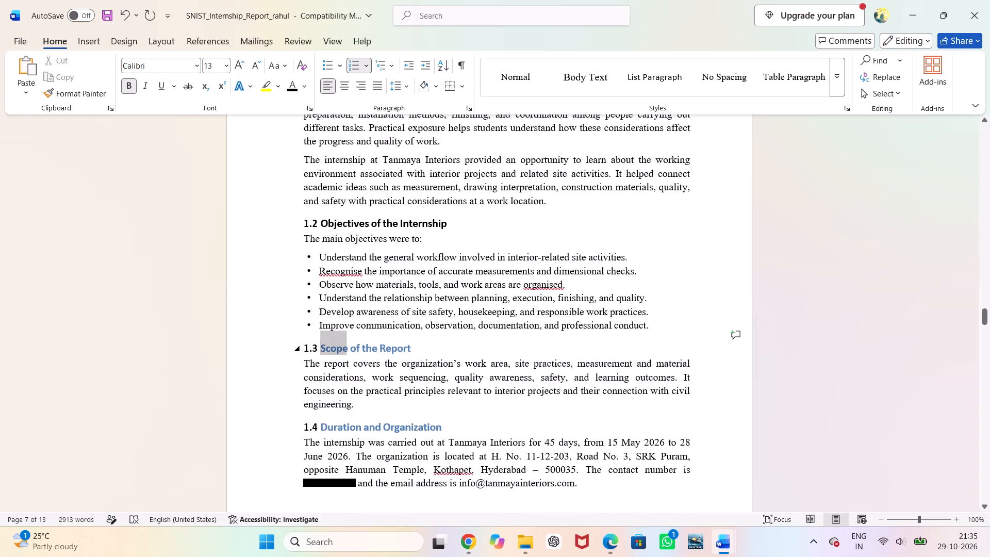
pyautogui.moveTo(355, 347); pyautogui.dragTo(400, 348)
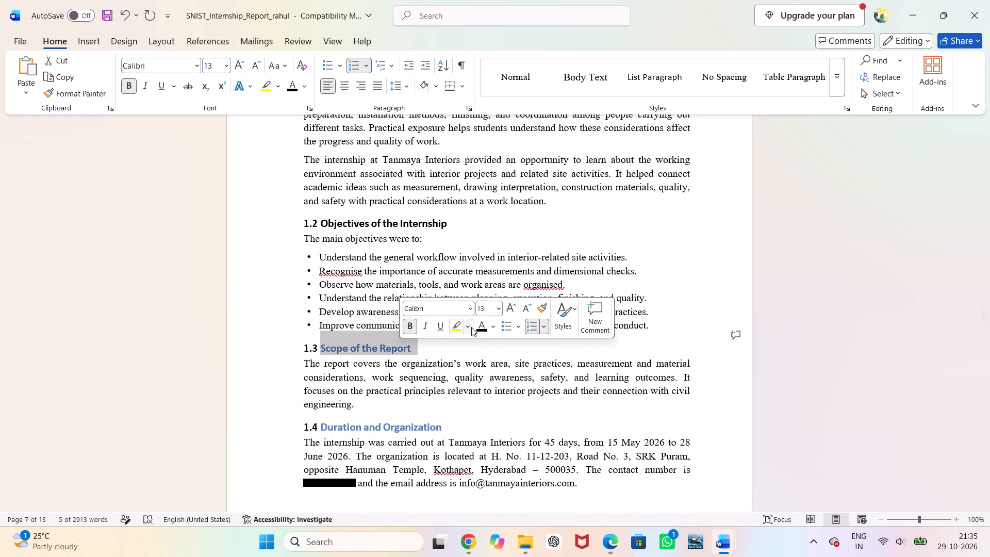
pyautogui.click(477, 325)
pyautogui.click(439, 360)
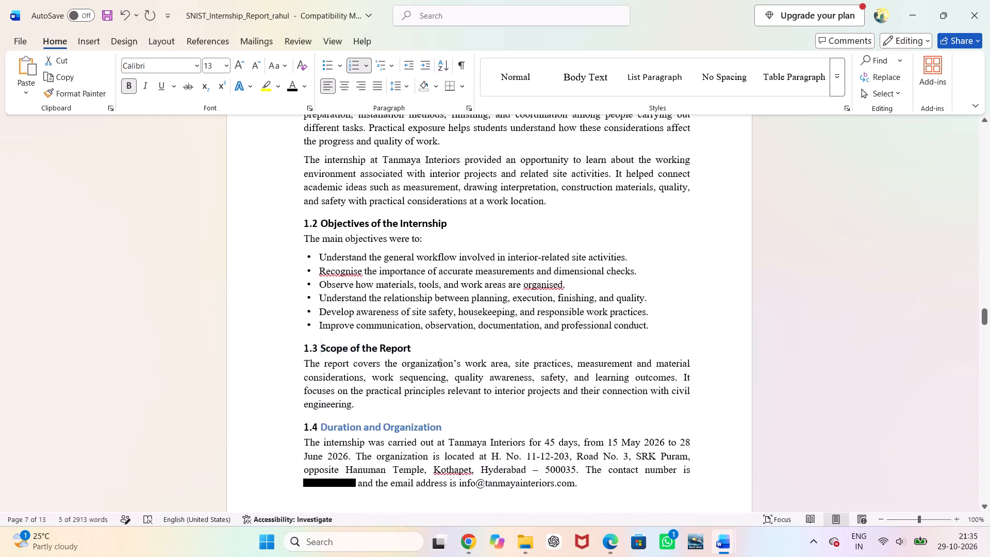
# Change the text of section heading 1.4, Duration and Organization, to black.
pyautogui.scroll(-4, 431, 366)
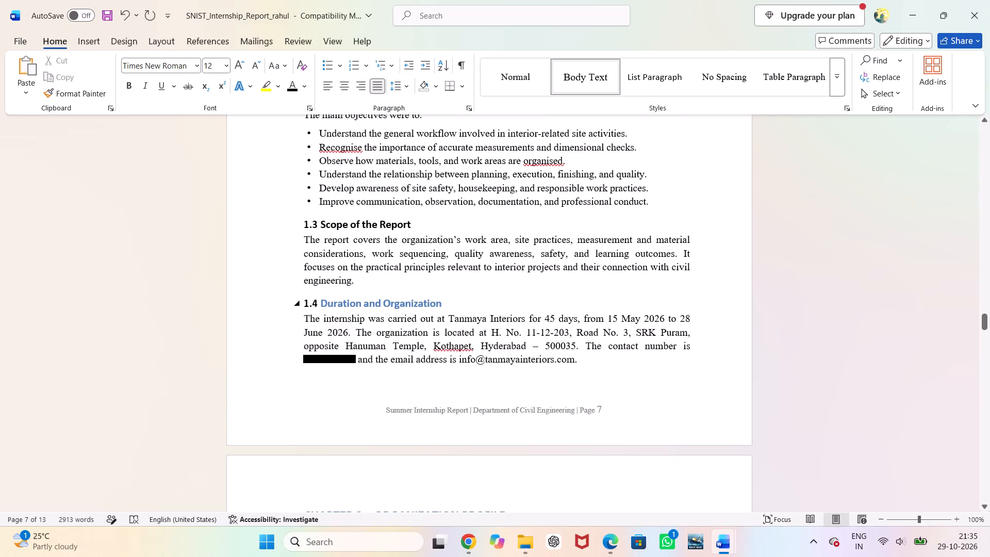
pyautogui.moveTo(321, 304); pyautogui.dragTo(440, 312)
pyautogui.moveTo(440, 312); pyautogui.dragTo(442, 306)
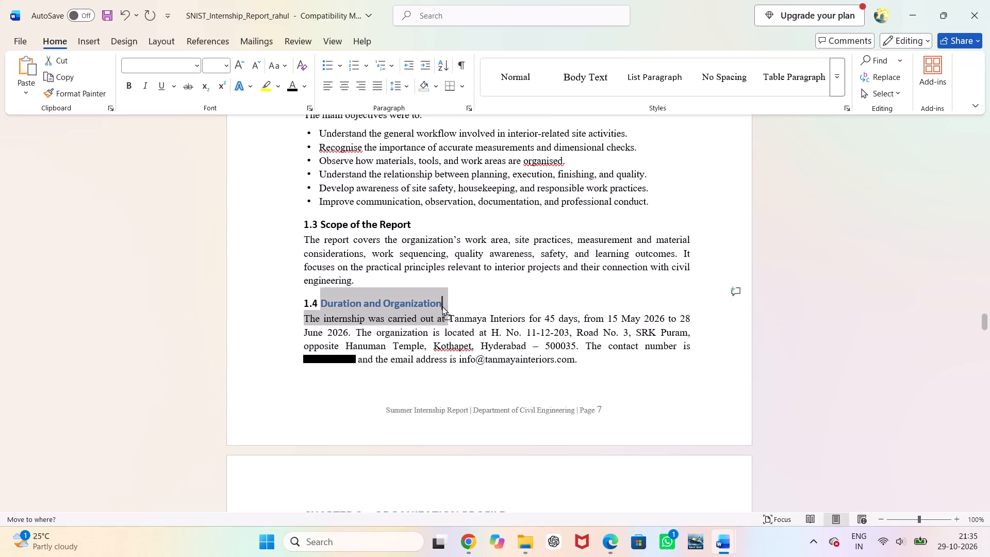
pyautogui.moveTo(442, 306); pyautogui.dragTo(456, 288)
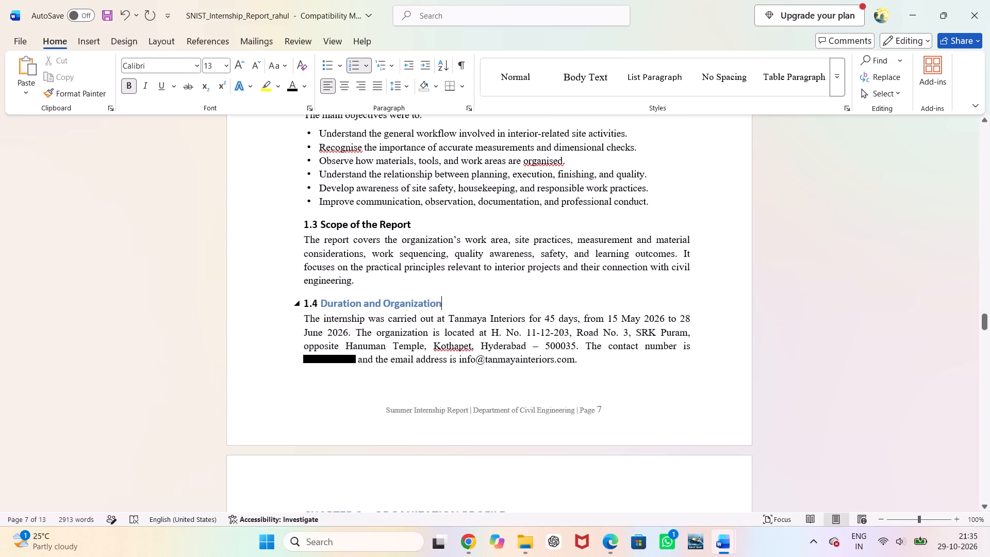
pyautogui.moveTo(321, 303); pyautogui.dragTo(414, 301)
pyautogui.click(491, 280)
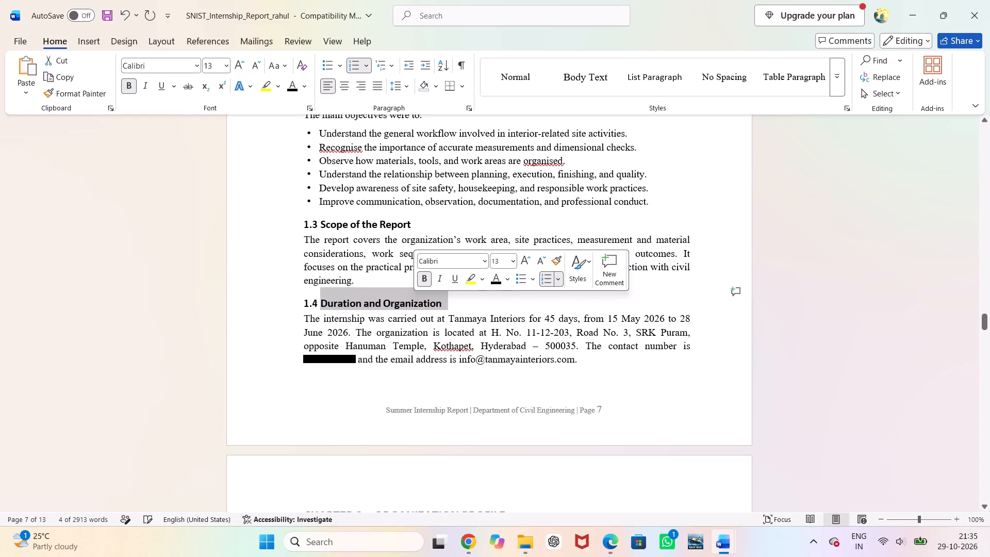
pyautogui.click(435, 325)
# Change the CHAPTER 2 – ORGANIZATION PROFILE heading and the About Tanmaya Interiors subheading text below it to black.
pyautogui.scroll(-6, 435, 325)
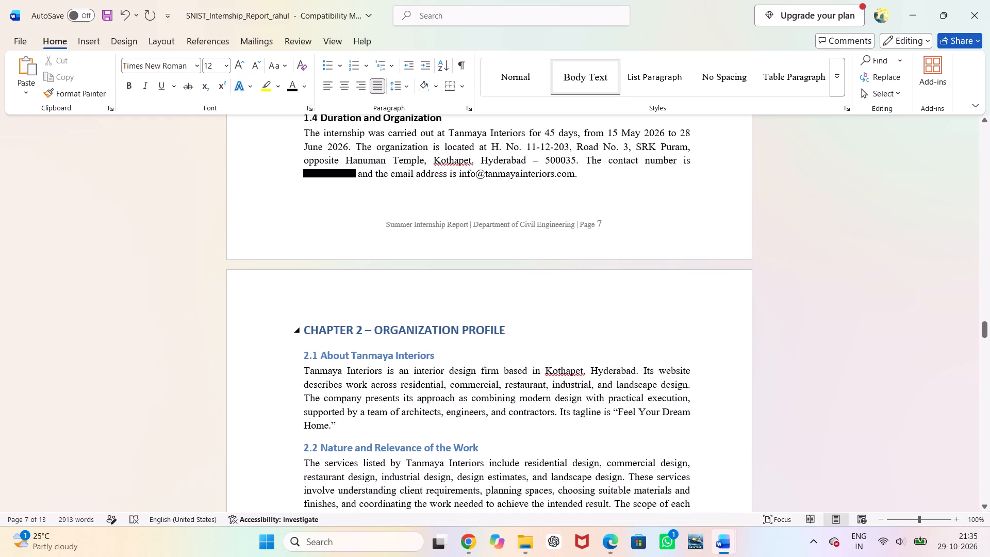
pyautogui.moveTo(303, 325); pyautogui.dragTo(359, 329)
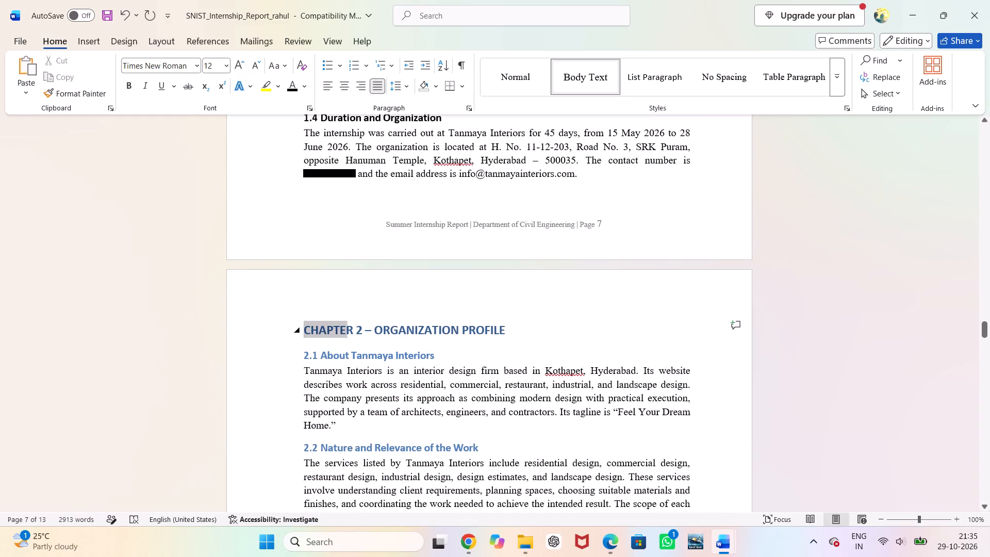
pyautogui.moveTo(359, 329); pyautogui.dragTo(487, 345)
pyautogui.click(568, 325)
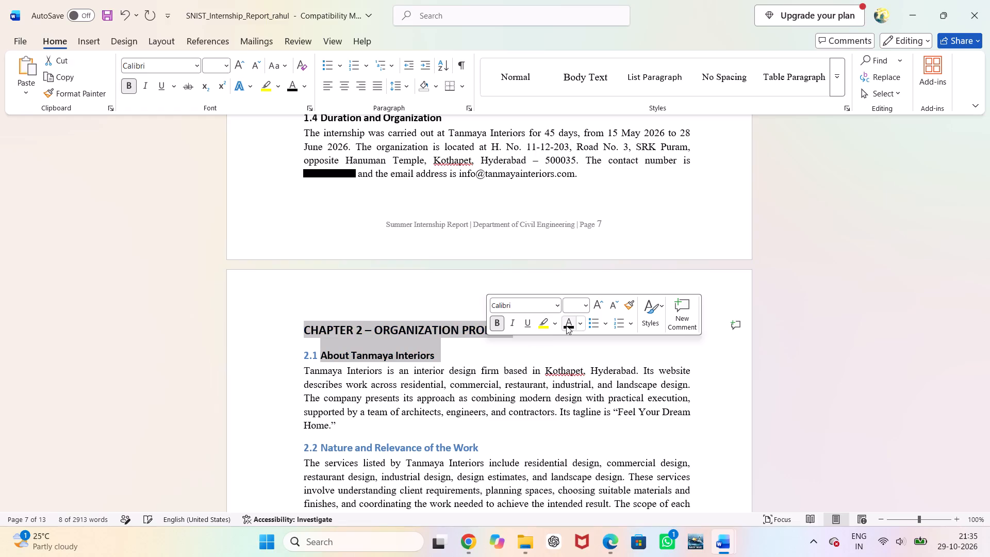
pyautogui.click(308, 387)
# Apply black font colour to the automatic section numbers of Chapter 2, starting at 2.1.
pyautogui.click(310, 354)
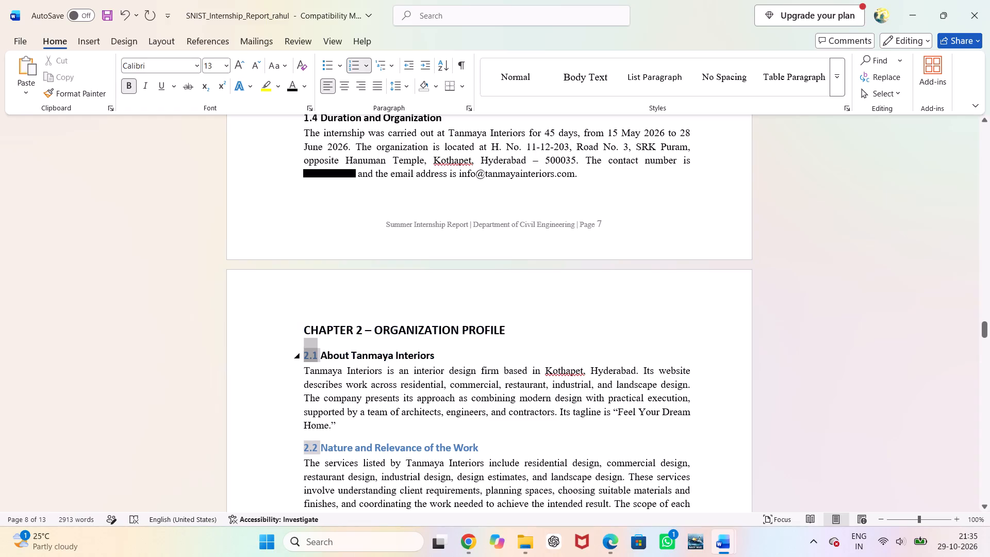
pyautogui.rightClick(310, 354)
pyautogui.click(392, 392)
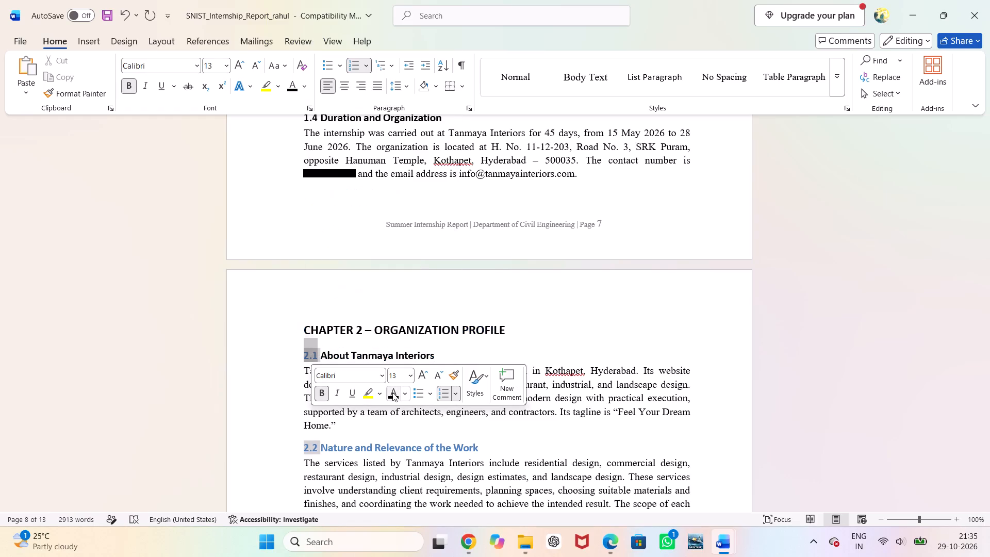
# Change the text of section headings 2.2, Nature and Relevance of the Work, and 2.3, Site Environment and Coordination, to black.
pyautogui.click(390, 343)
pyautogui.scroll(-4, 390, 343)
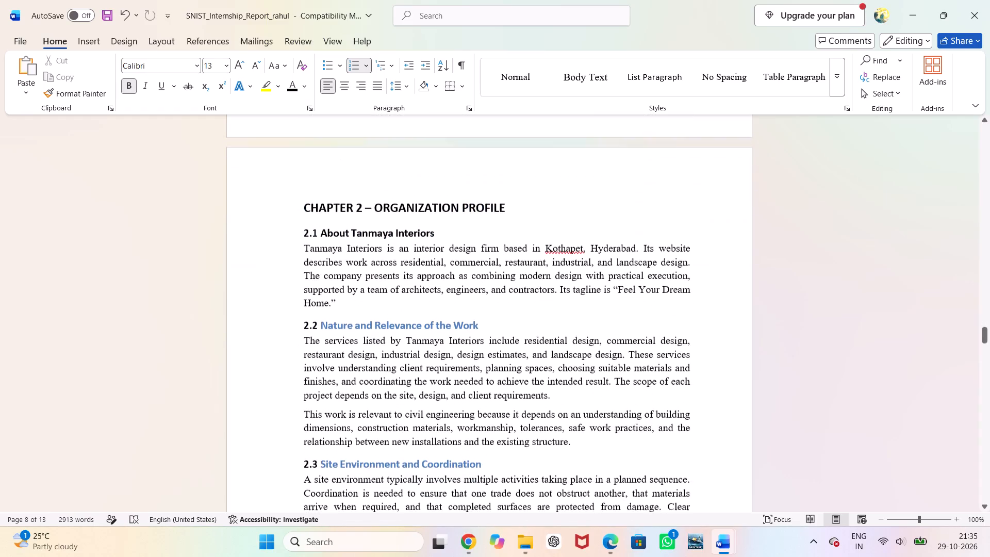
pyautogui.tripleClick(354, 327)
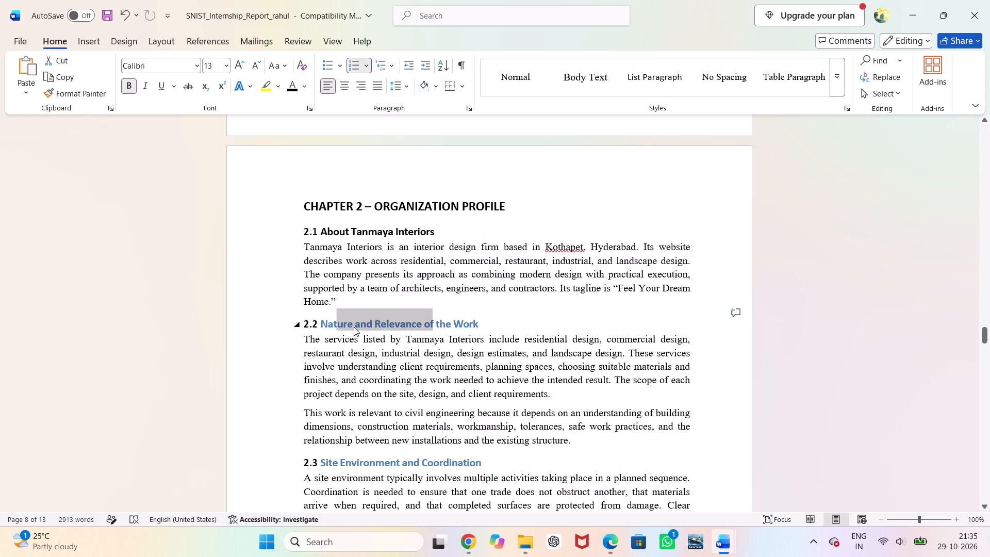
pyautogui.click(432, 305)
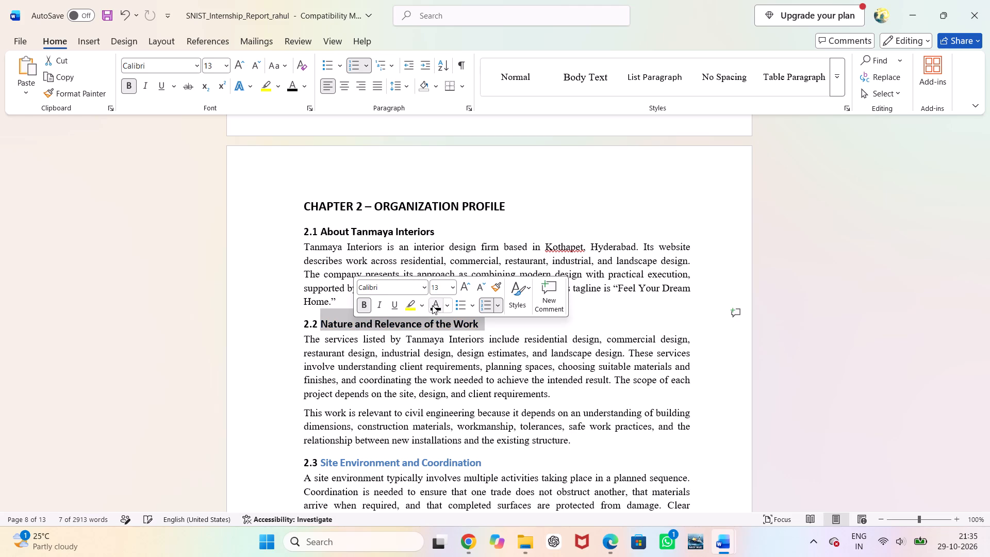
pyautogui.scroll(-2, 407, 442)
pyautogui.click(402, 400)
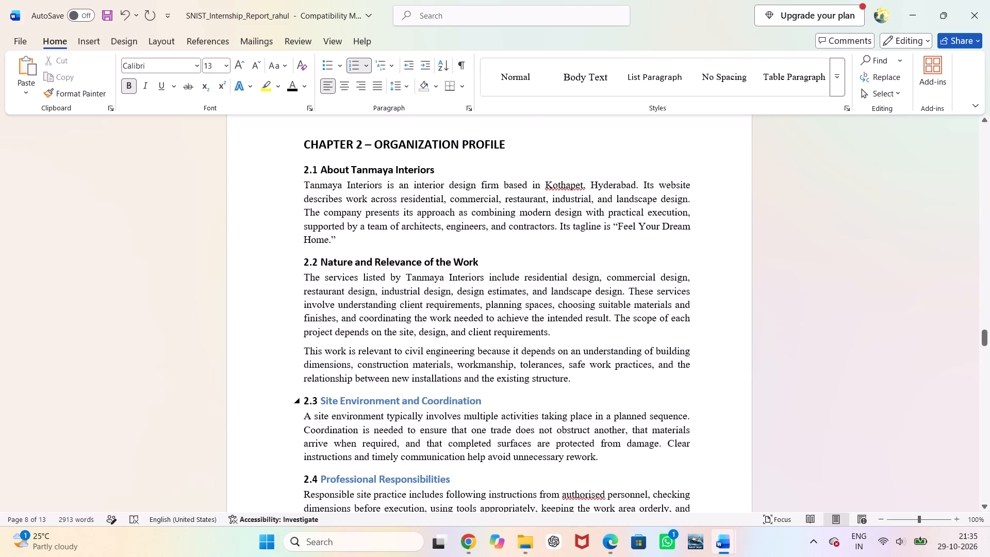
pyautogui.moveTo(322, 401); pyautogui.dragTo(455, 399)
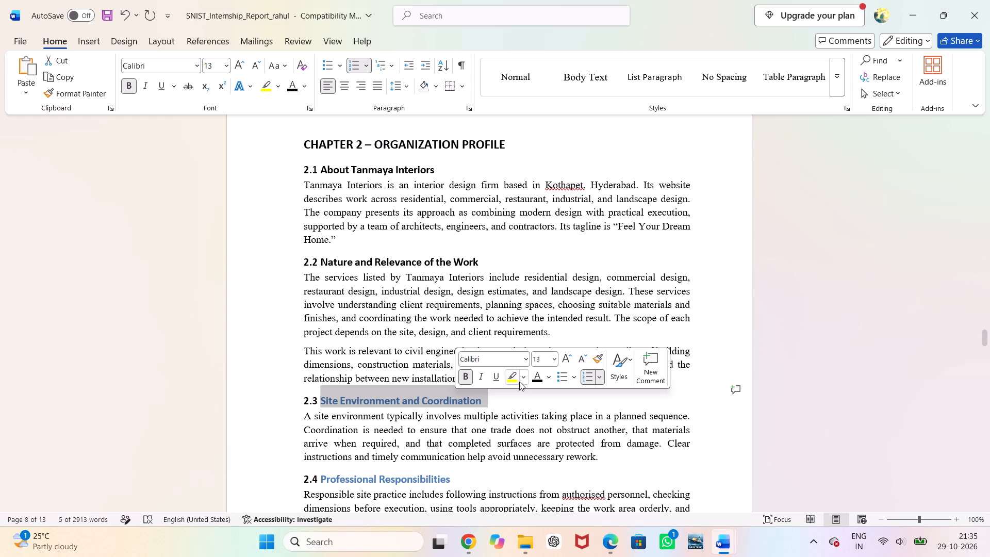
pyautogui.click(533, 378)
pyautogui.click(514, 401)
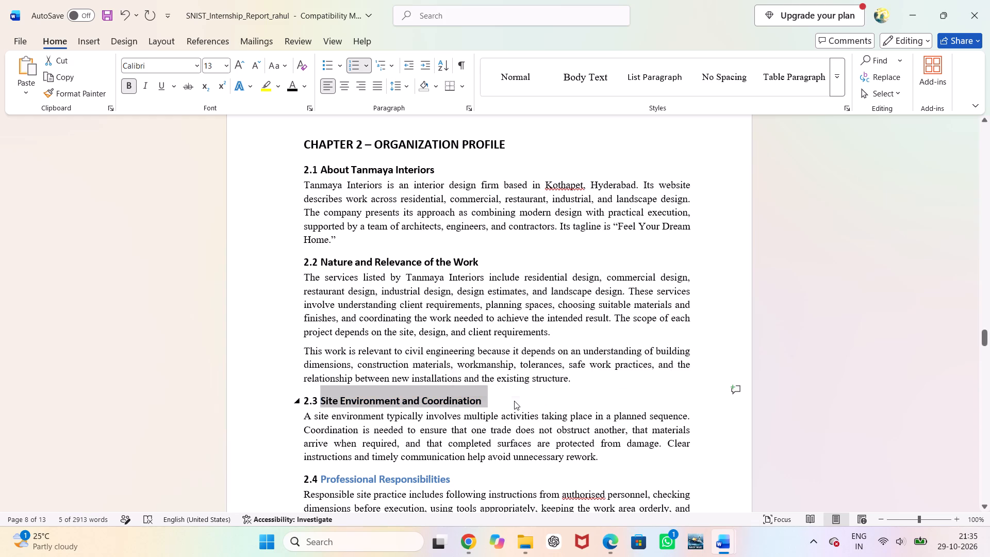
# Change both words of section heading 2.4, Professional Responsibilities, to black.
pyautogui.scroll(-4, 514, 401)
pyautogui.doubleClick(389, 358)
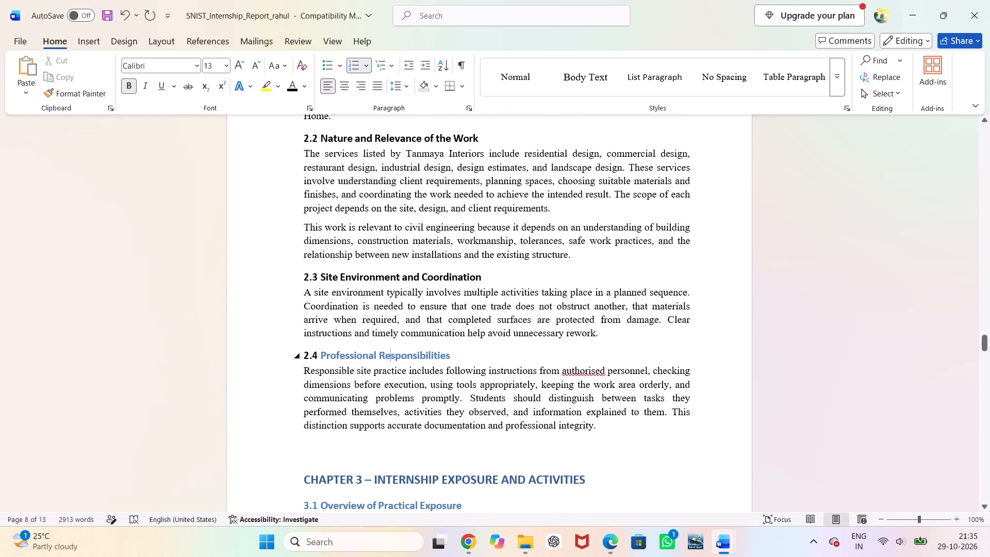
pyautogui.click(473, 338)
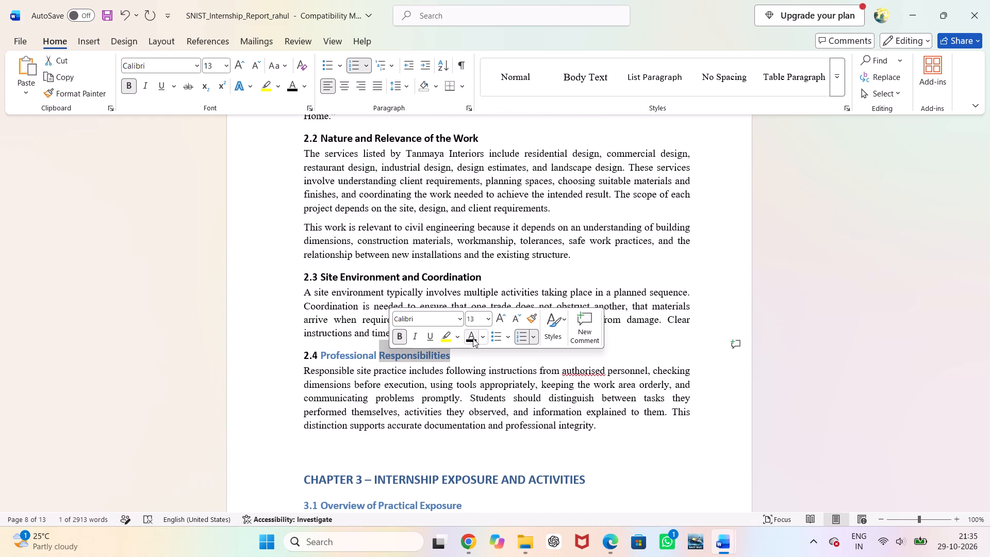
pyautogui.doubleClick(359, 354)
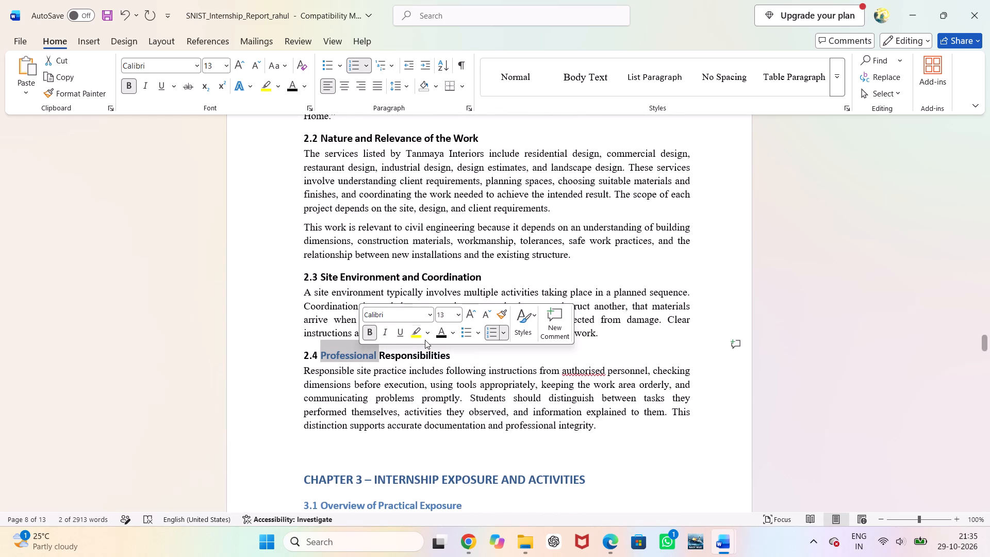
pyautogui.click(438, 335)
# Change the CHAPTER 3 – INTERNSHIP EXPOSURE AND ACTIVITIES heading and the Overview of Practical Exposure subheading text below it to black.
pyautogui.scroll(-5, 429, 351)
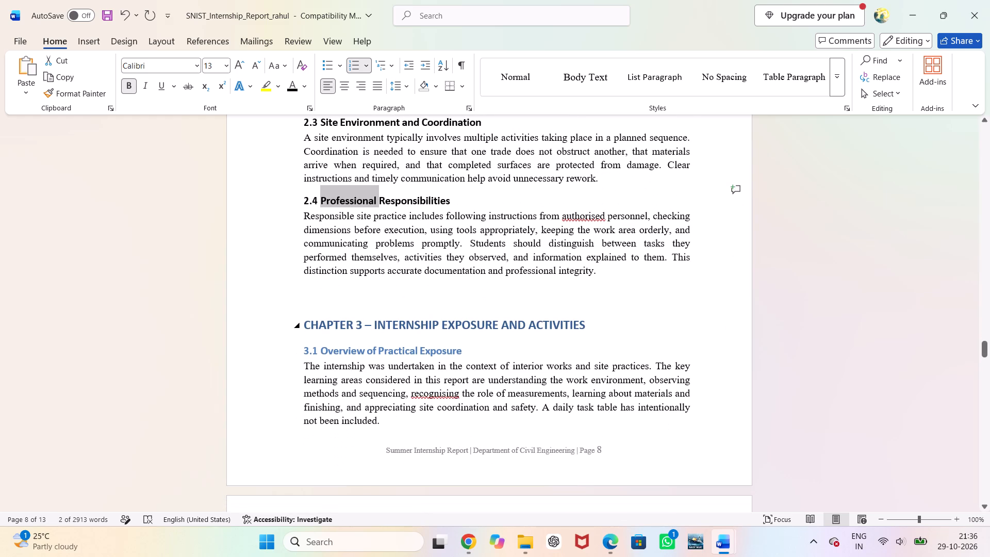
pyautogui.tripleClick(415, 326)
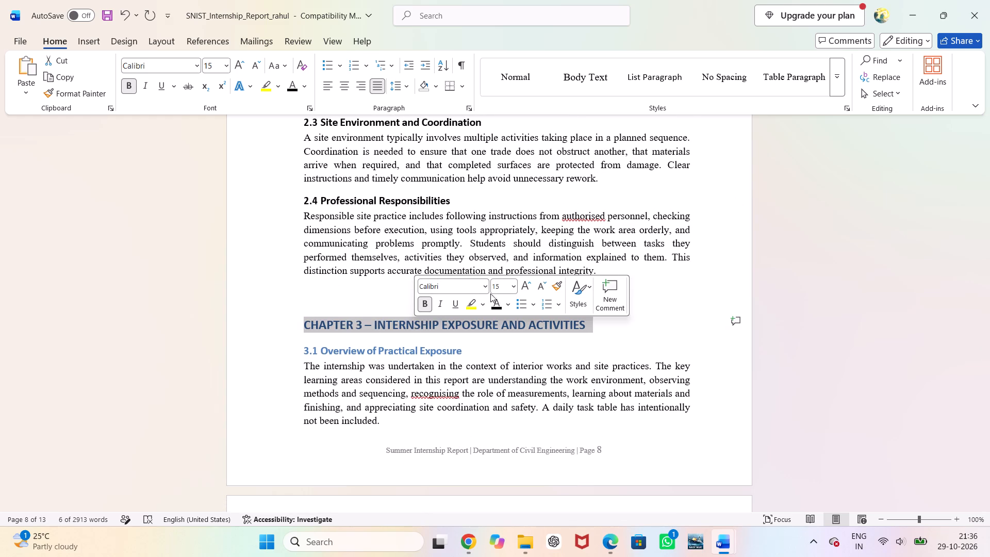
pyautogui.click(494, 302)
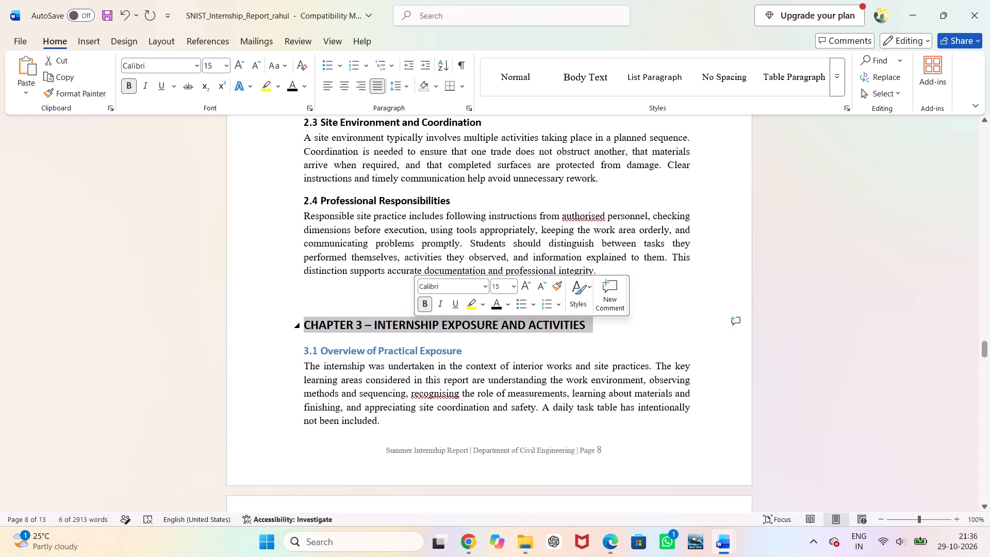
pyautogui.doubleClick(428, 351)
pyautogui.doubleClick(428, 351)
pyautogui.doubleClick(428, 351)
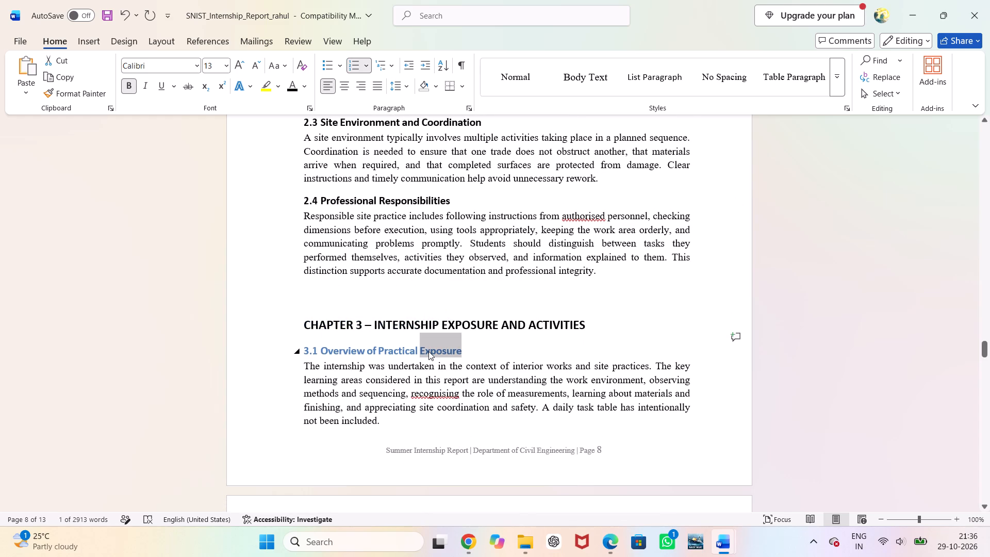
pyautogui.doubleClick(428, 351)
pyautogui.tripleClick(390, 351)
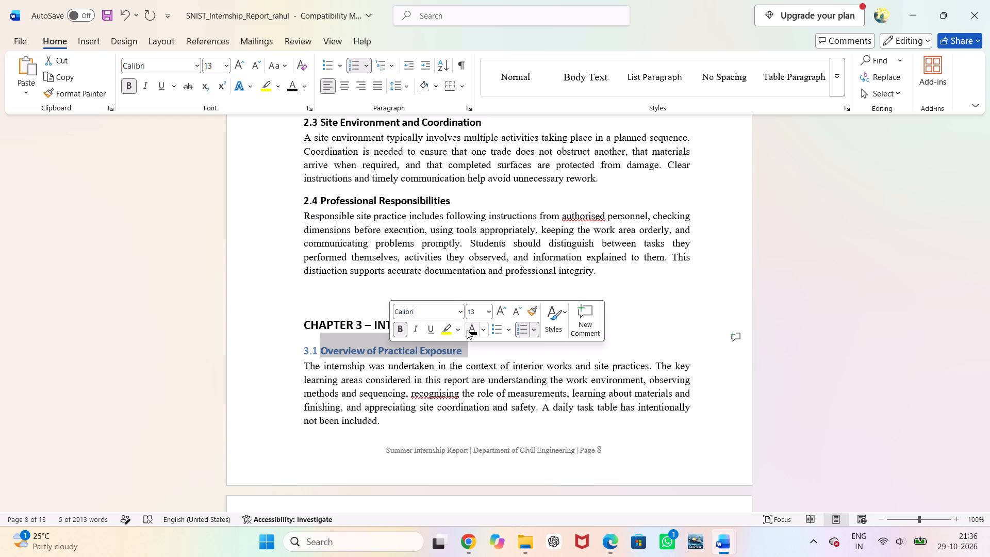
pyautogui.click(467, 330)
# Apply black font colour to the automatic section numbers of Chapter 3, starting at 3.1.
pyautogui.doubleClick(310, 348)
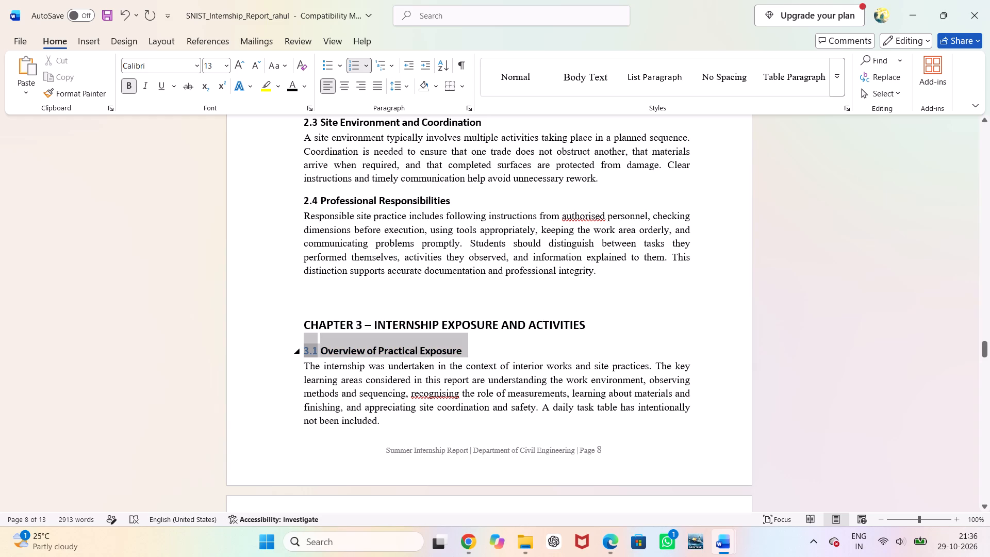
pyautogui.click(313, 351)
pyautogui.rightClick(308, 353)
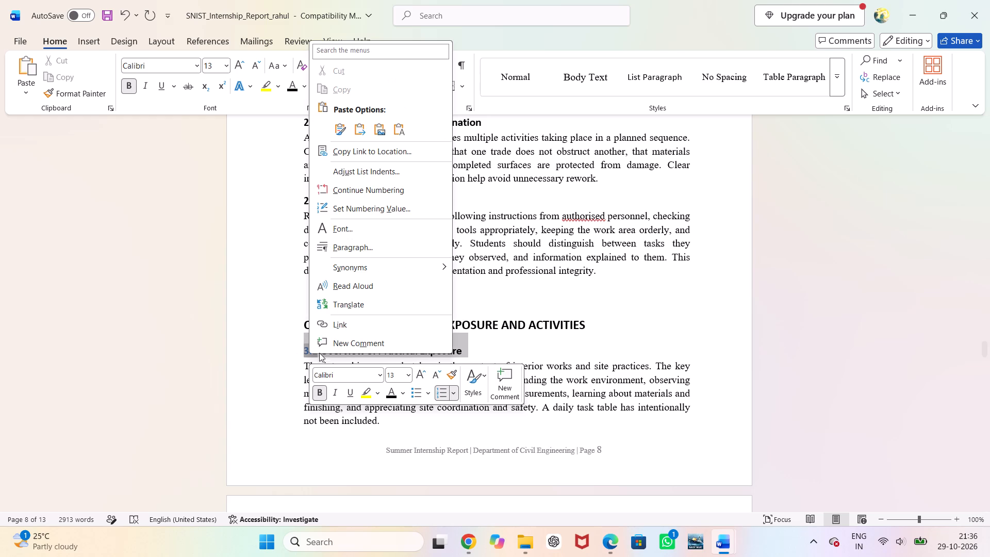
pyautogui.click(394, 396)
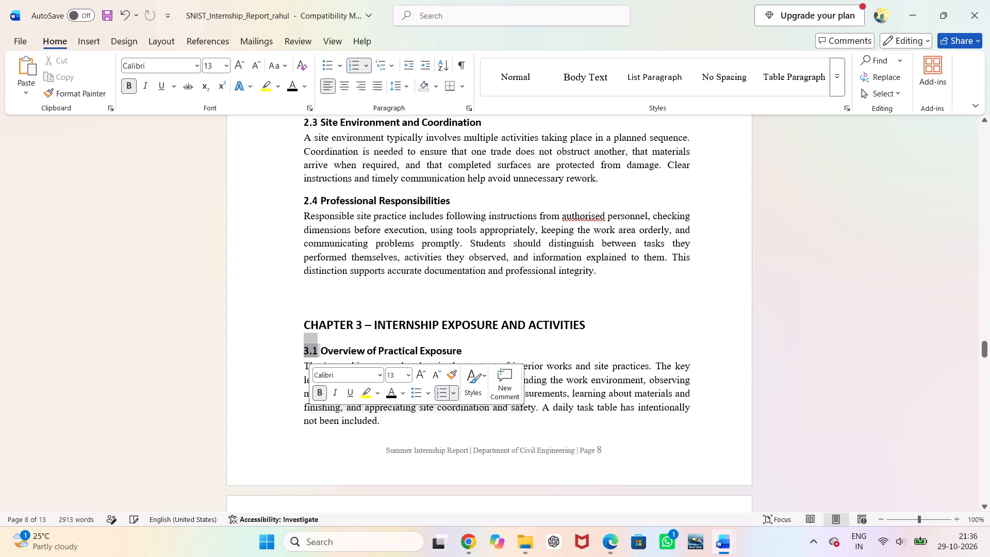
pyautogui.click(387, 342)
# Change the text of section headings 3.2, Understanding the Work Process, and 3.3, Measurements and Layout, to black.
pyautogui.scroll(-7, 387, 342)
pyautogui.doubleClick(384, 343)
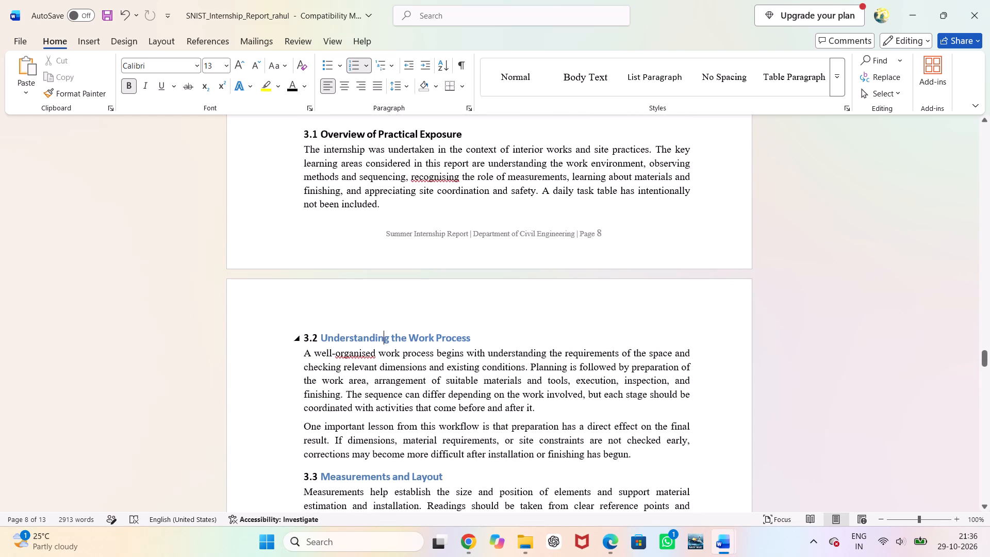
pyautogui.click(417, 346)
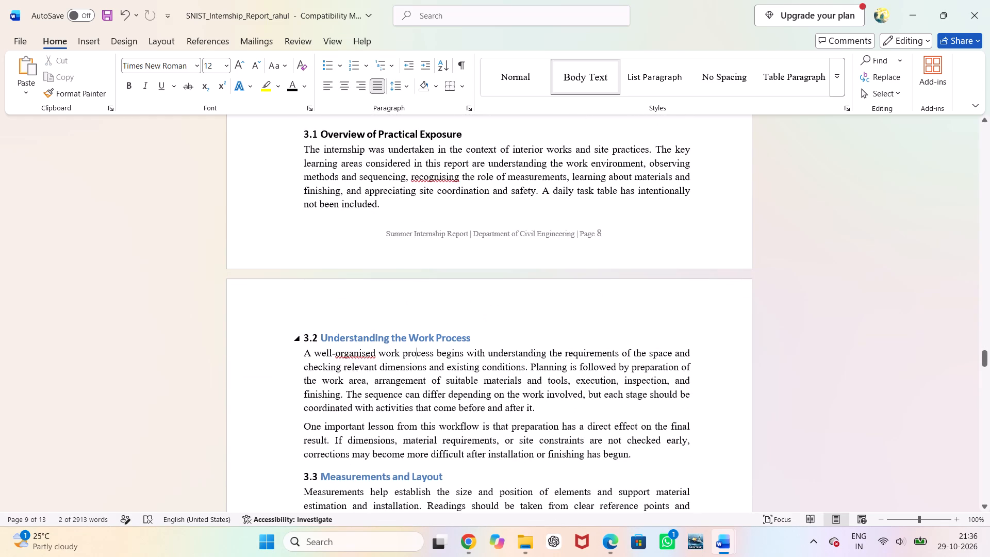
pyautogui.tripleClick(385, 338)
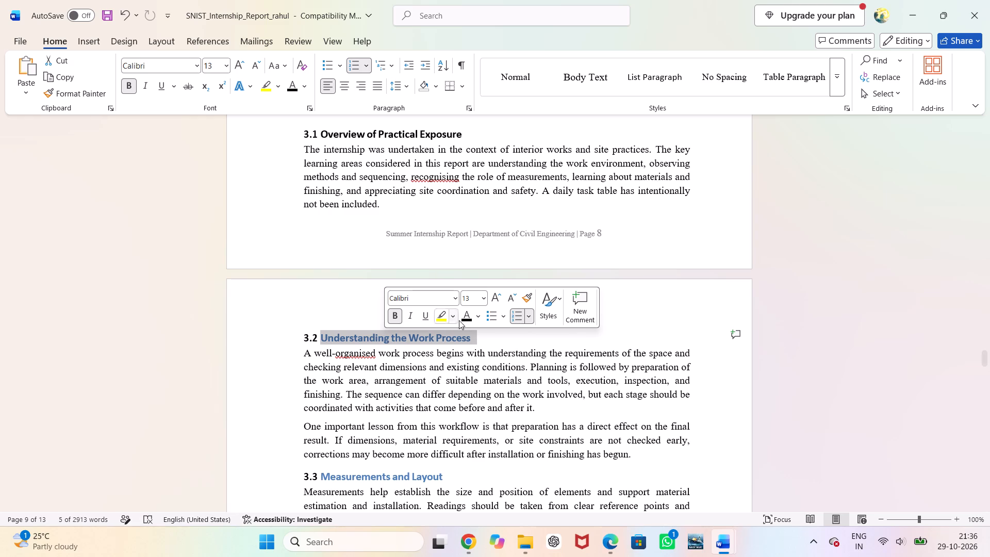
pyautogui.click(462, 318)
pyautogui.scroll(-3, 408, 363)
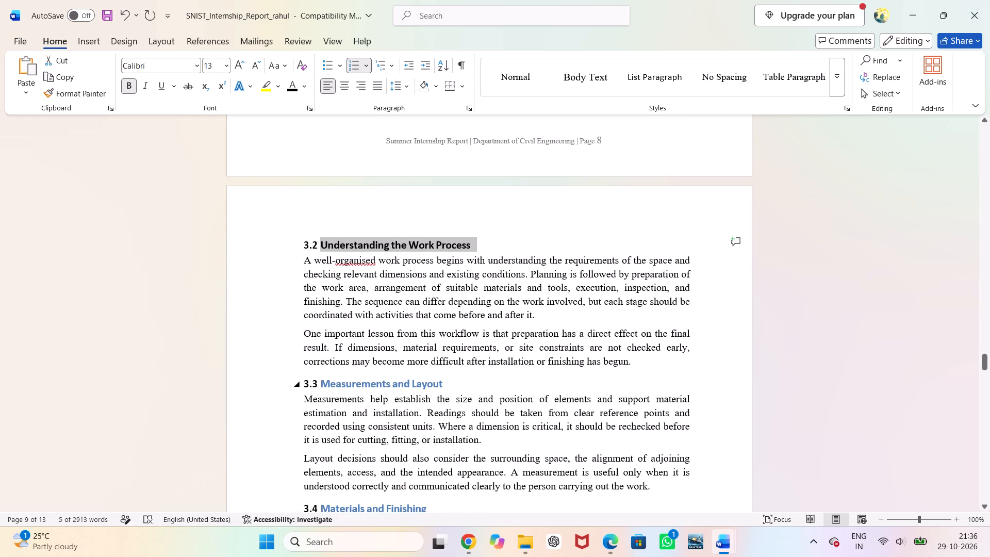
pyautogui.tripleClick(386, 383)
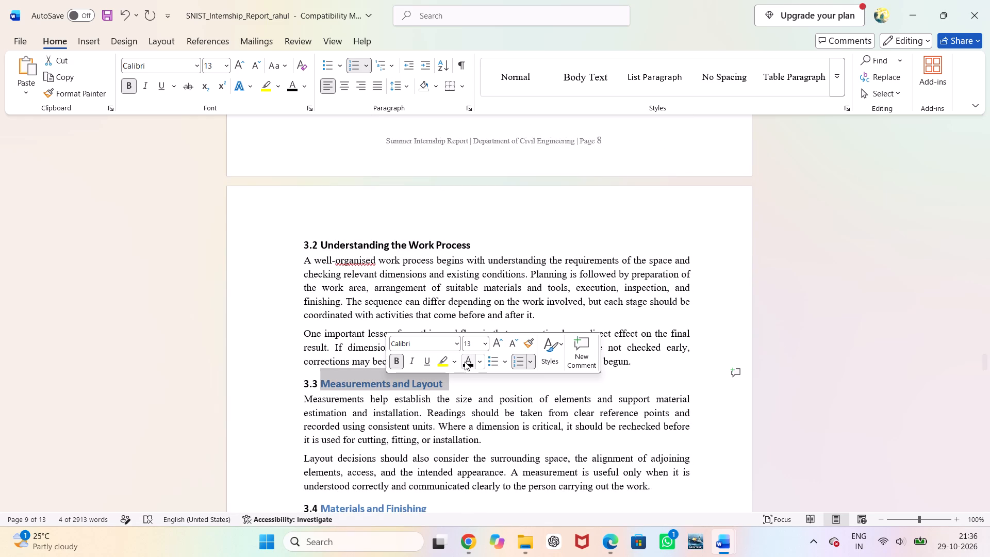
pyautogui.click(466, 360)
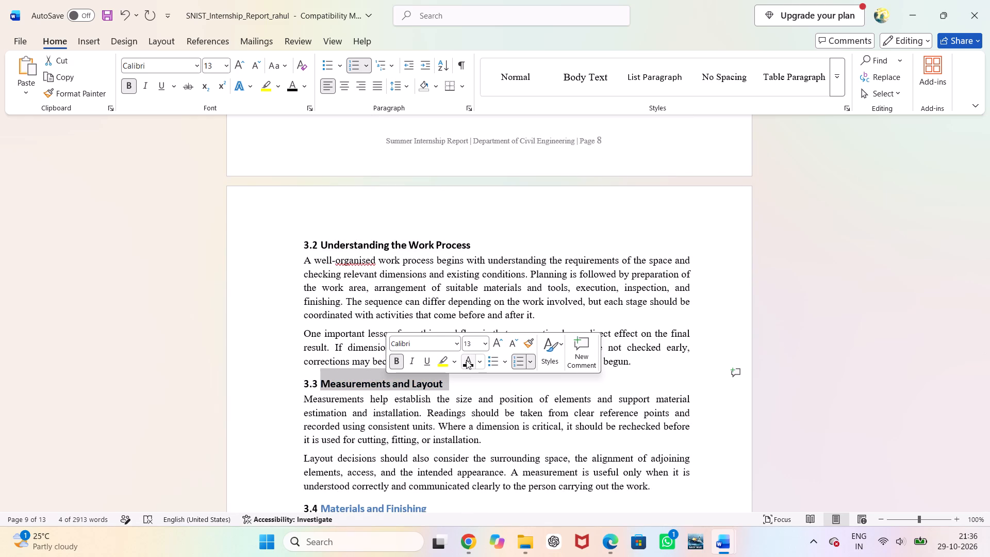
pyautogui.press('F17')
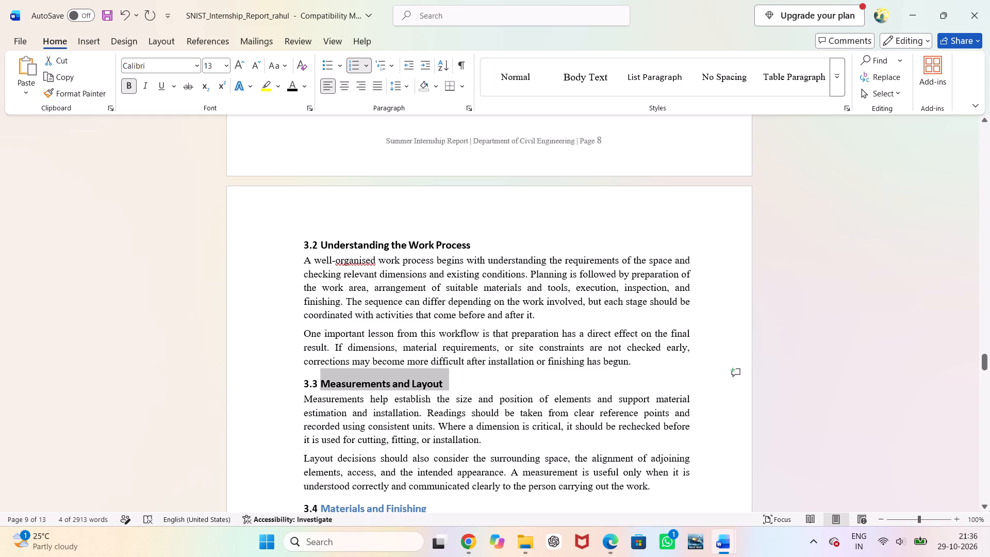
# Change the text of section headings 3.4, Materials and Finishing, and 3.5, Site Coordination and Housekeeping, to black.
pyautogui.scroll(-4, 447, 405)
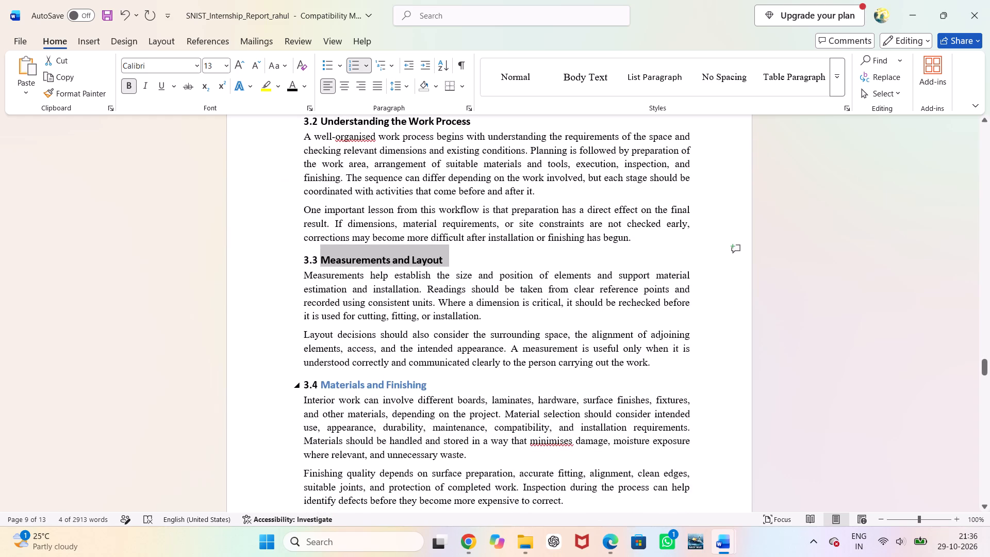
pyautogui.tripleClick(409, 388)
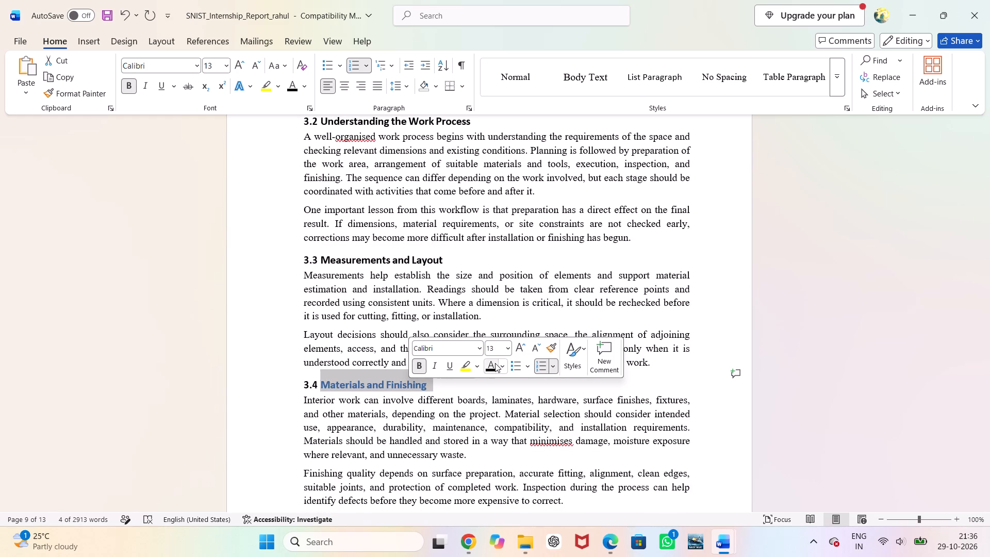
pyautogui.click(493, 363)
pyautogui.scroll(-4, 408, 412)
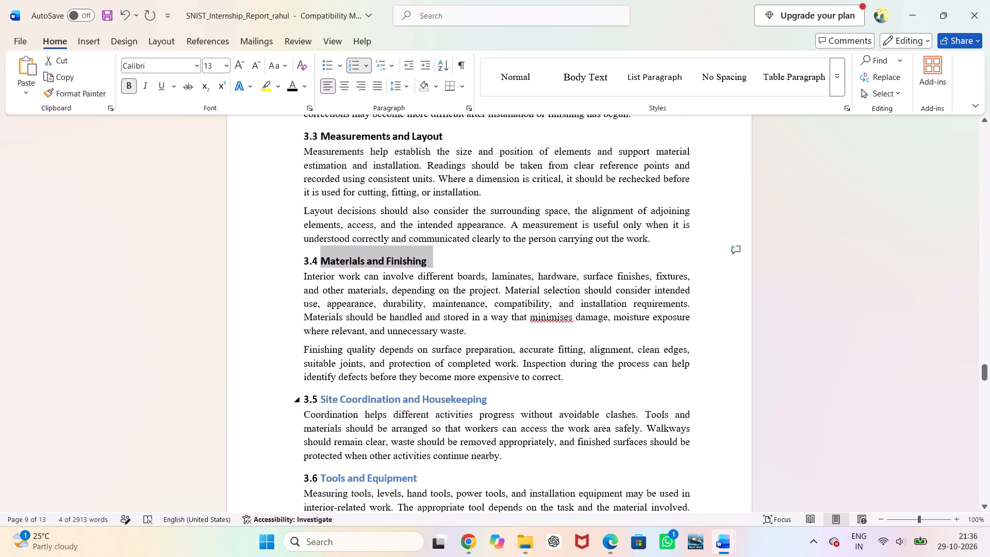
pyautogui.tripleClick(407, 400)
pyautogui.click(493, 375)
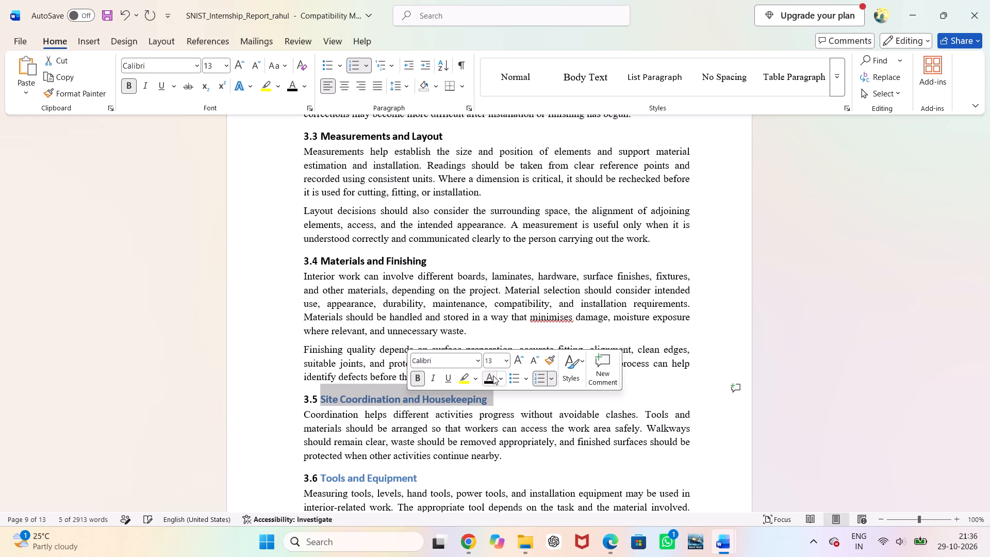
# Change the text of section headings 3.6, Tools and Equipment, and 3.7, Communication and Documentation, to black.
pyautogui.scroll(-2, 421, 465)
pyautogui.tripleClick(402, 419)
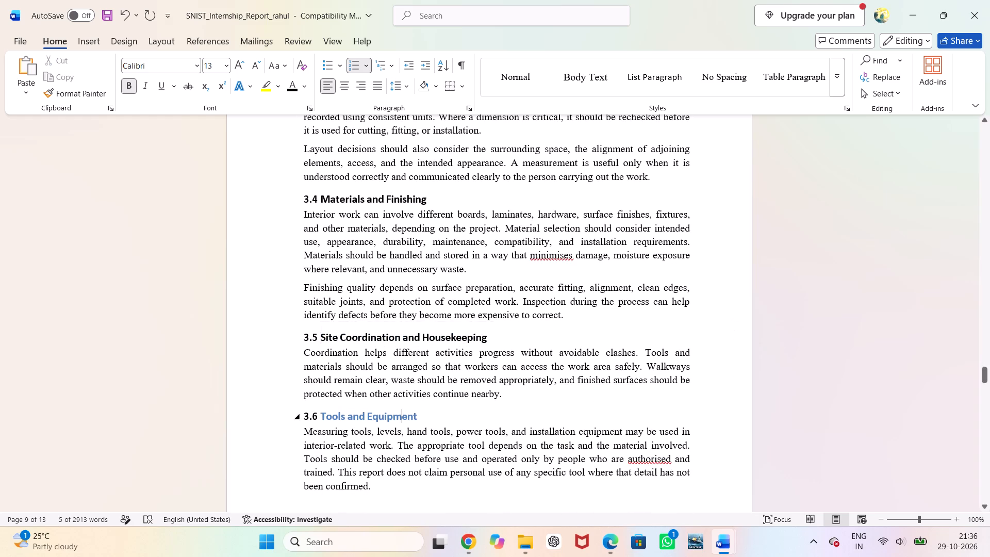
pyautogui.click(484, 397)
pyautogui.scroll(-2, 448, 447)
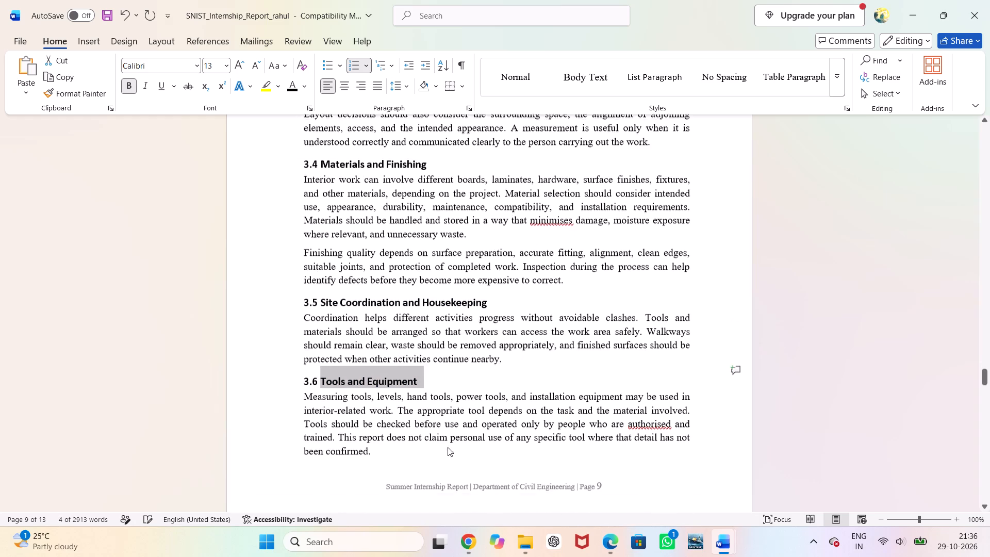
pyautogui.scroll(-5, 448, 447)
pyautogui.tripleClick(441, 412)
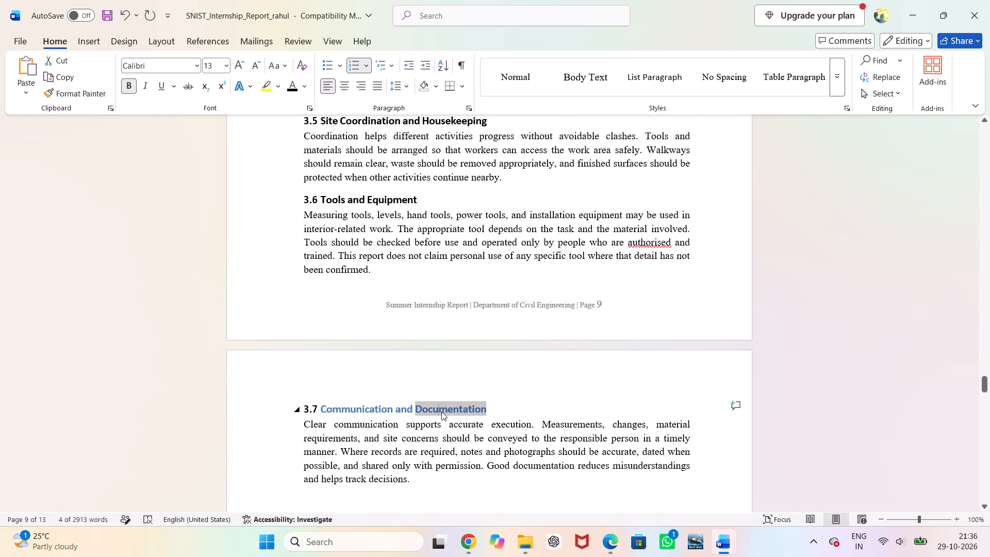
pyautogui.click(521, 392)
# Change the CHAPTER 4 – TECHNICAL OBSERVATIONS AND DISCUSSION heading to black.
pyautogui.scroll(-5, 521, 392)
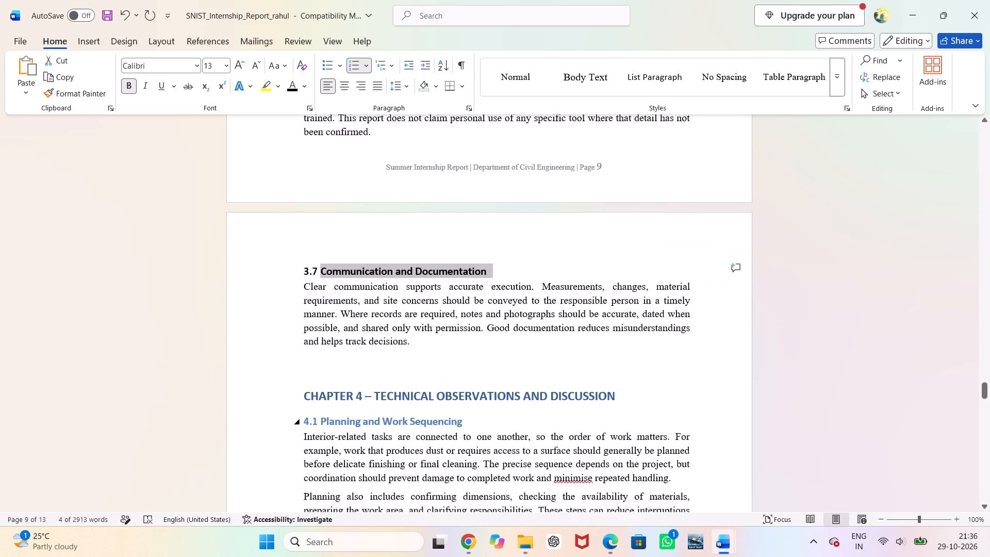
pyautogui.tripleClick(504, 381)
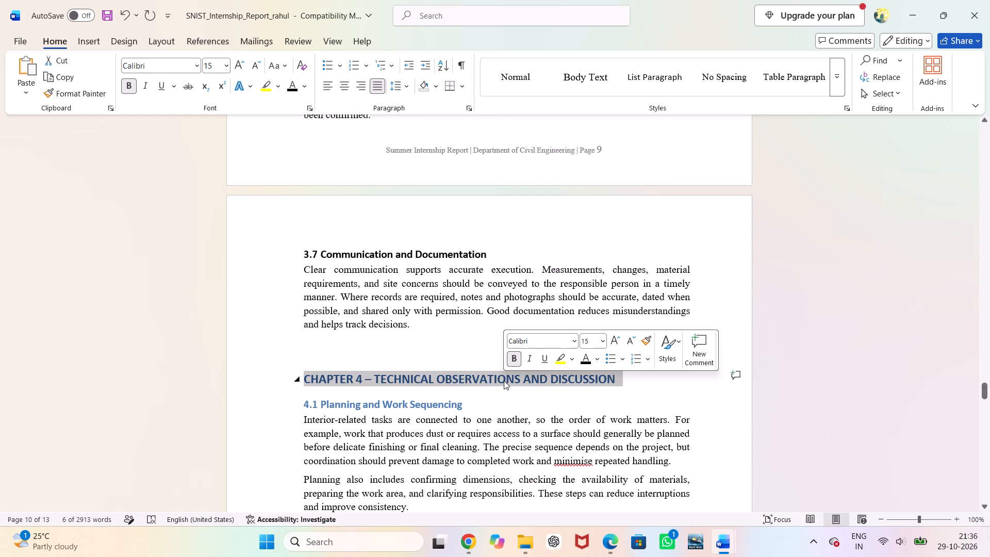
pyautogui.click(581, 357)
# Change the text of section heading 4.1, Planning and Work Sequencing, and the Chapter 4 section numbers to black.
pyautogui.scroll(-3, 514, 402)
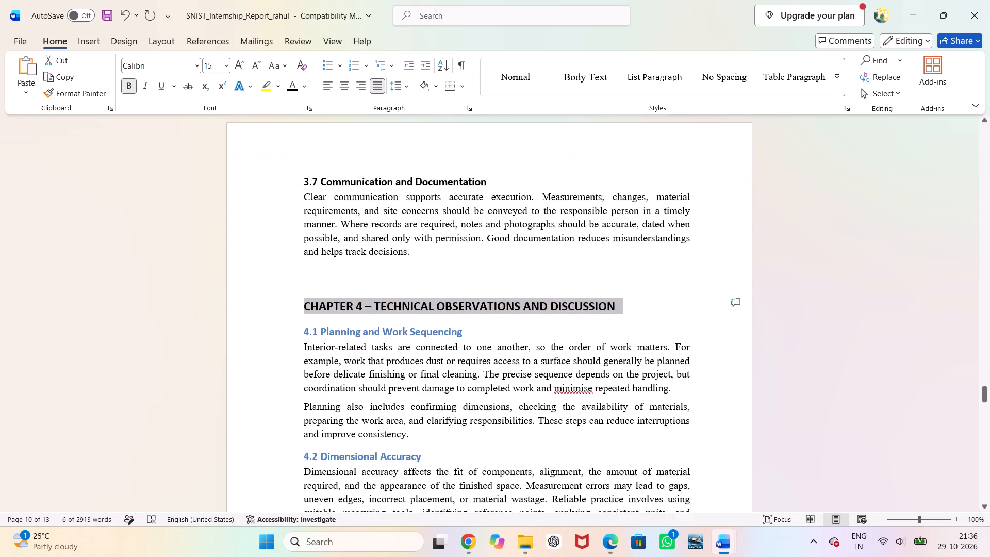
pyautogui.doubleClick(427, 310)
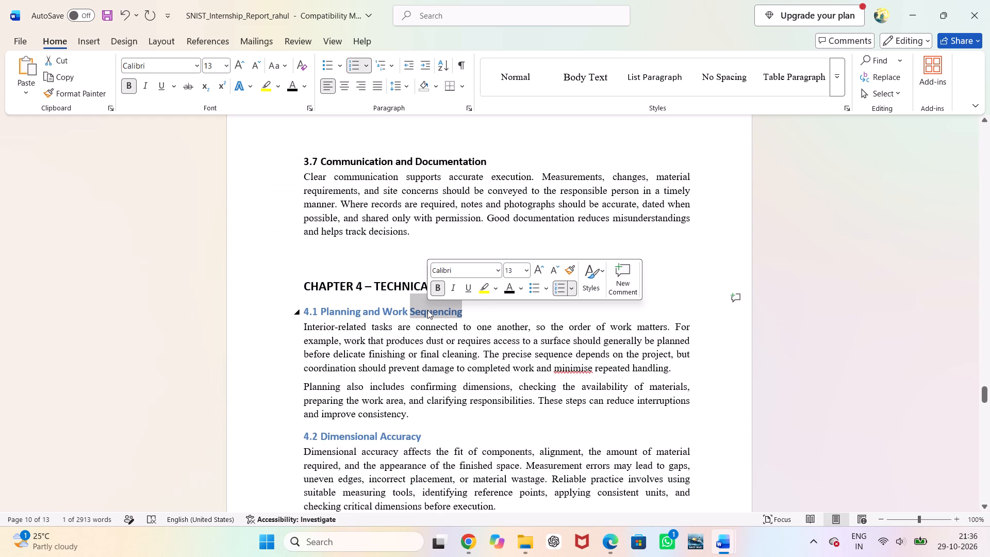
pyautogui.tripleClick(427, 310)
pyautogui.click(427, 310)
pyautogui.tripleClick(427, 310)
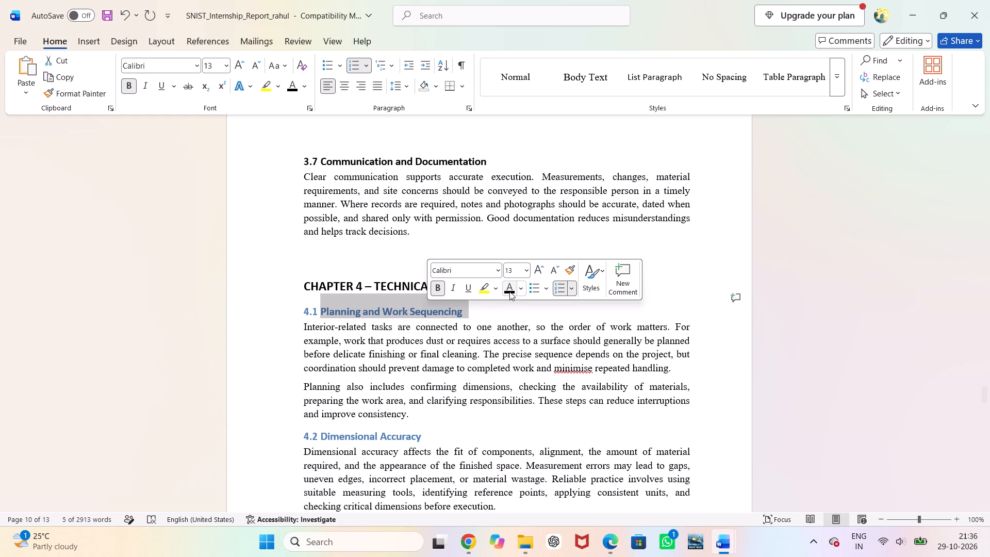
pyautogui.click(509, 291)
pyautogui.click(310, 307)
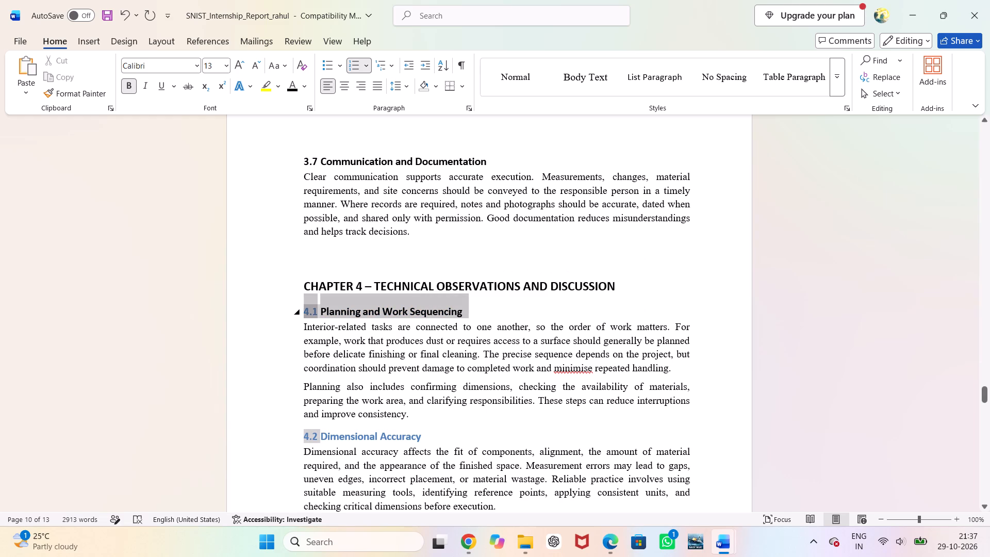
pyautogui.click(307, 315)
pyautogui.rightClick(307, 315)
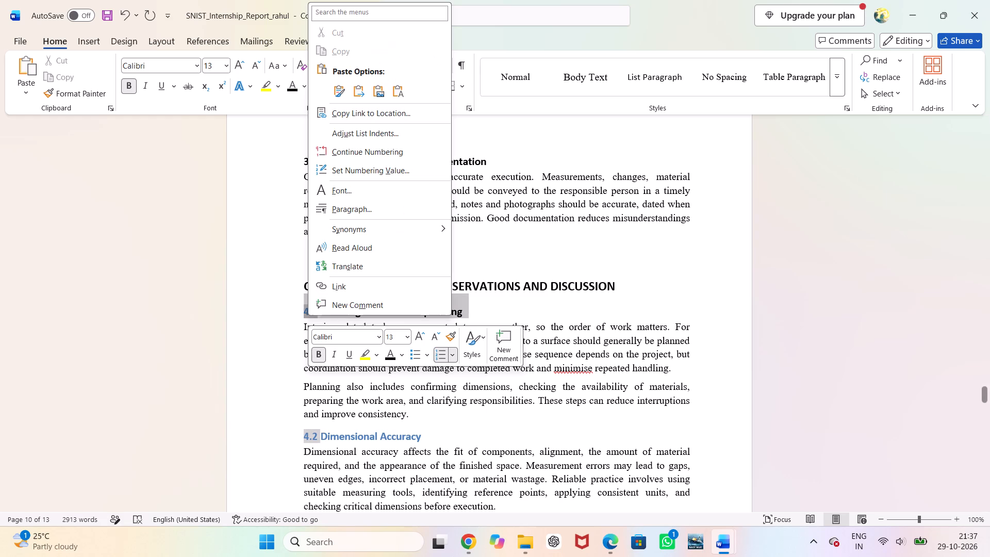
pyautogui.click(385, 351)
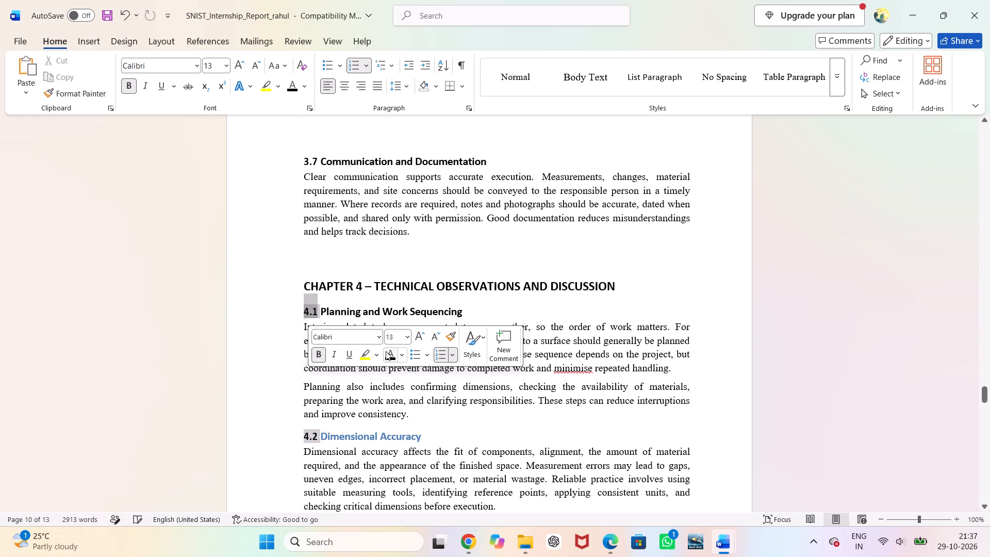
pyautogui.click(436, 292)
# Change the text of section heading 4.2, Dimensional Accuracy, to black.
pyautogui.scroll(-3, 398, 335)
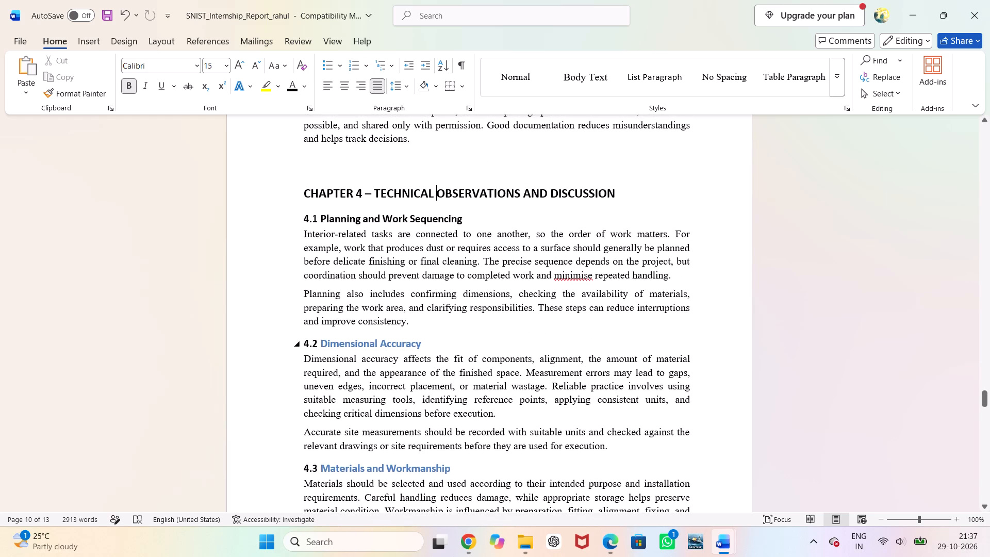
pyautogui.doubleClick(362, 343)
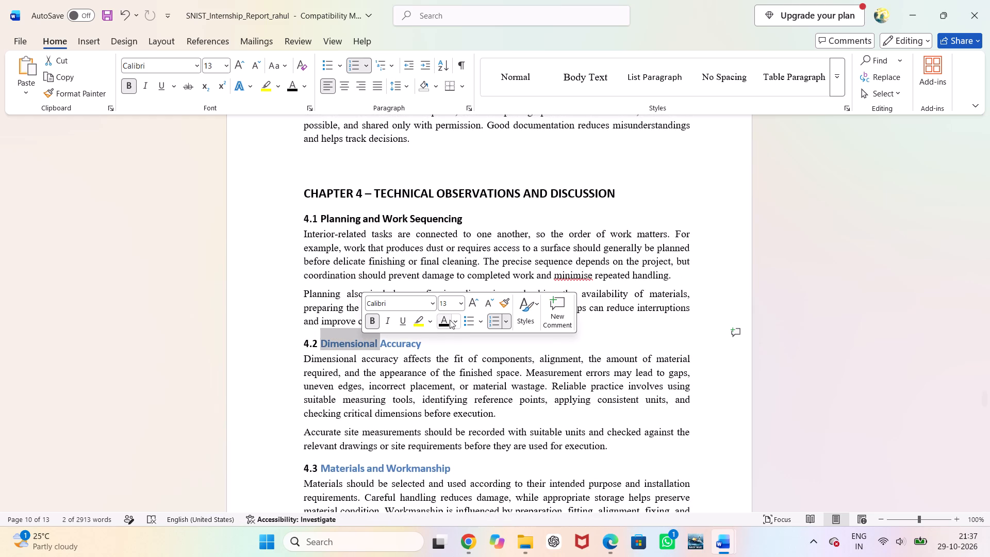
pyautogui.click(441, 320)
pyautogui.doubleClick(398, 344)
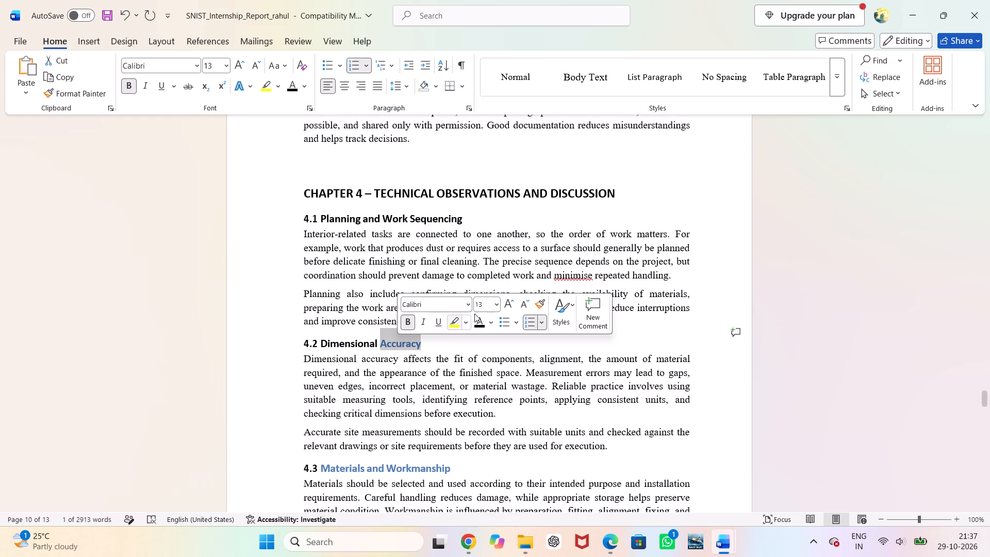
pyautogui.click(474, 320)
# Change the text of section headings 4.3, Materials and Workmanship, and 4.4, Quality Awareness, to black.
pyautogui.scroll(-4, 396, 363)
pyautogui.tripleClick(389, 341)
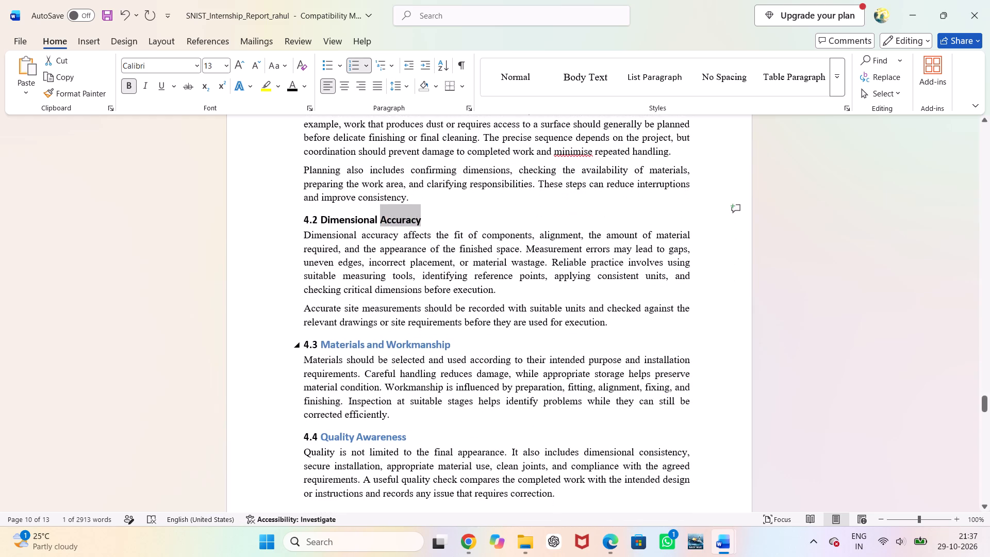
pyautogui.click(466, 319)
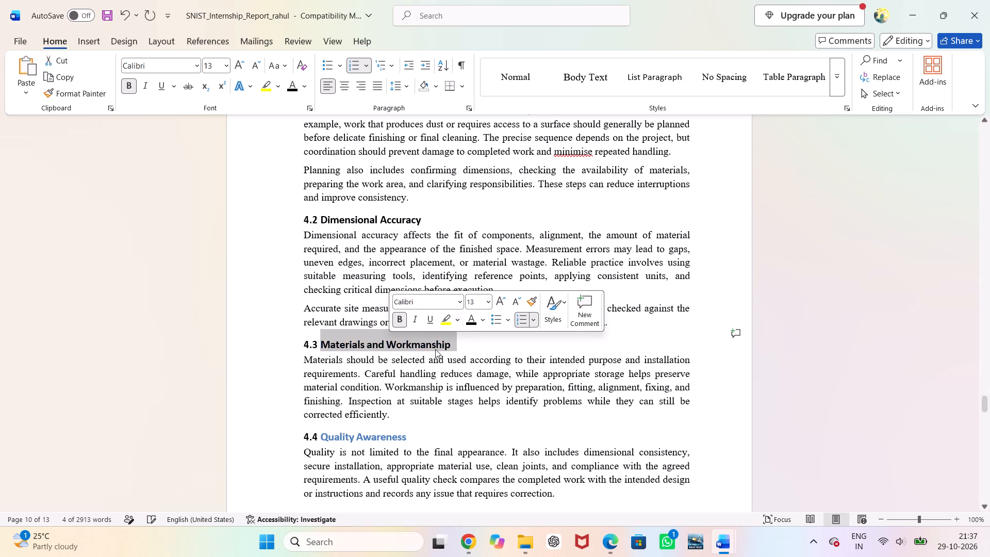
pyautogui.scroll(-1, 411, 373)
pyautogui.tripleClick(378, 405)
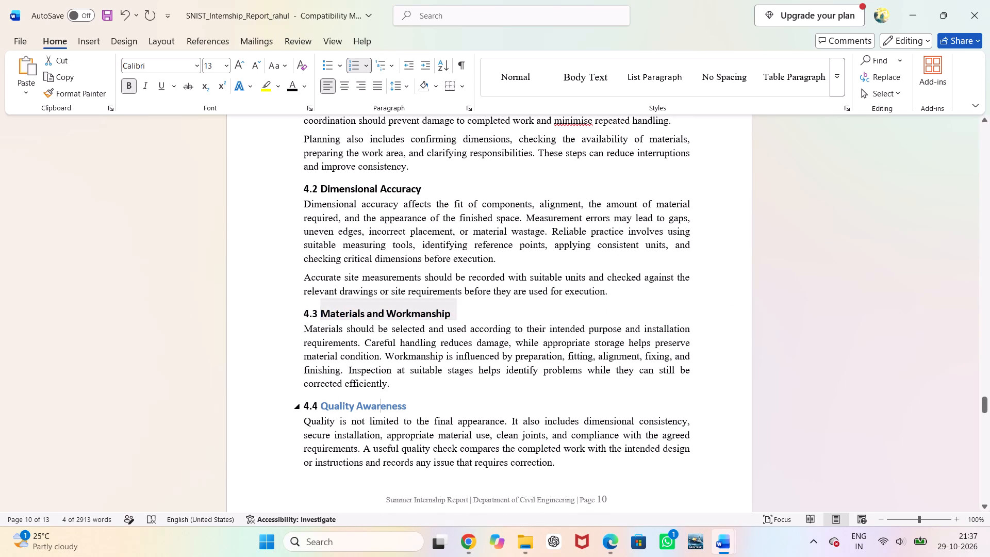
pyautogui.click(463, 381)
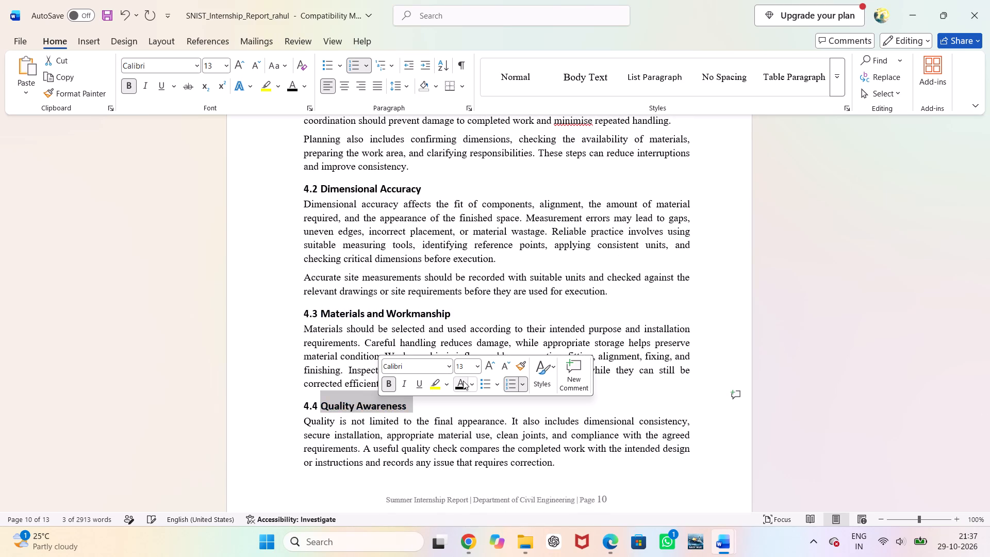
# Change the text of section headings 4.5, Safety and Environmental Considerations, and 4.6, Connection to Civil Engineering Studies, to black.
pyautogui.scroll(-7, 460, 381)
pyautogui.tripleClick(444, 388)
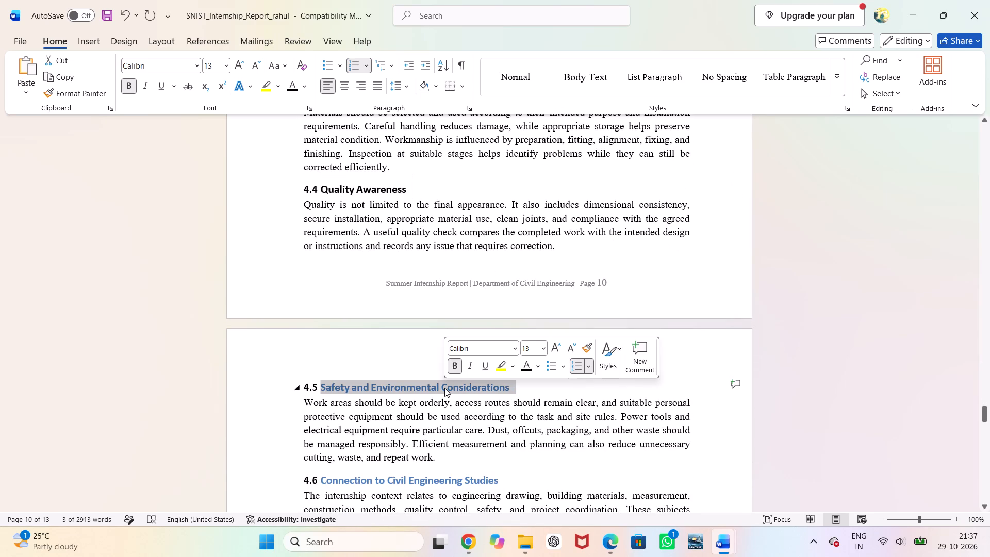
pyautogui.click(525, 363)
pyautogui.scroll(-3, 456, 413)
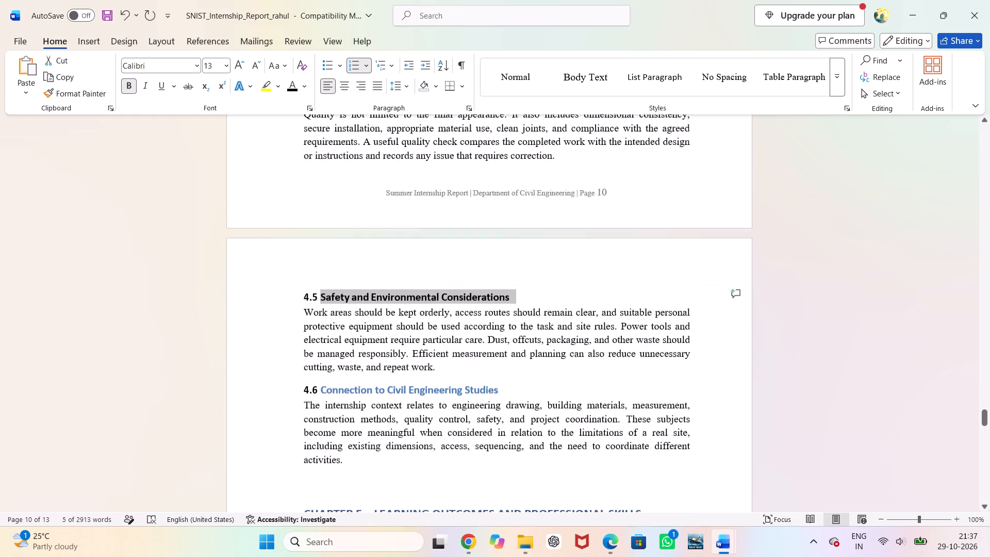
pyautogui.tripleClick(454, 386)
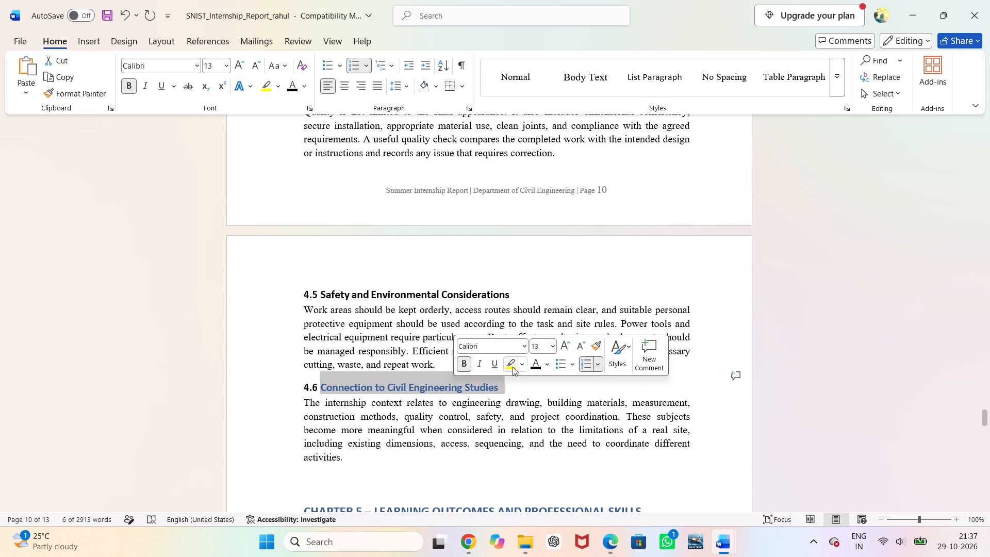
pyautogui.click(529, 364)
# Change the CHAPTER 5 – LEARNING OUTCOMES AND PROFESSIONAL SKILLS heading to black.
pyautogui.scroll(-3, 470, 395)
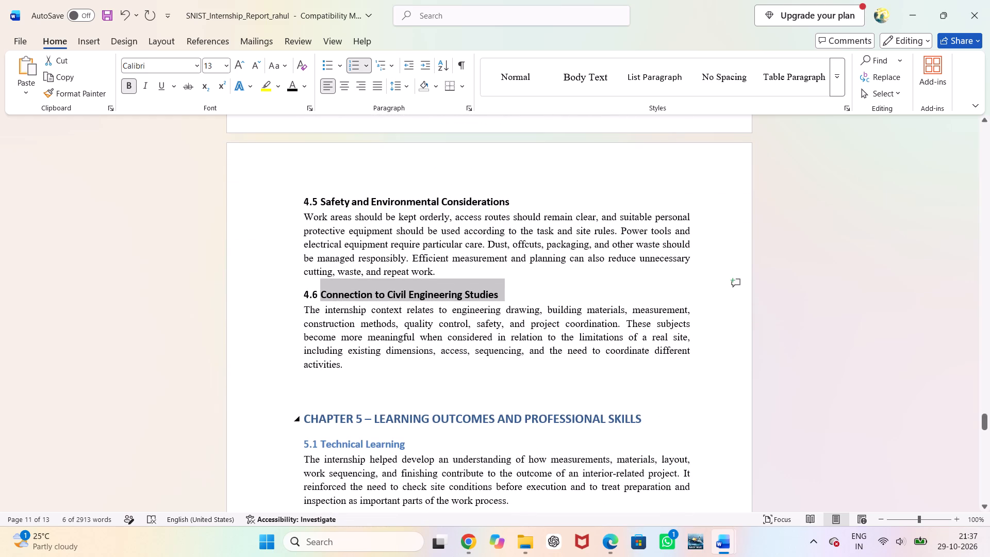
pyautogui.tripleClick(452, 419)
pyautogui.click(452, 419)
pyautogui.doubleClick(452, 419)
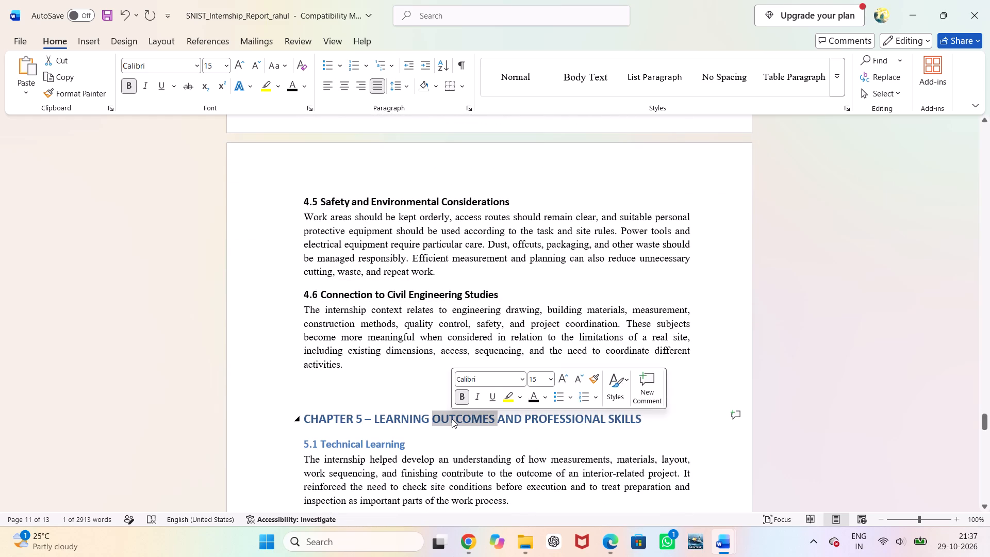
pyautogui.doubleClick(452, 419)
pyautogui.click(452, 419)
pyautogui.doubleClick(452, 419)
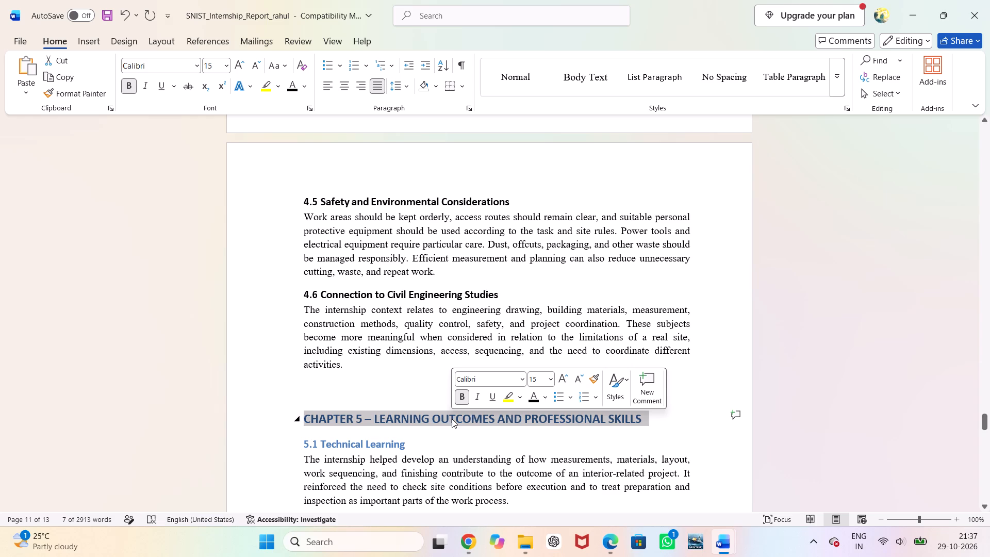
pyautogui.click(532, 397)
# Change the text of section heading 5.1, Technical Learning, and the Chapter 5 section numbers to black.
pyautogui.scroll(-2, 484, 423)
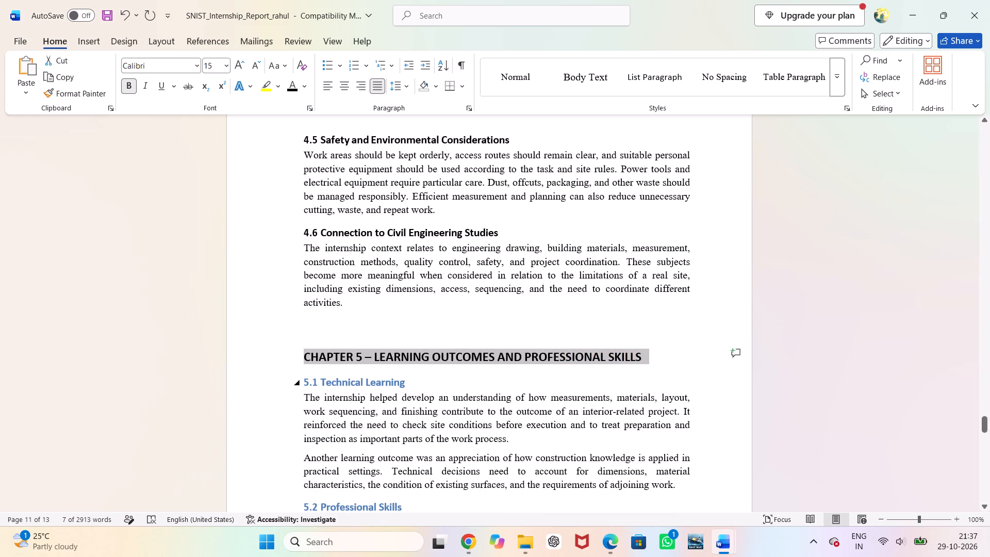
pyautogui.doubleClick(390, 384)
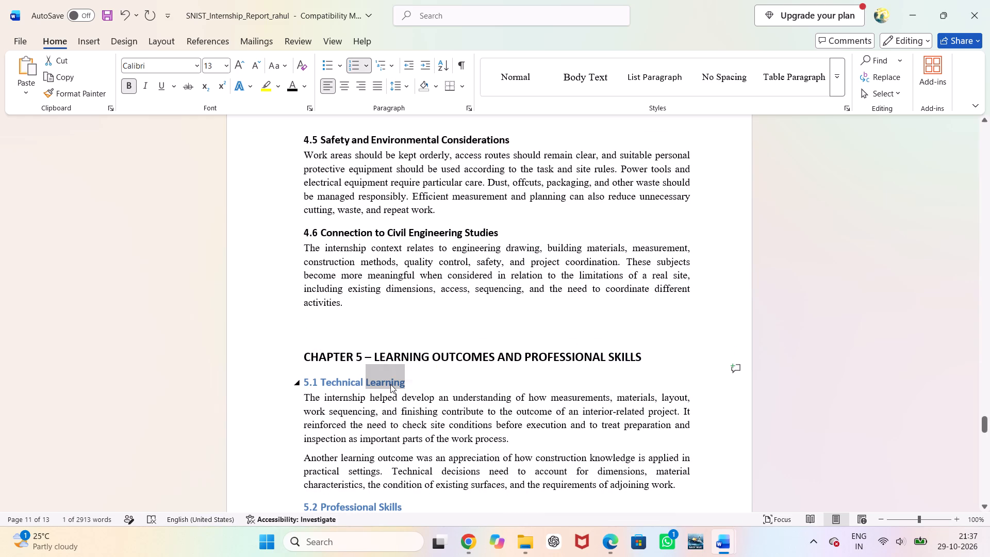
pyautogui.tripleClick(390, 384)
pyautogui.click(472, 367)
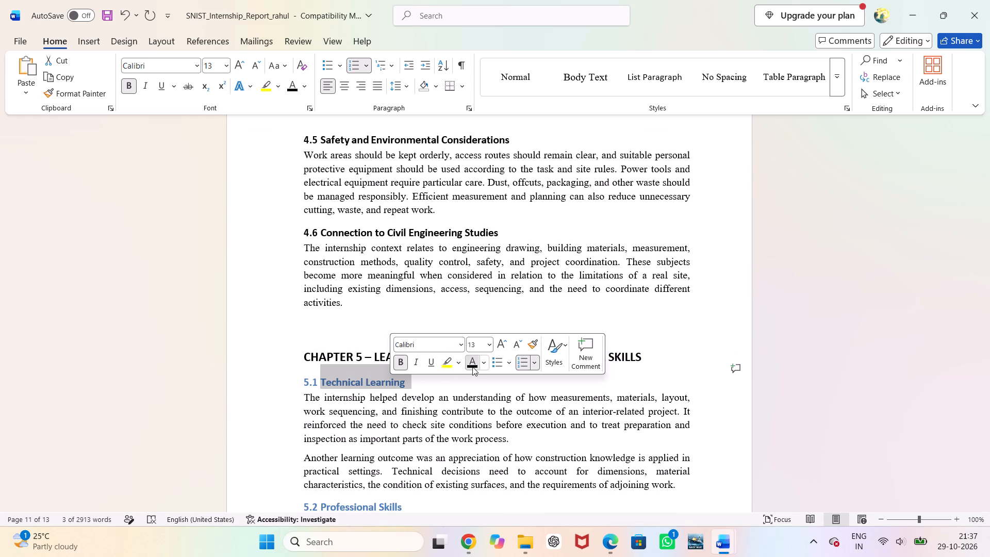
pyautogui.click(313, 381)
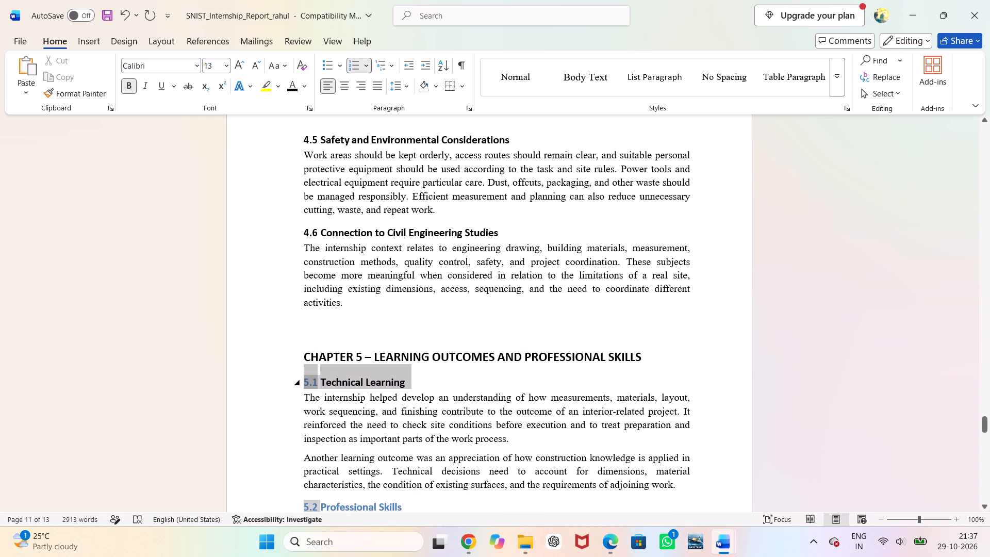
pyautogui.rightClick(313, 381)
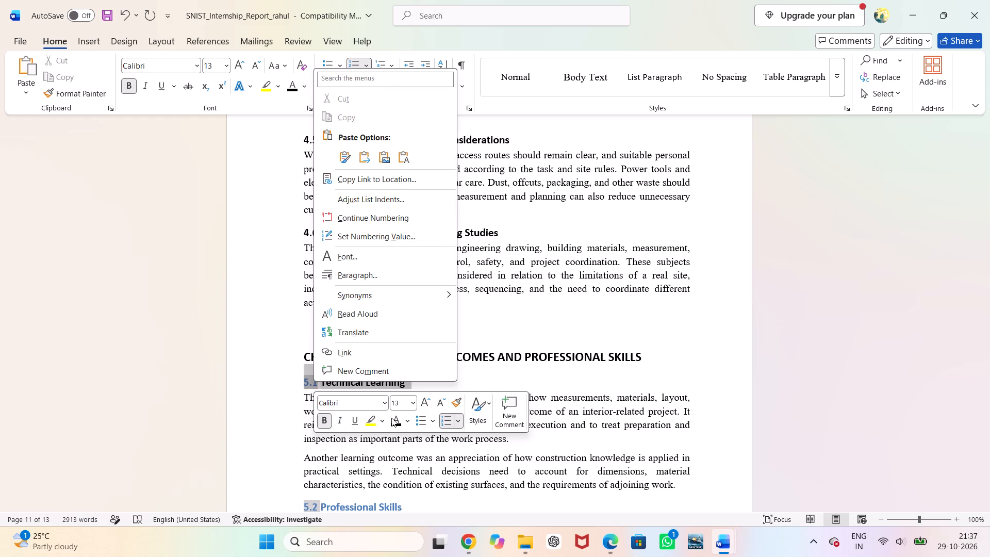
pyautogui.click(393, 418)
pyautogui.click(425, 378)
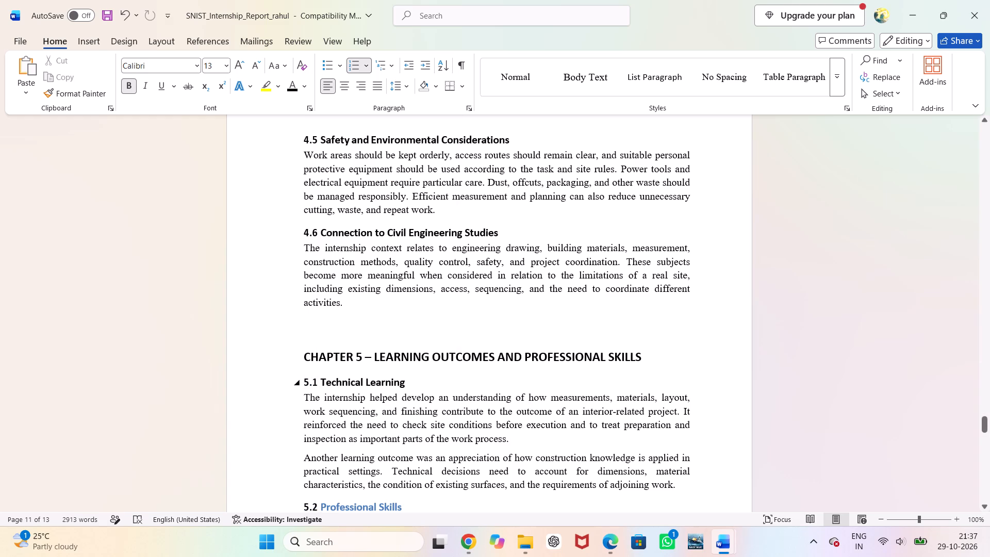
# Change the text of section headings 5.2, Professional Skills, and 5.3, Overall Learning, to black.
pyautogui.scroll(-5, 425, 378)
pyautogui.tripleClick(387, 354)
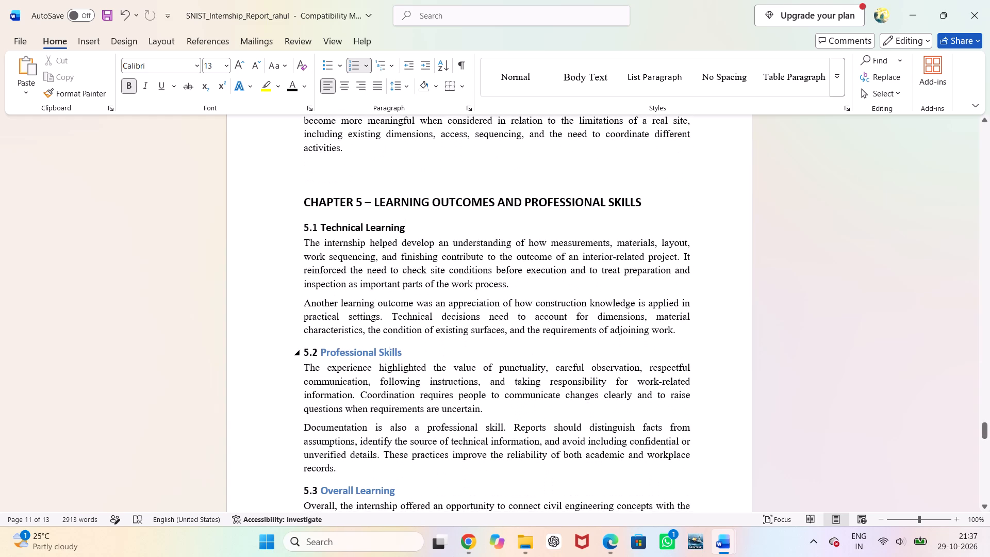
pyautogui.click(465, 334)
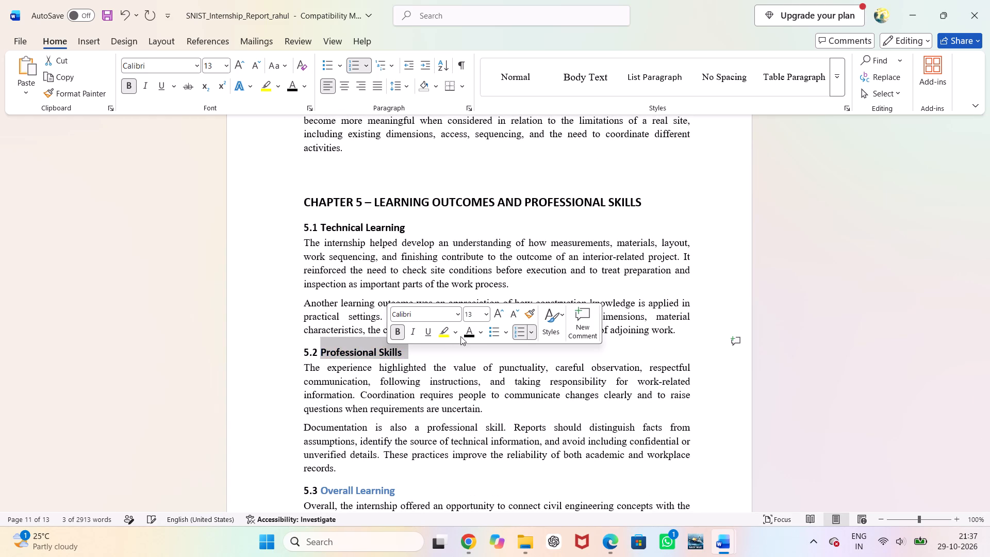
pyautogui.scroll(-6, 424, 370)
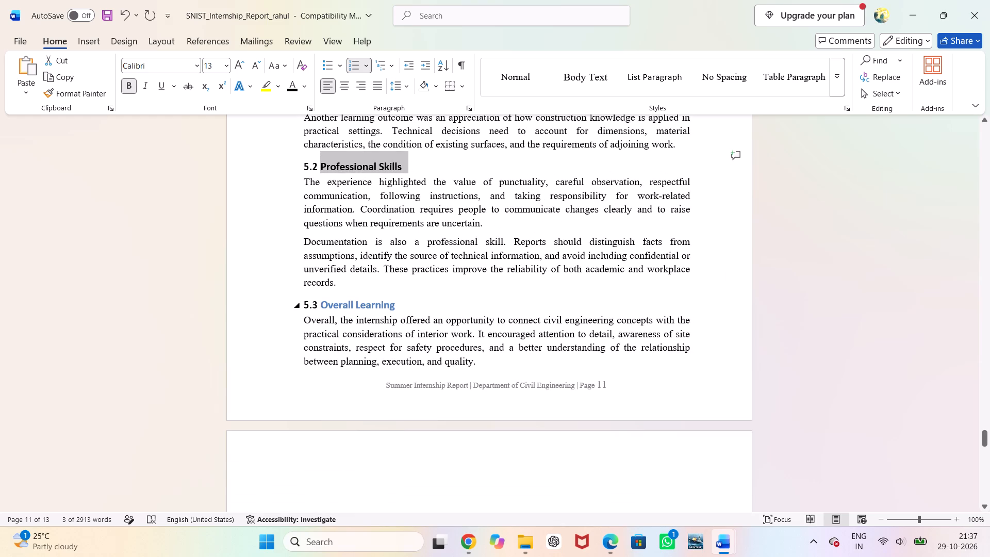
pyautogui.doubleClick(383, 308)
pyautogui.tripleClick(383, 308)
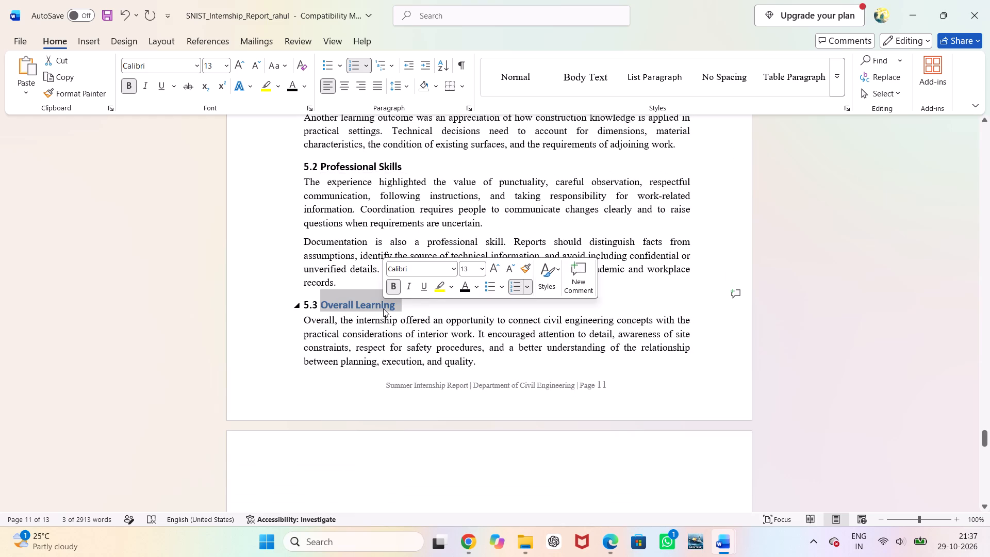
pyautogui.click(464, 287)
# Change the CHAPTER 6 – SAFETY, ETHICS AND SUSTAINABILITY heading to black.
pyautogui.scroll(-6, 439, 325)
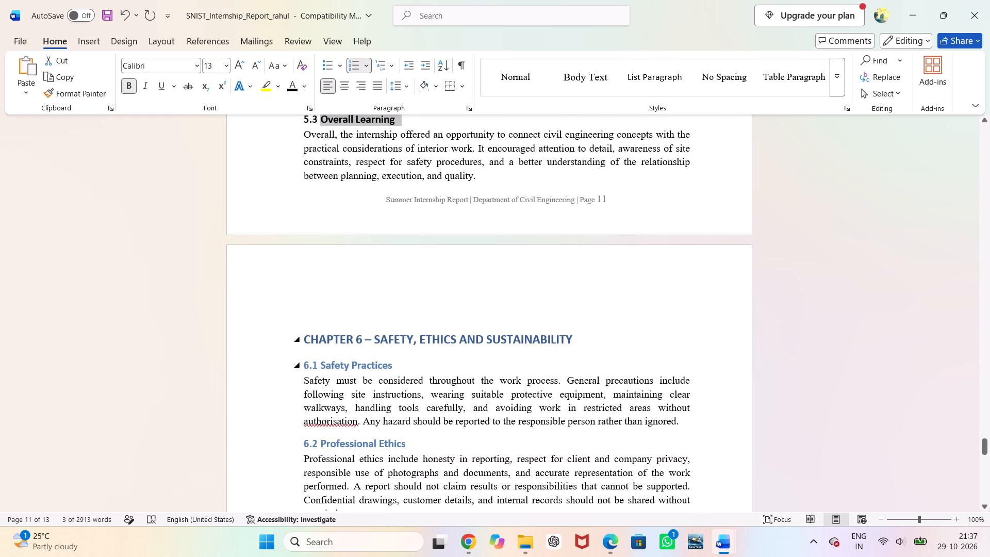
pyautogui.tripleClick(436, 336)
pyautogui.doubleClick(436, 336)
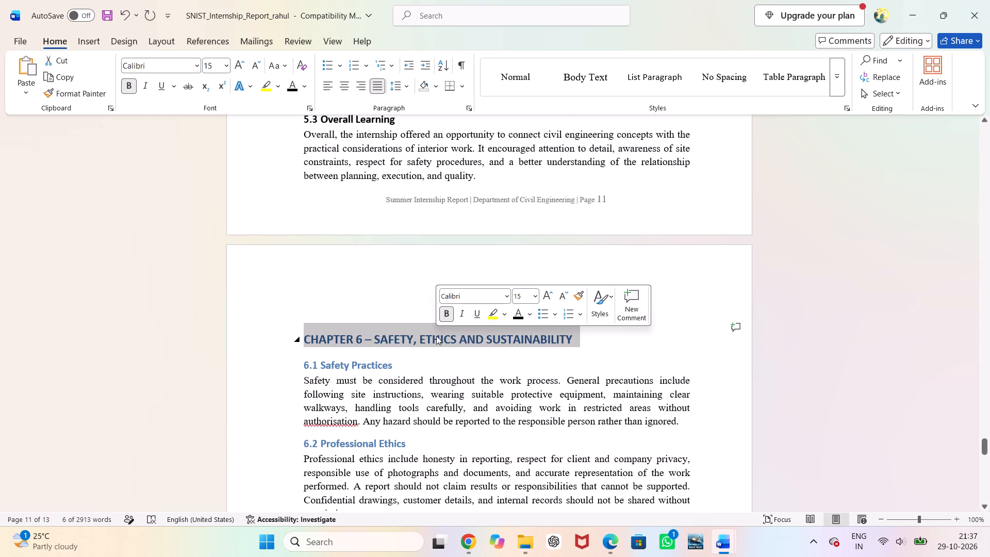
pyautogui.click(514, 316)
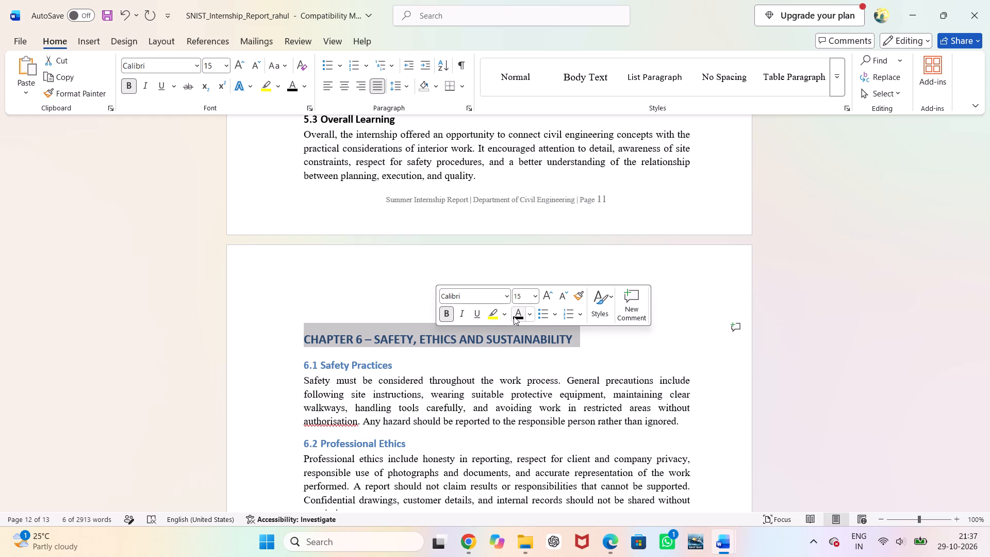
# Change the text of section heading 6.1, Safety Practices, and the Chapter 6 section numbers to black.
pyautogui.scroll(-1, 410, 395)
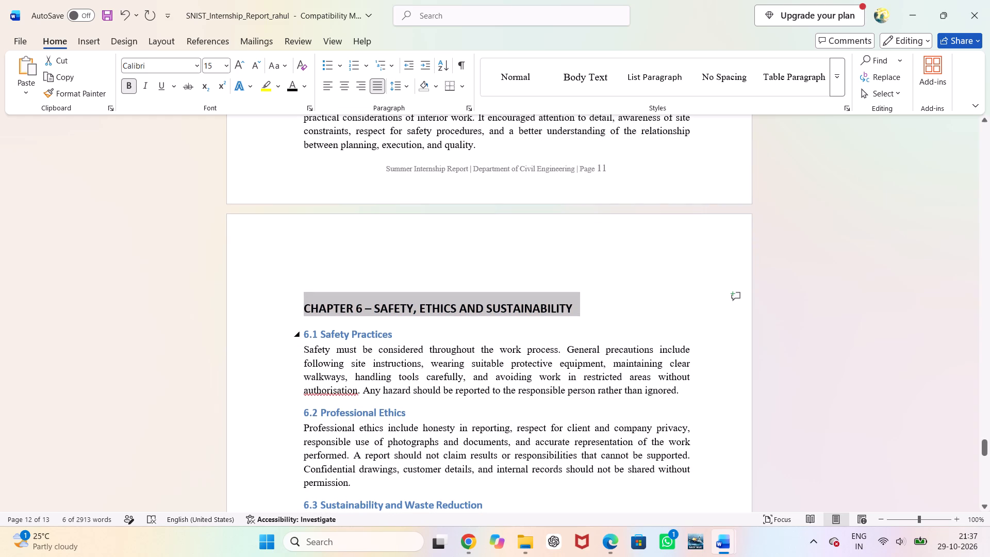
pyautogui.tripleClick(371, 333)
pyautogui.click(456, 315)
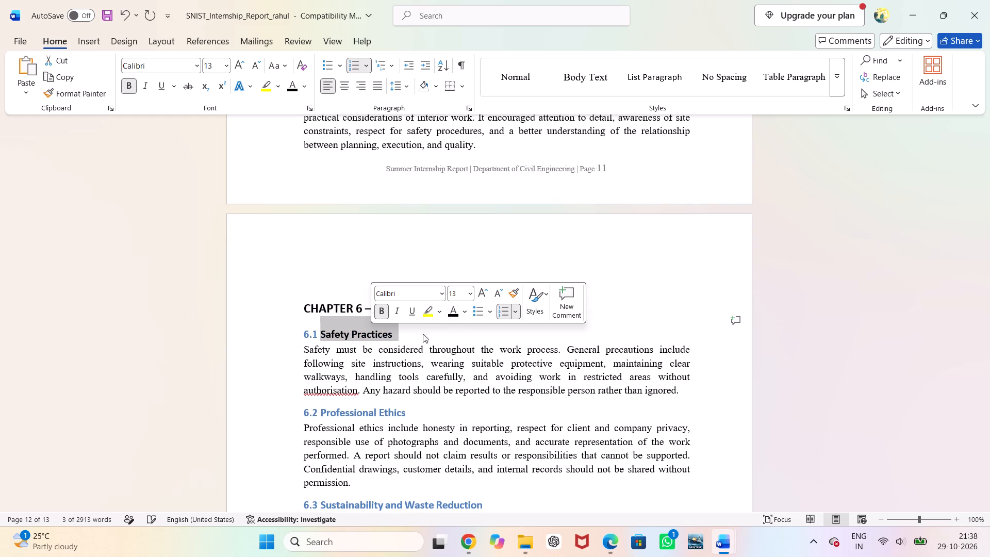
pyautogui.click(312, 334)
pyautogui.rightClick(312, 334)
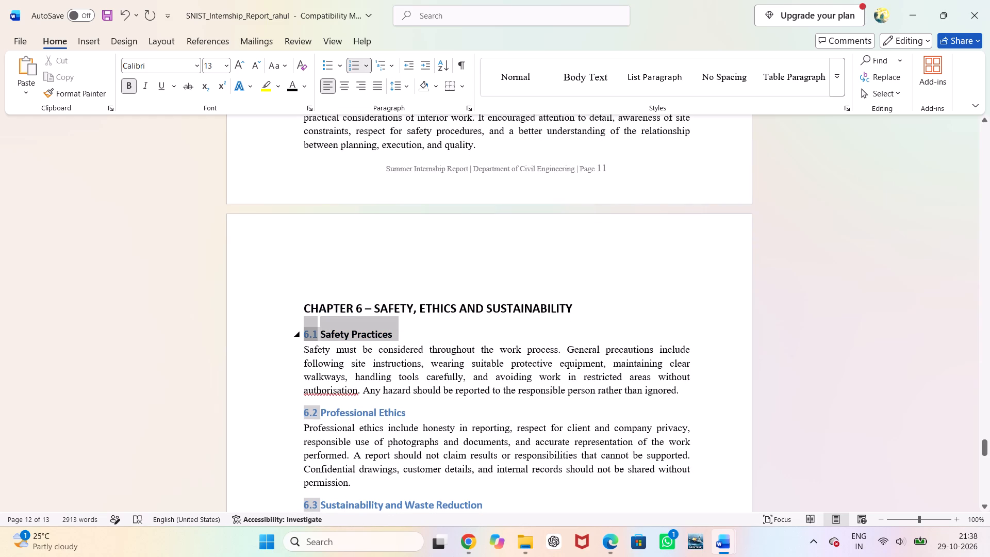
pyautogui.click(390, 371)
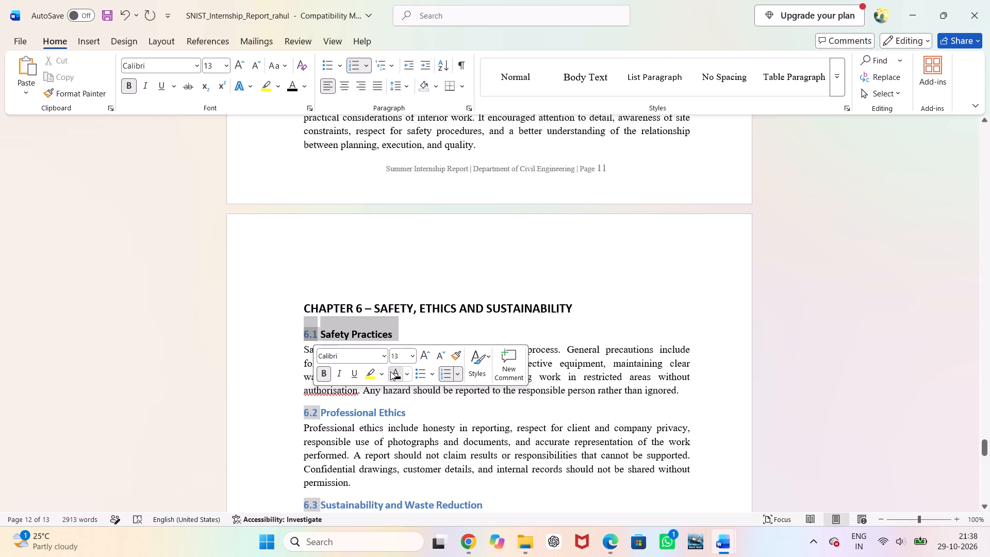
# Change the text of section headings 6.2, Professional Ethics, 6.3, Sustainability and Waste Reduction, and 6.4, Standards and Site Instructions, to black.
pyautogui.tripleClick(402, 414)
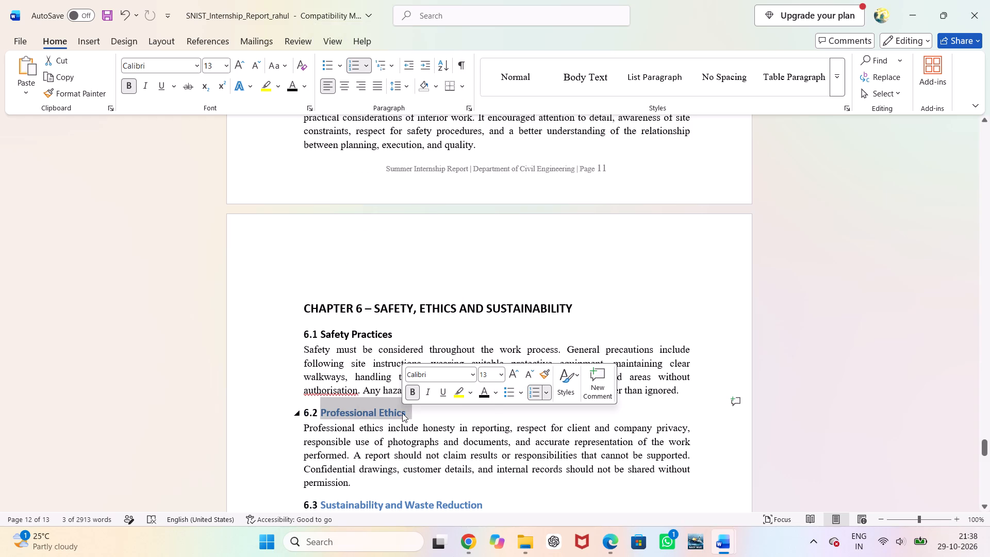
pyautogui.click(477, 390)
pyautogui.scroll(-4, 456, 408)
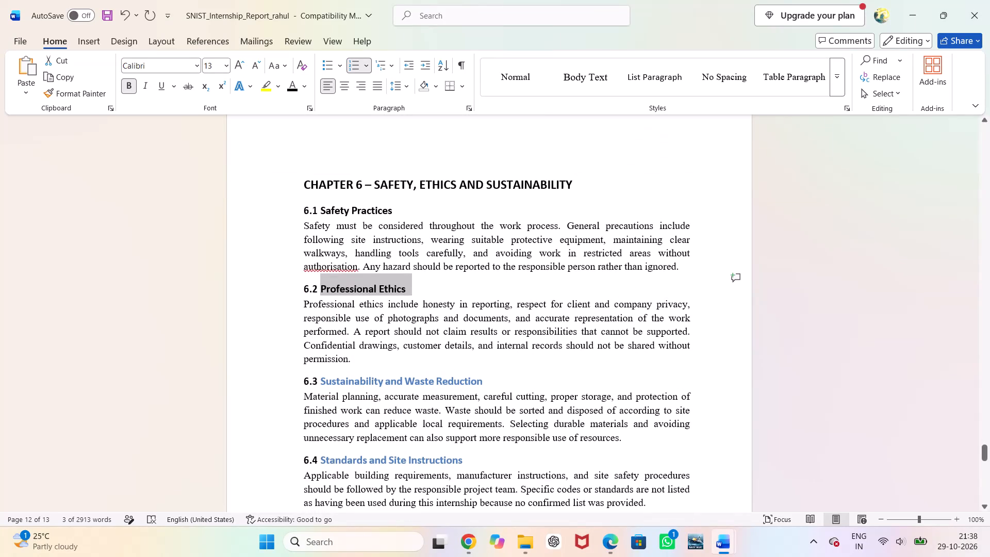
pyautogui.tripleClick(440, 381)
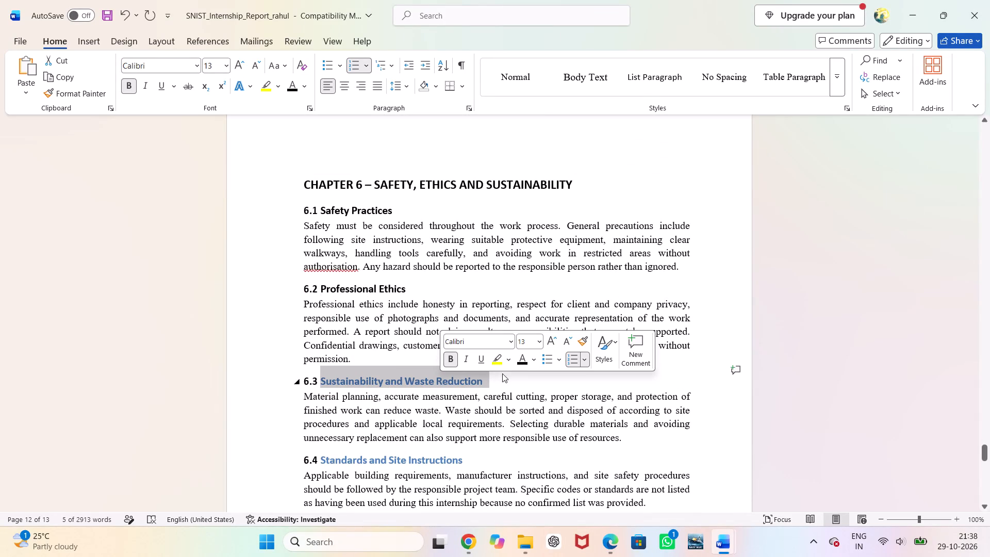
pyautogui.click(519, 359)
pyautogui.scroll(-5, 502, 371)
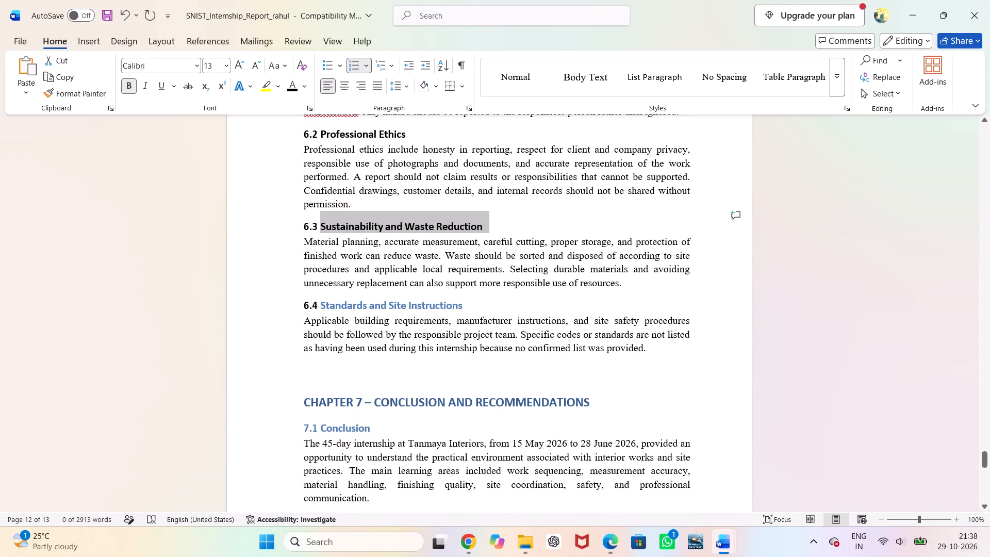
pyautogui.tripleClick(440, 306)
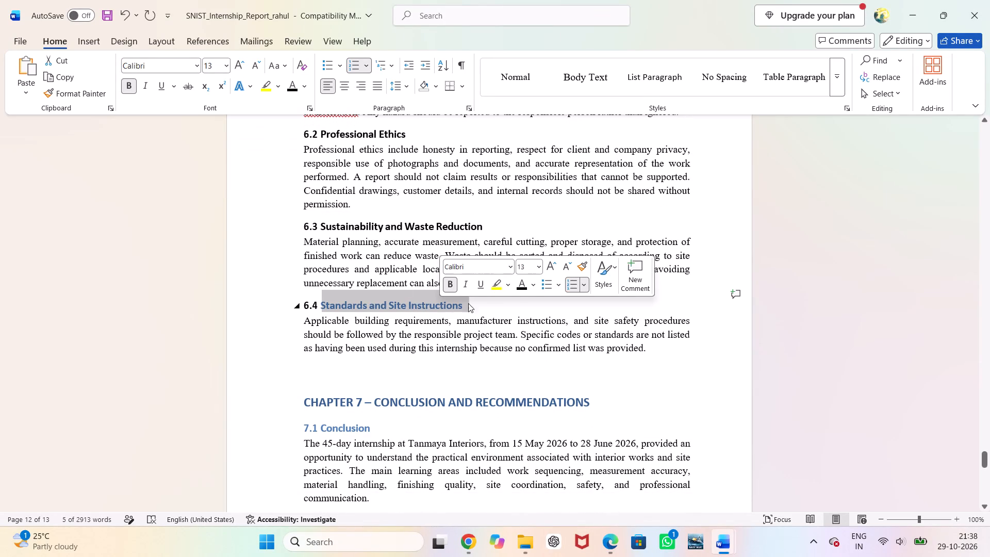
pyautogui.click(520, 285)
# Change the CHAPTER 7 – CONCLUSION AND RECOMMENDATIONS heading to black.
pyautogui.scroll(-2, 471, 333)
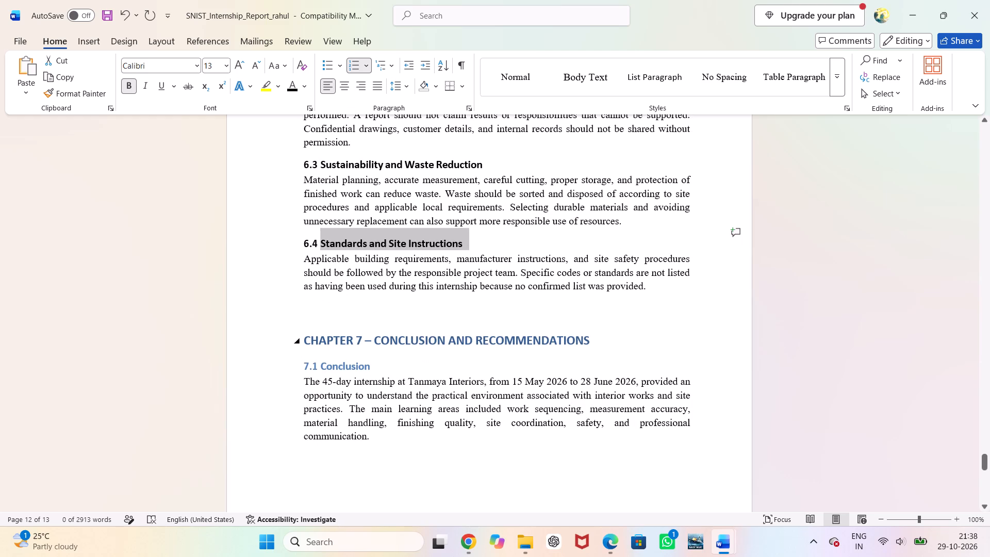
pyautogui.tripleClick(455, 345)
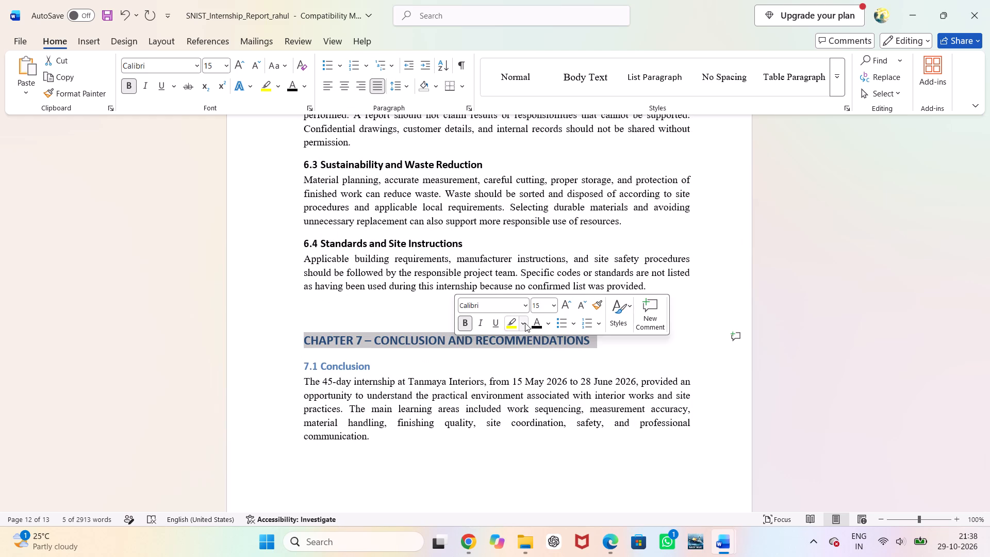
pyautogui.click(533, 322)
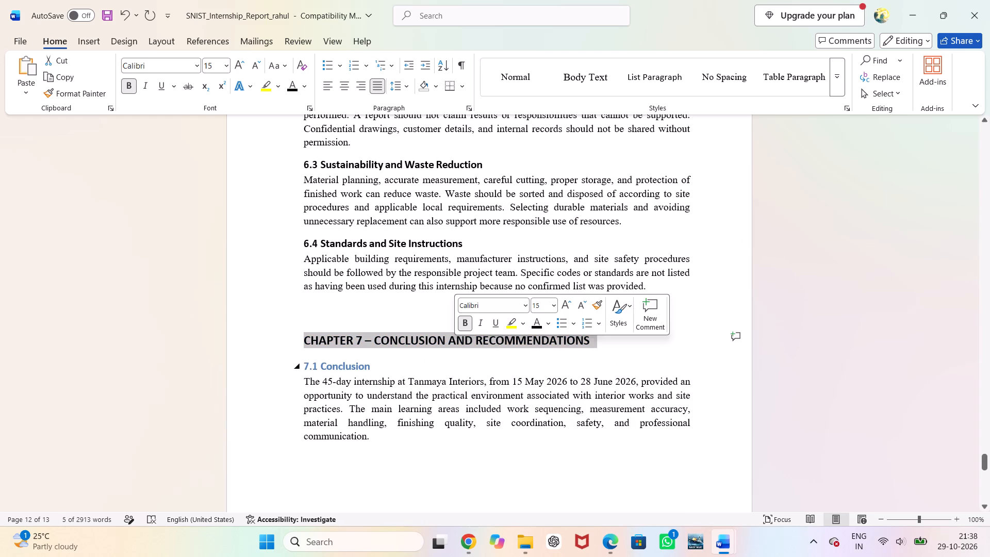
# Change the text of section heading 7.1, Conclusion, and the Chapter 7 section numbers to black.
pyautogui.doubleClick(354, 366)
pyautogui.click(441, 343)
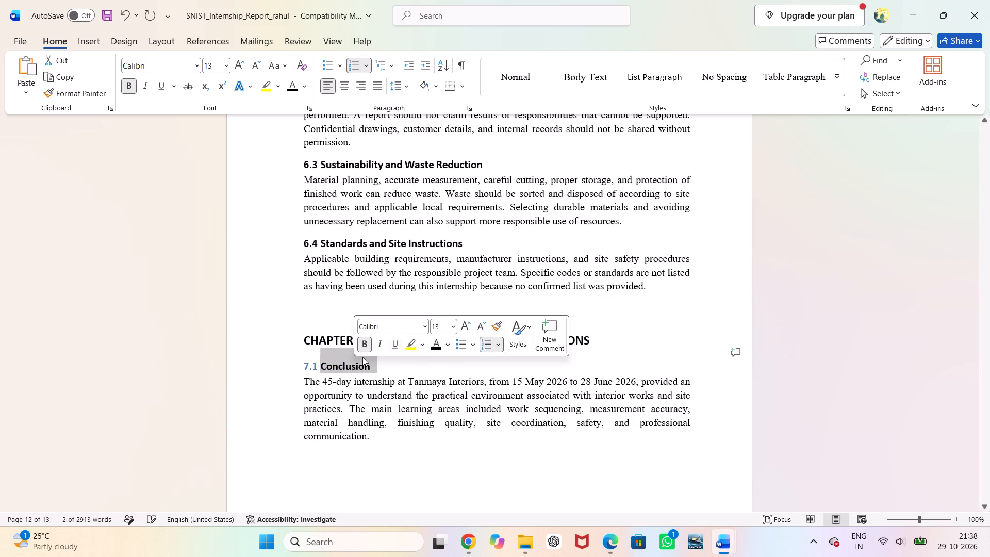
pyautogui.click(308, 366)
pyautogui.rightClick(308, 366)
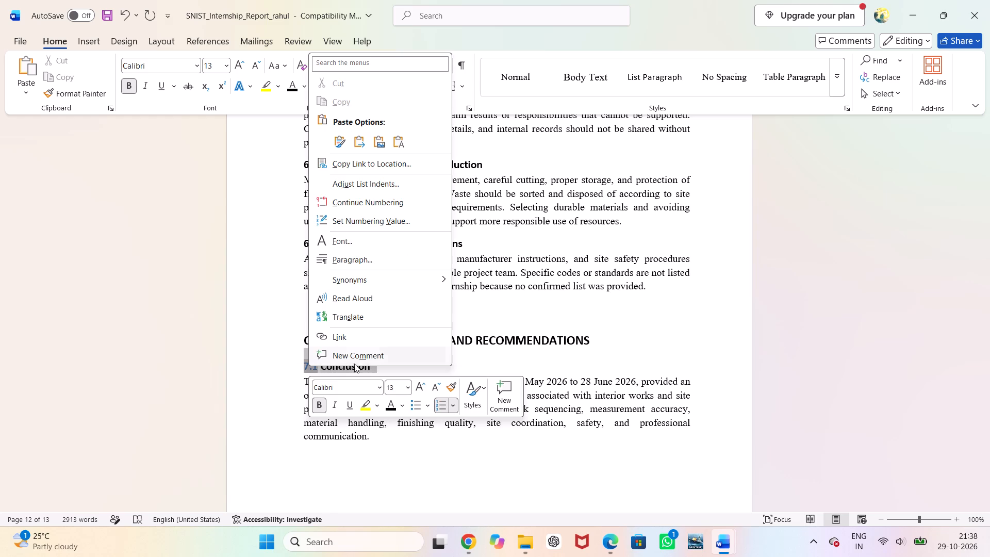
pyautogui.click(387, 400)
pyautogui.click(379, 357)
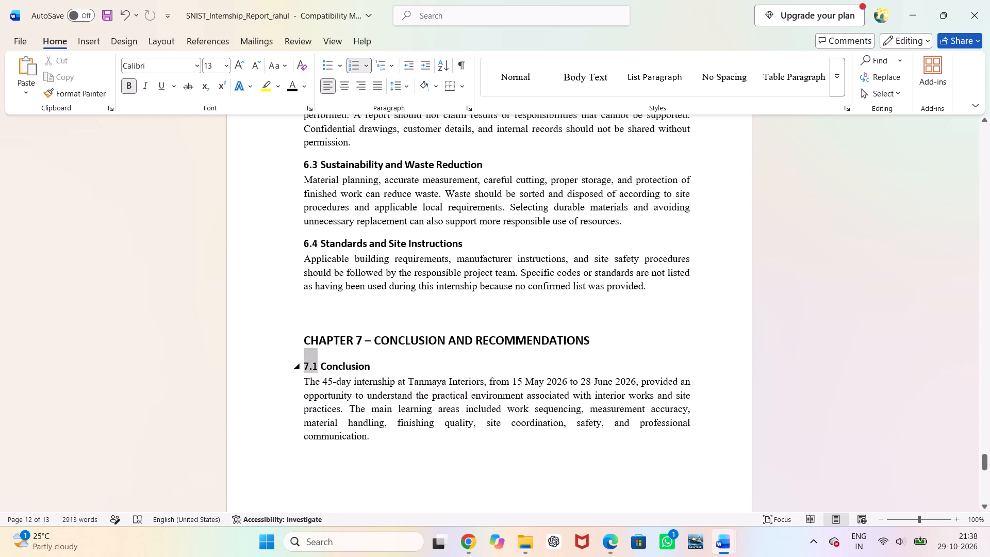
# Change the text of section headings 7.2, Challenges and Responses, and 7.3, Recommendations and Future Learning, to black.
pyautogui.scroll(-10, 379, 357)
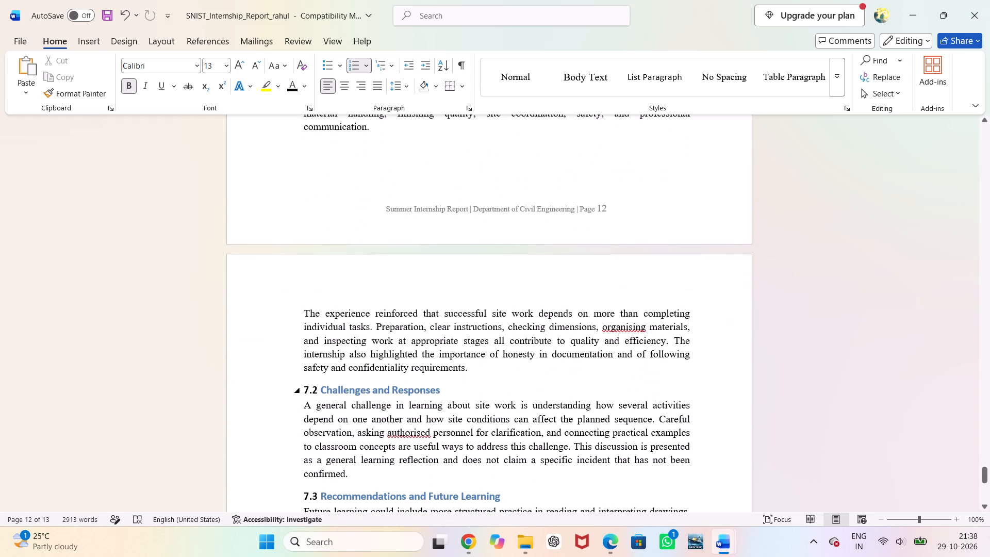
pyautogui.doubleClick(374, 388)
pyautogui.scroll(-1, 421, 394)
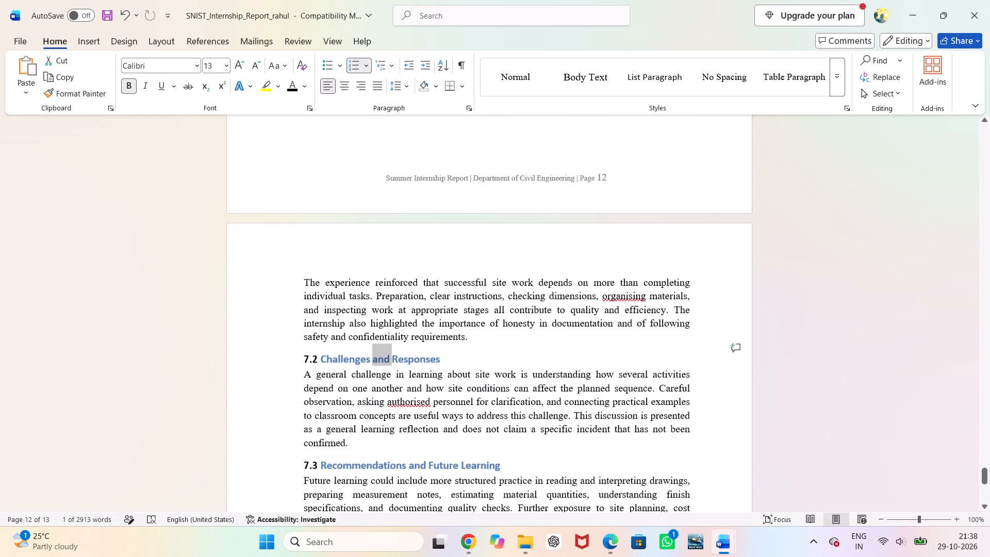
pyautogui.tripleClick(426, 359)
pyautogui.click(426, 359)
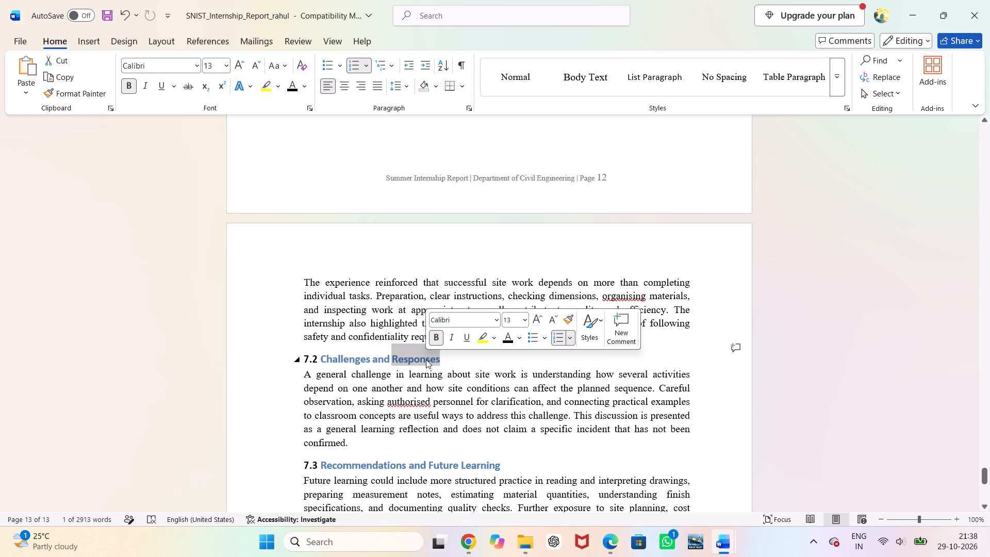
pyautogui.tripleClick(426, 359)
pyautogui.click(508, 336)
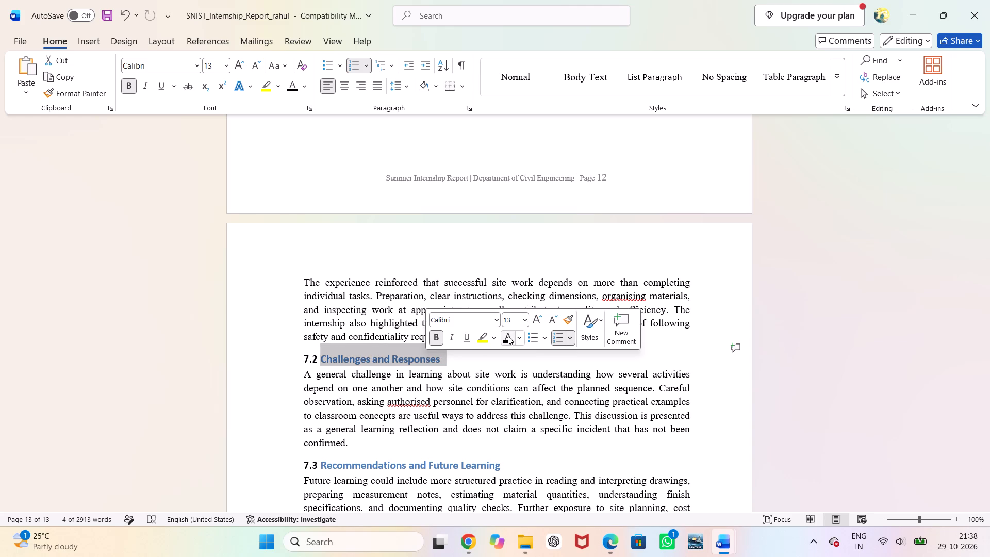
pyautogui.click(478, 374)
pyautogui.scroll(-4, 478, 374)
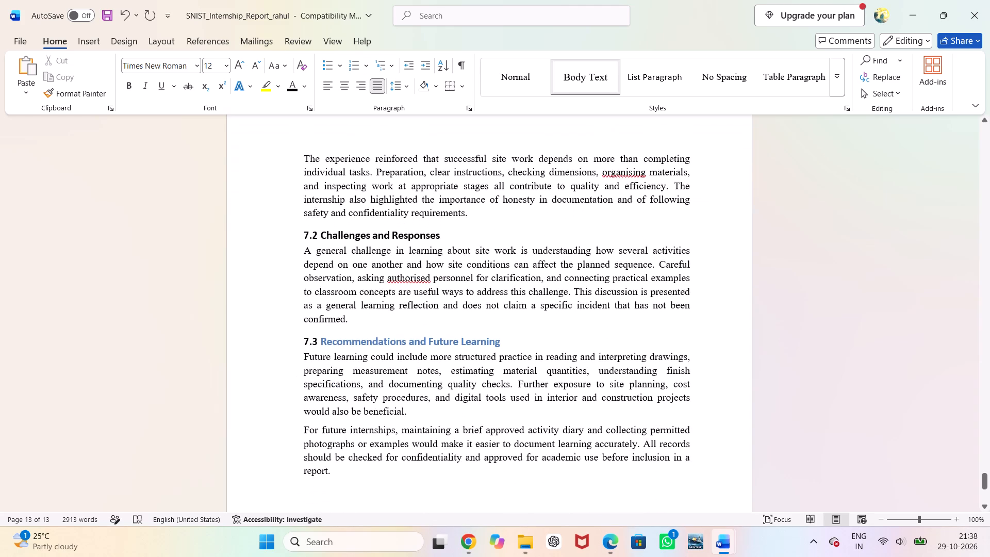
pyautogui.tripleClick(479, 343)
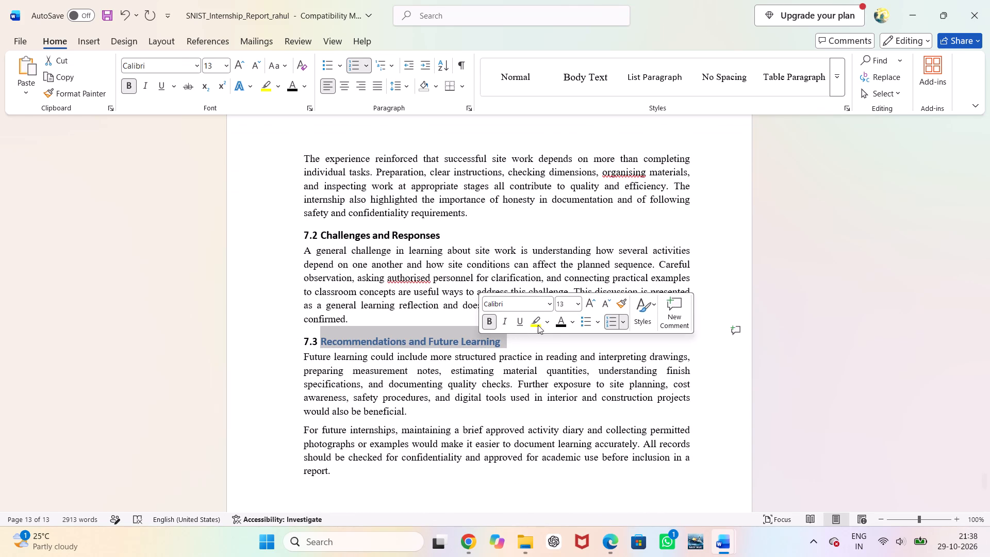
pyautogui.click(556, 324)
# Change the REFERENCES heading on the last page to black.
pyautogui.scroll(-2, 451, 389)
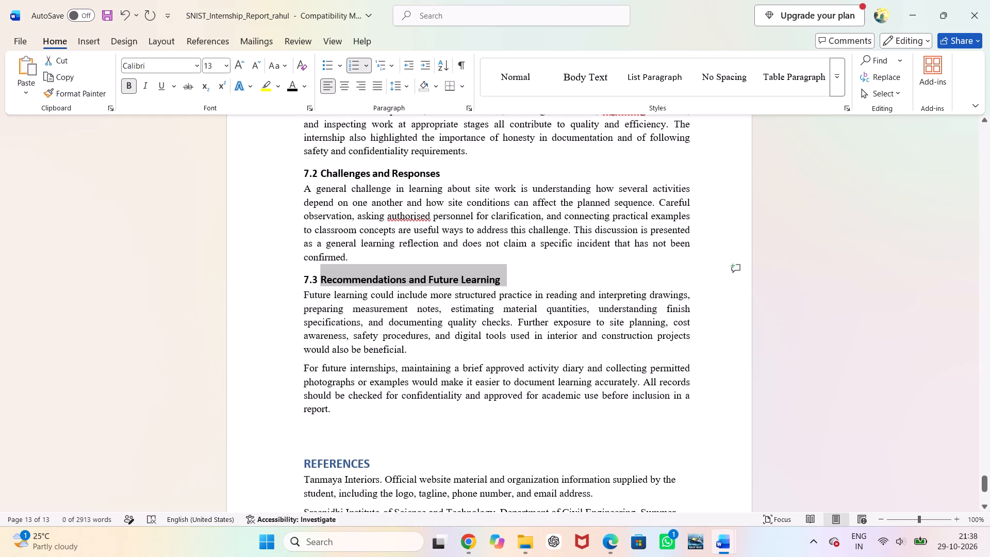
pyautogui.scroll(-3, 450, 389)
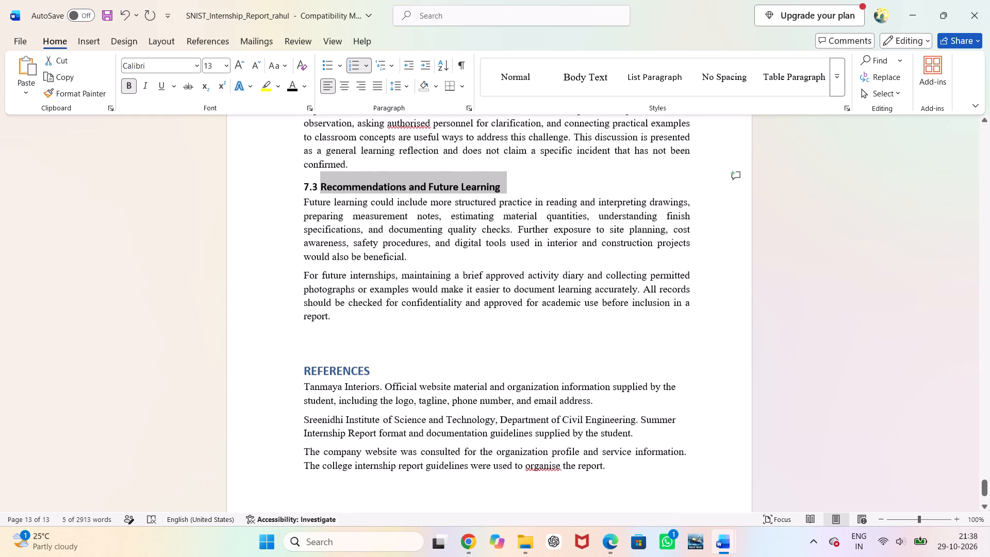
pyautogui.tripleClick(350, 373)
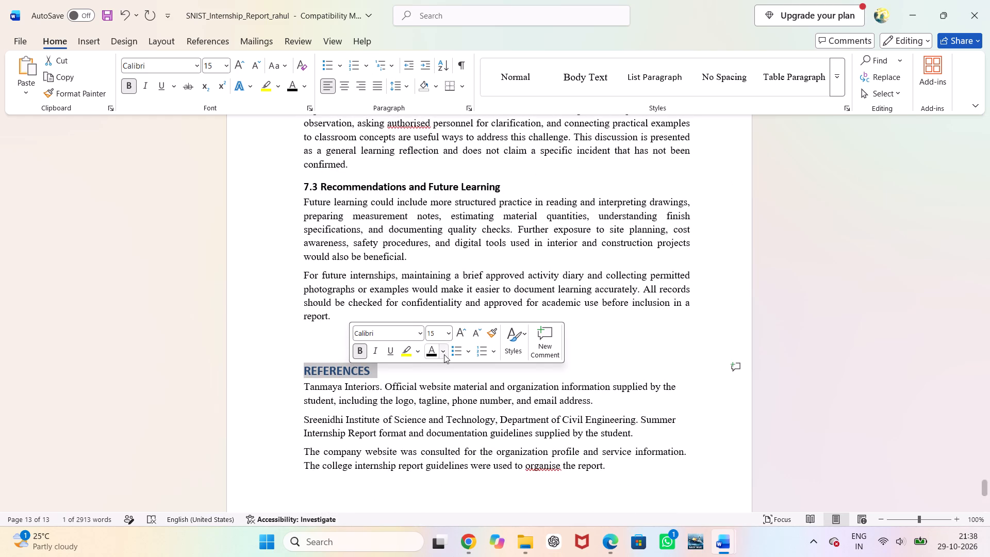
pyautogui.click(433, 351)
pyautogui.scroll(-10, 403, 411)
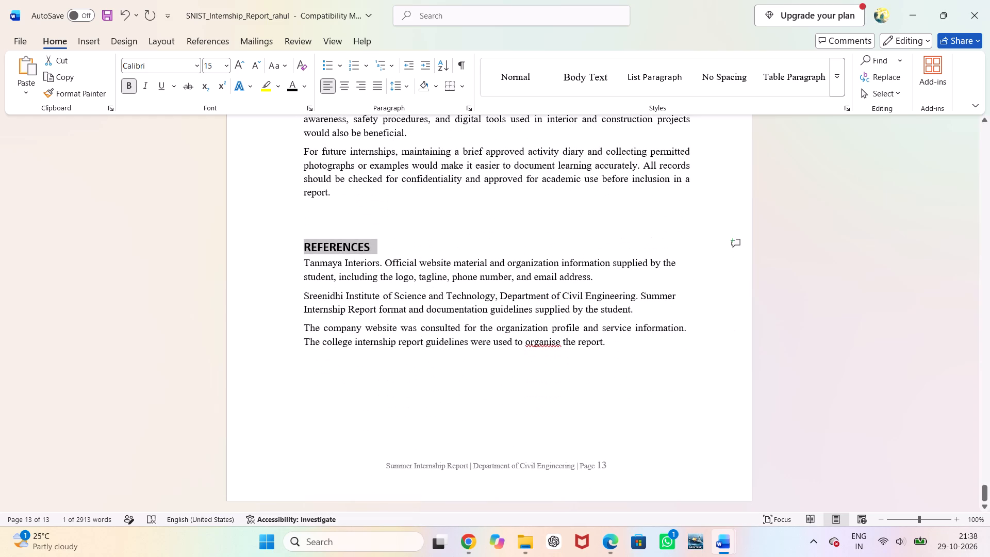
pyautogui.click(403, 411)
# Review the report's headings and page layout from the References page back to the Student Declaration page.
pyautogui.scroll(10, 403, 411)
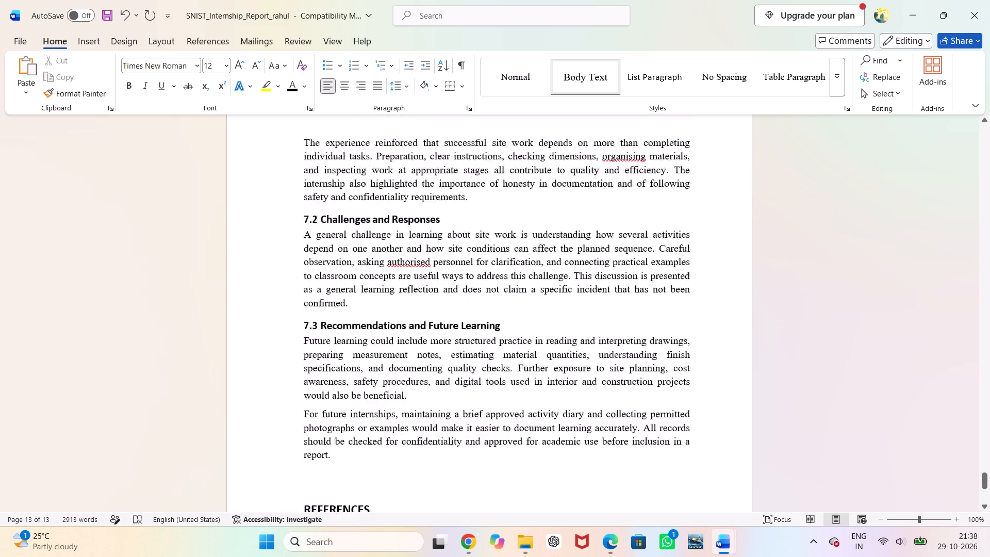
pyautogui.scroll(5, 403, 411)
pyautogui.scroll(20, 403, 411)
pyautogui.scroll(12, 403, 411)
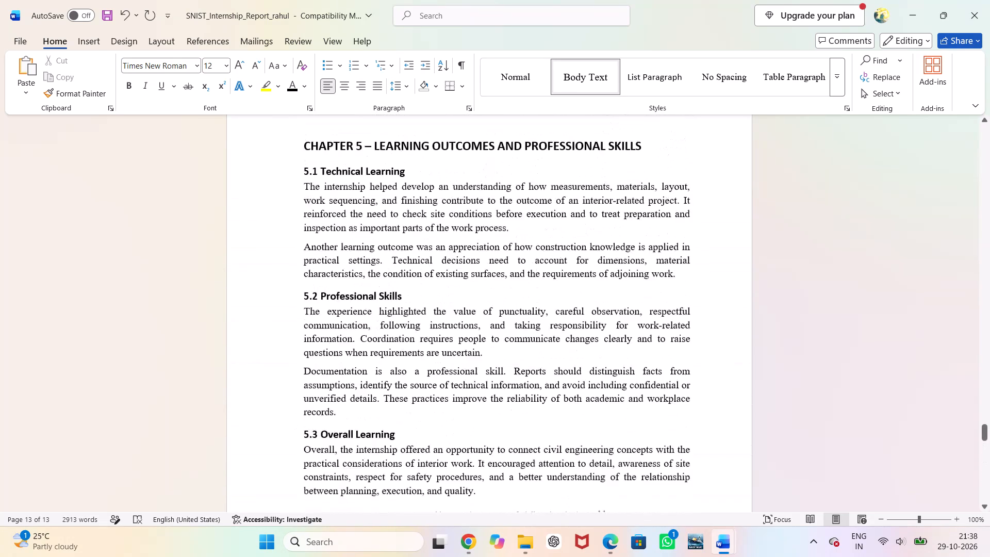
pyautogui.scroll(20, 403, 411)
pyautogui.scroll(11, 403, 411)
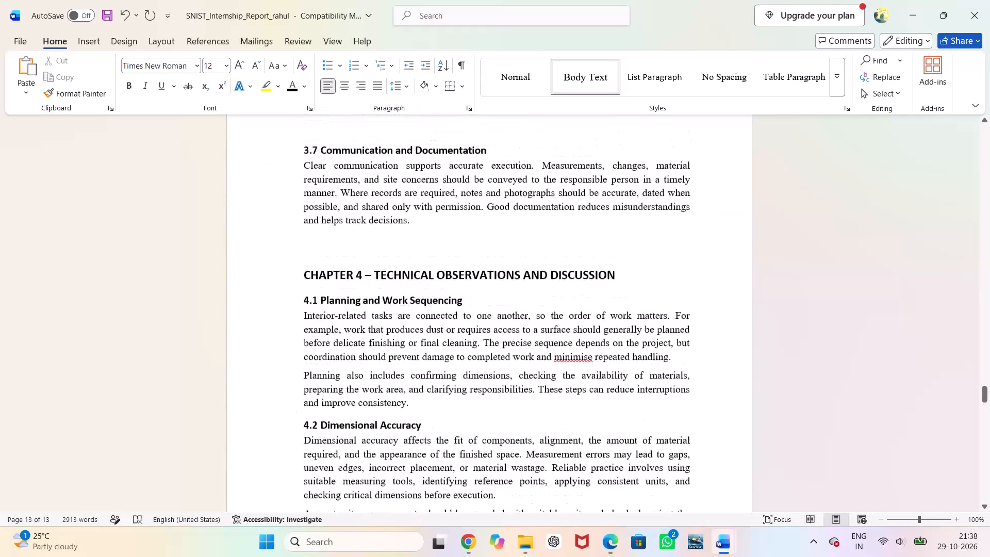
pyautogui.scroll(6, 403, 411)
pyautogui.scroll(20, 403, 411)
pyautogui.scroll(10, 403, 411)
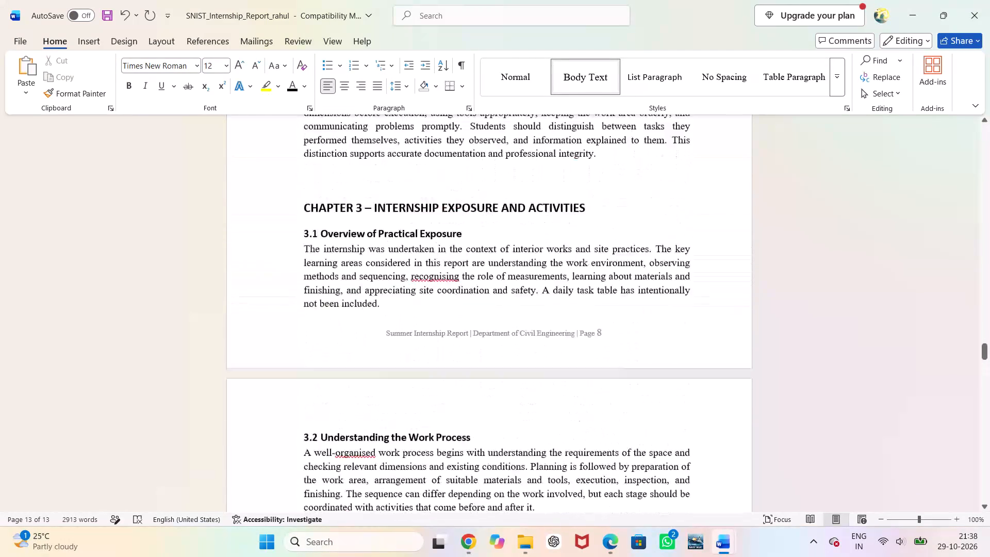
pyautogui.scroll(15, 403, 411)
pyautogui.scroll(14, 403, 411)
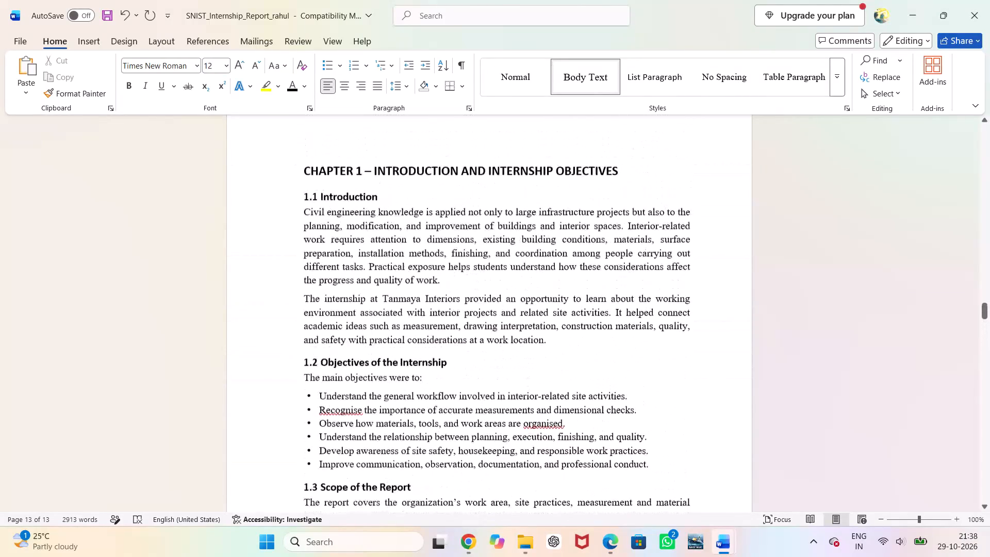
pyautogui.scroll(17, 403, 411)
pyautogui.scroll(4, 403, 411)
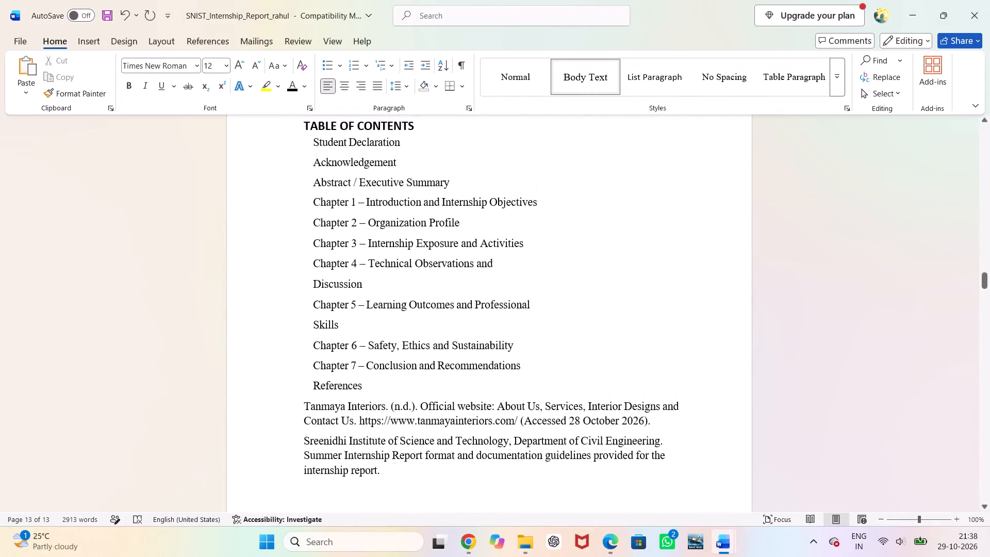
pyautogui.scroll(2, 403, 411)
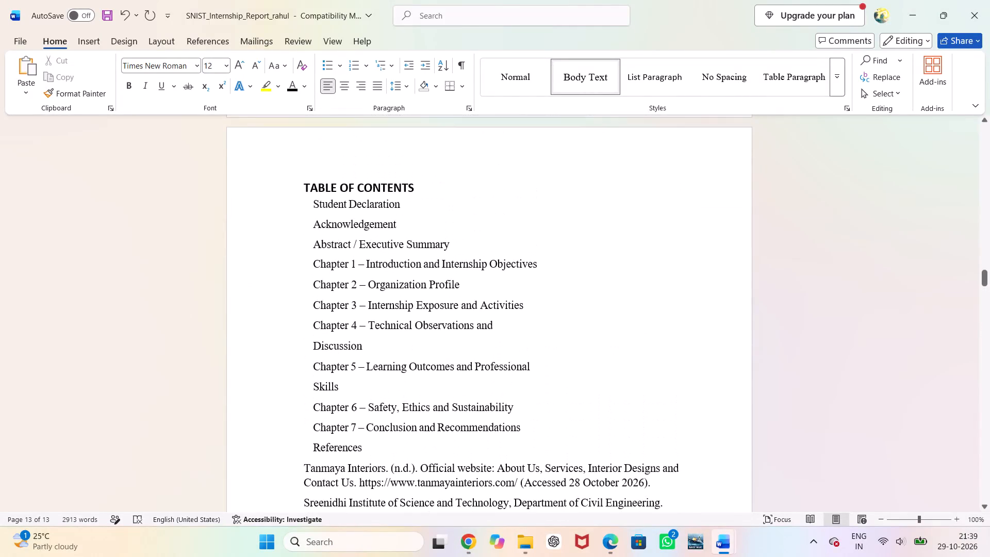
pyautogui.scroll(-5, 403, 411)
pyautogui.scroll(18, 403, 411)
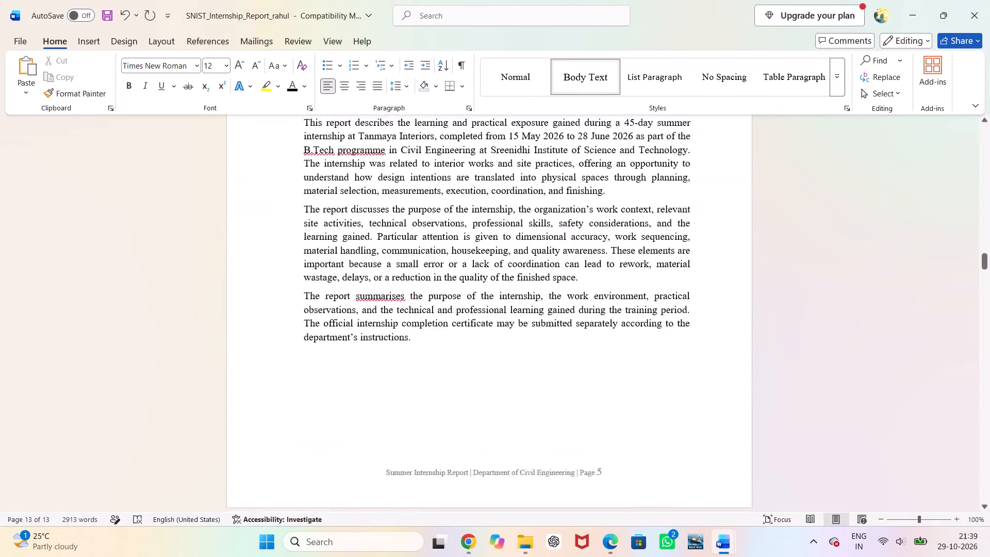
pyautogui.scroll(11, 417, 405)
pyautogui.scroll(16, 417, 405)
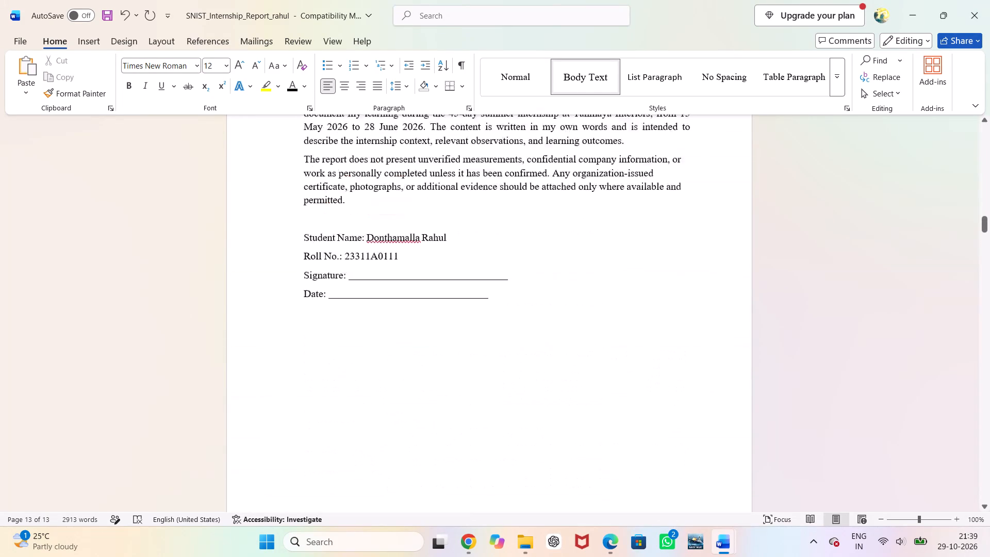
pyautogui.scroll(7, 419, 406)
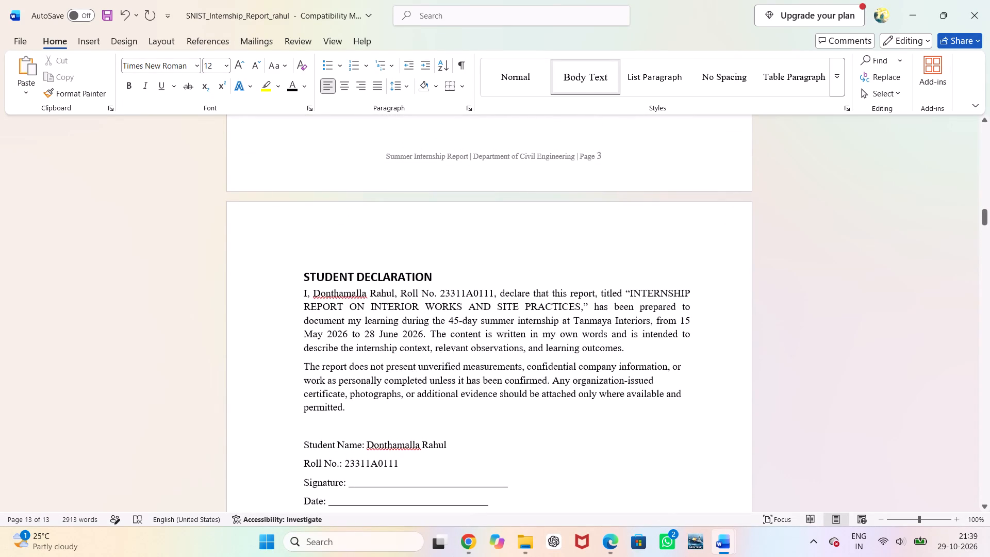
# Add a blank line below Signature of Supervisor and another above the Note on the internship organization certificate page.
pyautogui.scroll(-2, 556, 412)
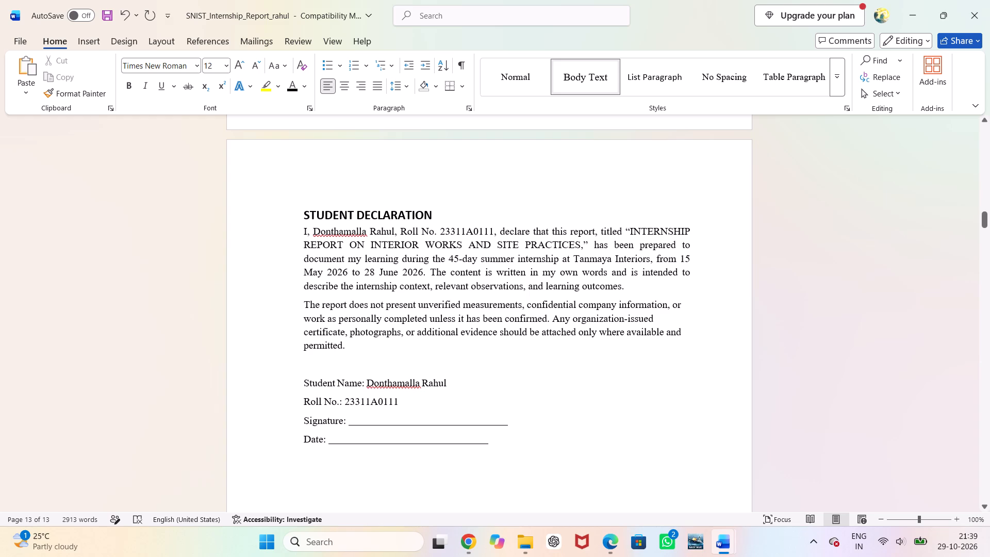
pyautogui.scroll(20, 402, 431)
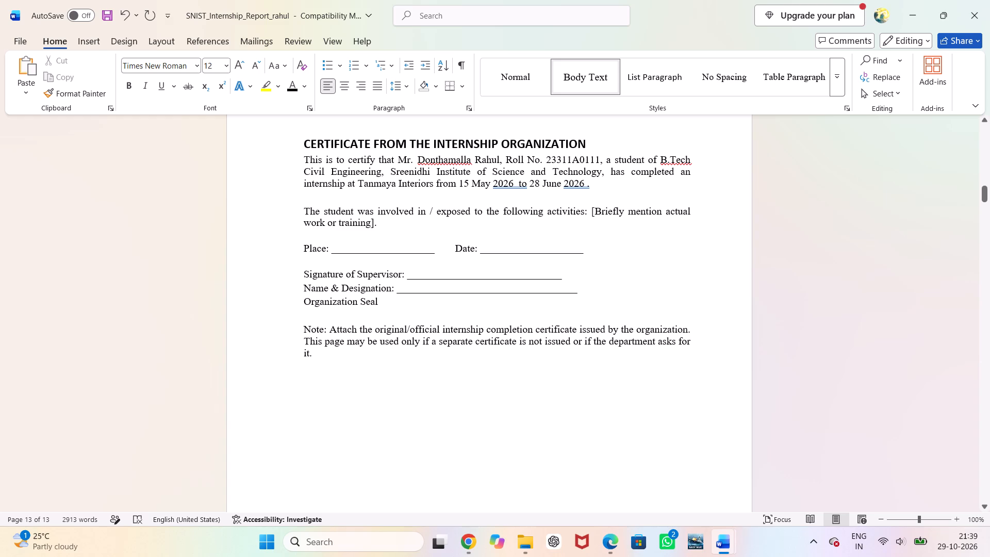
pyautogui.click(572, 280)
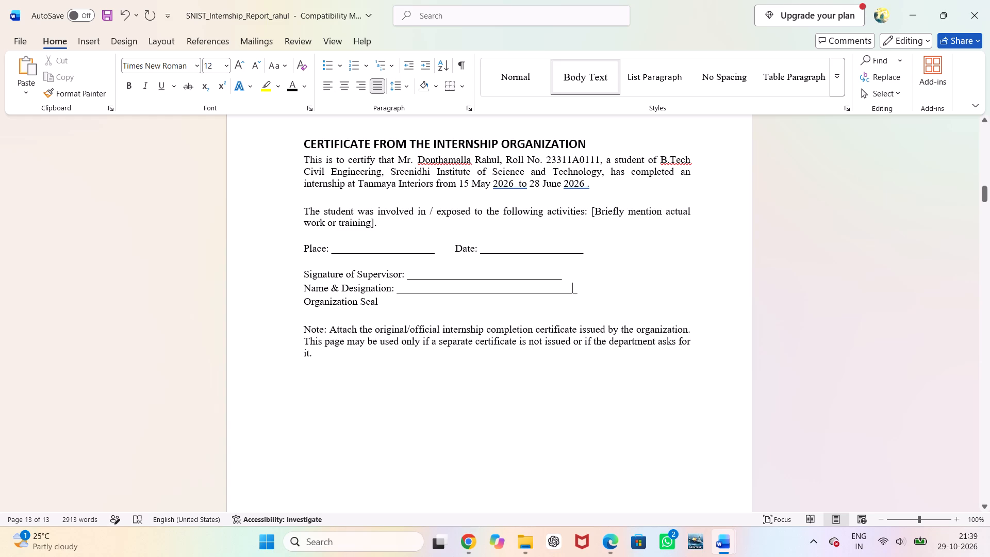
pyautogui.click(570, 274)
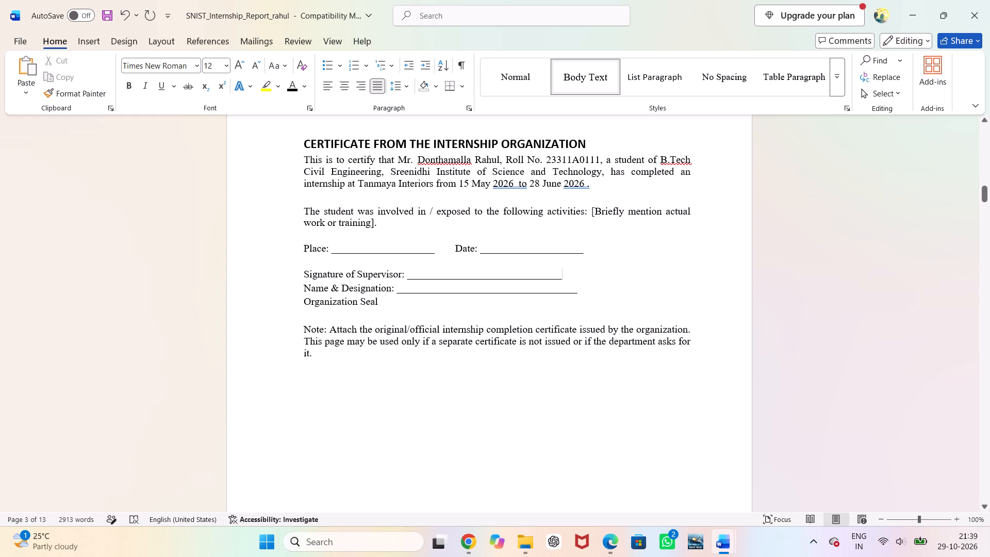
pyautogui.press('Return')
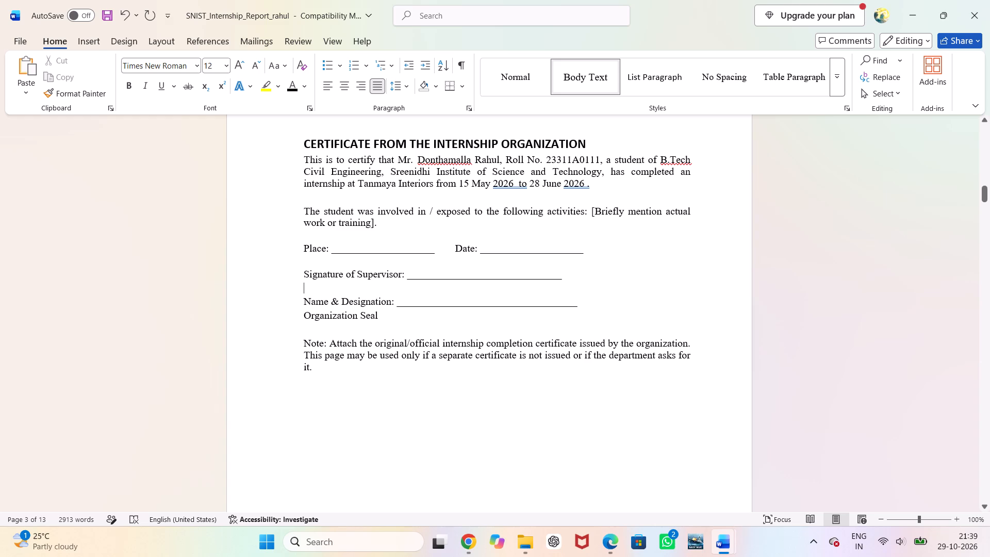
pyautogui.click(445, 330)
pyautogui.press('Return')
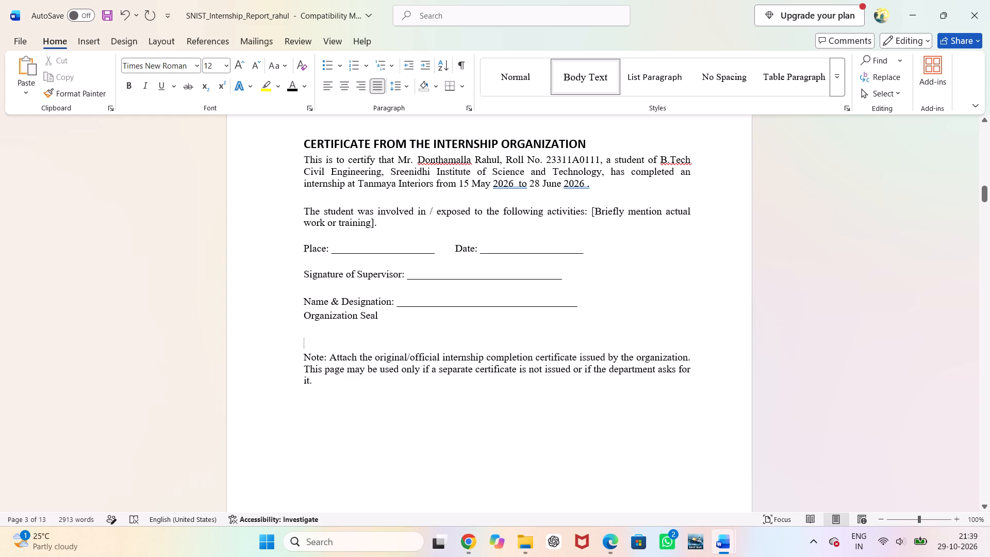
# Review the layout of the two title pages that precede the internship organization certificate.
pyautogui.scroll(7, 536, 274)
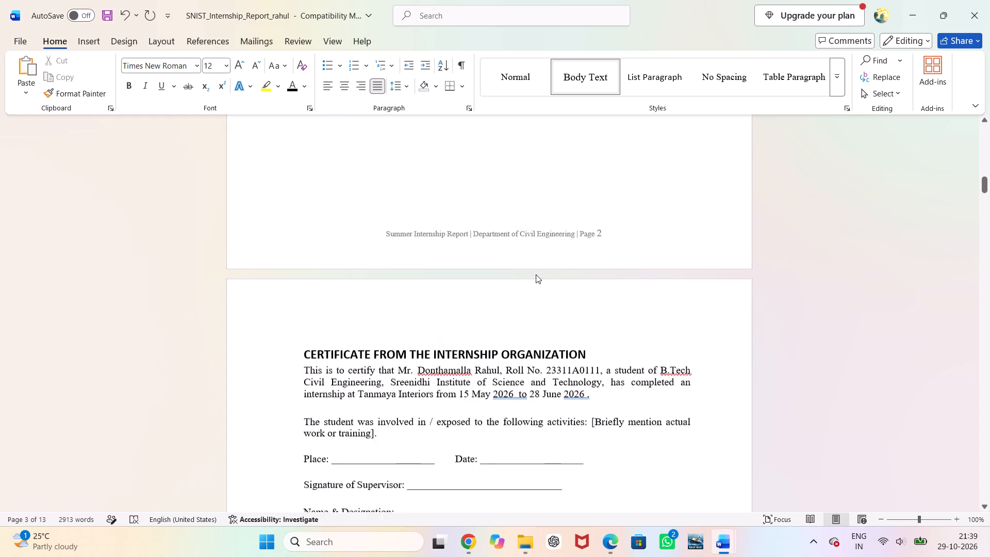
pyautogui.scroll(19, 536, 274)
pyautogui.scroll(-3, 536, 274)
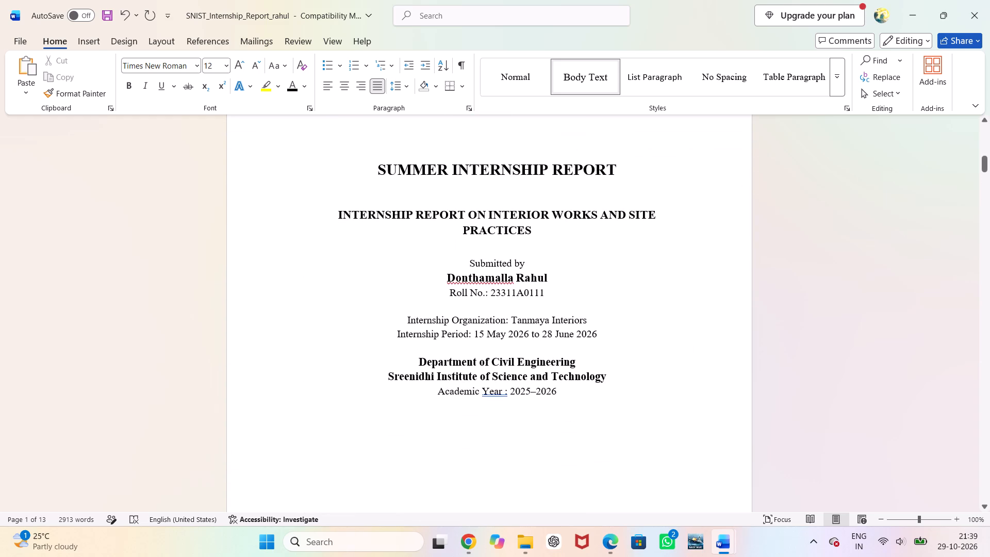
pyautogui.scroll(5, 536, 274)
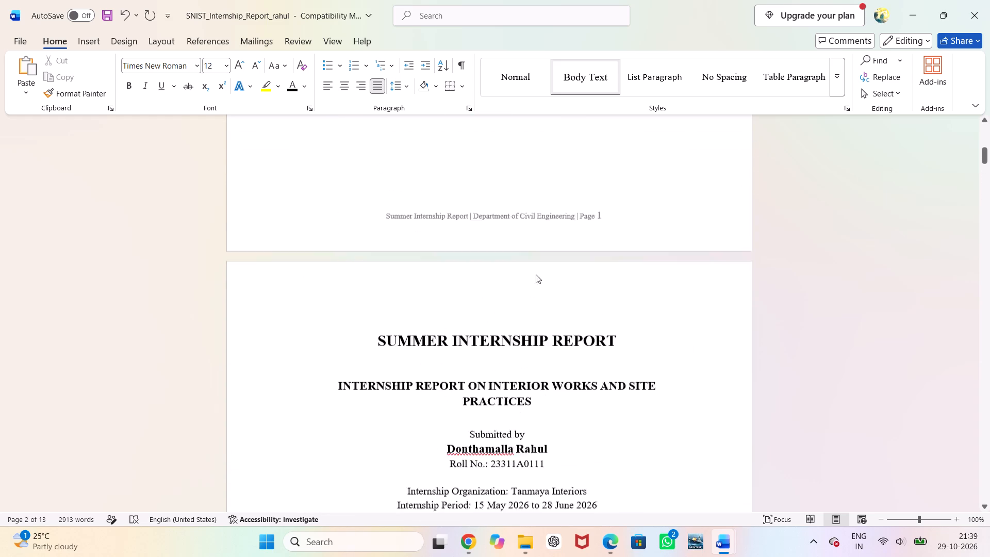
pyautogui.scroll(20, 536, 274)
pyautogui.scroll(-4, 536, 274)
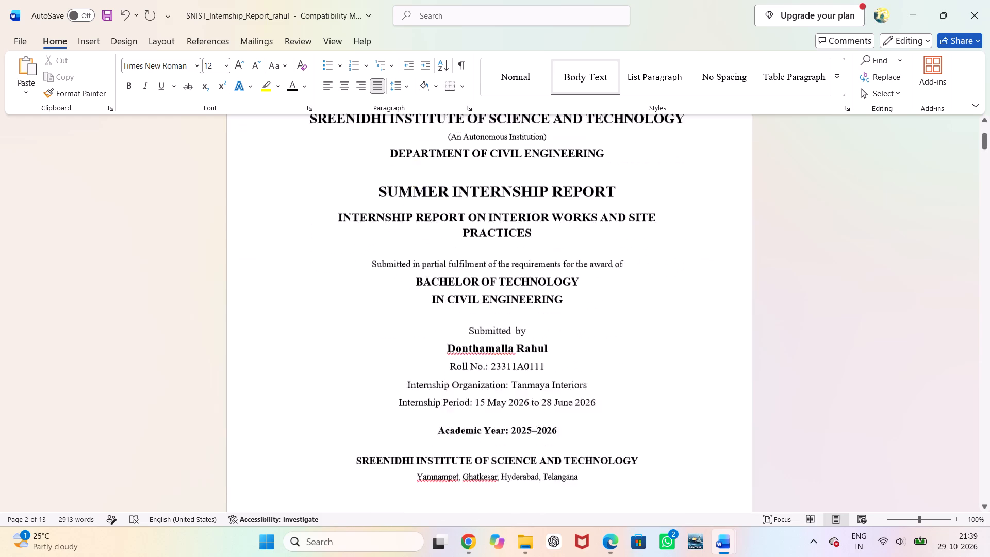
# Delete the footer text "Summer Internship Report | Department of Civil Engineering | Page" on page 1, keeping only the page number.
pyautogui.scroll(-15, 536, 274)
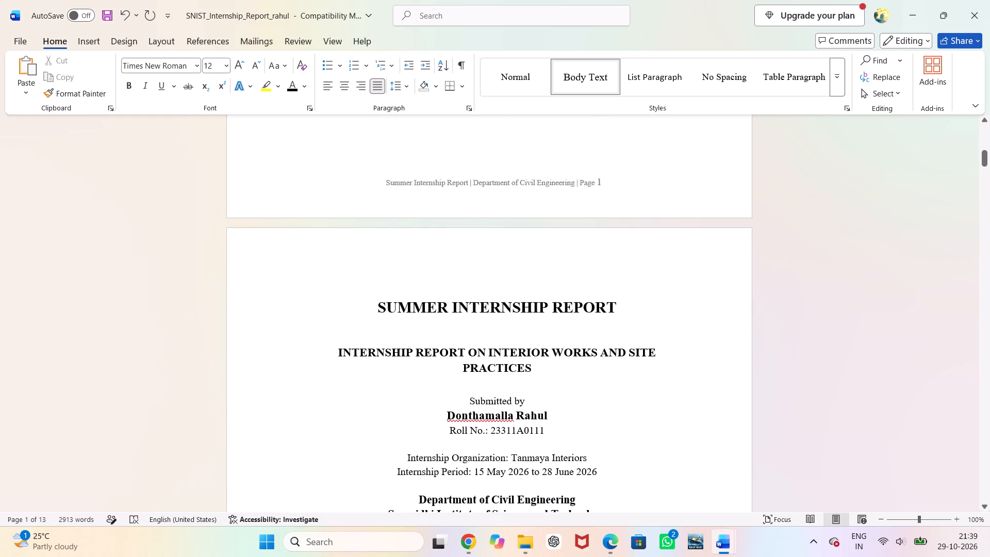
pyautogui.click(589, 184)
pyautogui.scroll(4, 569, 256)
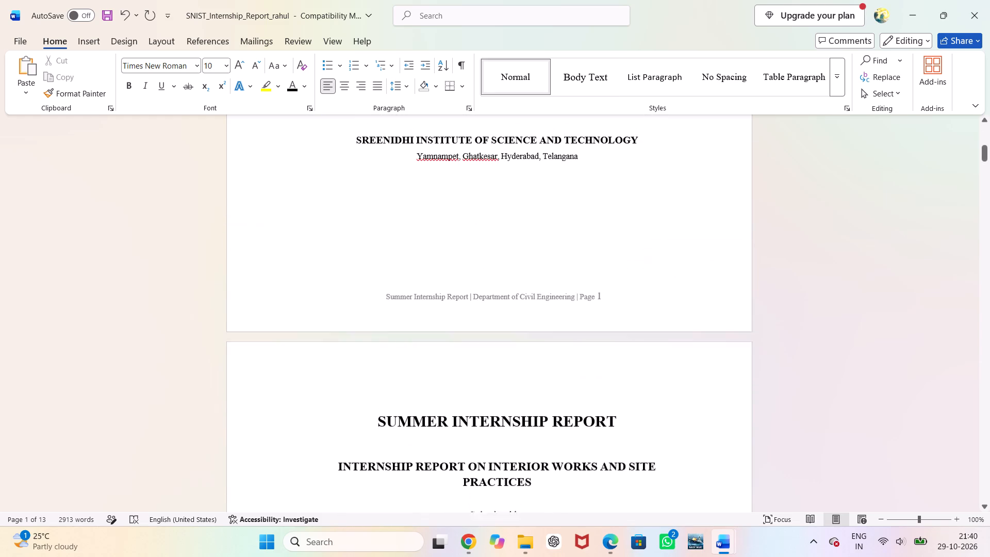
pyautogui.doubleClick(552, 304)
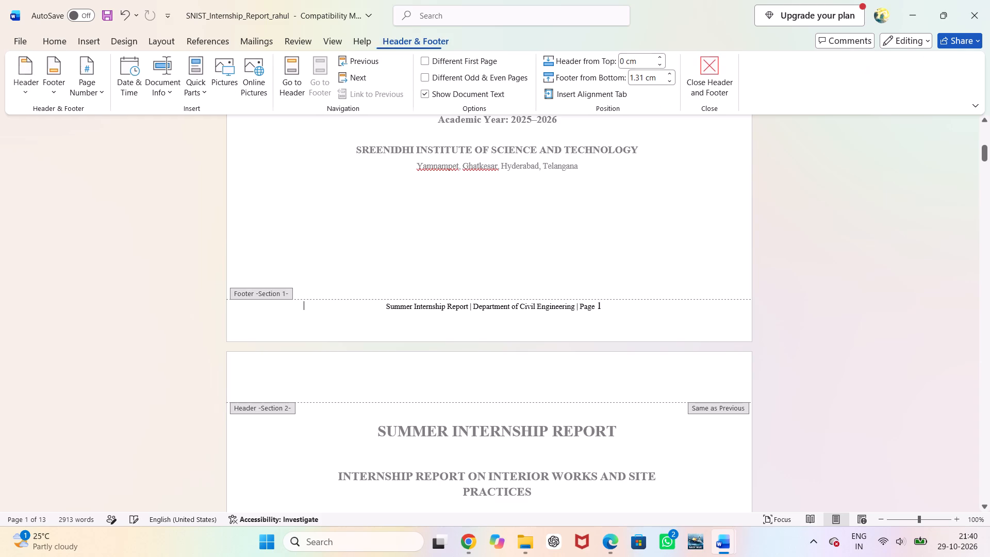
pyautogui.click(596, 306)
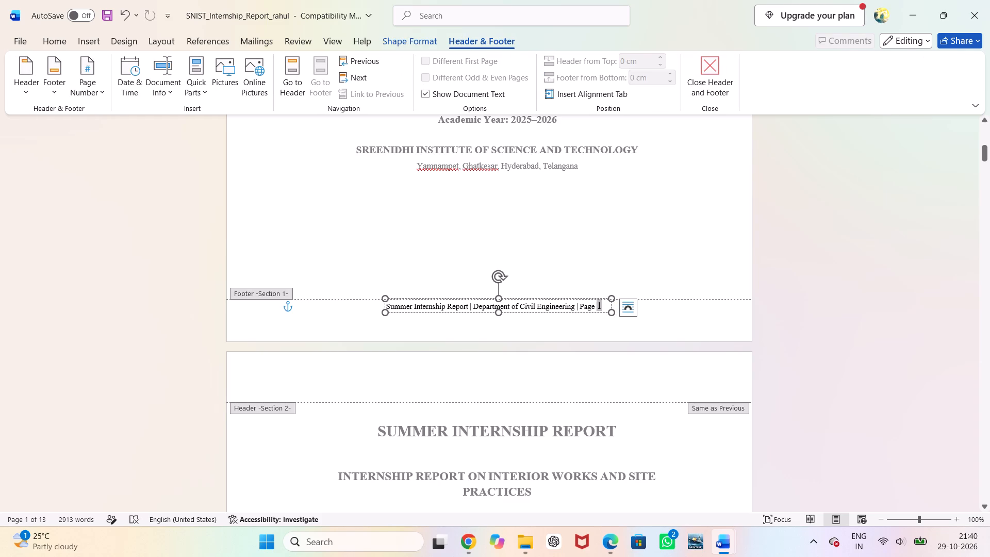
pyautogui.click(595, 305)
pyautogui.moveTo(595, 305); pyautogui.dragTo(566, 306)
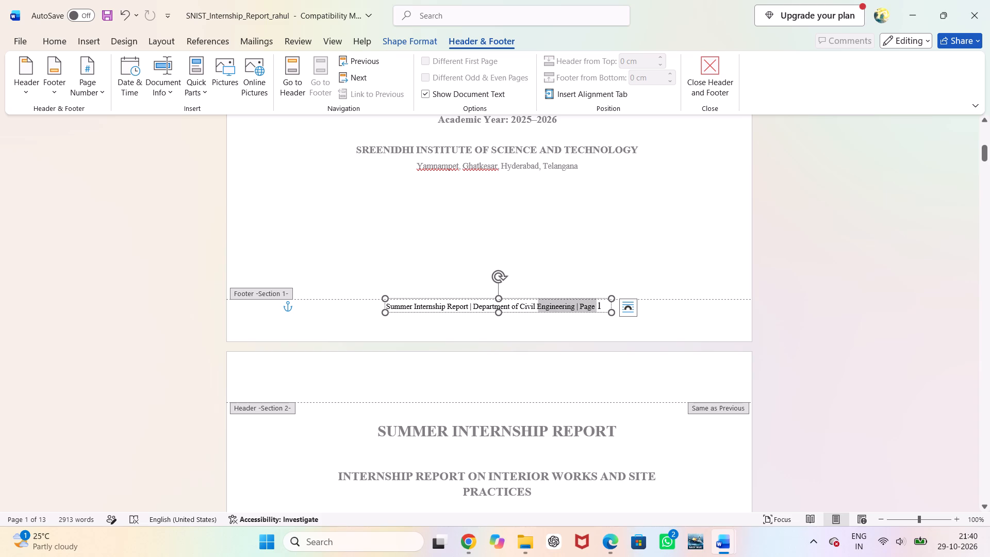
pyautogui.moveTo(566, 306); pyautogui.dragTo(459, 303)
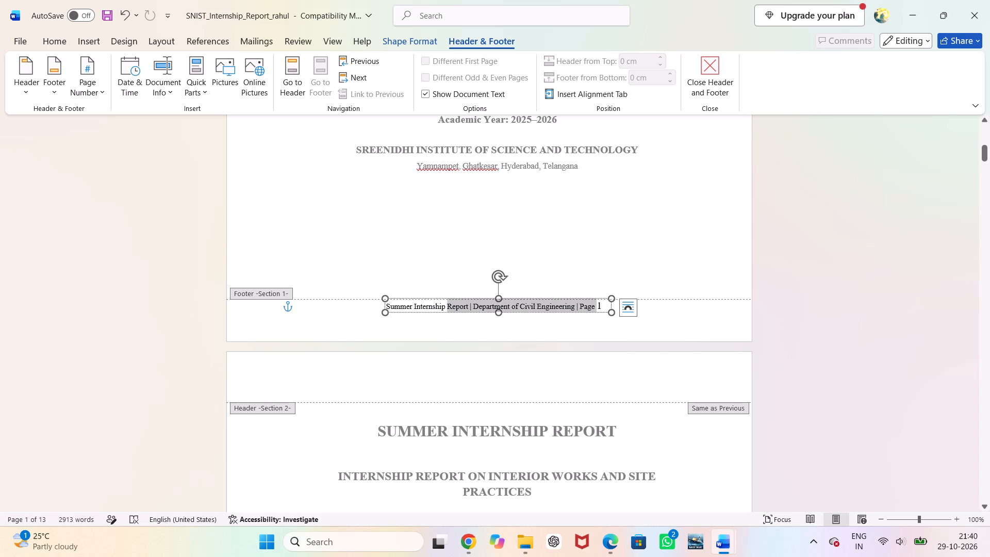
pyautogui.moveTo(459, 303); pyautogui.dragTo(392, 301)
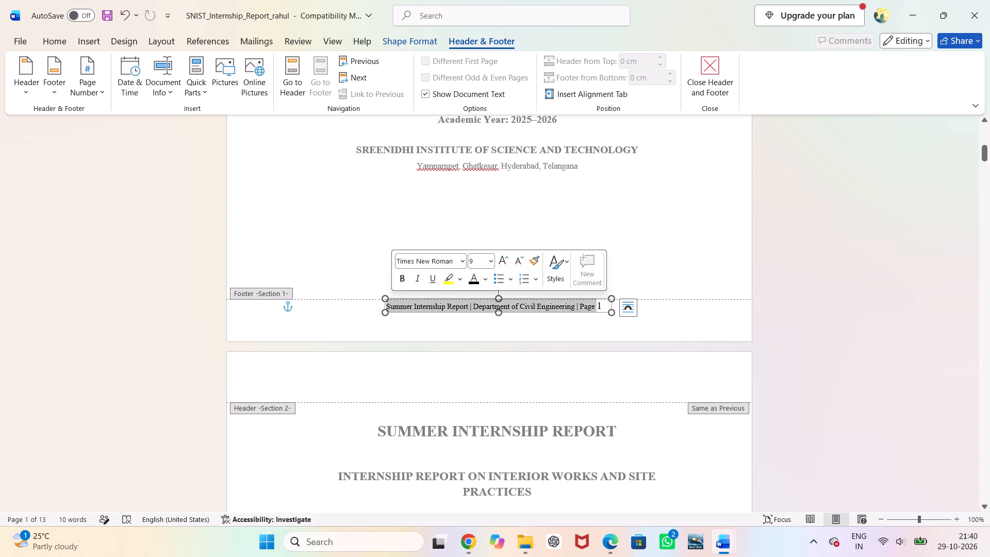
pyautogui.press('BackSpace')
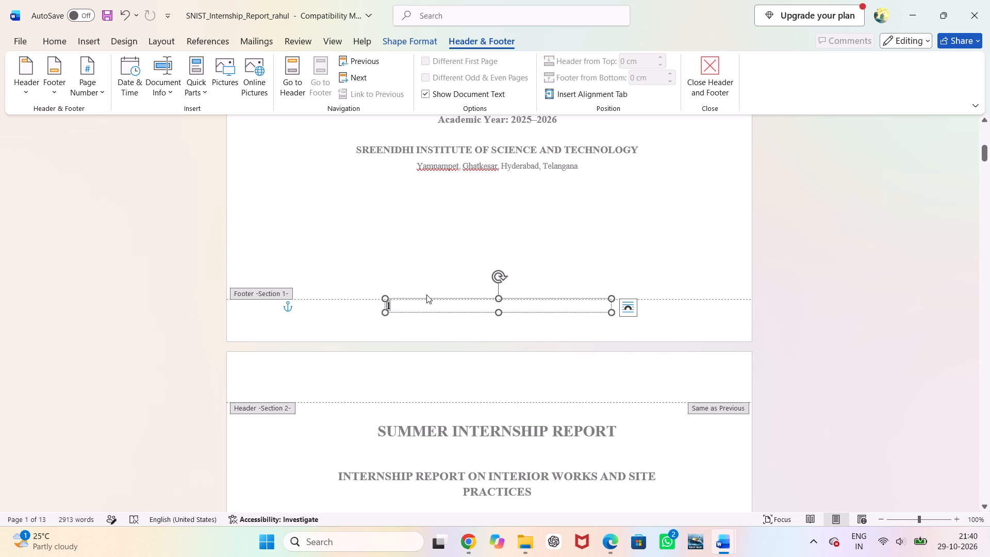
pyautogui.click(433, 329)
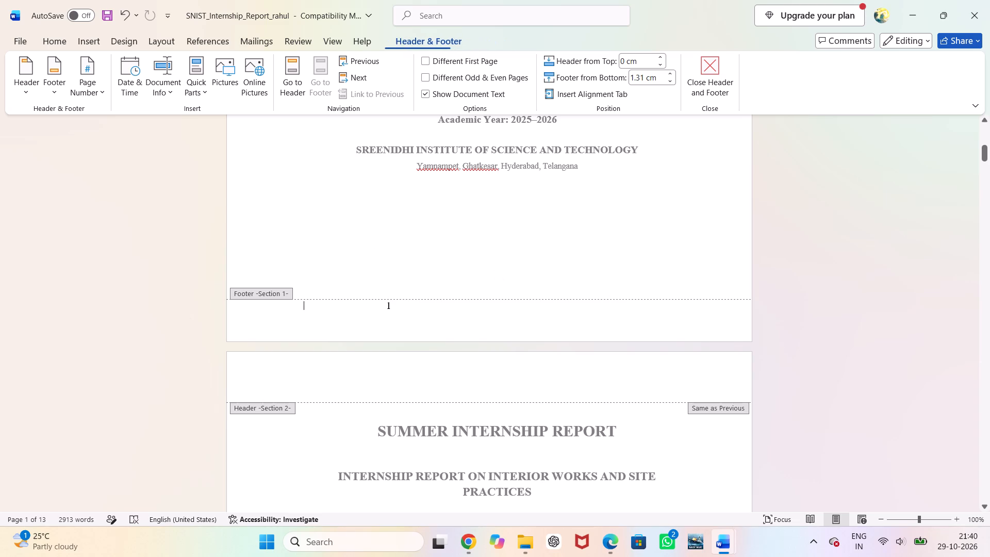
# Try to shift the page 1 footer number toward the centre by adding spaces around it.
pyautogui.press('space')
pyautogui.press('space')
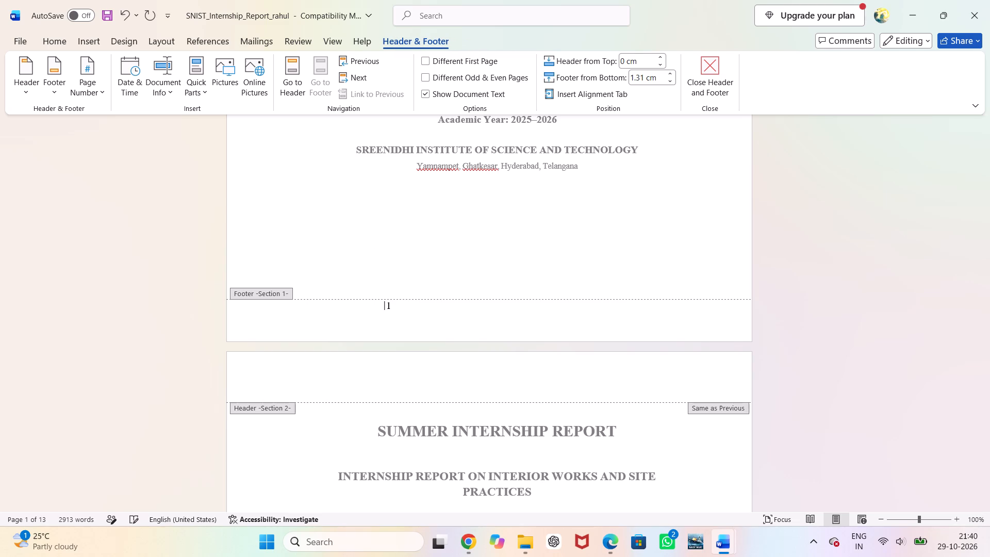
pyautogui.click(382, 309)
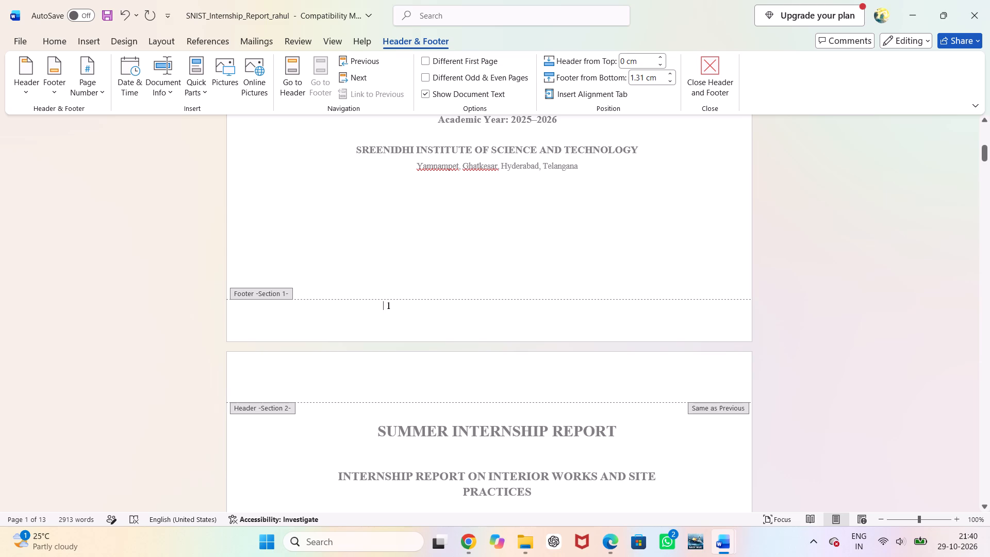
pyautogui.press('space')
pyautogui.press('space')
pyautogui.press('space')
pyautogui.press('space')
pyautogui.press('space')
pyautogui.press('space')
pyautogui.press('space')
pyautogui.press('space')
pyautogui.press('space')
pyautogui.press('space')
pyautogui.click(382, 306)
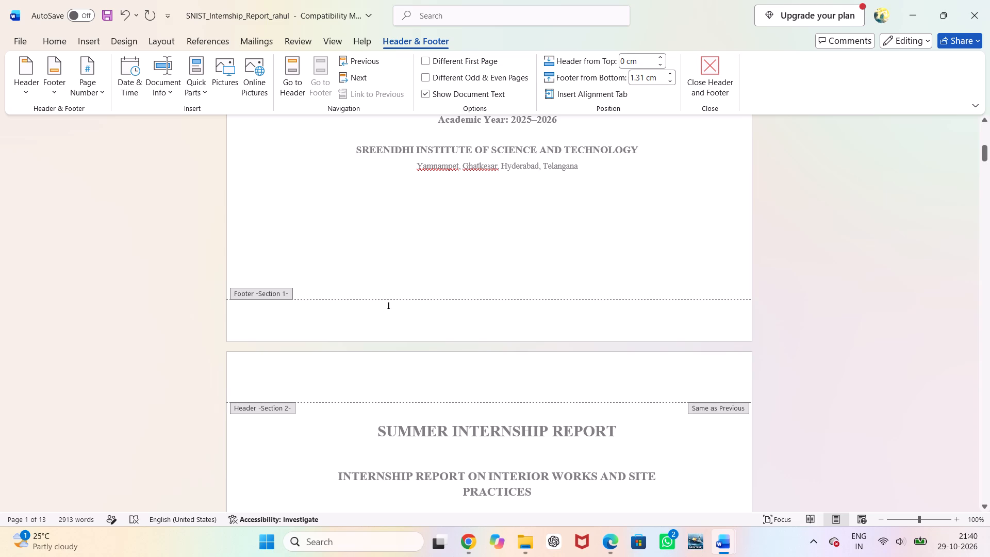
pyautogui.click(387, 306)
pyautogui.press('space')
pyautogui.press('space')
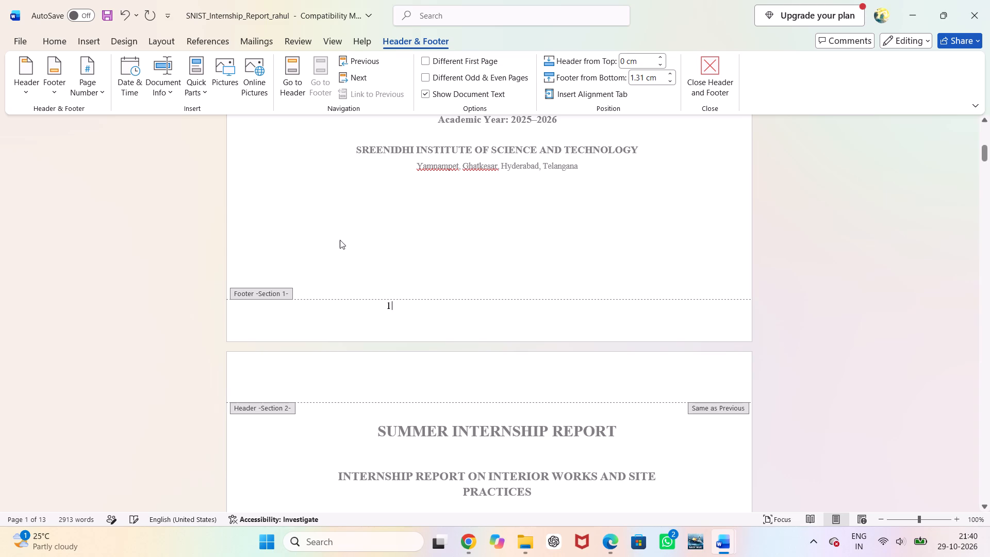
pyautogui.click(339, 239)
# Centre-align the footer paragraph on page 1.
pyautogui.click(61, 38)
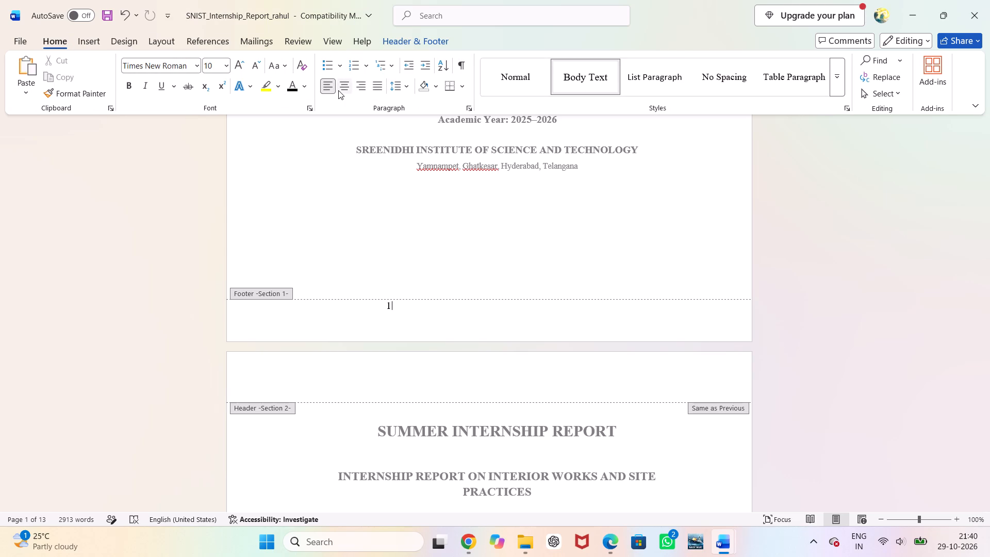
pyautogui.click(338, 90)
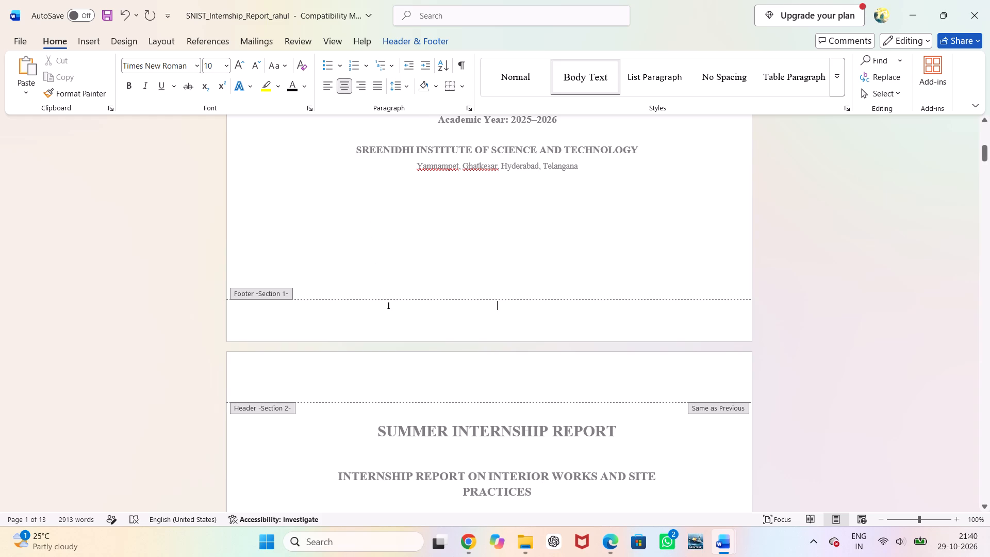
pyautogui.click(383, 308)
pyautogui.click(339, 89)
# Shrink the page 1 footer's page-number text box to fit the number and move it to the page's horizontal centre.
pyautogui.click(387, 305)
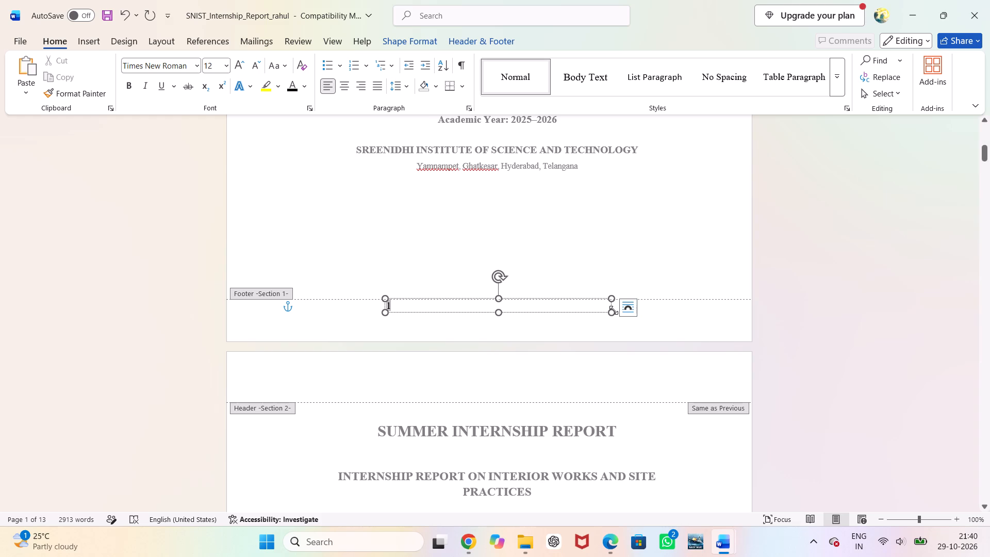
pyautogui.moveTo(611, 311); pyautogui.dragTo(455, 308)
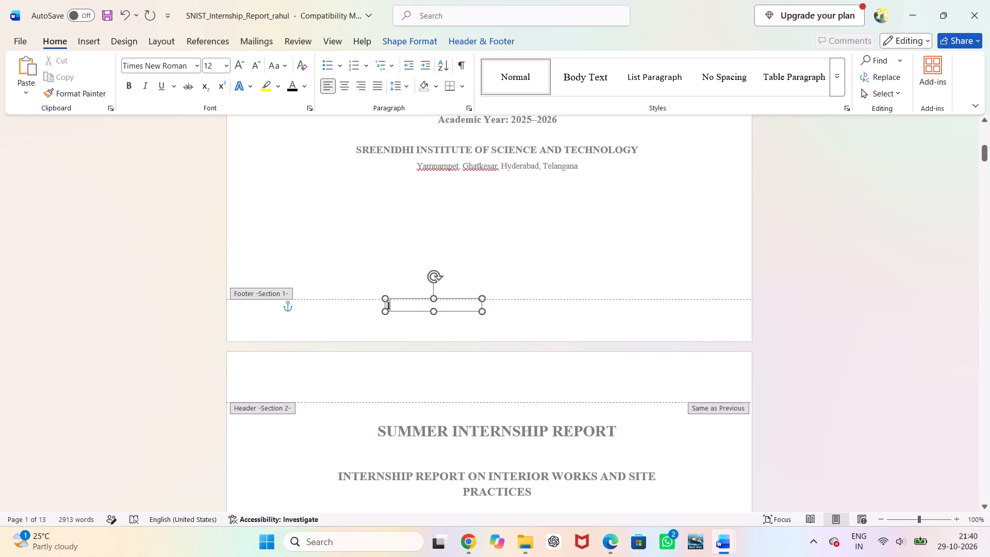
pyautogui.moveTo(455, 308); pyautogui.dragTo(395, 307)
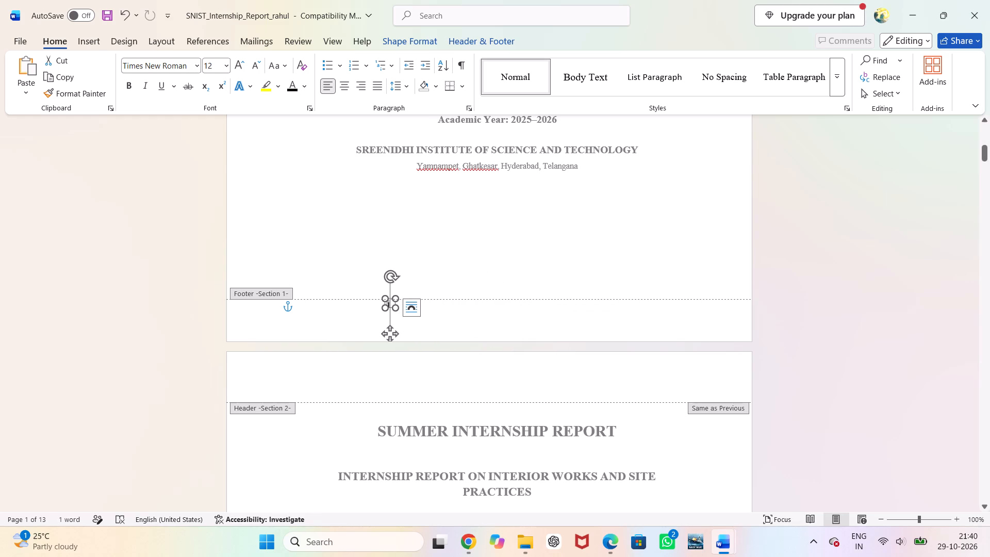
pyautogui.moveTo(389, 336); pyautogui.dragTo(465, 343)
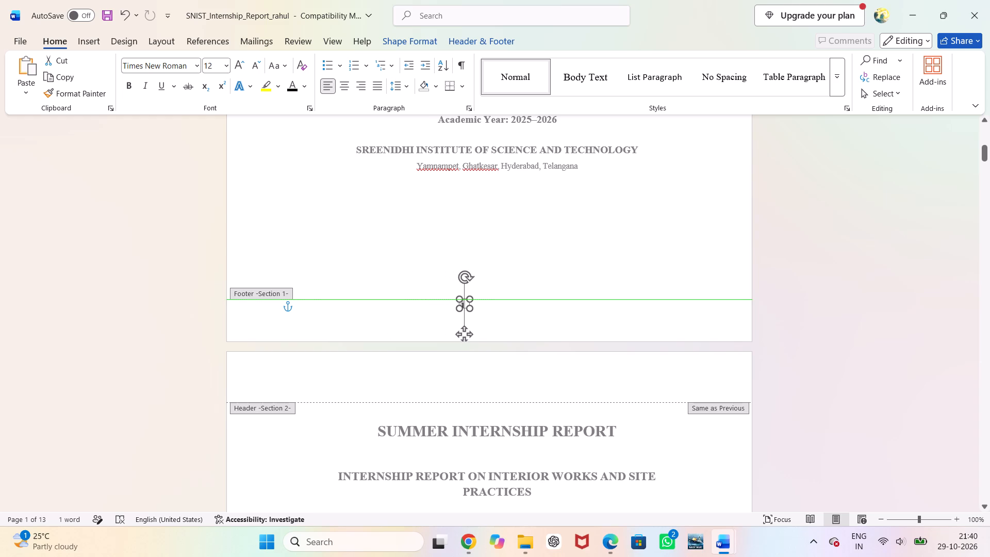
pyautogui.moveTo(465, 343); pyautogui.dragTo(495, 348)
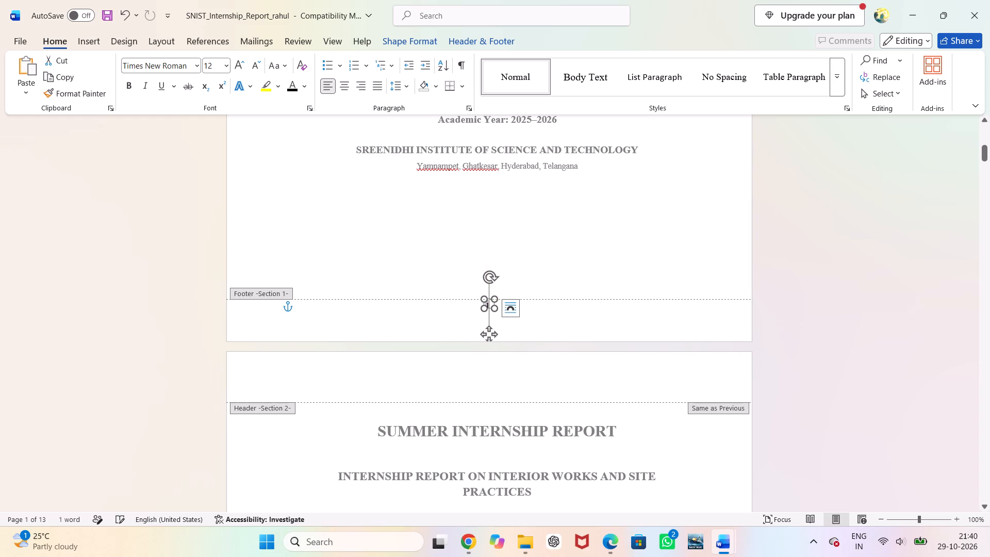
pyautogui.click(527, 363)
pyautogui.scroll(-6, 507, 352)
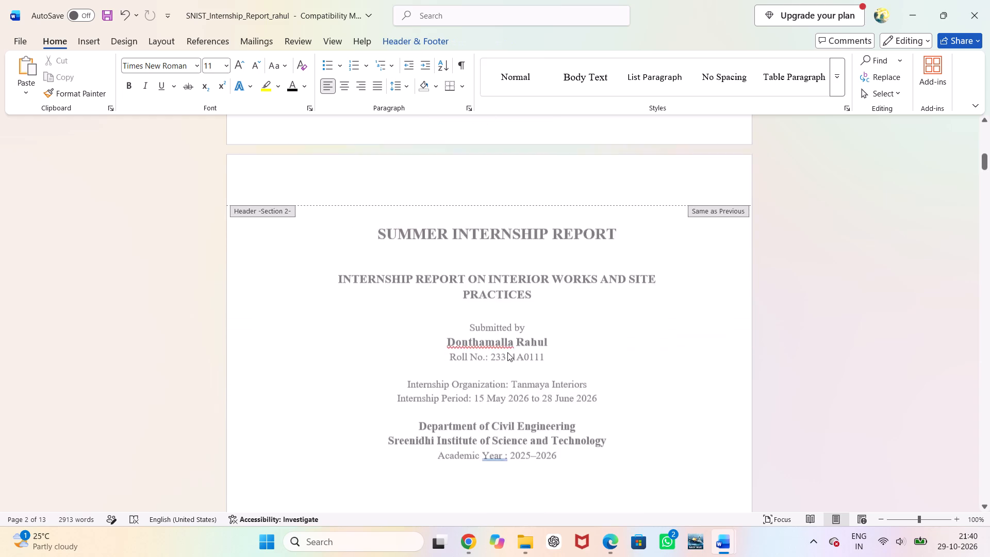
# Enlarge the page-number text box in the page 2 footer so the whole digit fits inside it.
pyautogui.scroll(-15, 507, 352)
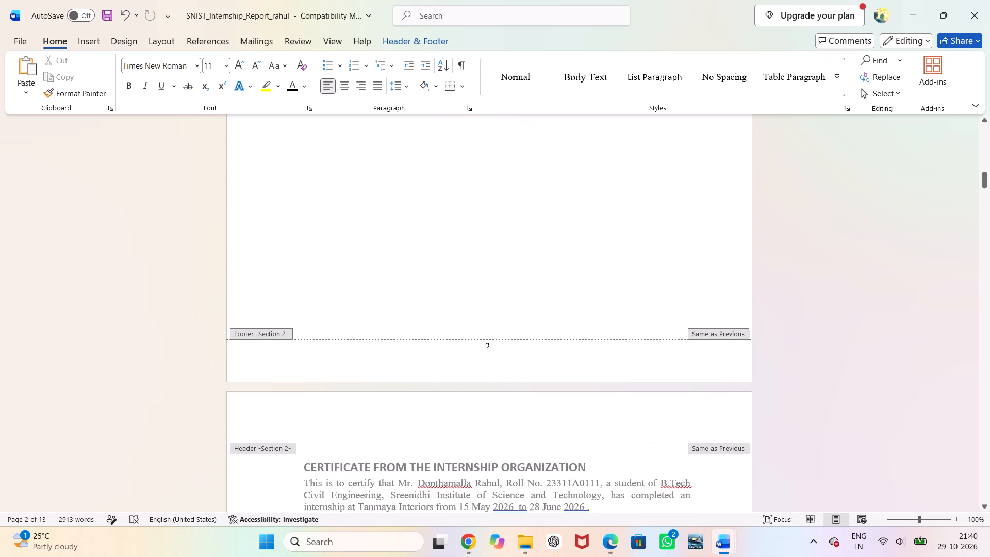
pyautogui.click(493, 348)
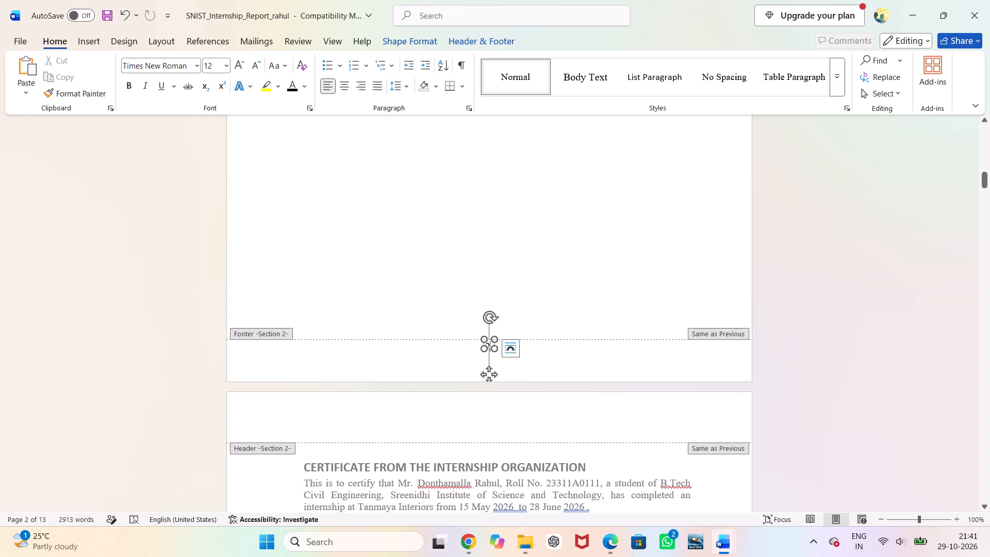
pyautogui.click(485, 351)
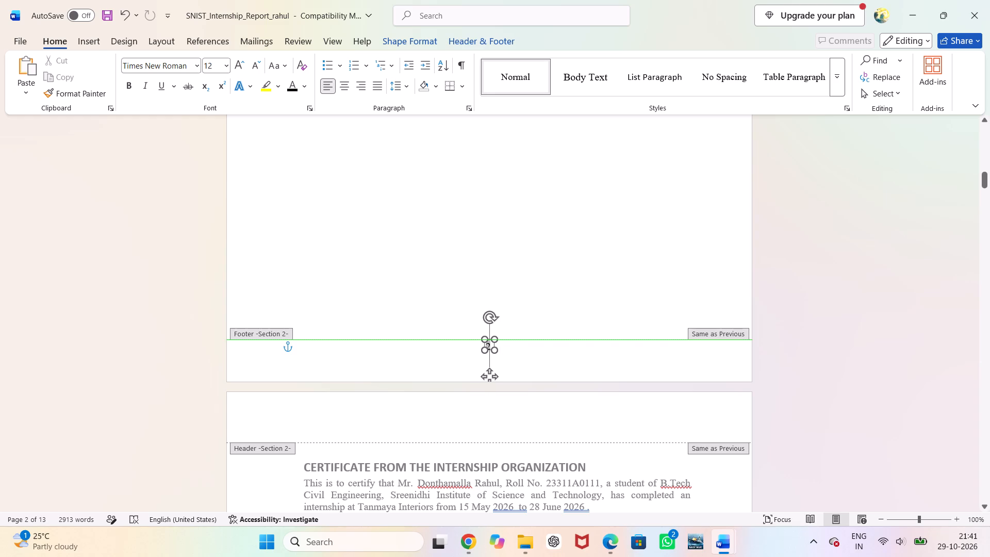
pyautogui.click(517, 372)
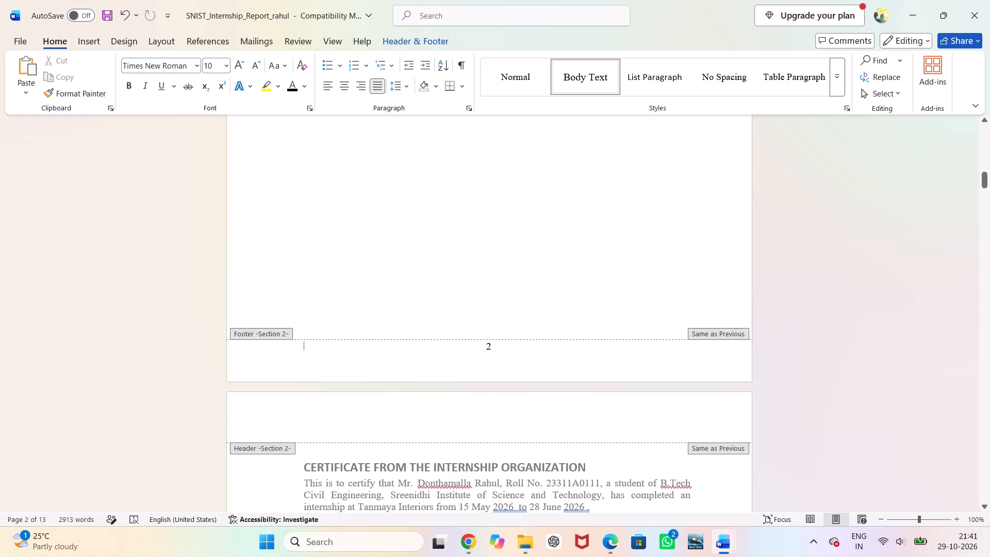
# Widen the page-number text box in the page 10 footer so that both digits fit.
pyautogui.scroll(-19, 506, 380)
pyautogui.scroll(-7, 506, 380)
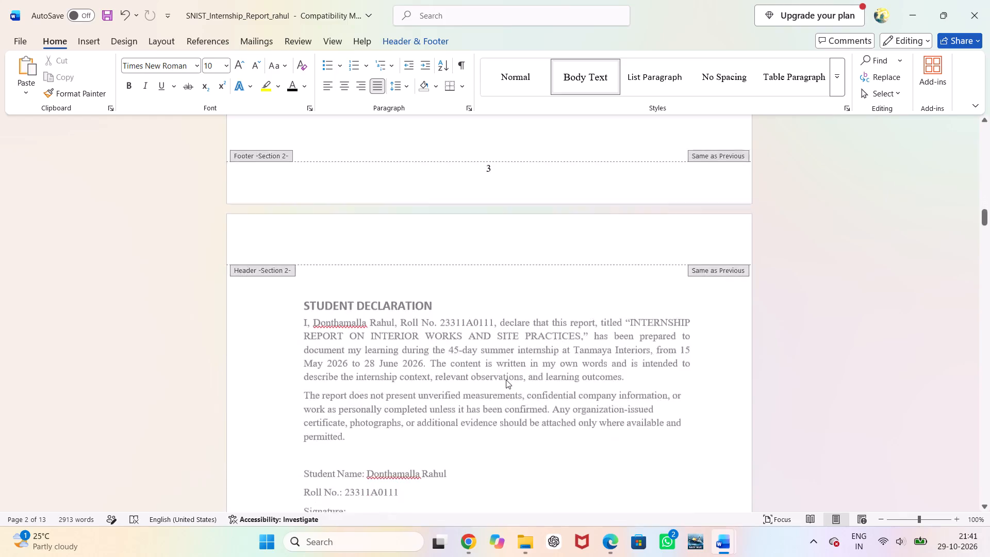
pyautogui.scroll(-20, 506, 380)
pyautogui.scroll(-19, 506, 380)
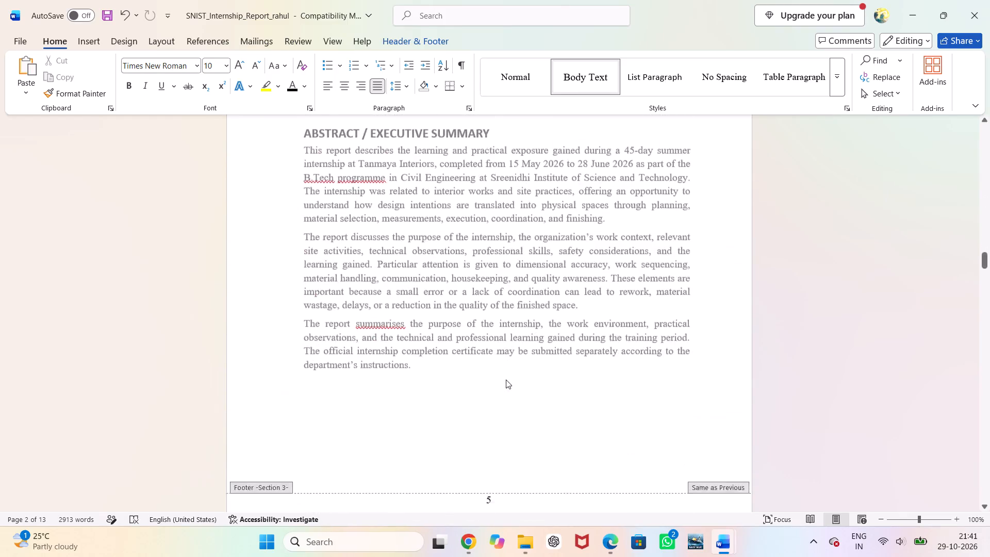
pyautogui.scroll(-4, 506, 380)
pyautogui.scroll(-20, 506, 380)
pyautogui.scroll(-4, 506, 380)
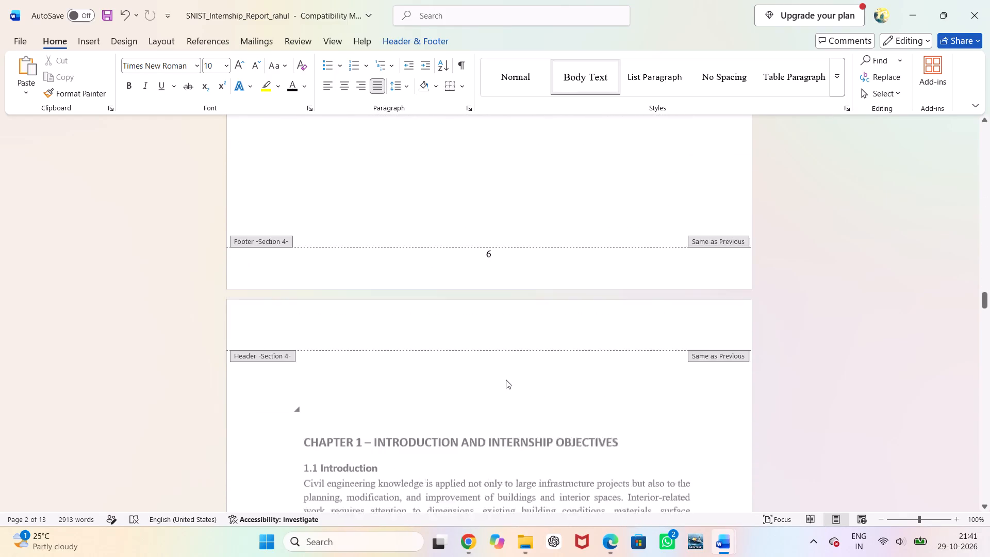
pyautogui.scroll(-20, 506, 380)
pyautogui.scroll(-7, 506, 380)
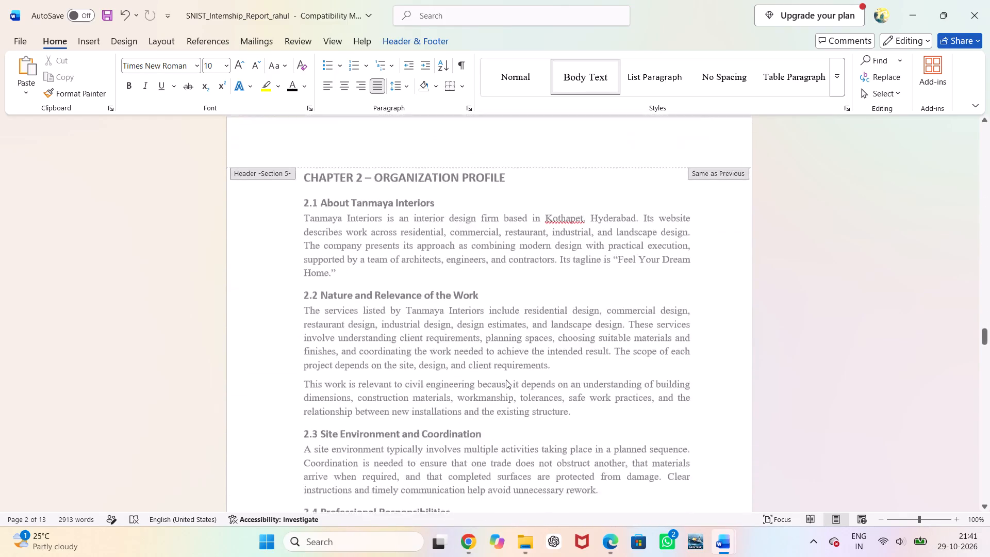
pyautogui.scroll(-17, 506, 380)
pyautogui.scroll(-15, 506, 380)
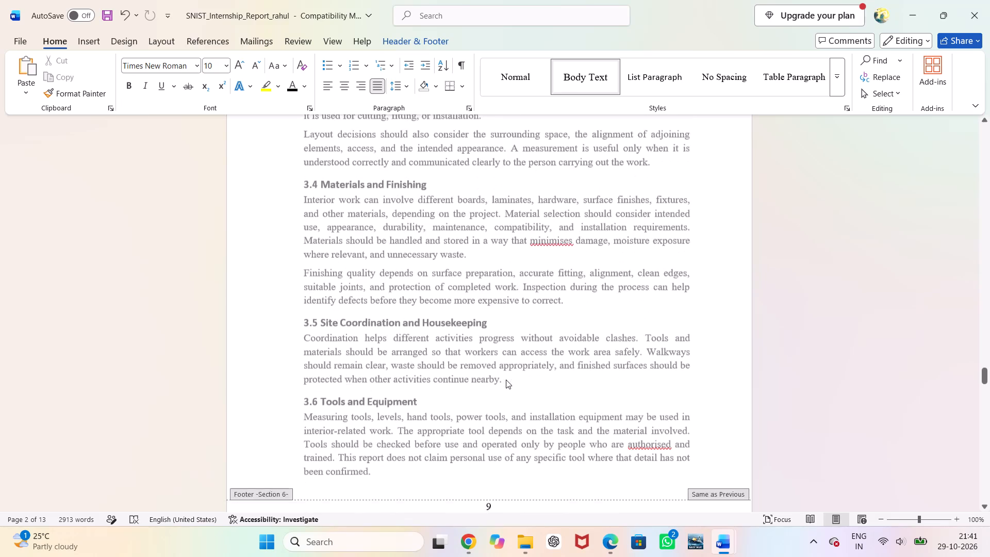
pyautogui.scroll(-16, 506, 380)
pyautogui.scroll(-12, 506, 380)
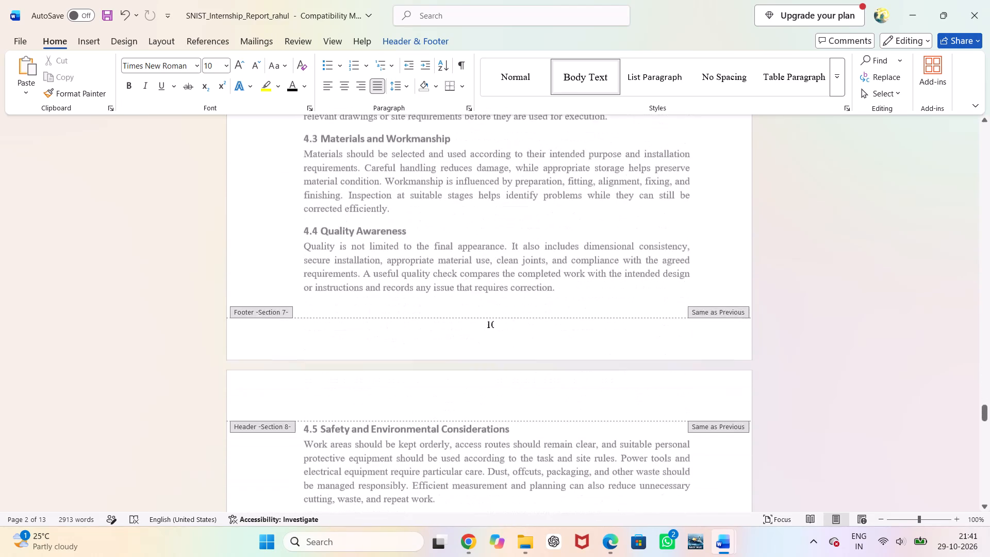
pyautogui.click(492, 300)
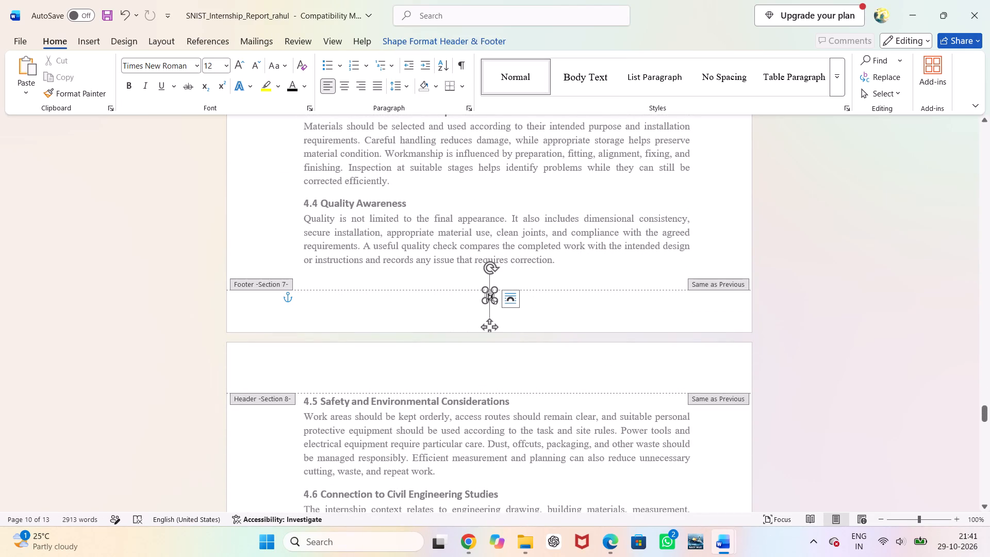
pyautogui.click(495, 300)
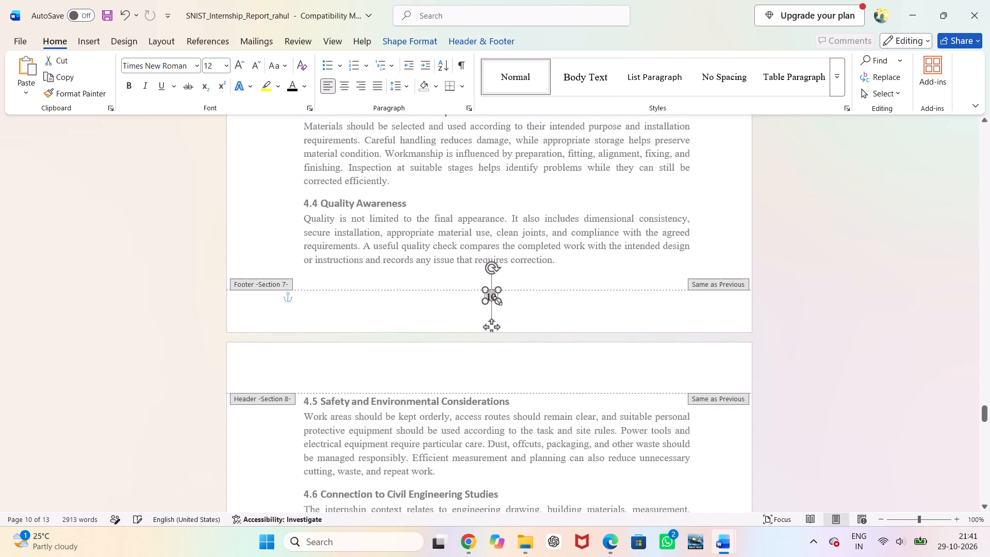
pyautogui.click(502, 322)
# Check the footer page numbers on pages 11 to 13, up to the References page.
pyautogui.scroll(-6, 496, 324)
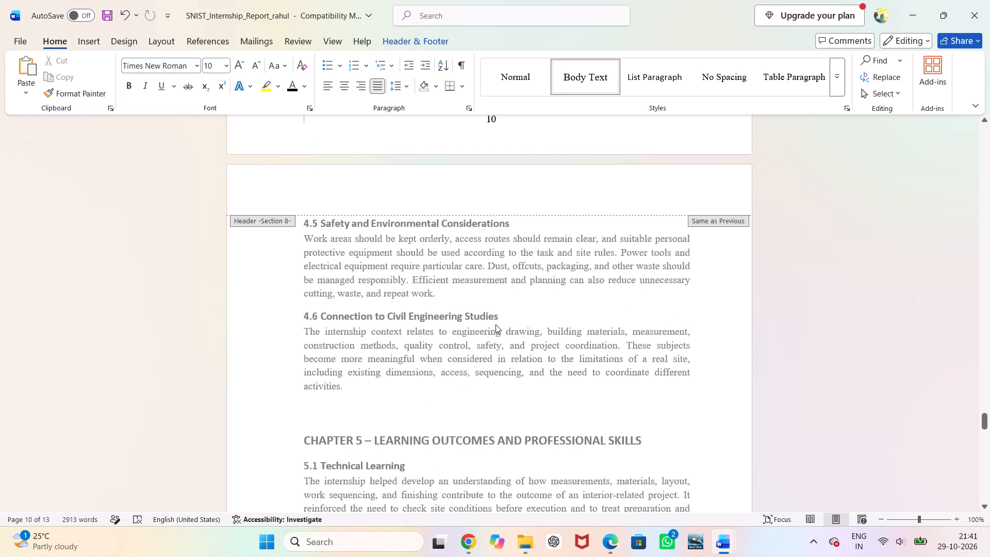
pyautogui.scroll(-15, 496, 324)
pyautogui.scroll(-14, 496, 324)
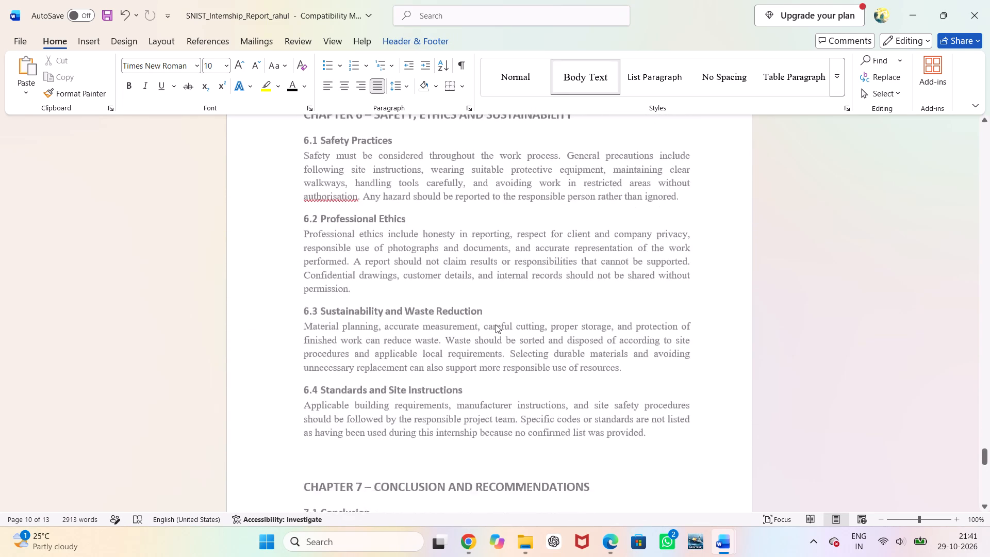
pyautogui.scroll(-9, 496, 324)
pyautogui.scroll(-20, 496, 324)
pyautogui.scroll(-1, 496, 324)
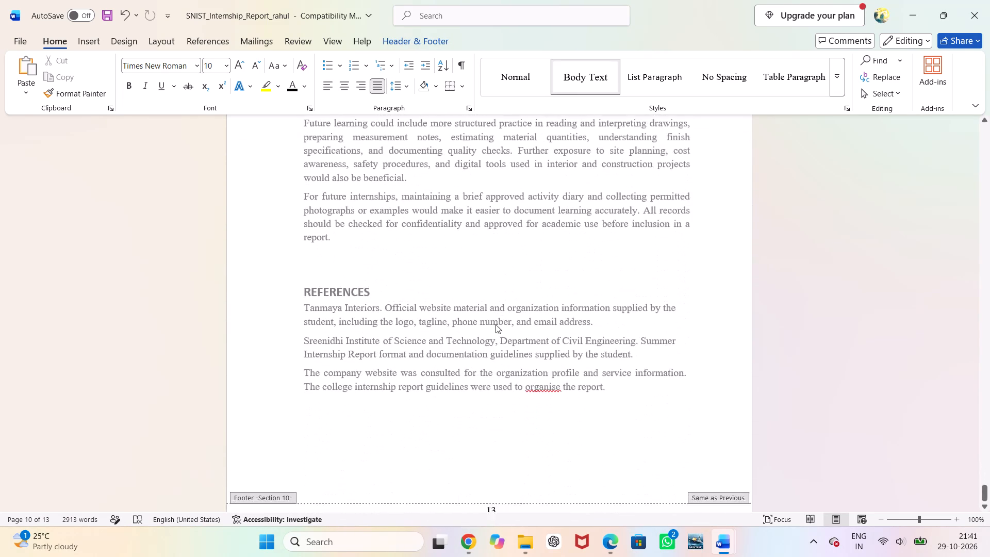
pyautogui.scroll(-16, 496, 324)
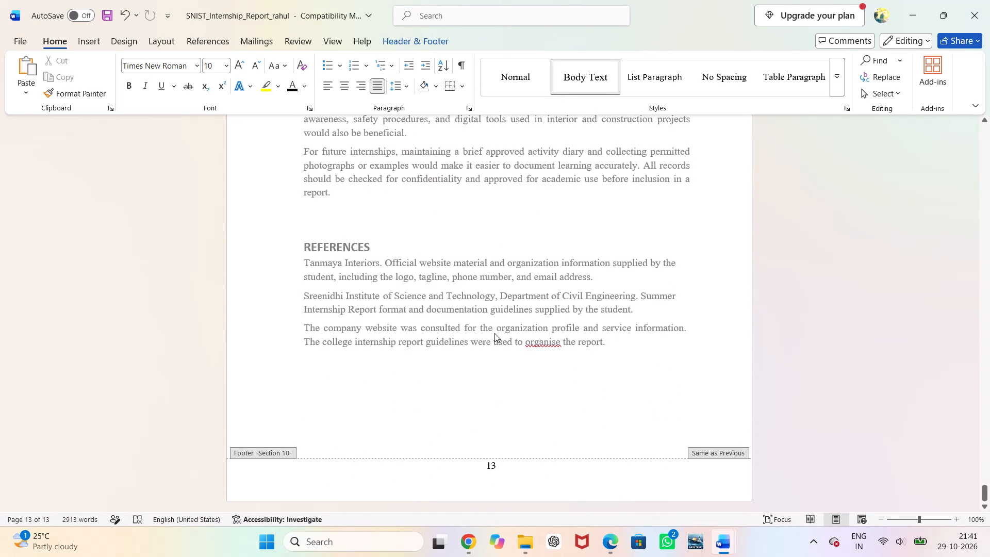
# Review the footer page numbers from the last page back to the cover page.
pyautogui.scroll(20, 494, 333)
pyautogui.scroll(19, 490, 322)
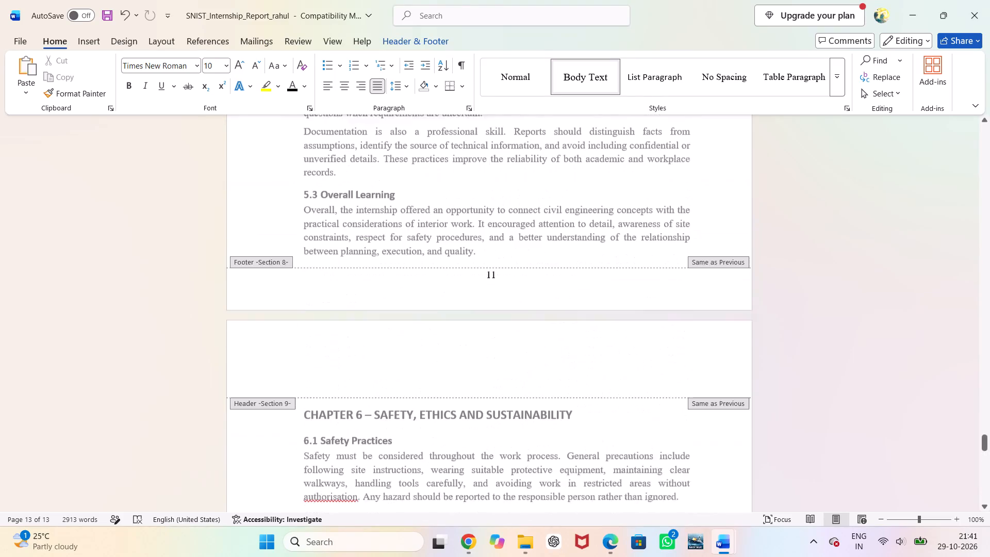
pyautogui.click(572, 217)
pyautogui.click(600, 230)
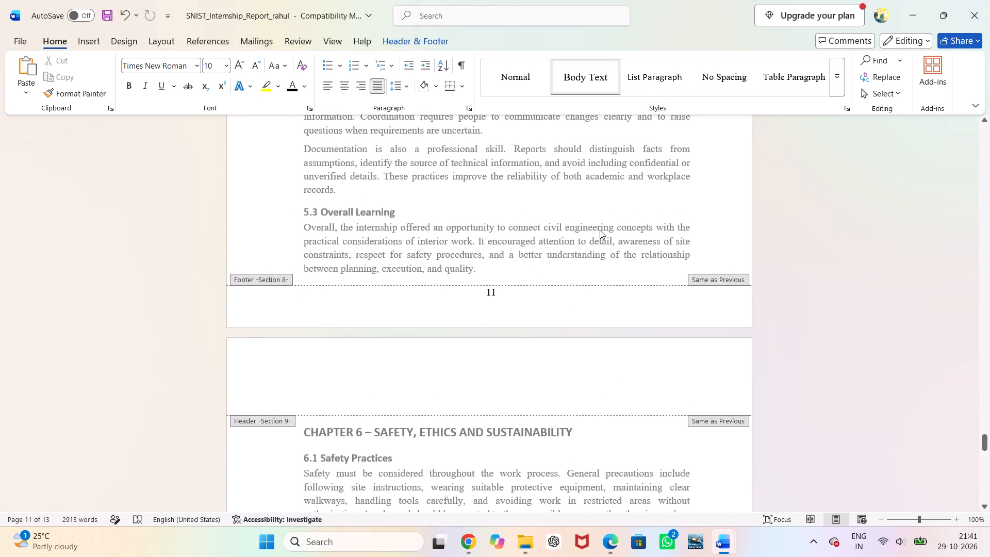
pyautogui.click(590, 249)
pyautogui.scroll(10, 590, 248)
pyautogui.scroll(14, 585, 247)
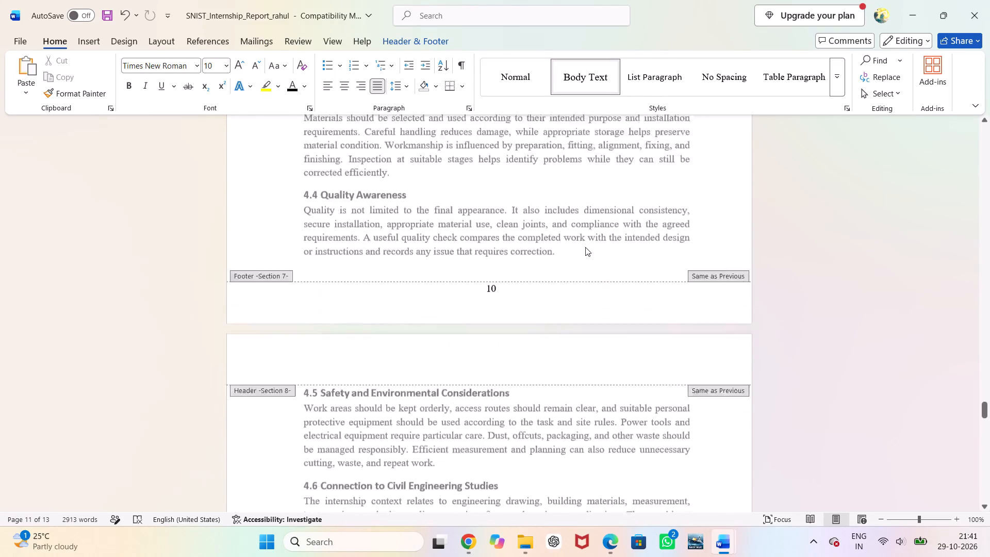
pyautogui.scroll(20, 585, 247)
pyautogui.scroll(20, 585, 247)
pyautogui.scroll(11, 585, 247)
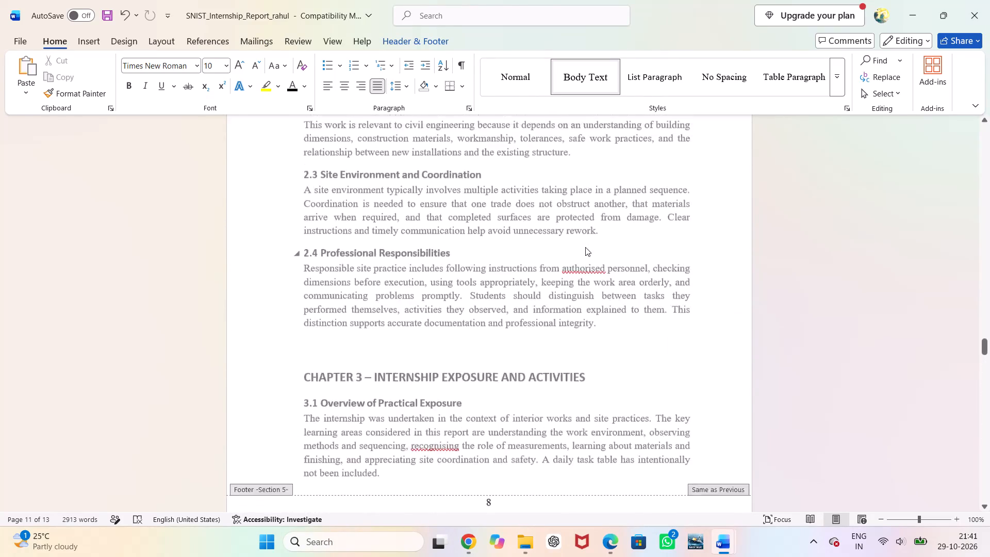
pyautogui.scroll(20, 585, 247)
pyautogui.scroll(20, 585, 247)
pyautogui.scroll(10, 585, 247)
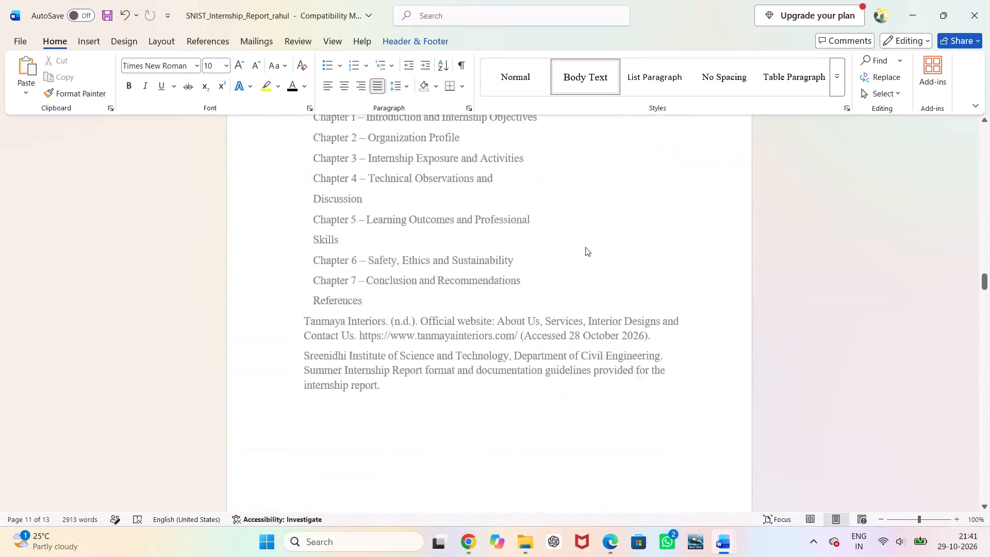
pyautogui.scroll(11, 585, 247)
pyautogui.scroll(20, 585, 247)
pyautogui.scroll(10, 585, 247)
pyautogui.scroll(11, 585, 247)
pyautogui.scroll(20, 585, 247)
pyautogui.scroll(2, 585, 247)
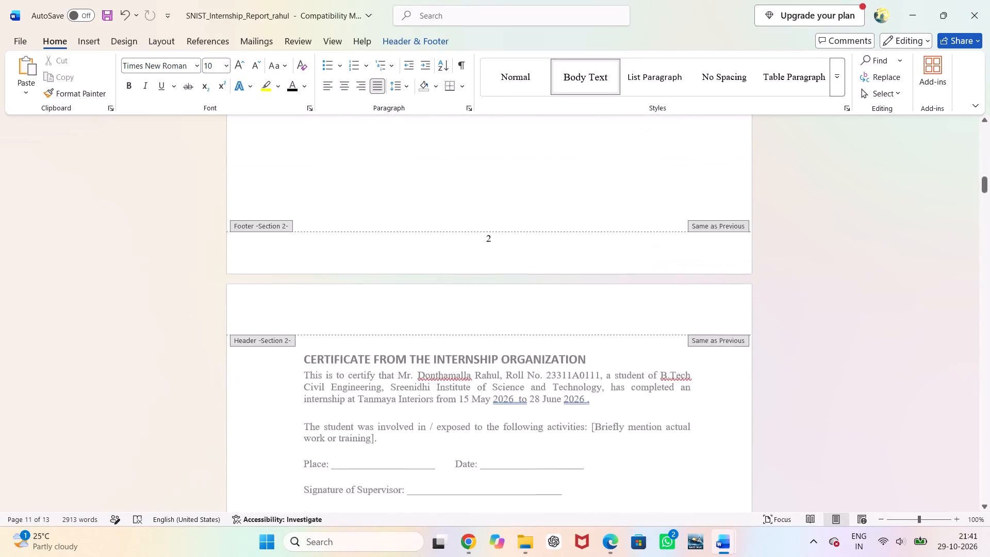
pyautogui.scroll(20, 585, 247)
pyautogui.scroll(-6, 585, 247)
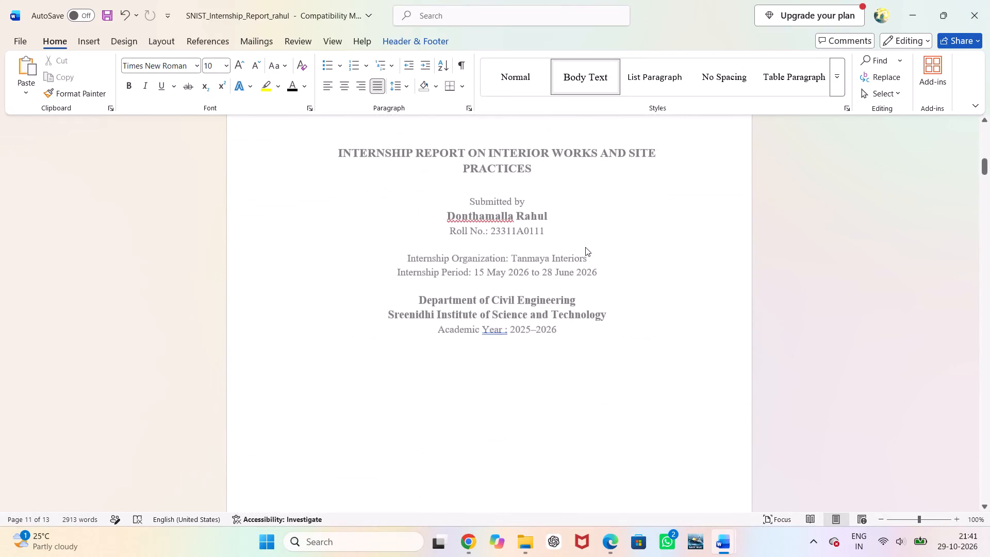
pyautogui.scroll(11, 585, 247)
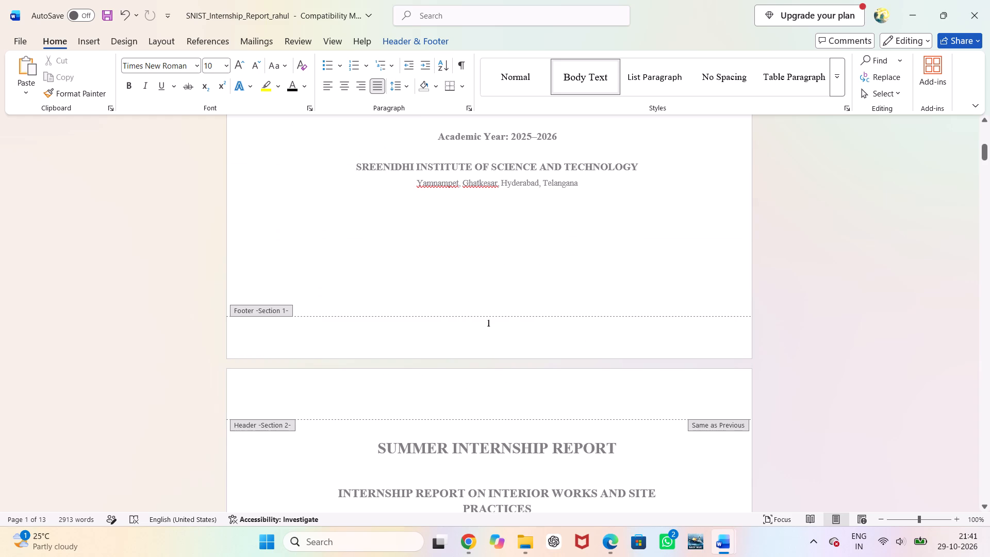
pyautogui.scroll(18, 498, 326)
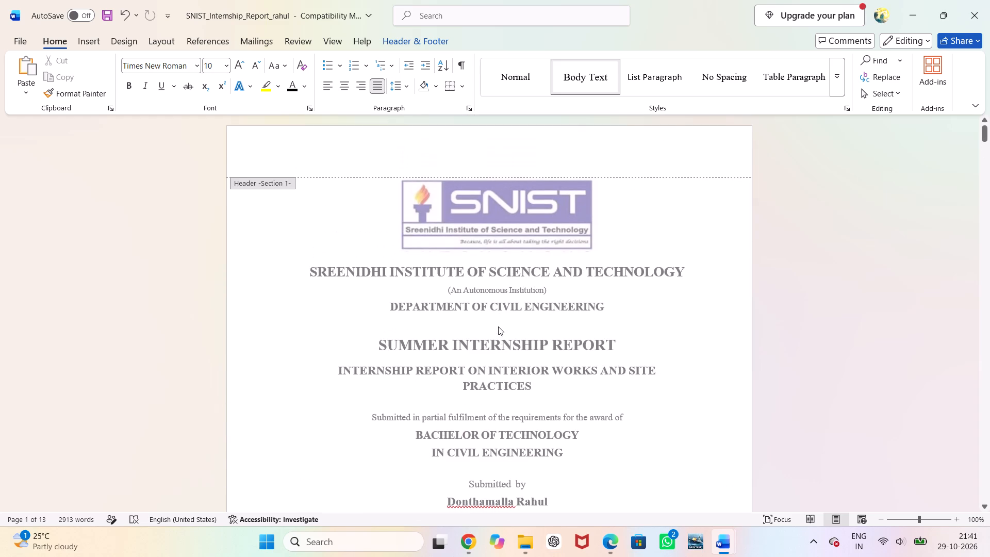
# Exit footer editing and return to the body text on the cover page.
pyautogui.click(490, 337)
pyautogui.doubleClick(487, 337)
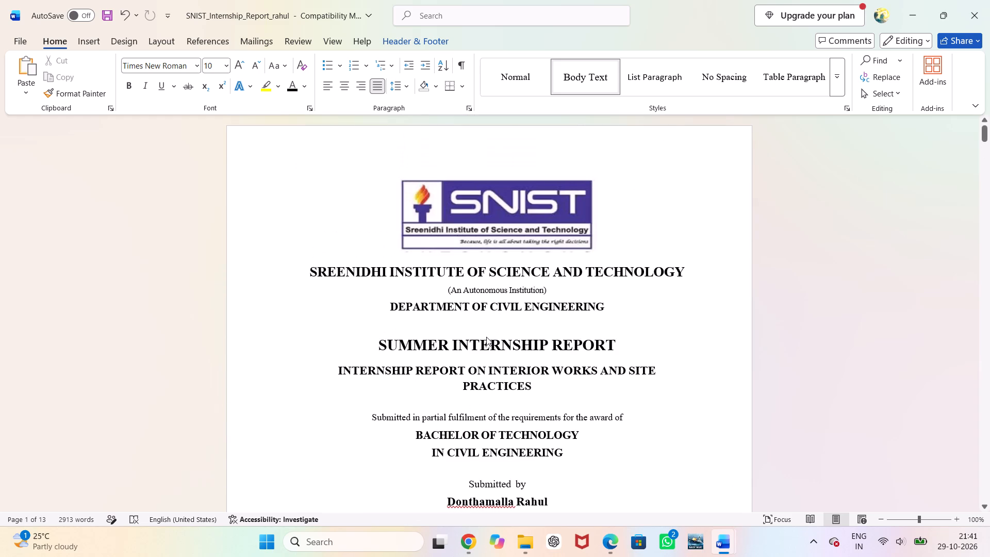
# Review the report's page layout and page numbers from the cover page through Chapter 5 and back to the cover.
pyautogui.scroll(-15, 486, 337)
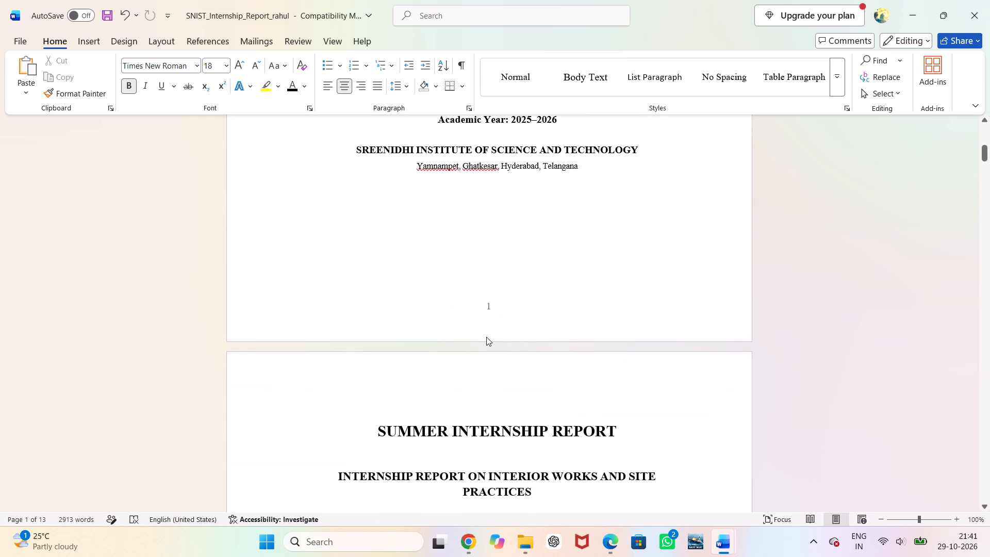
pyautogui.scroll(-20, 486, 337)
pyautogui.scroll(-7, 486, 337)
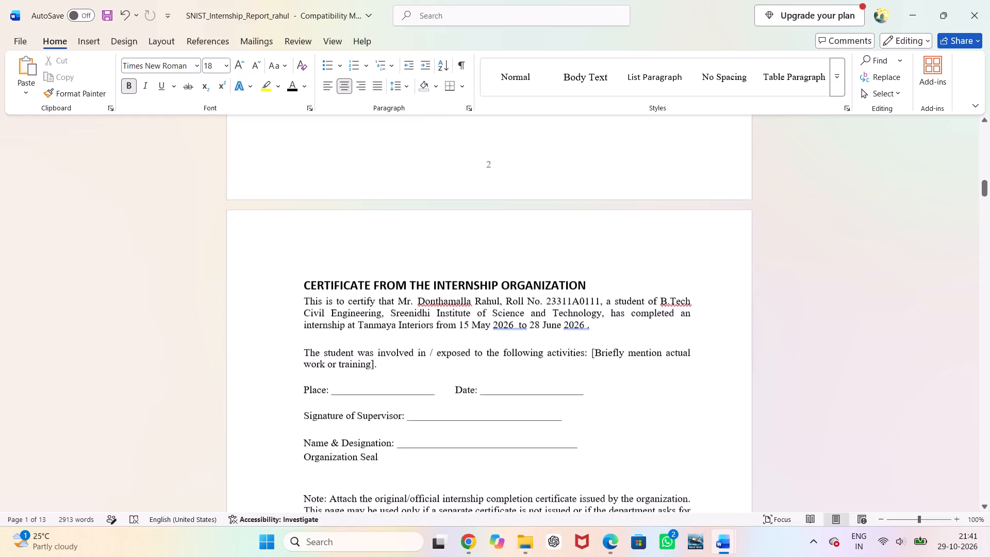
pyautogui.scroll(-16, 486, 337)
pyautogui.scroll(-9, 486, 337)
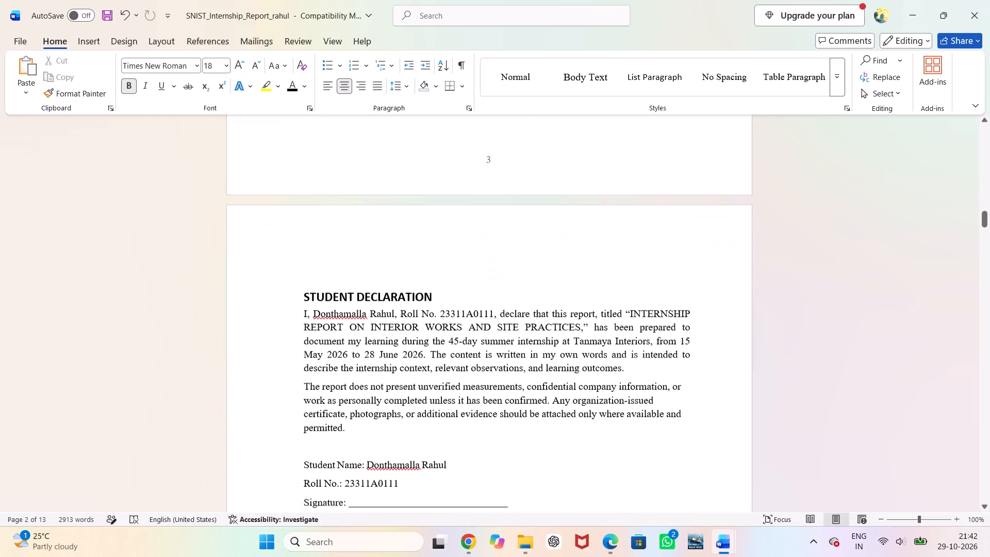
pyautogui.scroll(-20, 486, 337)
pyautogui.scroll(-20, 486, 337)
pyautogui.scroll(-2, 486, 337)
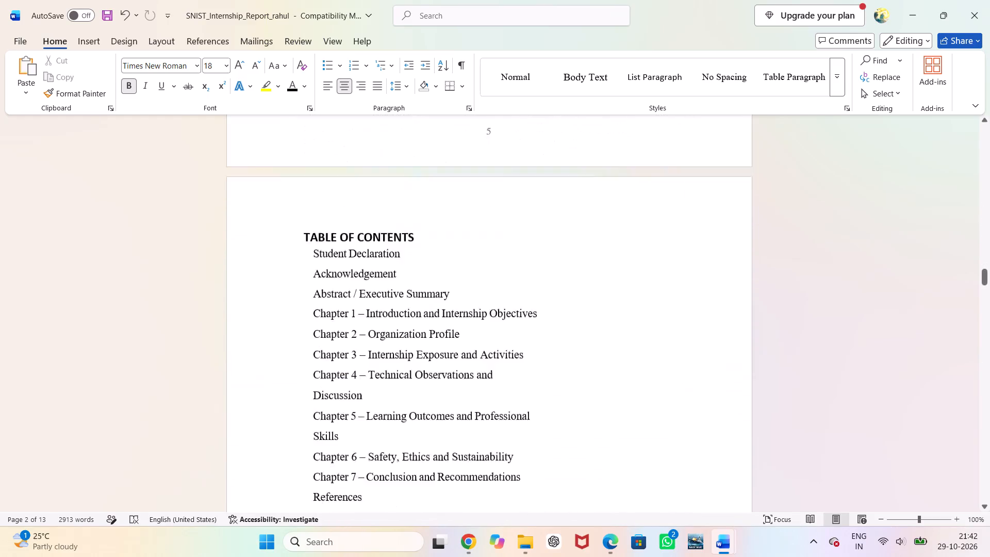
pyautogui.scroll(-20, 486, 337)
pyautogui.scroll(-20, 486, 337)
pyautogui.scroll(-2, 486, 337)
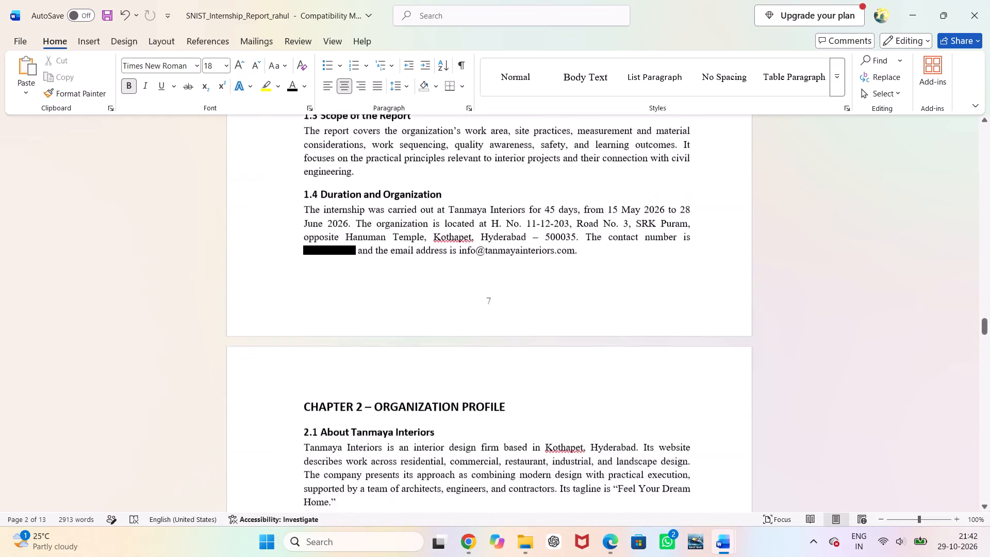
pyautogui.scroll(-19, 486, 337)
pyautogui.scroll(-15, 486, 337)
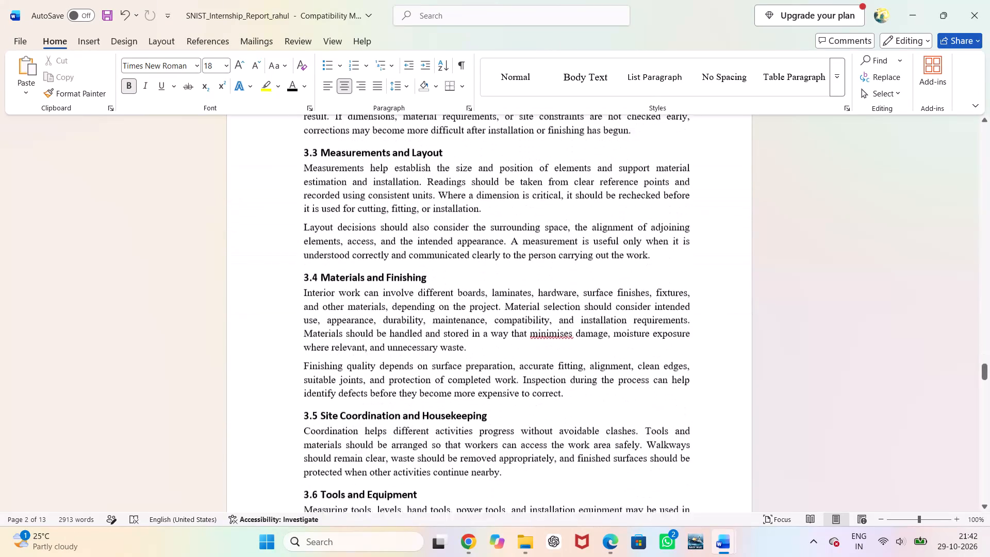
pyautogui.scroll(-20, 486, 337)
pyautogui.scroll(-20, 486, 337)
pyautogui.scroll(-2, 486, 337)
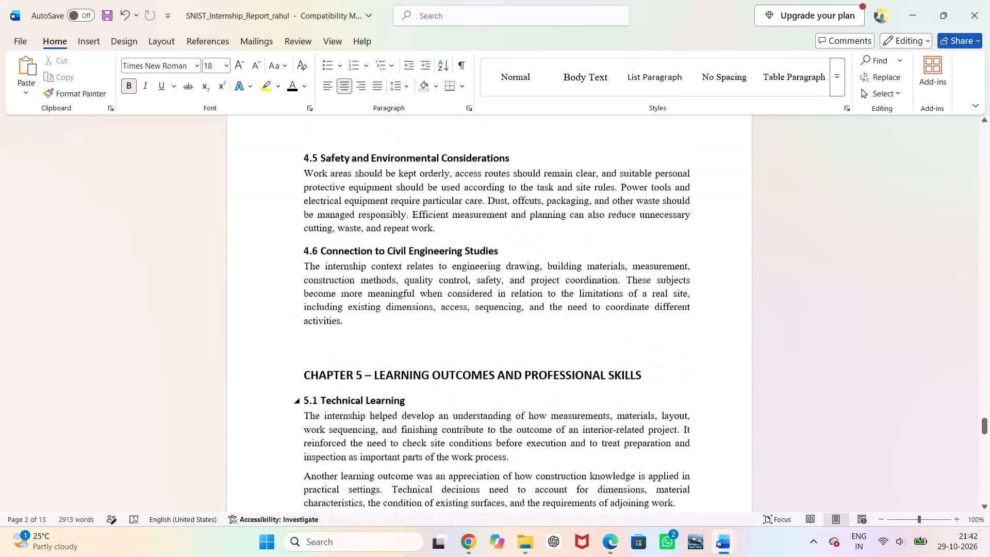
pyautogui.scroll(-6, 486, 337)
pyautogui.scroll(13, 491, 317)
pyautogui.scroll(20, 490, 316)
pyautogui.scroll(1, 490, 316)
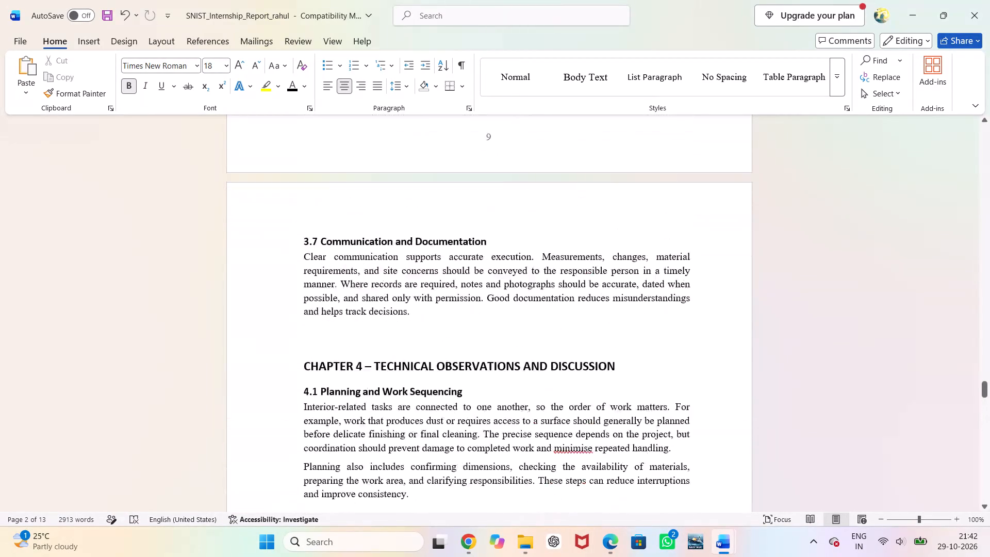
pyautogui.scroll(20, 490, 316)
pyautogui.scroll(20, 490, 316)
pyautogui.scroll(9, 490, 316)
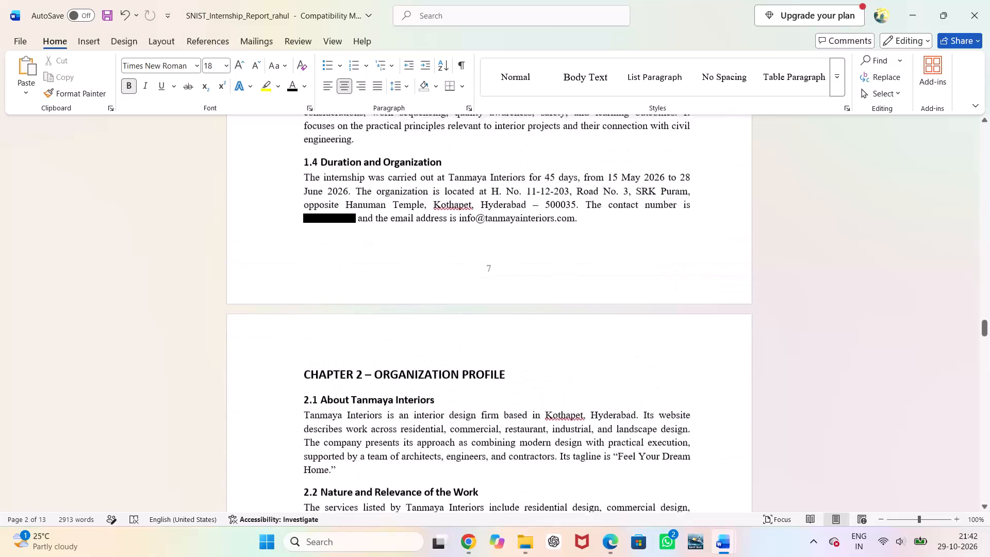
pyautogui.scroll(20, 490, 316)
pyautogui.scroll(20, 490, 316)
pyautogui.scroll(12, 490, 316)
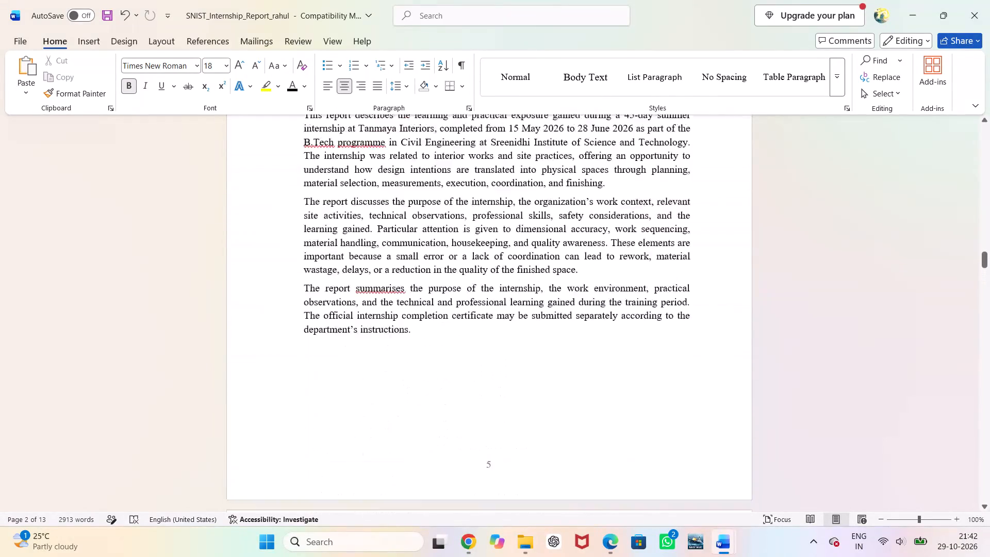
pyautogui.scroll(11, 488, 316)
pyautogui.scroll(20, 488, 316)
pyautogui.scroll(8, 488, 316)
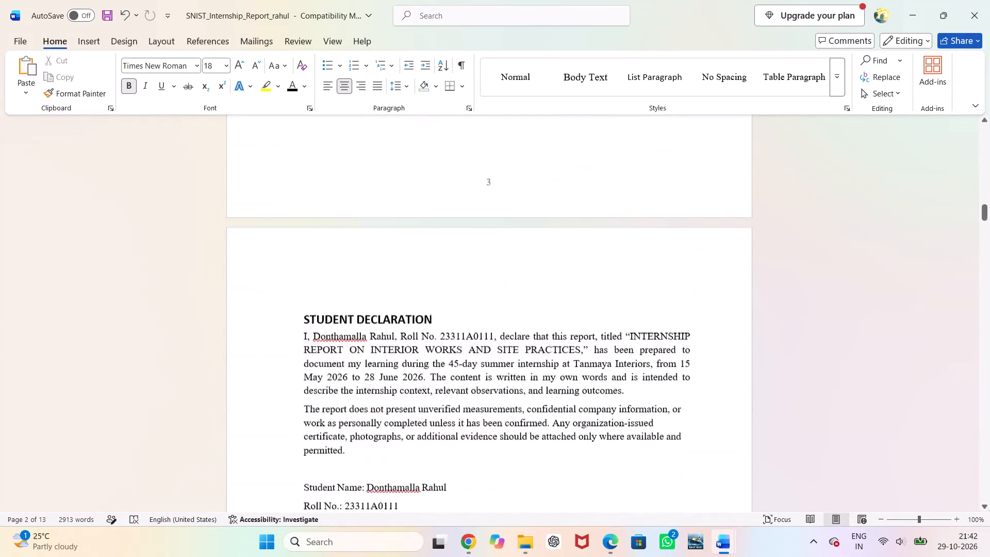
pyautogui.scroll(4, 488, 316)
pyautogui.scroll(20, 488, 316)
pyautogui.scroll(16, 488, 316)
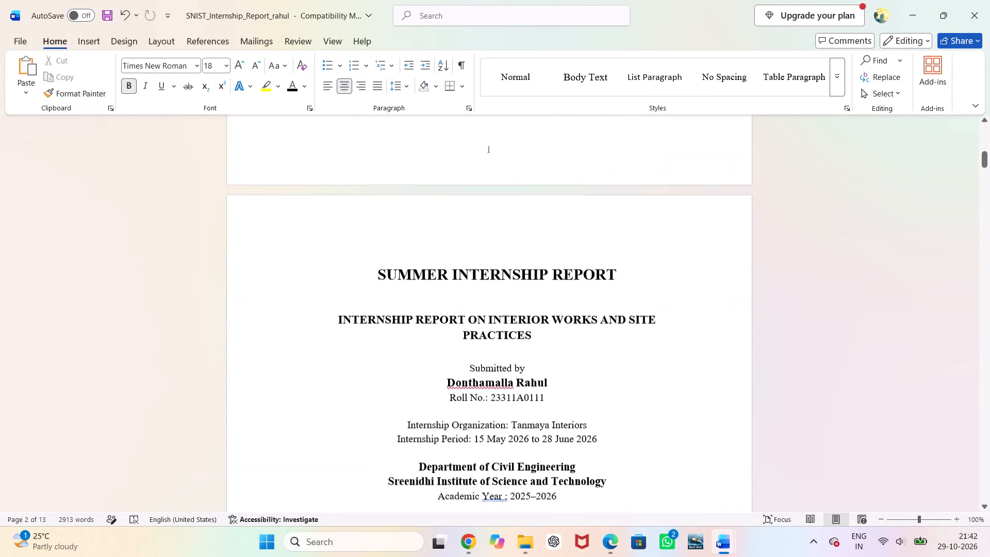
pyautogui.scroll(20, 488, 316)
pyautogui.scroll(2, 488, 316)
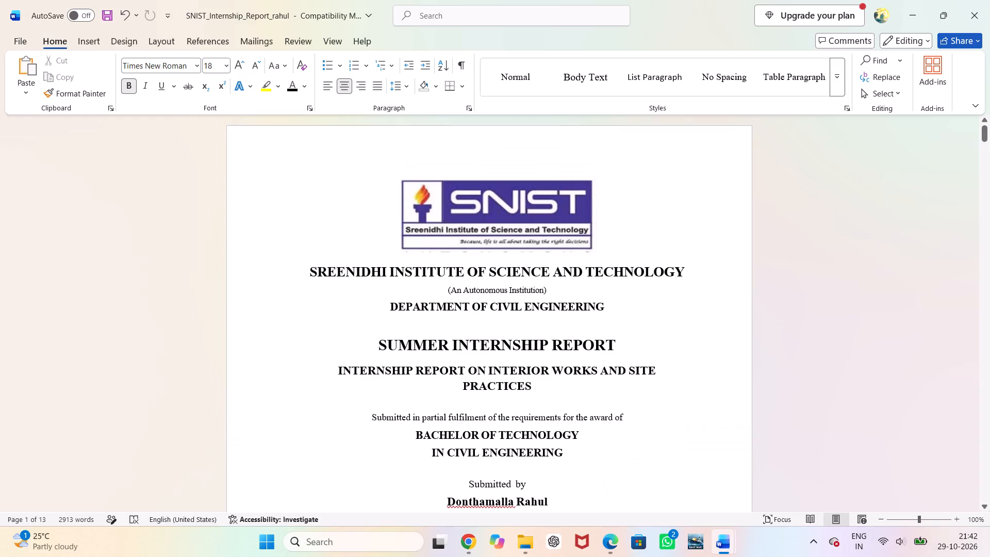
# Save the changes to the internship report.
pyautogui.hotkey('ctrl', 's')
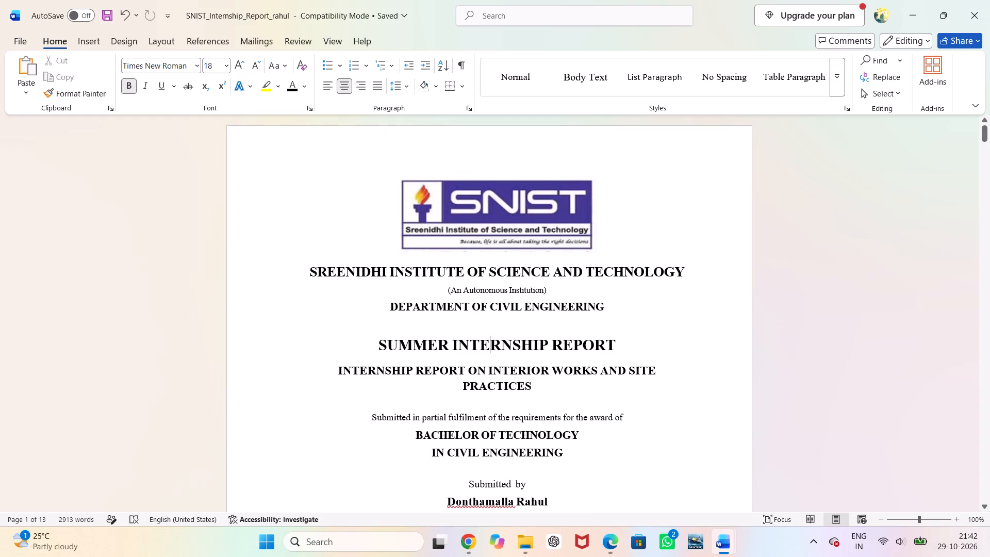
# Open the Save As options for the internship report to choose where to save a copy.
pyautogui.click(20, 42)
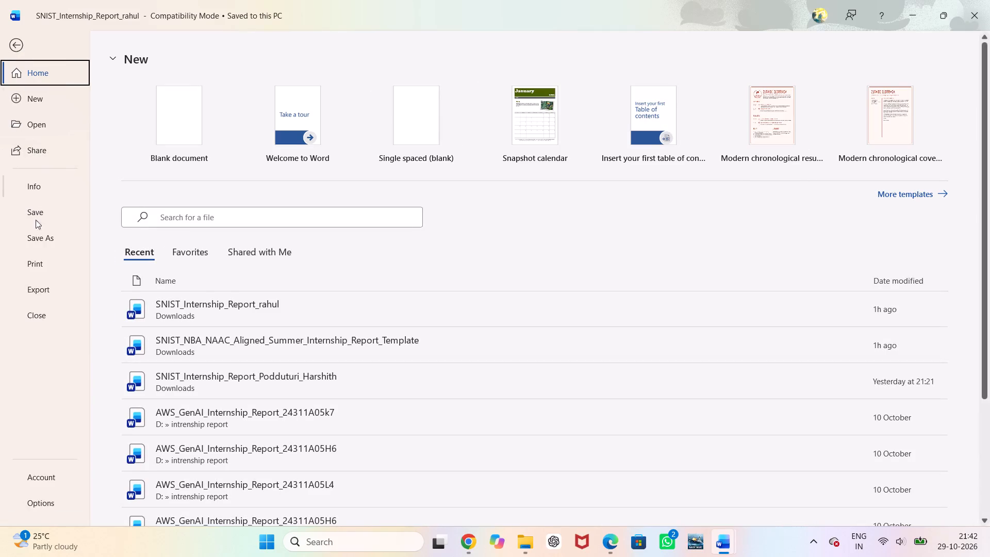
pyautogui.click(38, 237)
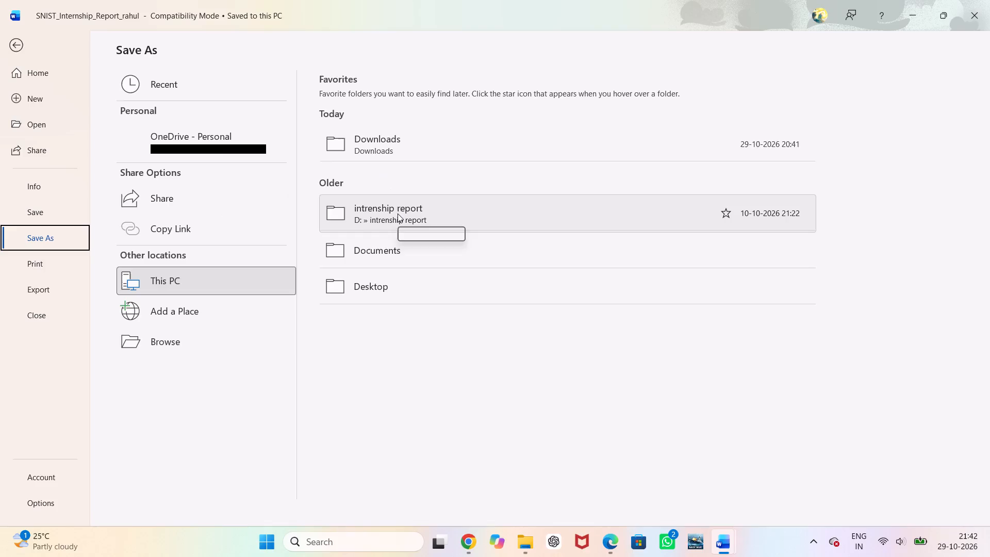
# Choose the "rahul internship" folder on New Volume (D:) as the save location for the report copy.
pyautogui.click(398, 214)
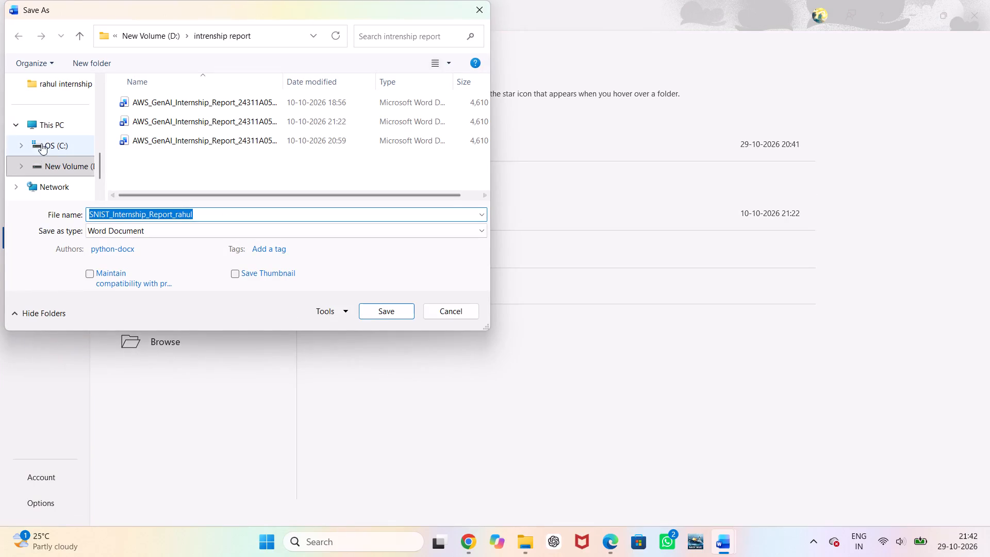
pyautogui.scroll(-4, 48, 141)
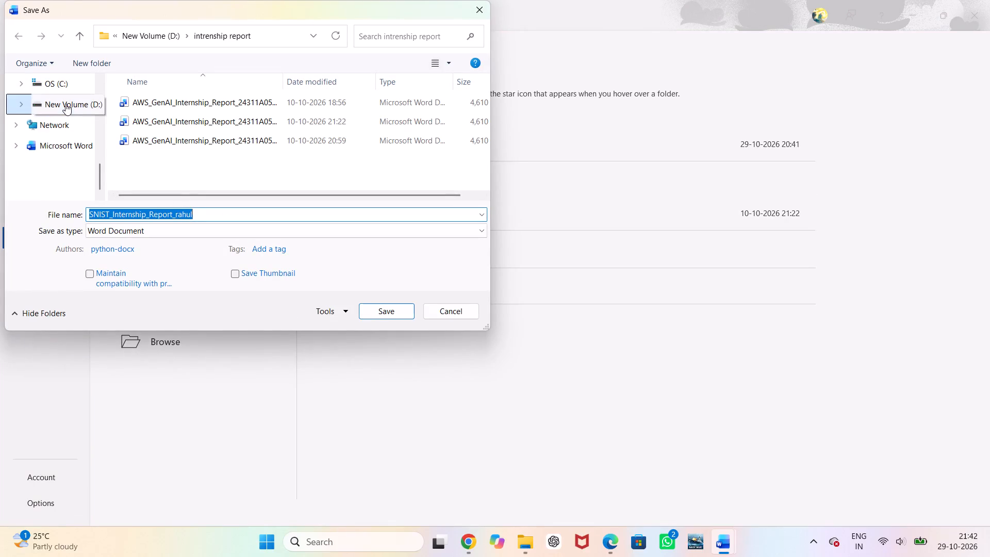
pyautogui.click(65, 104)
pyautogui.scroll(-4, 169, 130)
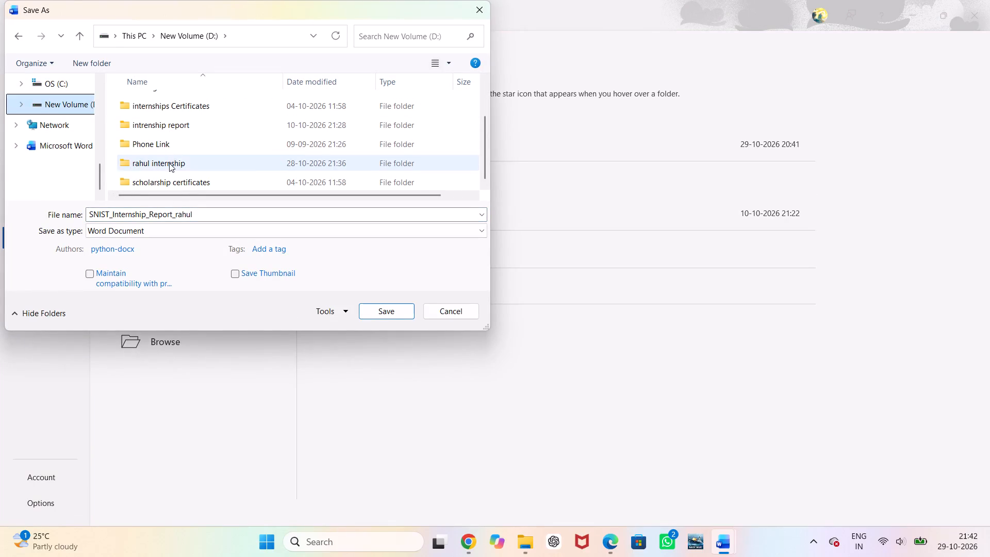
pyautogui.click(169, 163)
pyautogui.doubleClick(169, 163)
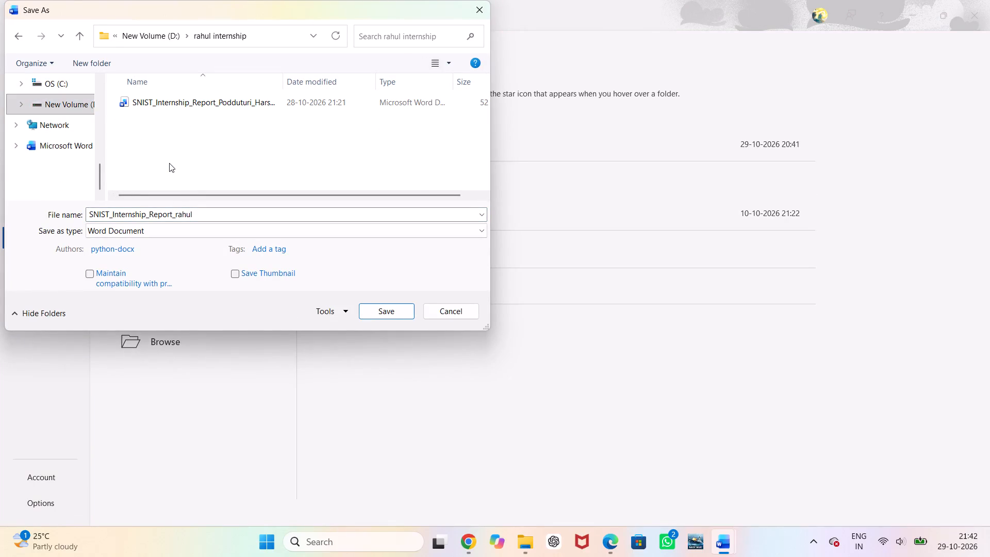
# Save the report copy as a PDF named SNIST_Internship_Report_rahul@1.
pyautogui.click(212, 215)
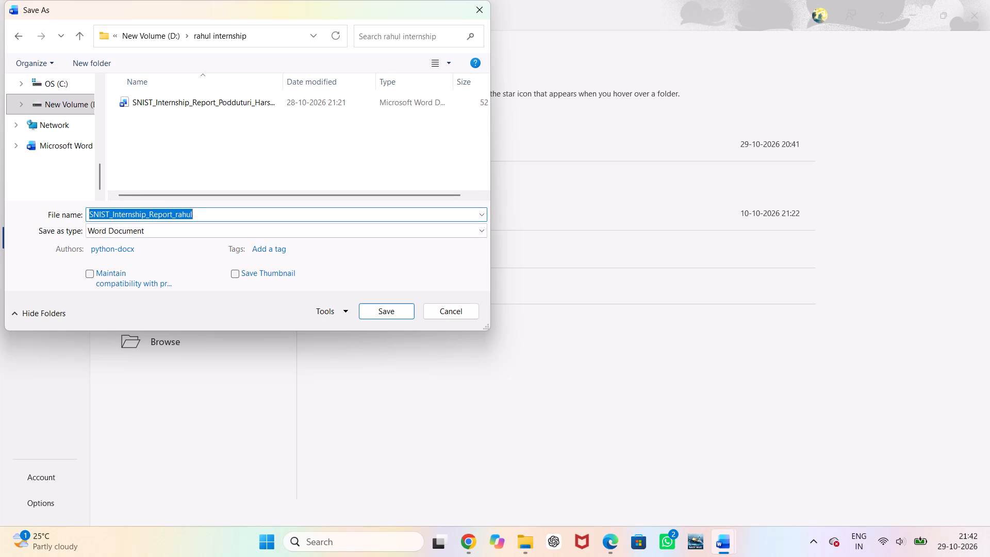
pyautogui.click(212, 215)
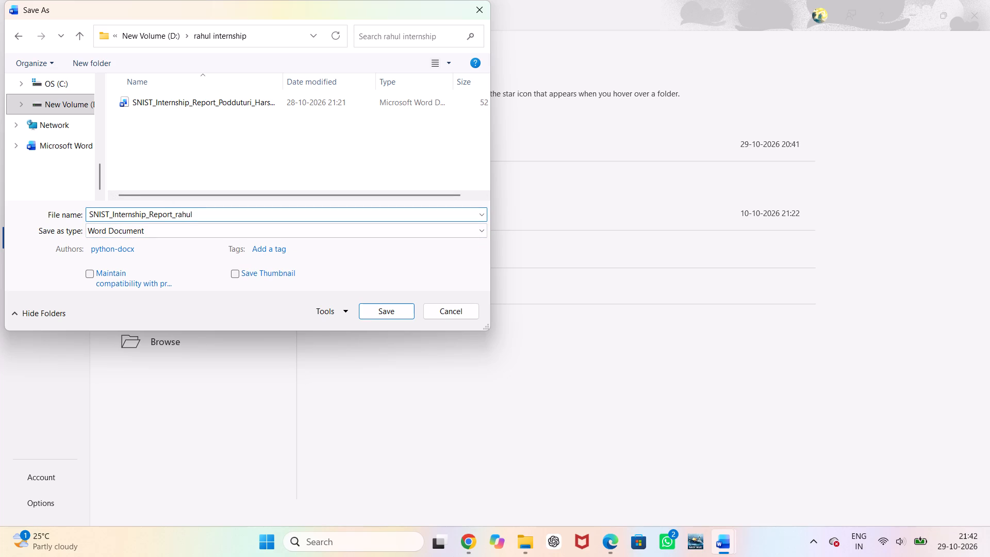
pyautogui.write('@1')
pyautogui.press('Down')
pyautogui.click(485, 234)
pyautogui.click(196, 302)
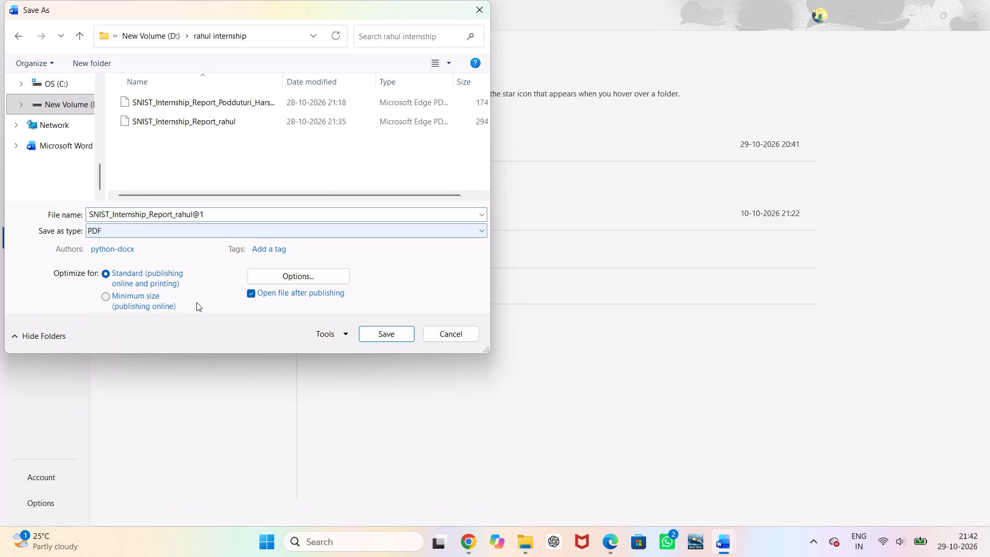